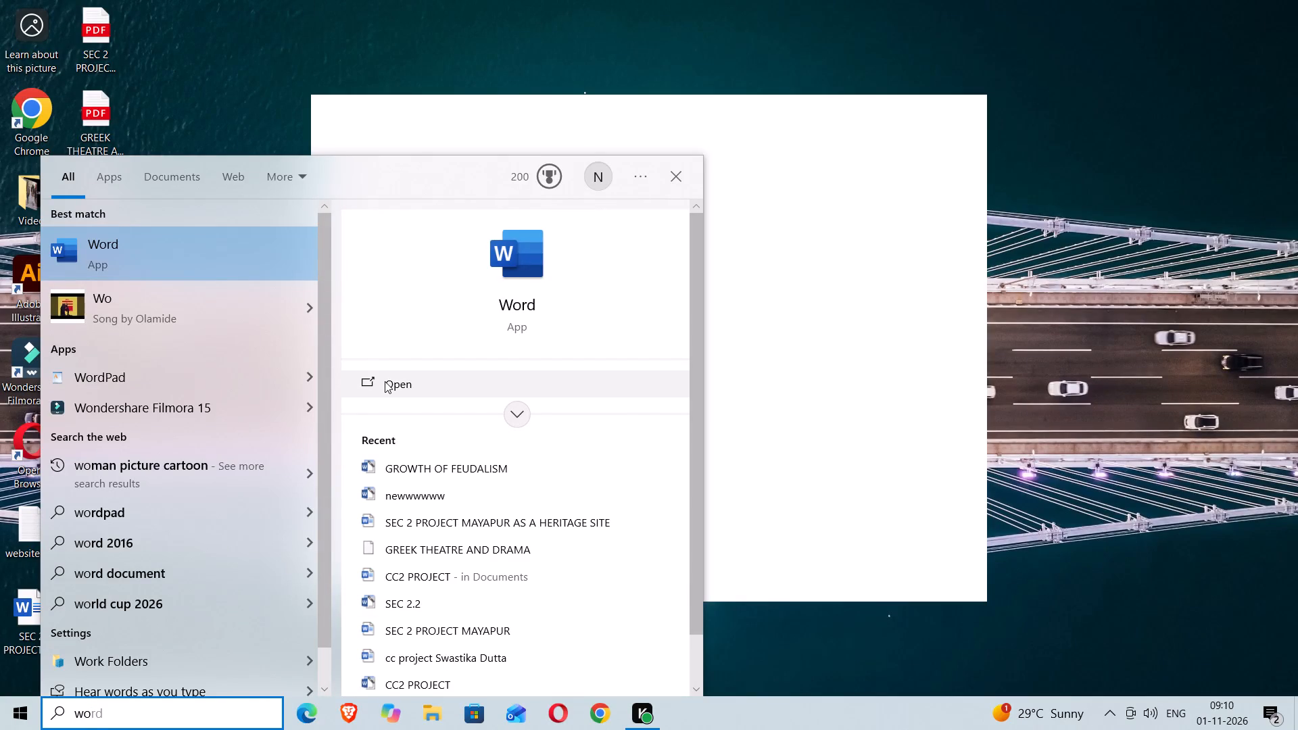
Open Microsoft Word and create a new blank document.
click(385, 381)
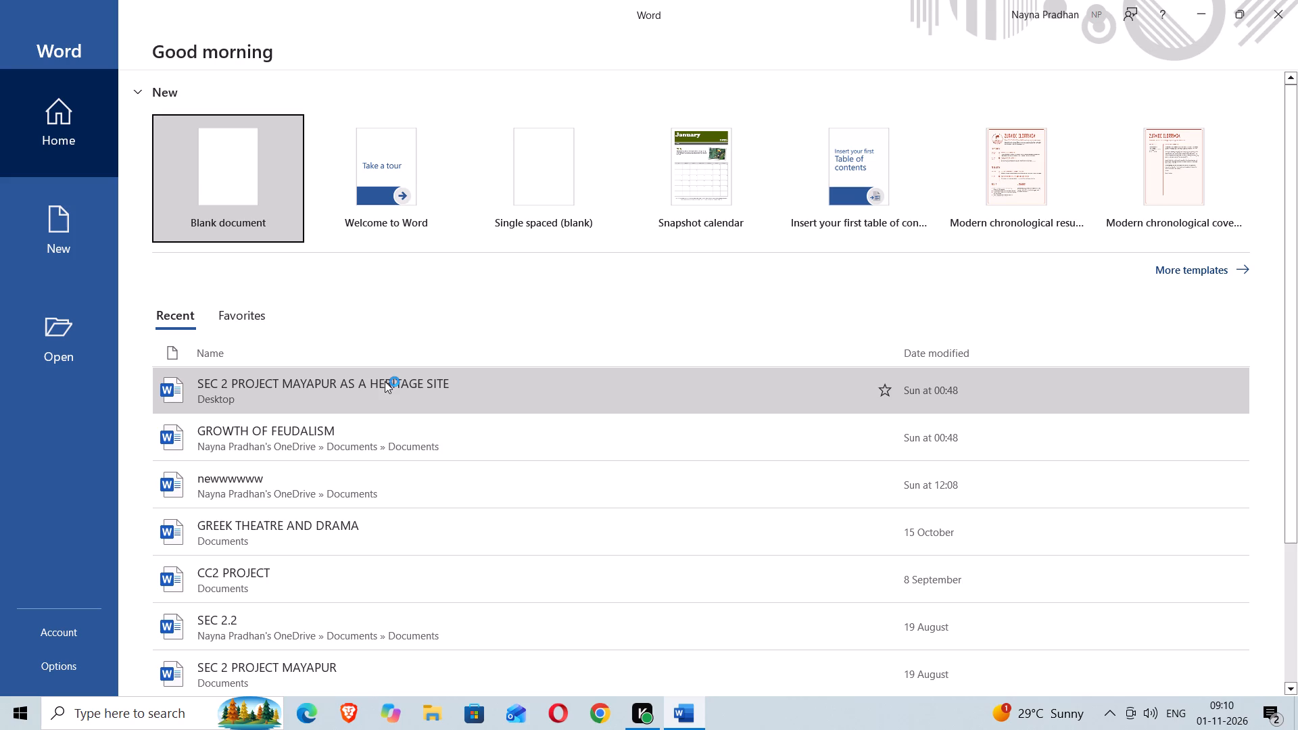
click(272, 201)
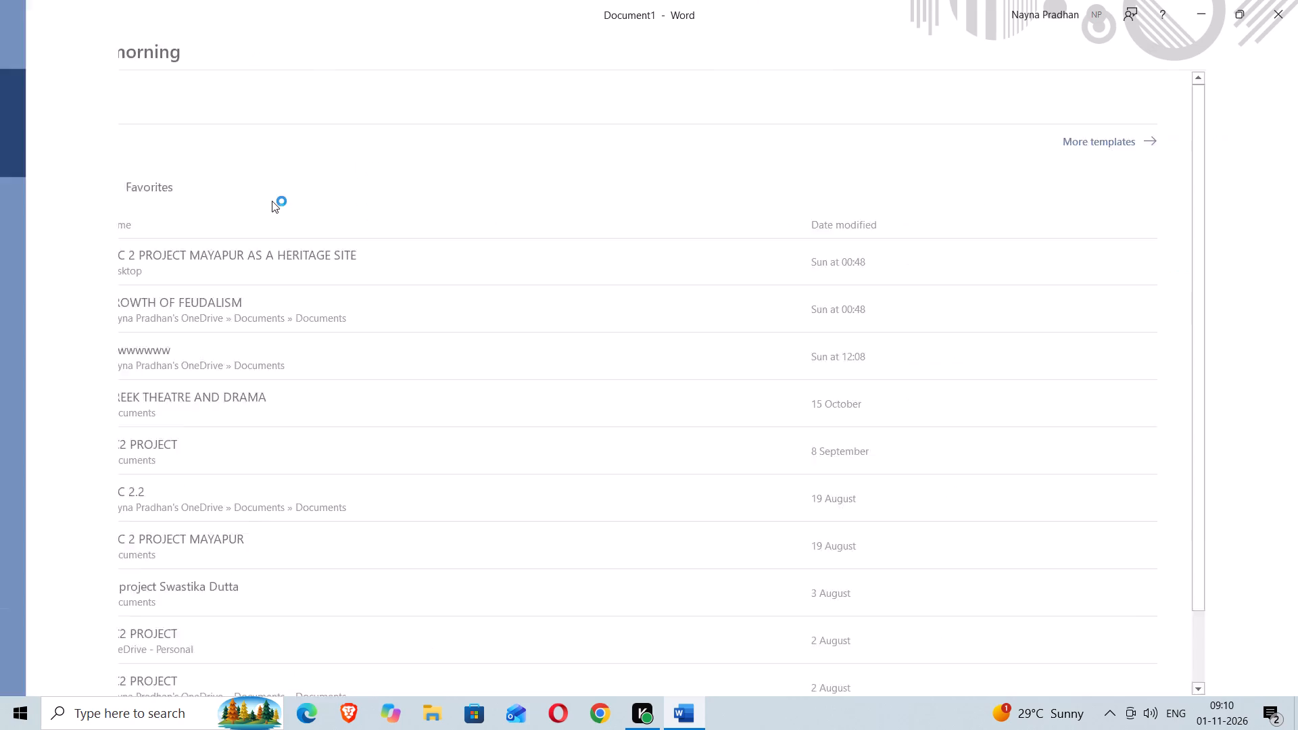
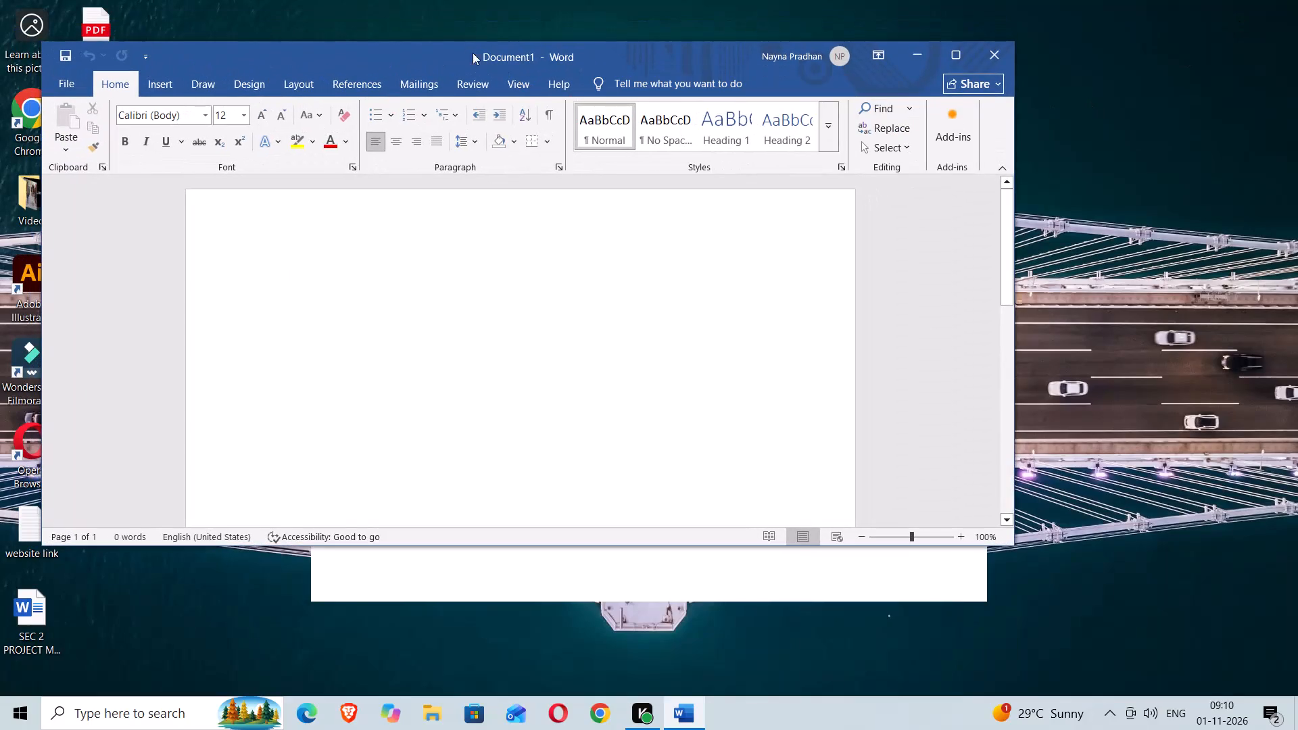
Move the blank document's window toward the desktop's lower-right area, clear of the white window behind it.
drag(431, 49, 829, 528)
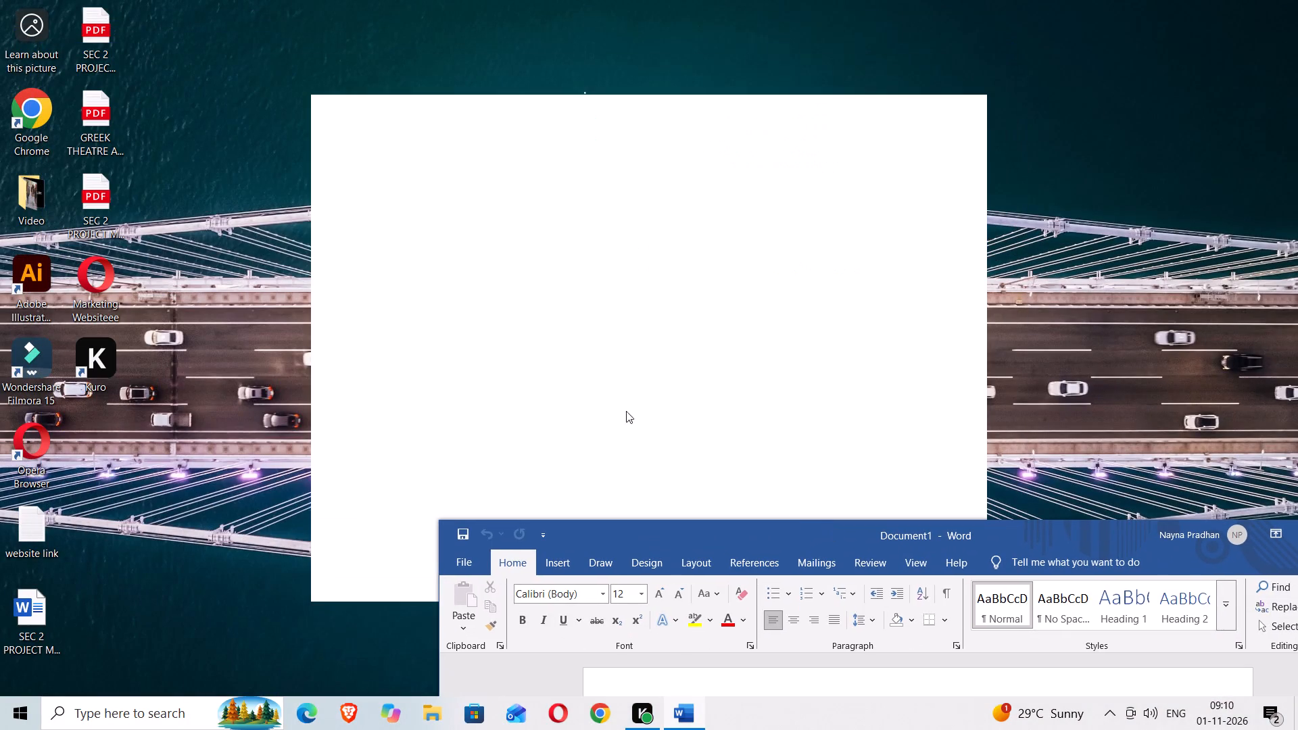
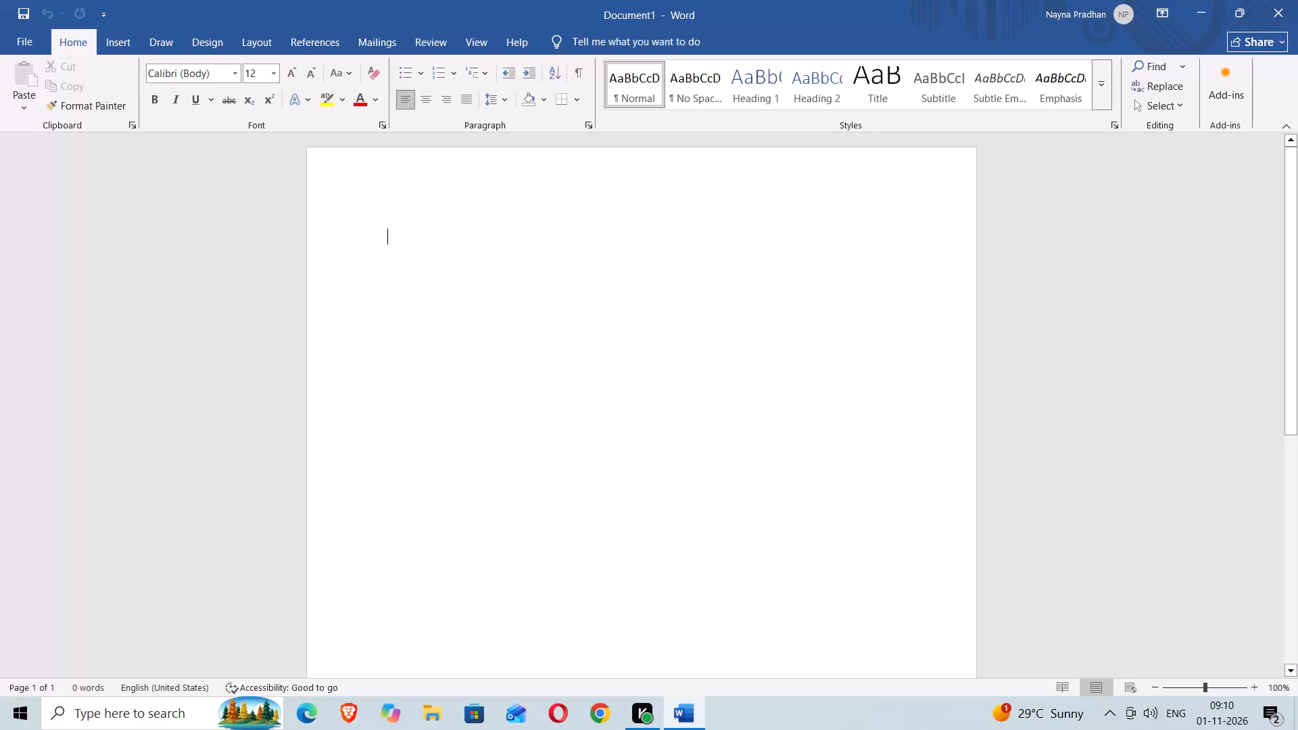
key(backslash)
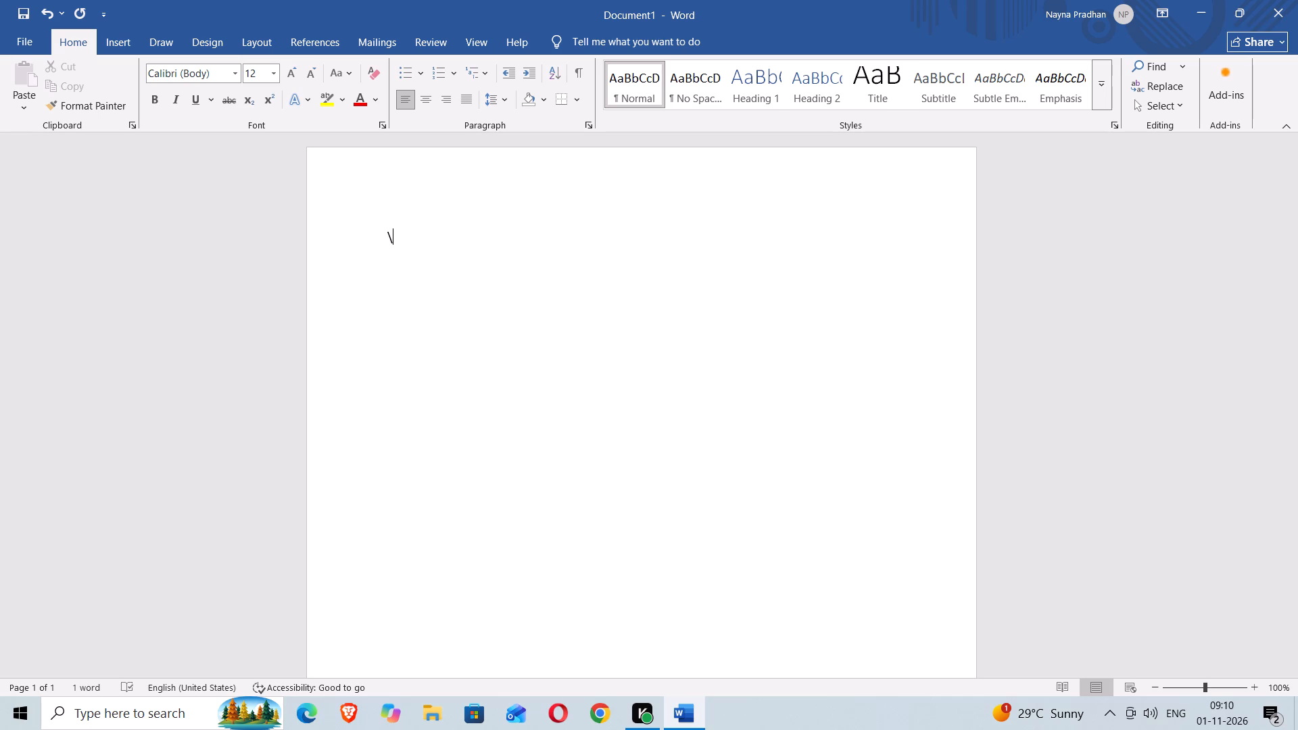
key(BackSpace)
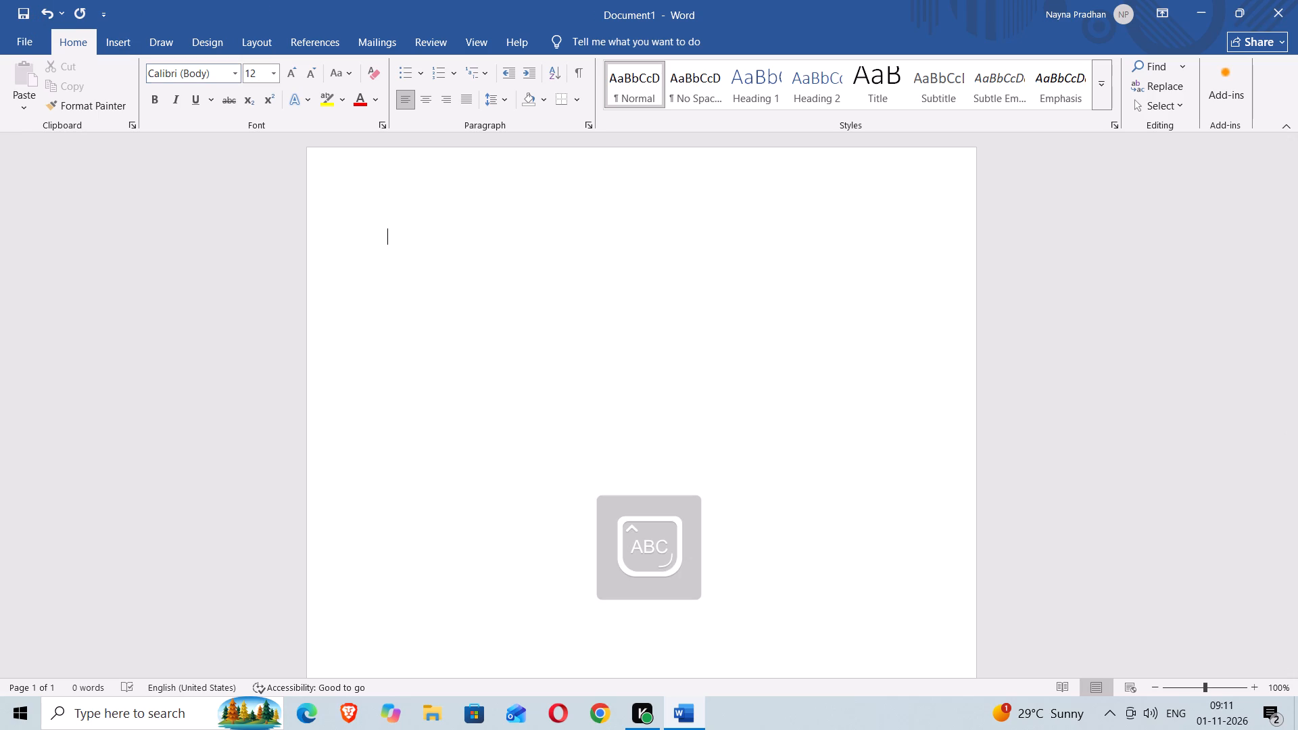
Write the heading "RENAISSANCE PERIOD" in bold Arial on the first line of the page.
click(233, 80)
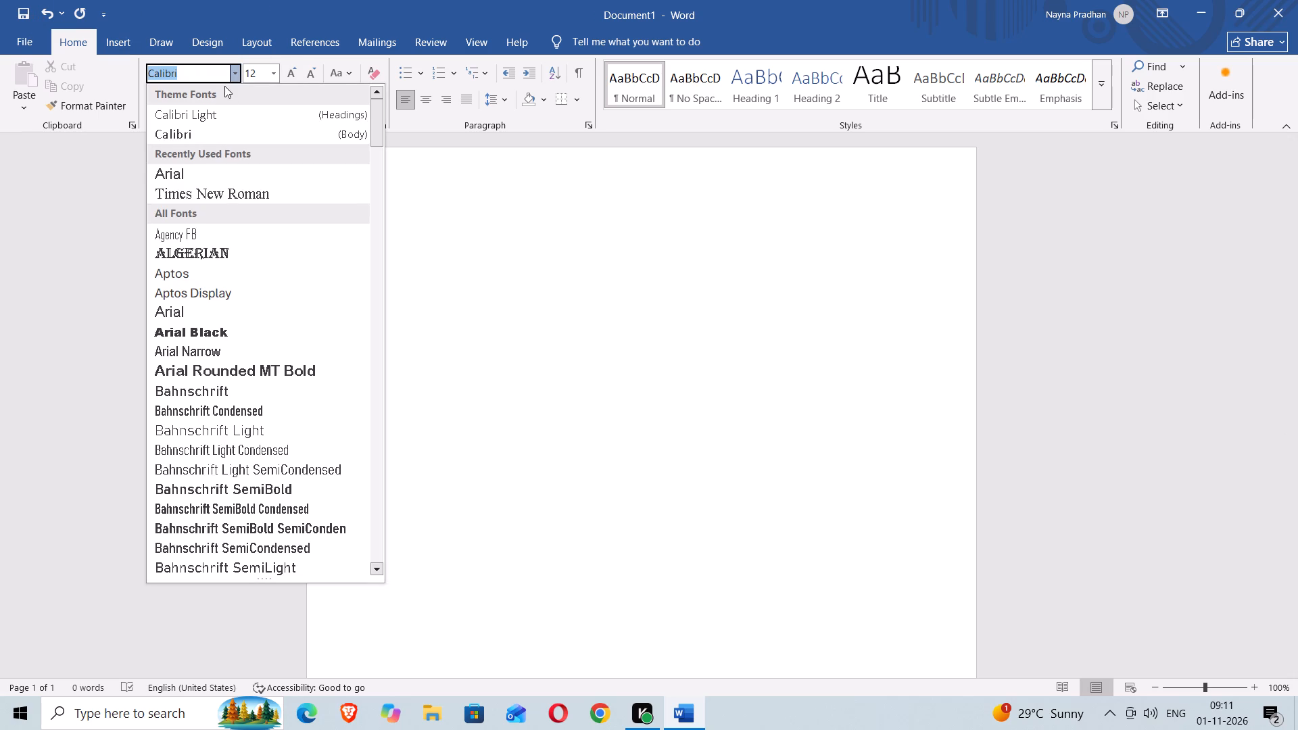
click(200, 166)
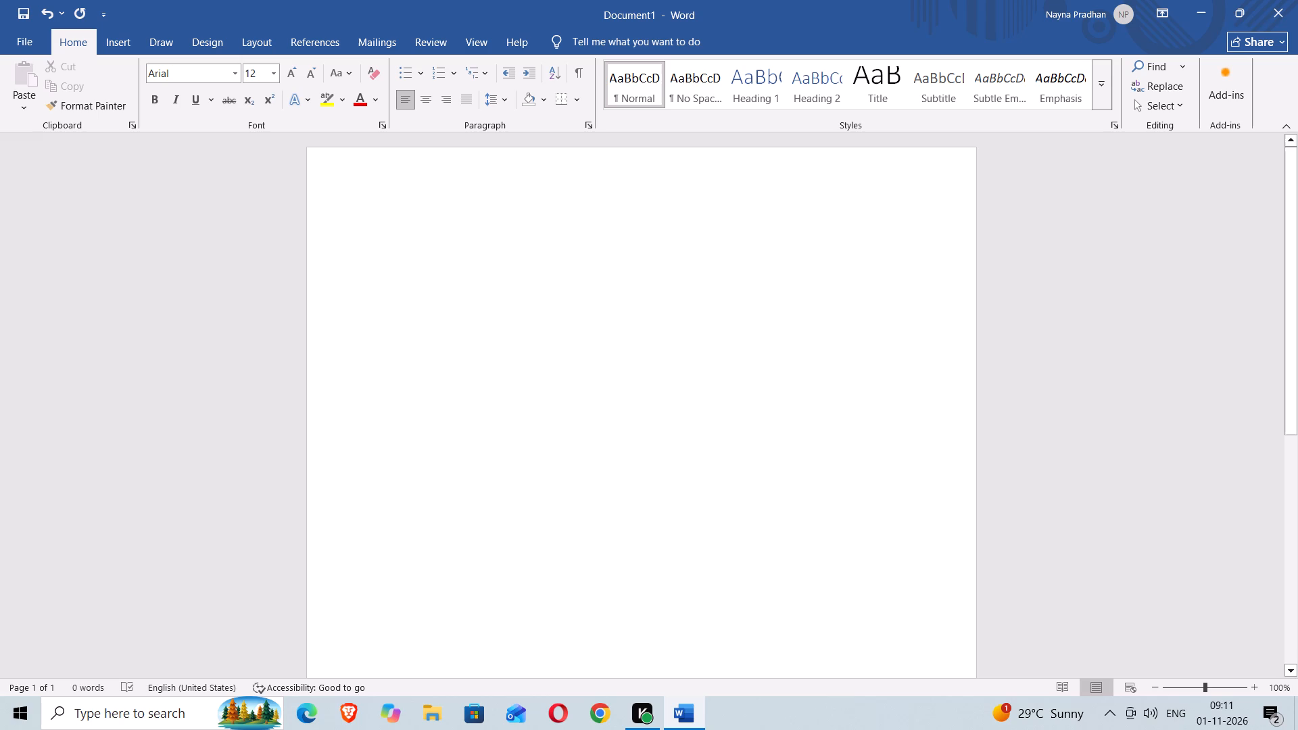
key(a)
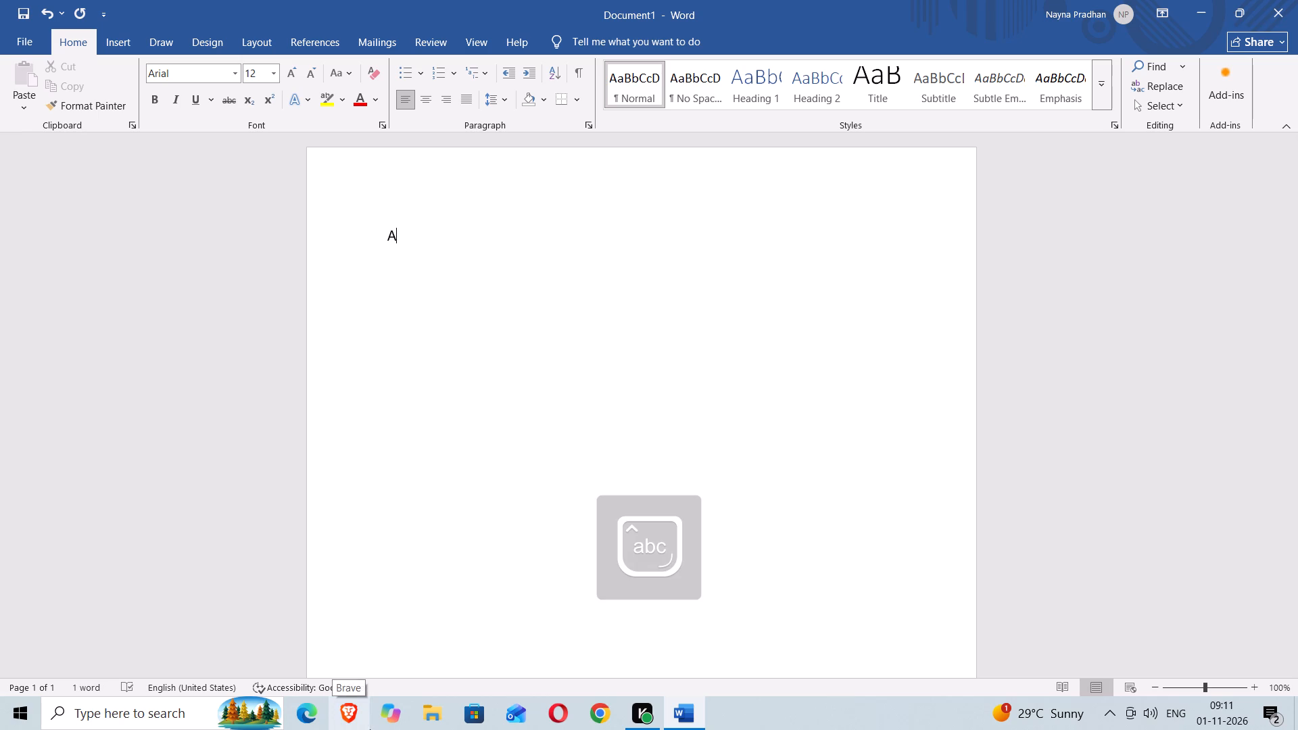
key(r)
key(BackSpace)
key(BackSpace)
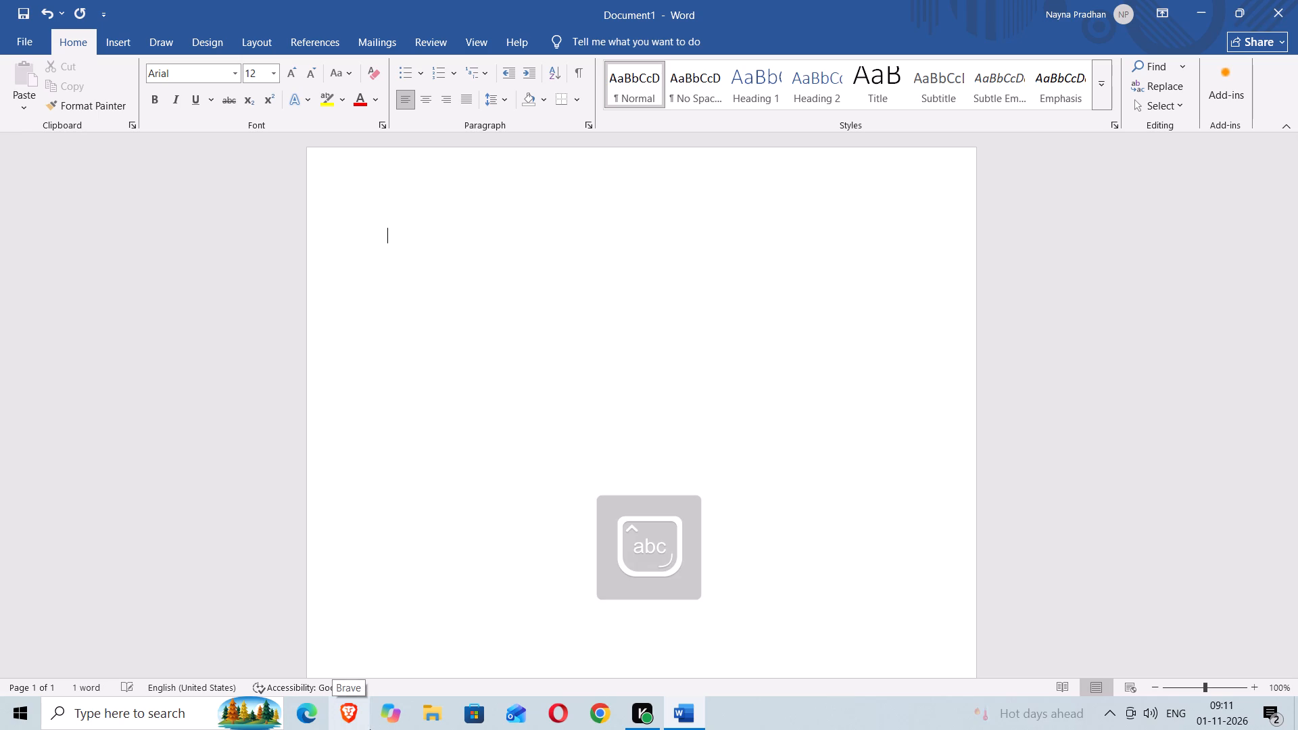
click(149, 102)
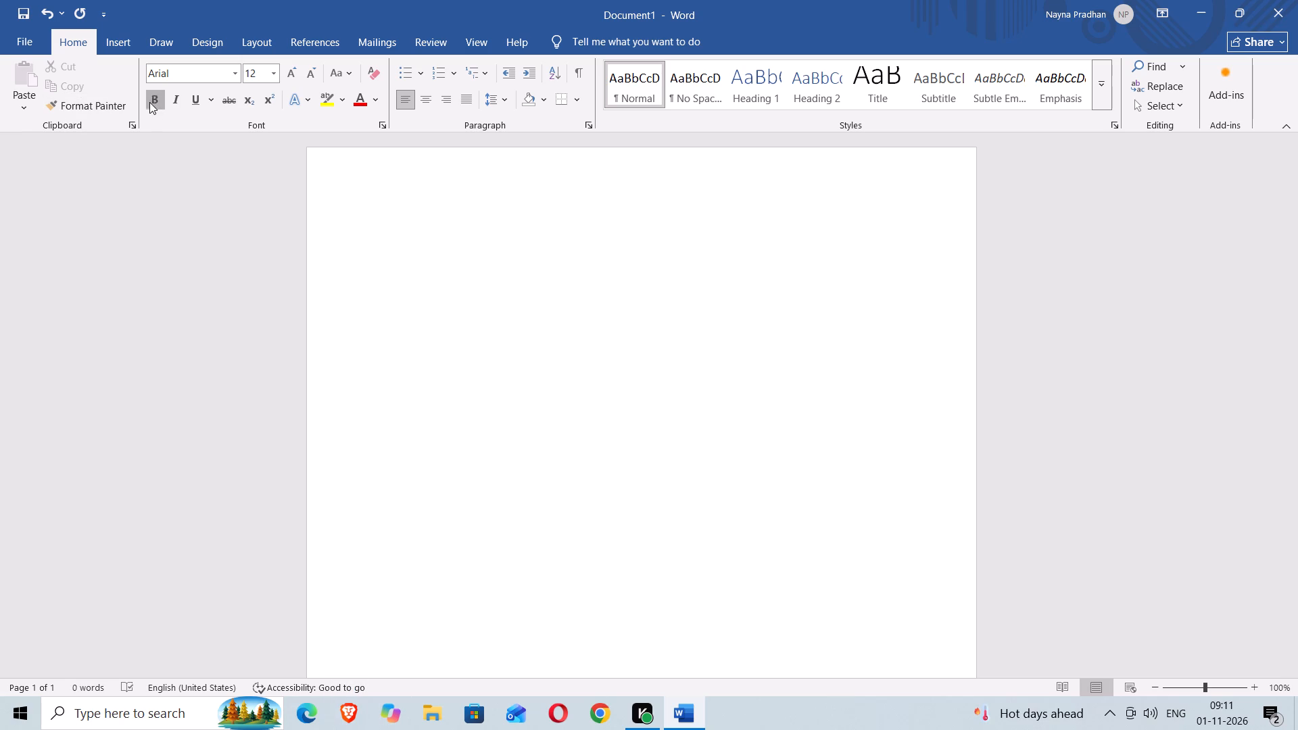
key(a)
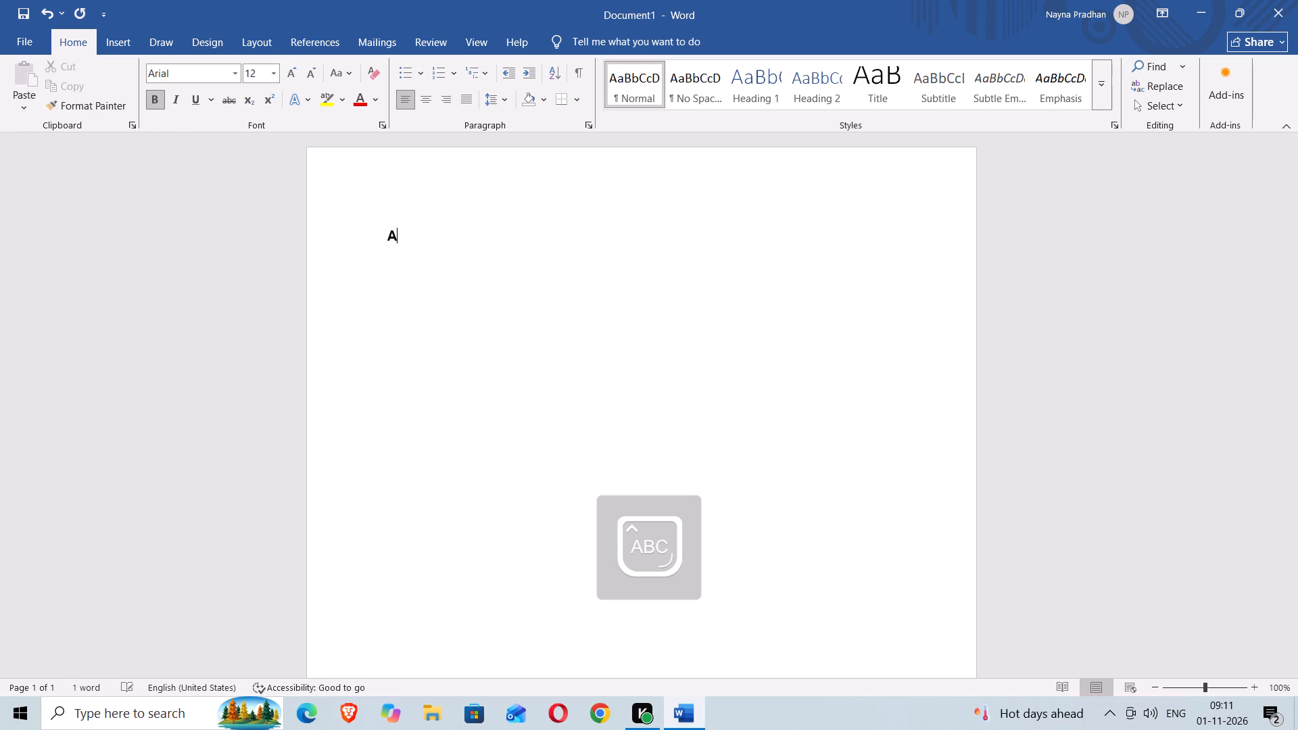
key(BackSpace)
text(RE)
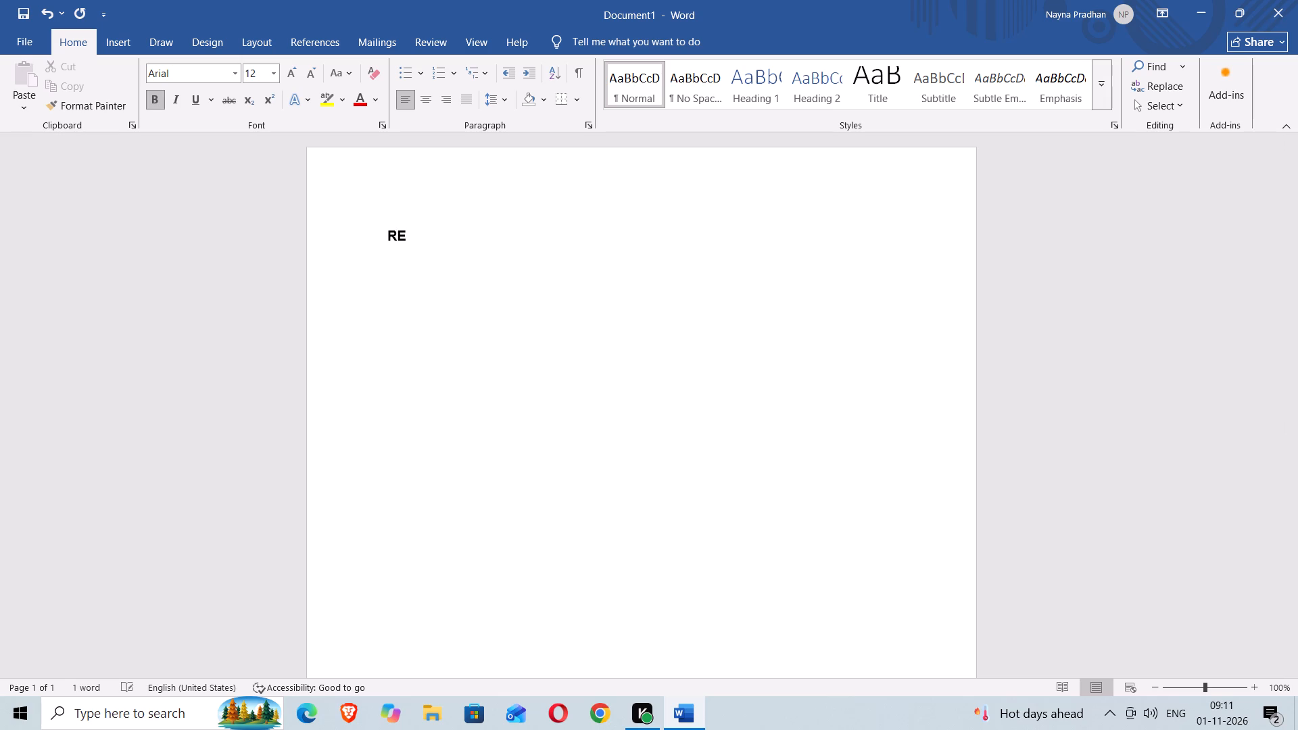
key(n)
key(a)
text(ISSA)
text(NCE)
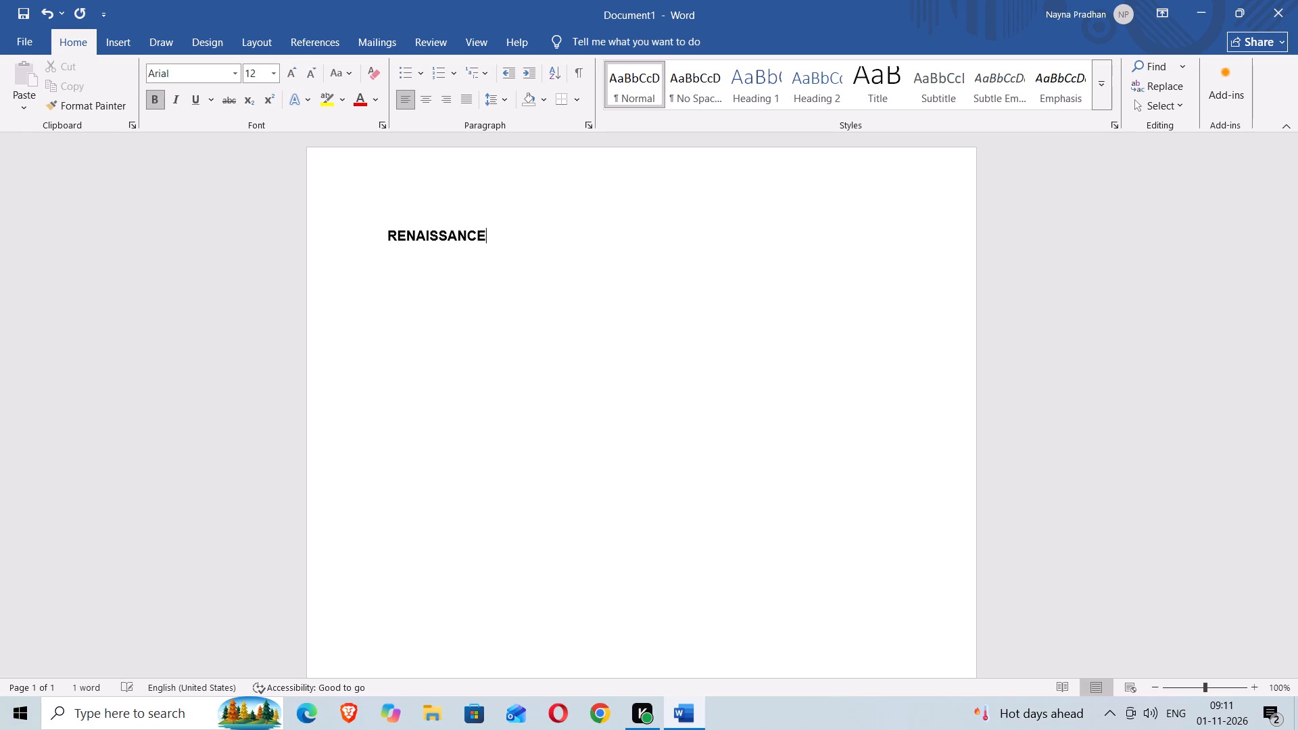
key(space)
text(PERIOD)
key(space)
key(Return)
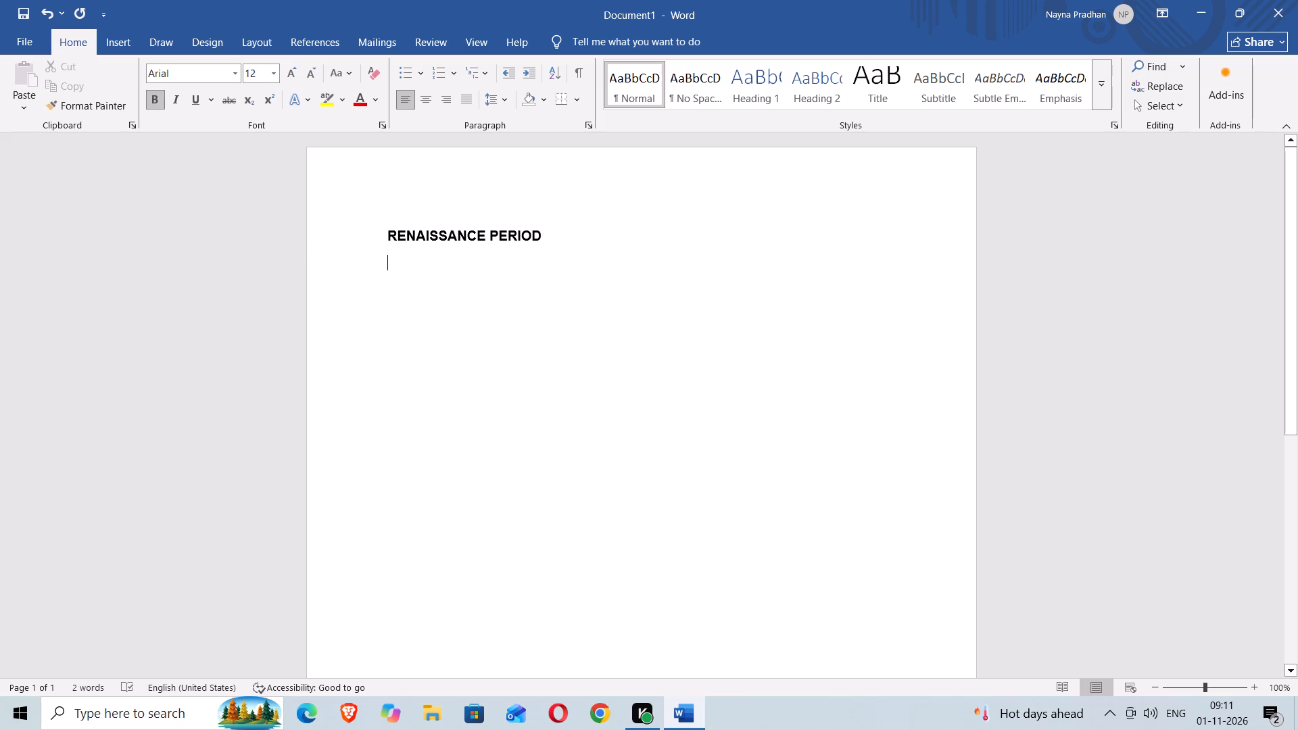
Underline the "RENAISSANCE PERIOD" heading.
click(556, 240)
drag(387, 233, 549, 257)
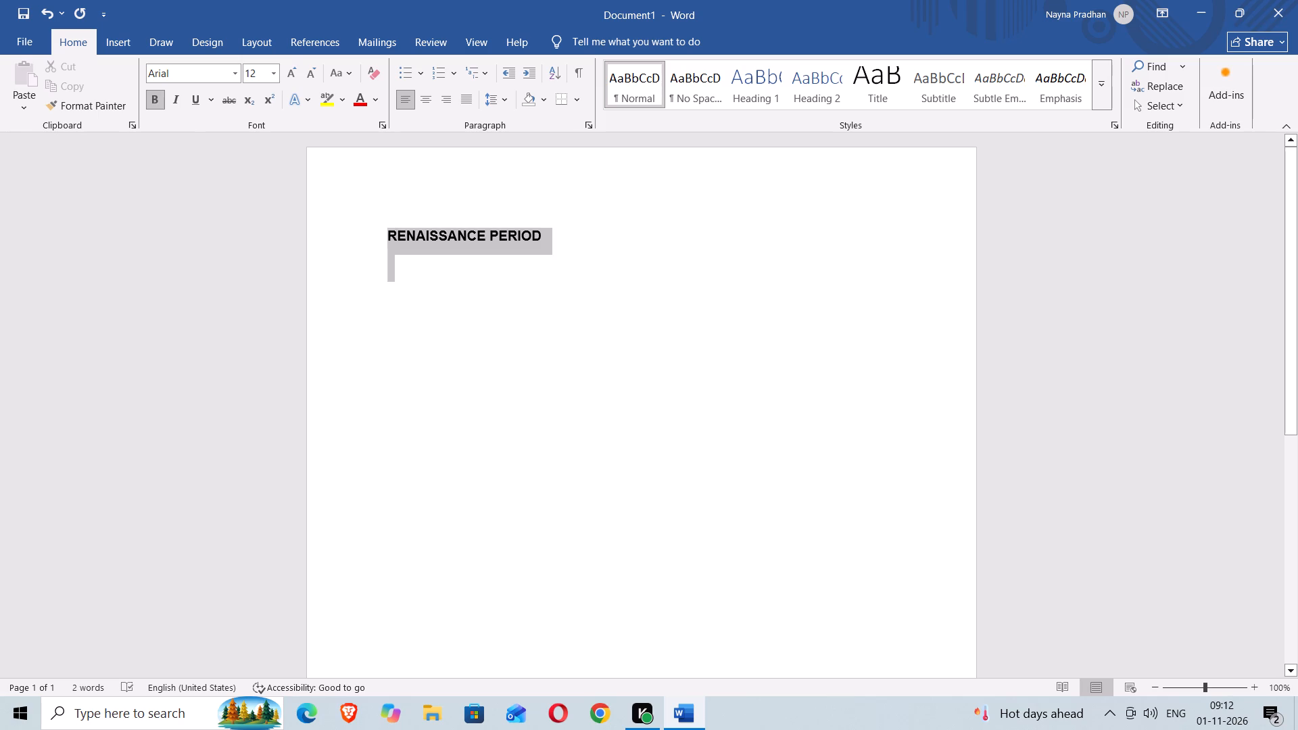
drag(549, 257, 577, 258)
click(189, 105)
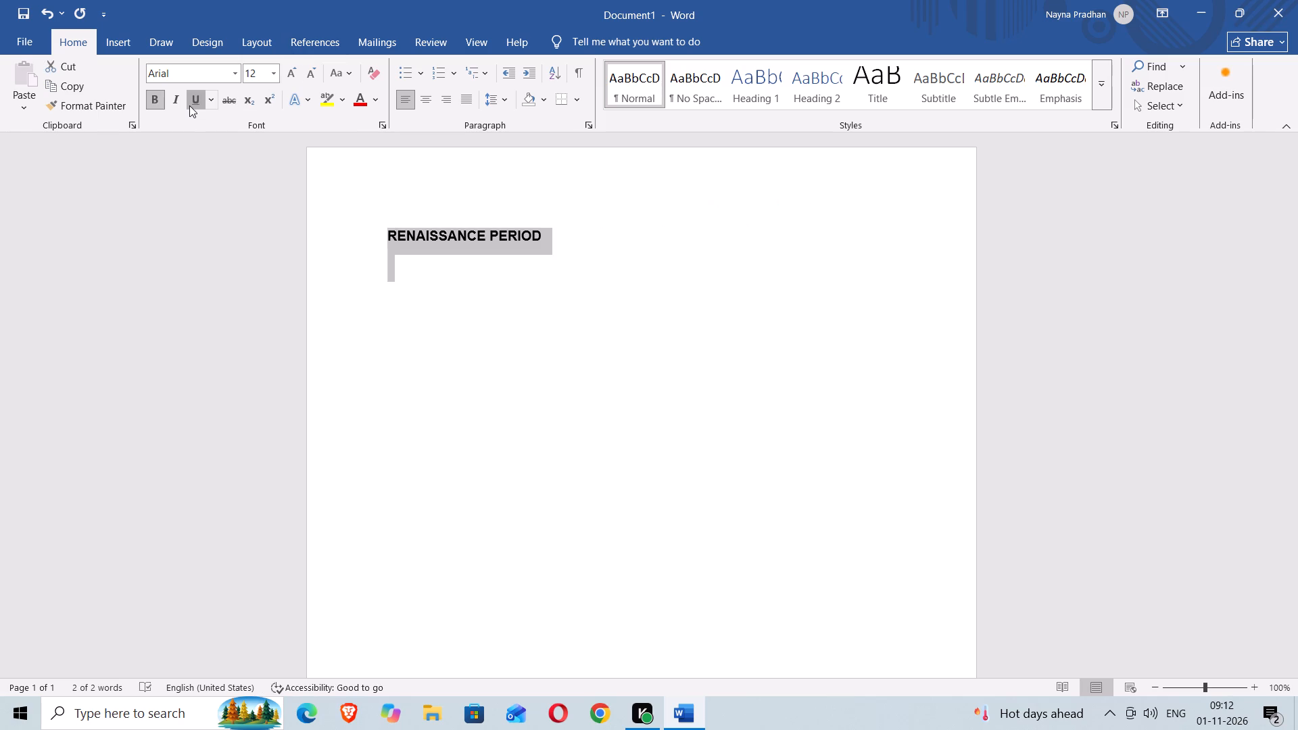
click(545, 235)
Add the line "Meaning" below the heading at font size 10, without bold or underline.
key(Return)
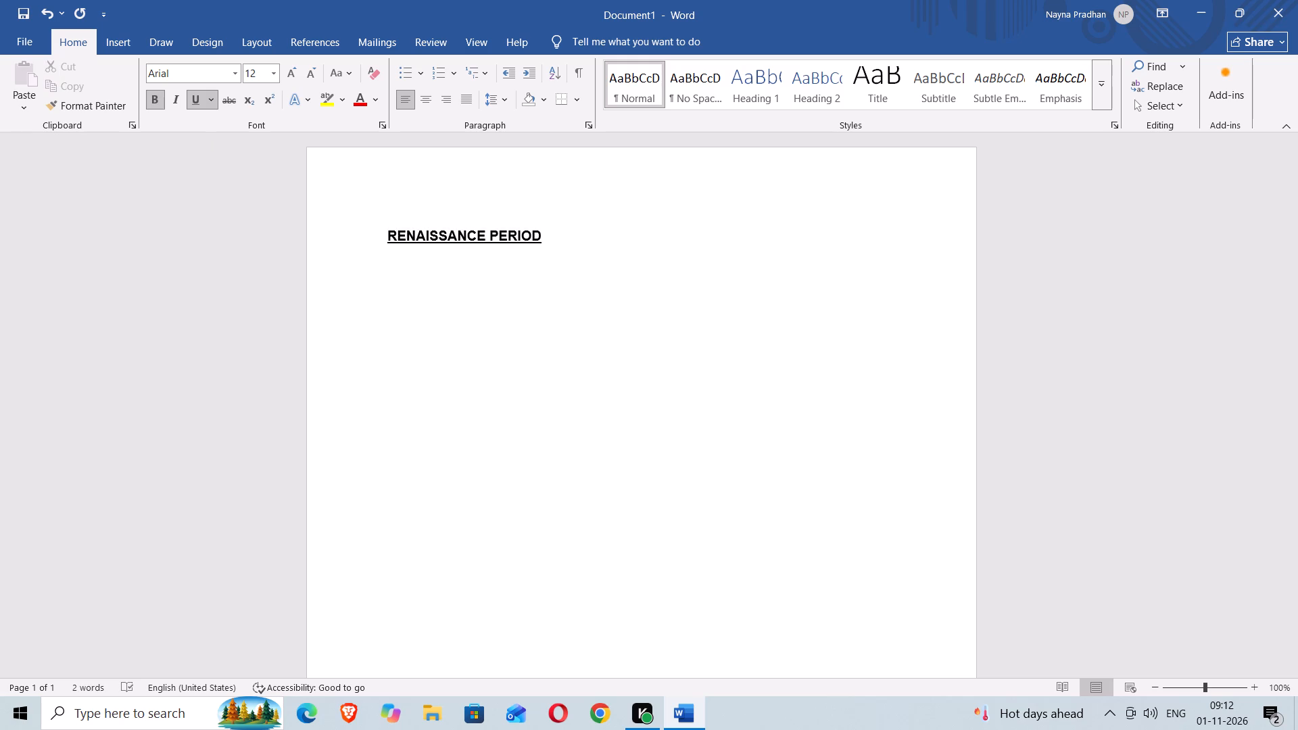
click(274, 74)
click(255, 128)
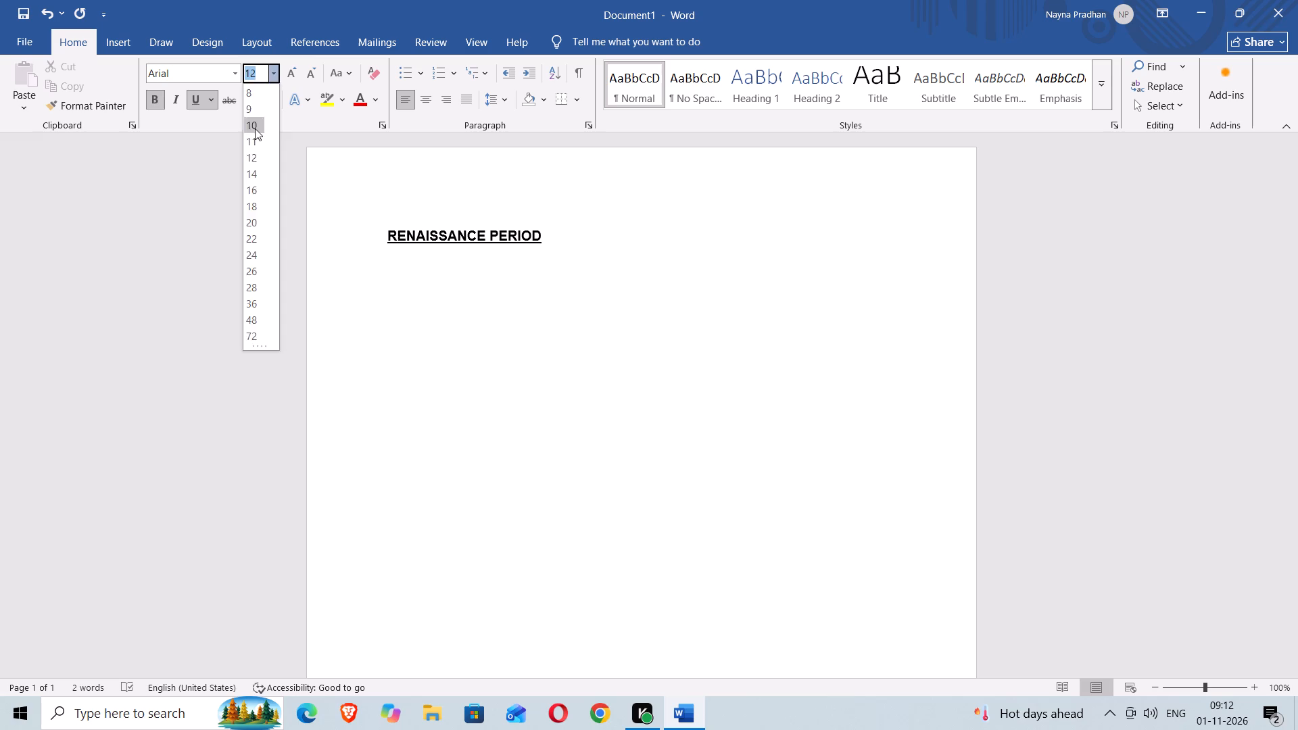
click(195, 99)
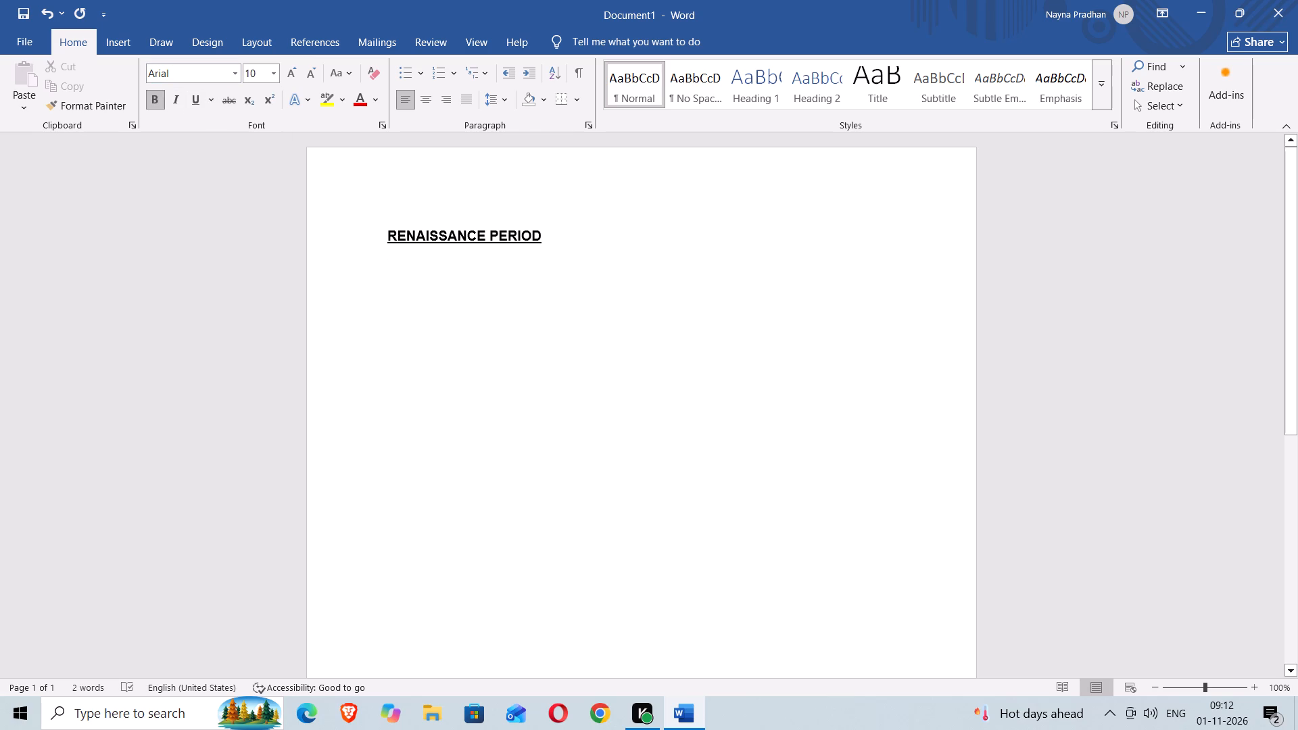
click(160, 109)
key(m)
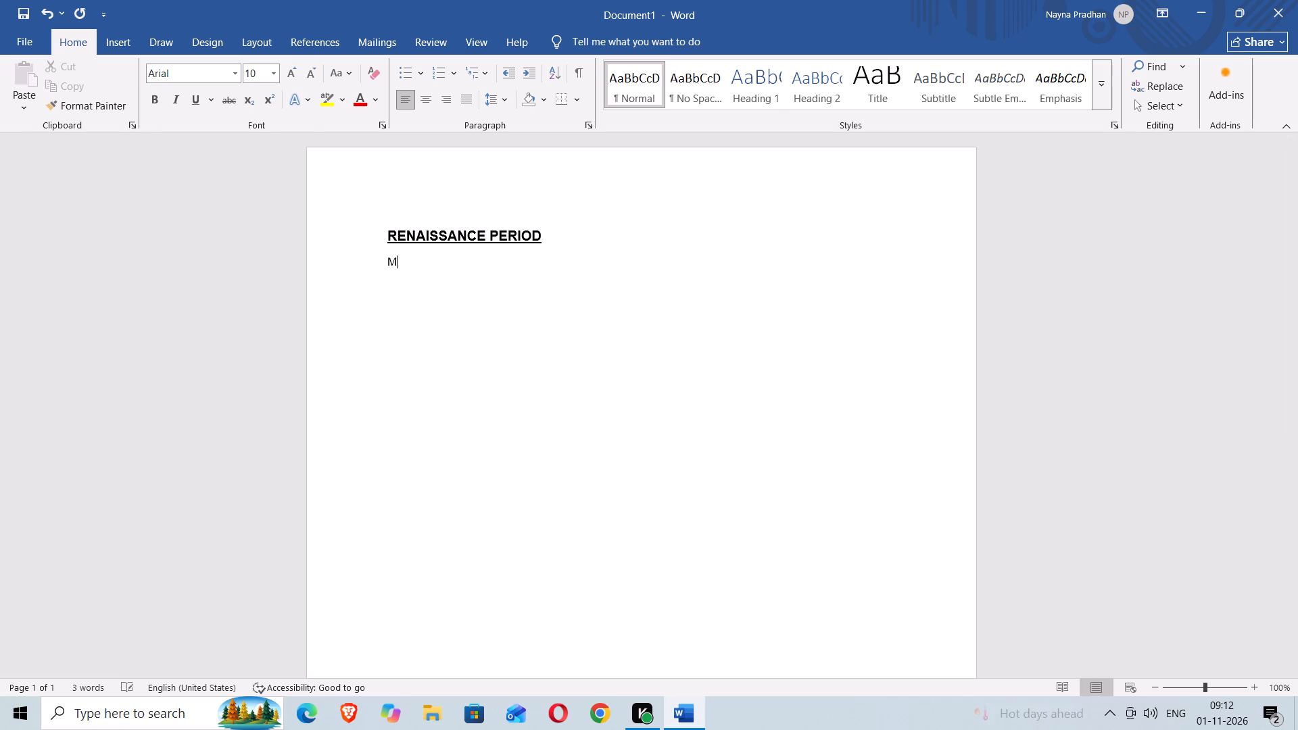
text(ea)
text(ning)
key(space)
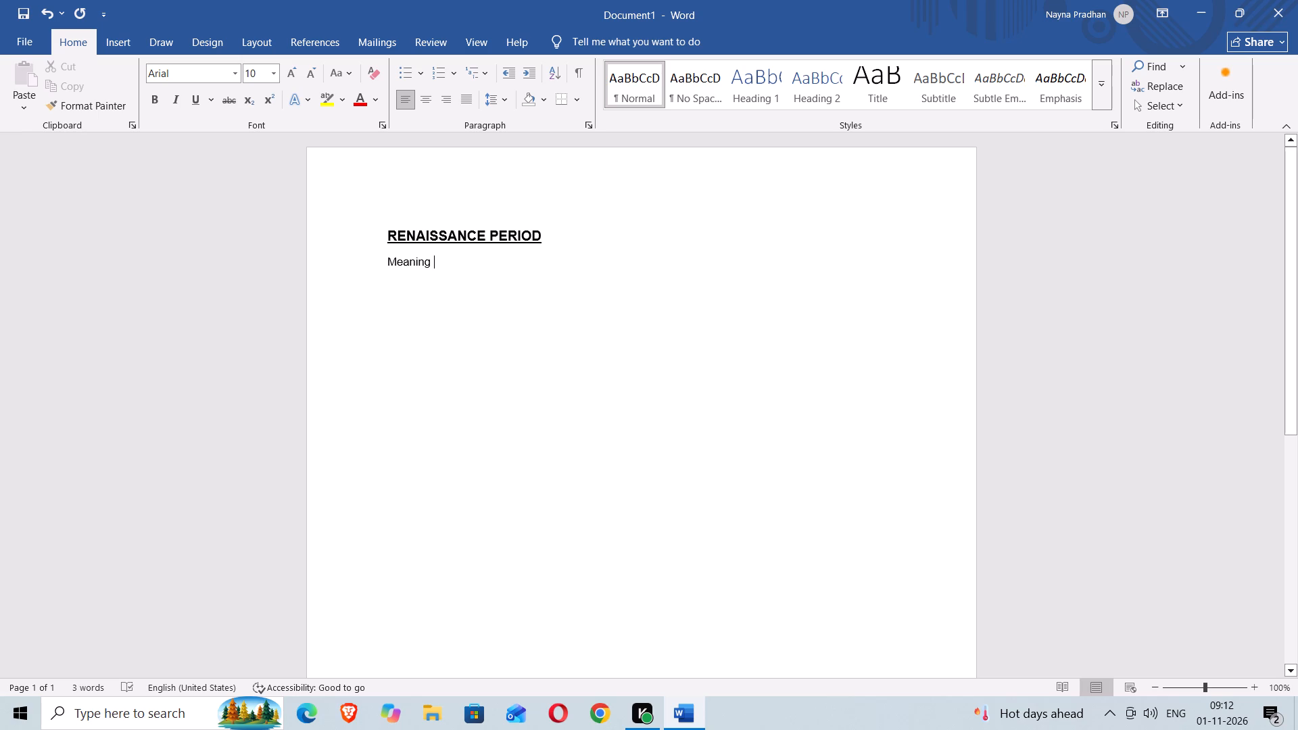
Write the sentence "Renaissance means “rebirth”." on a new line below "Meaning".
key(Return)
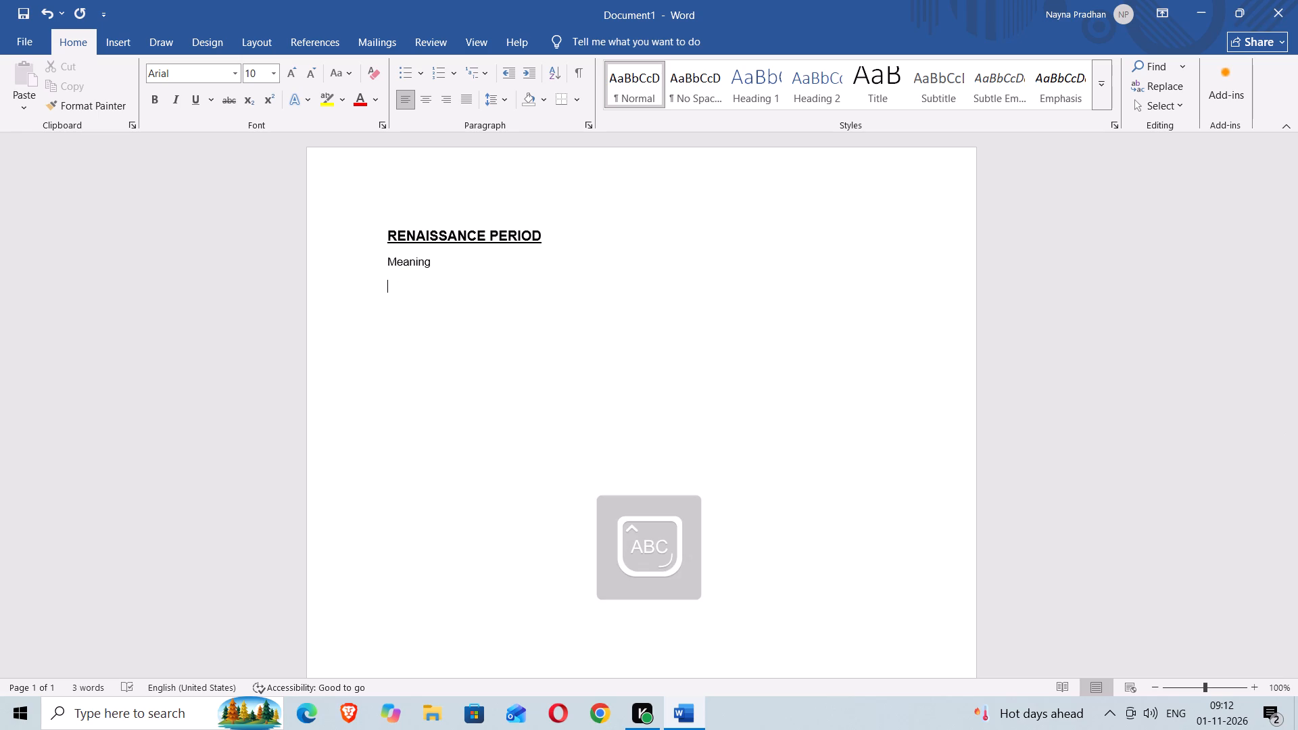
key(r)
key(e)
text(naiss)
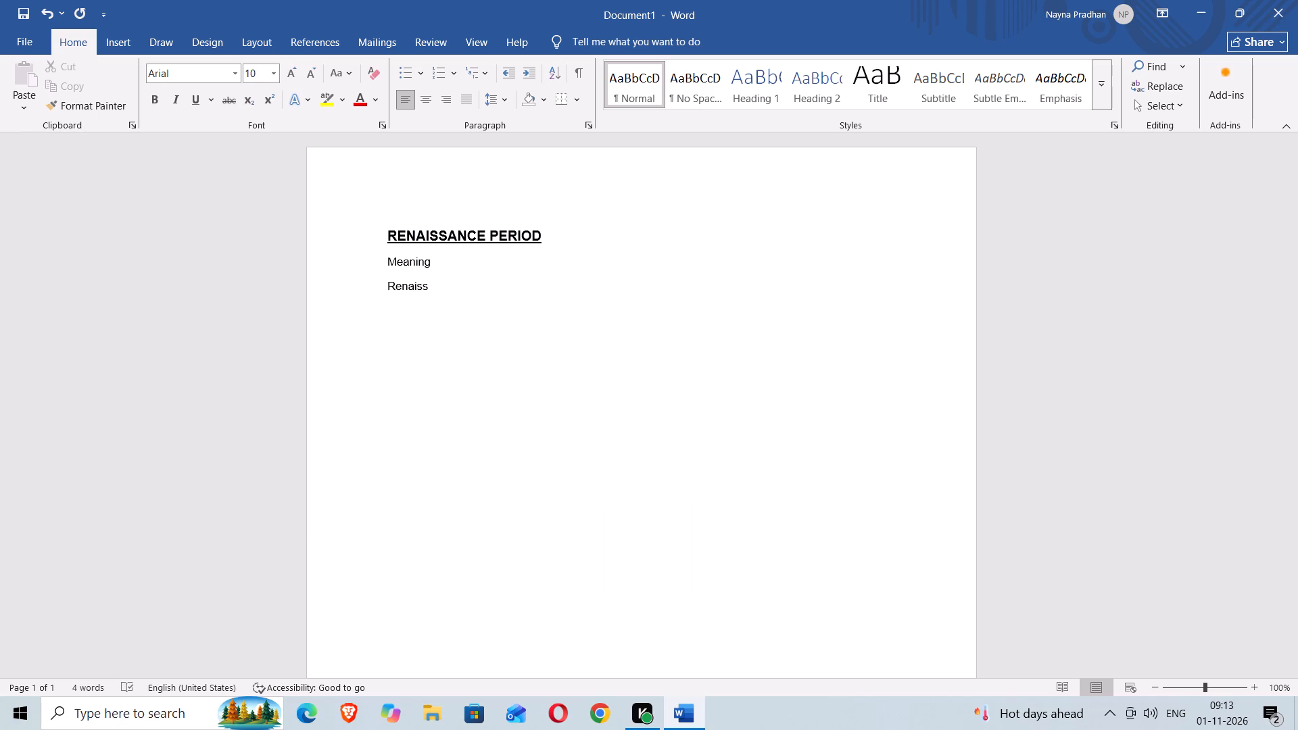
key(a)
text(nce)
key(space)
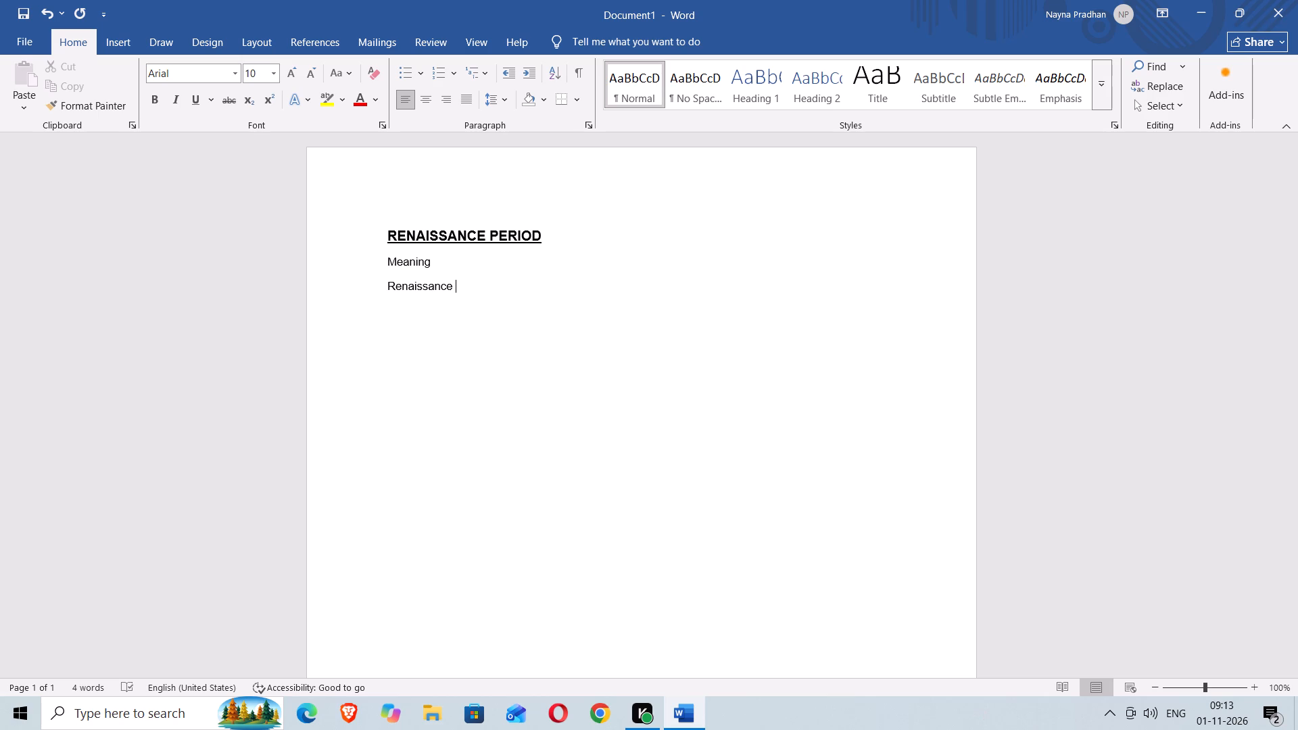
text(means)
key(space)
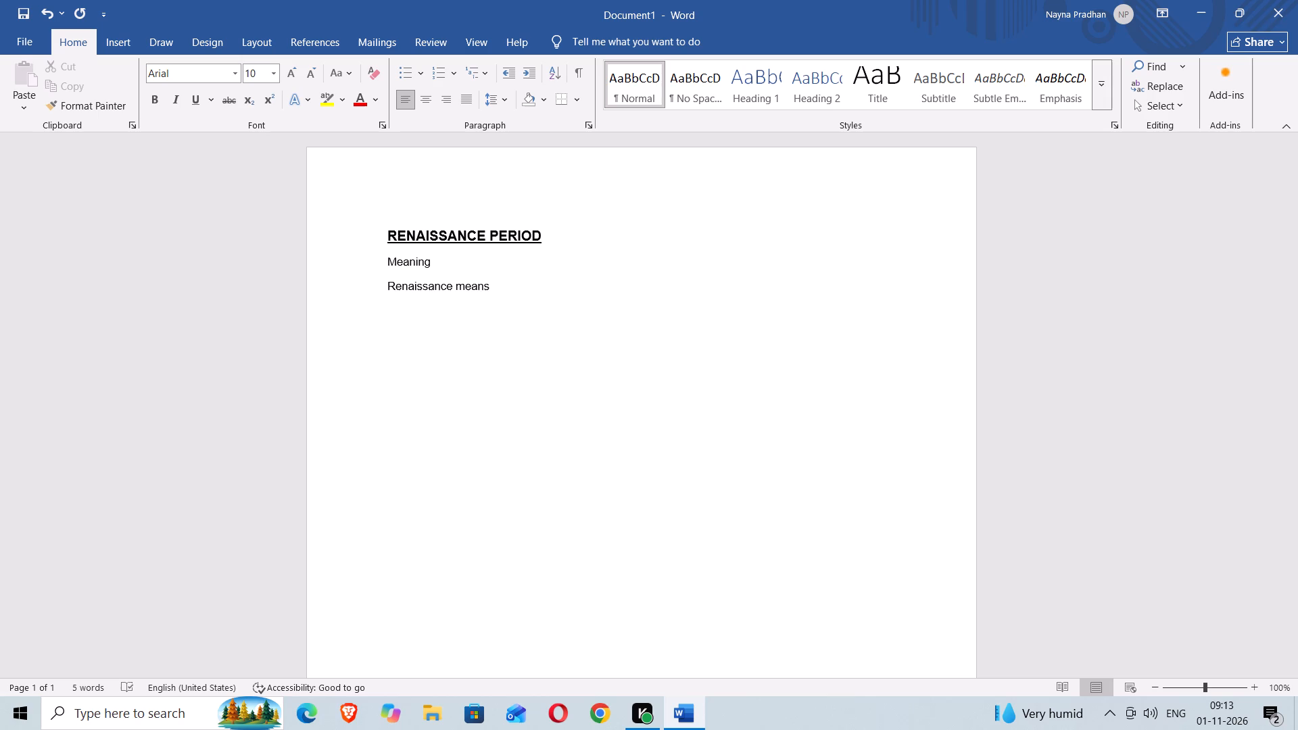
key(shift+quotedbl)
text(re)
text(birth)
key(shift+quotedbl)
key(period)
Write the sentence "It refers to a new beginning and renewed interest in art, ideas, learning and human potential." on a new line below the rebirth sentence.
key(Return)
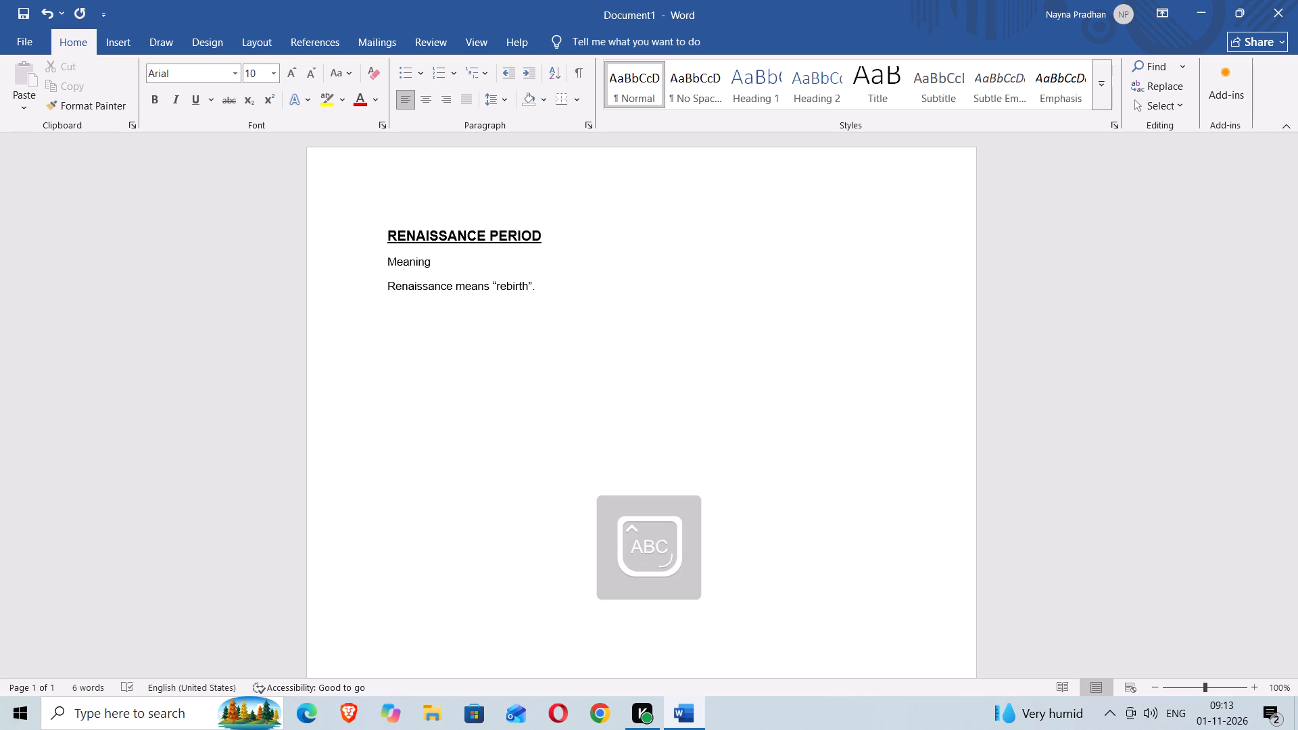
key(i)
text(t)
key(space)
text(refers)
key(space)
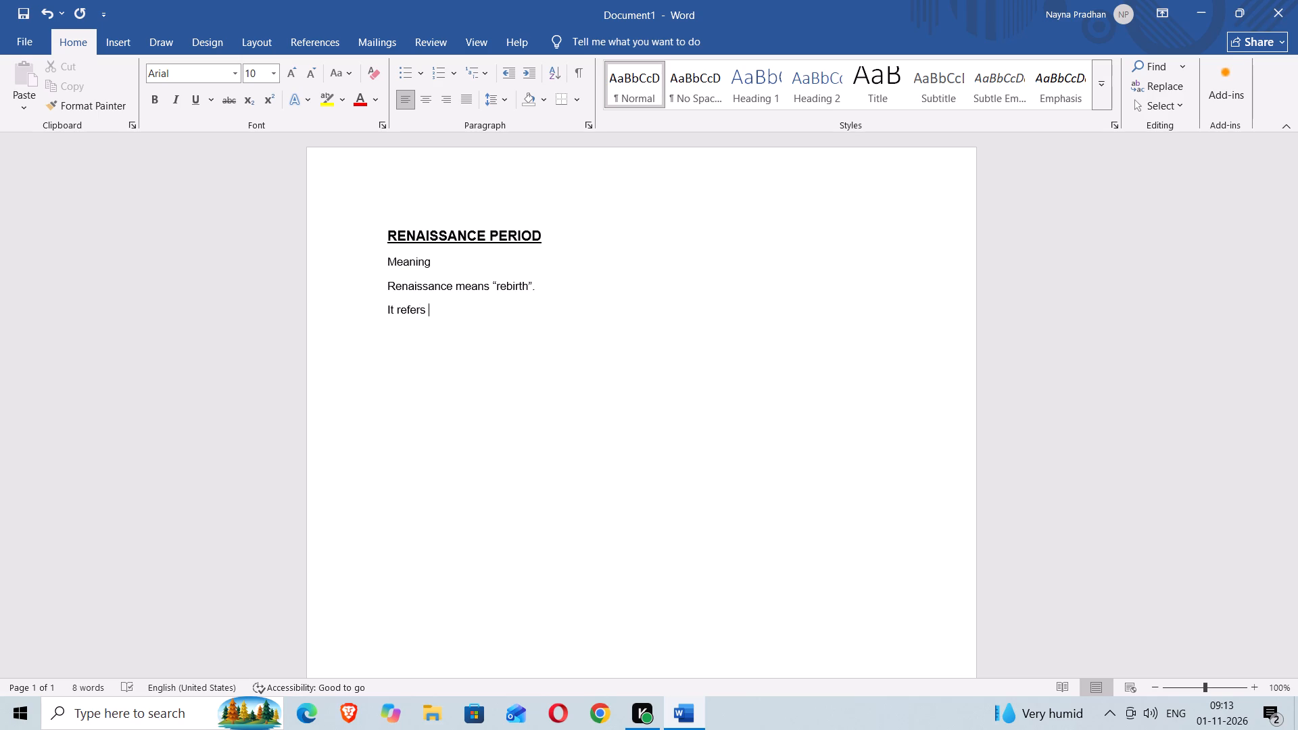
text(to a)
key(space)
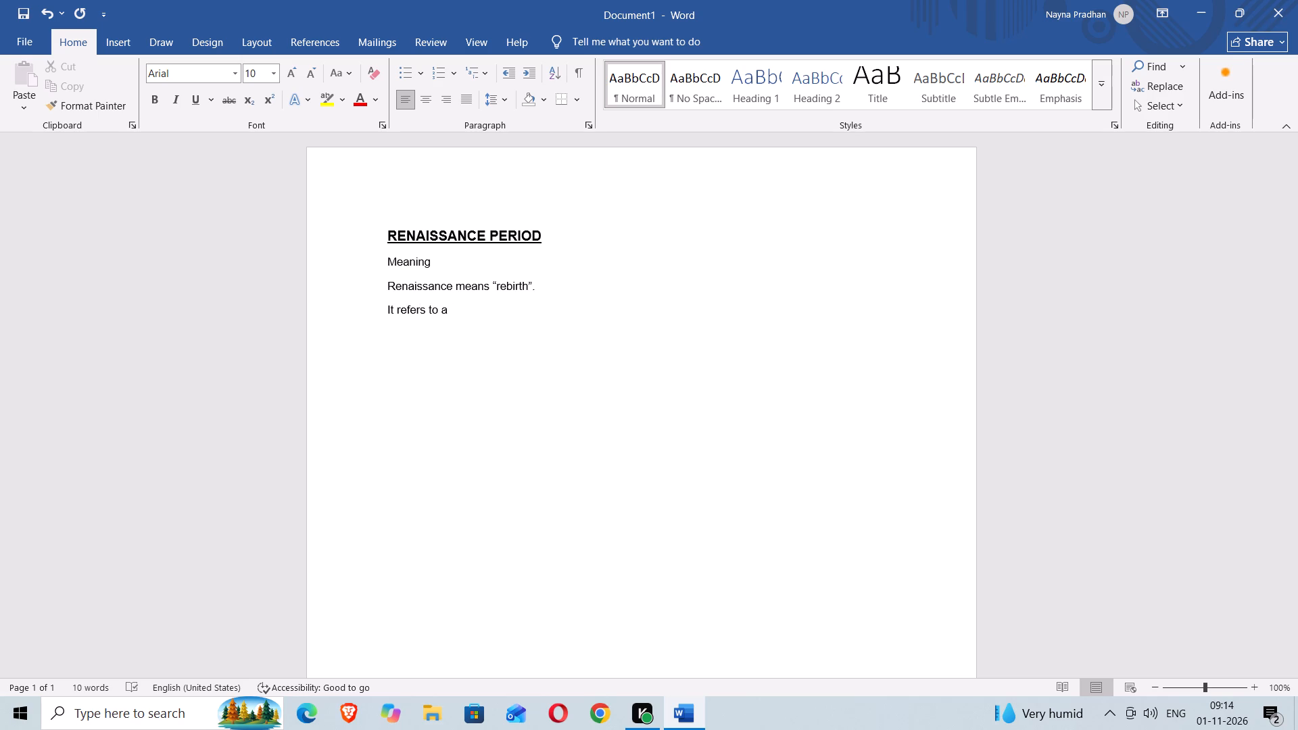
text(new)
key(space)
text(be)
text(gi)
text(nnin)
key(g)
key(space)
text(and)
key(space)
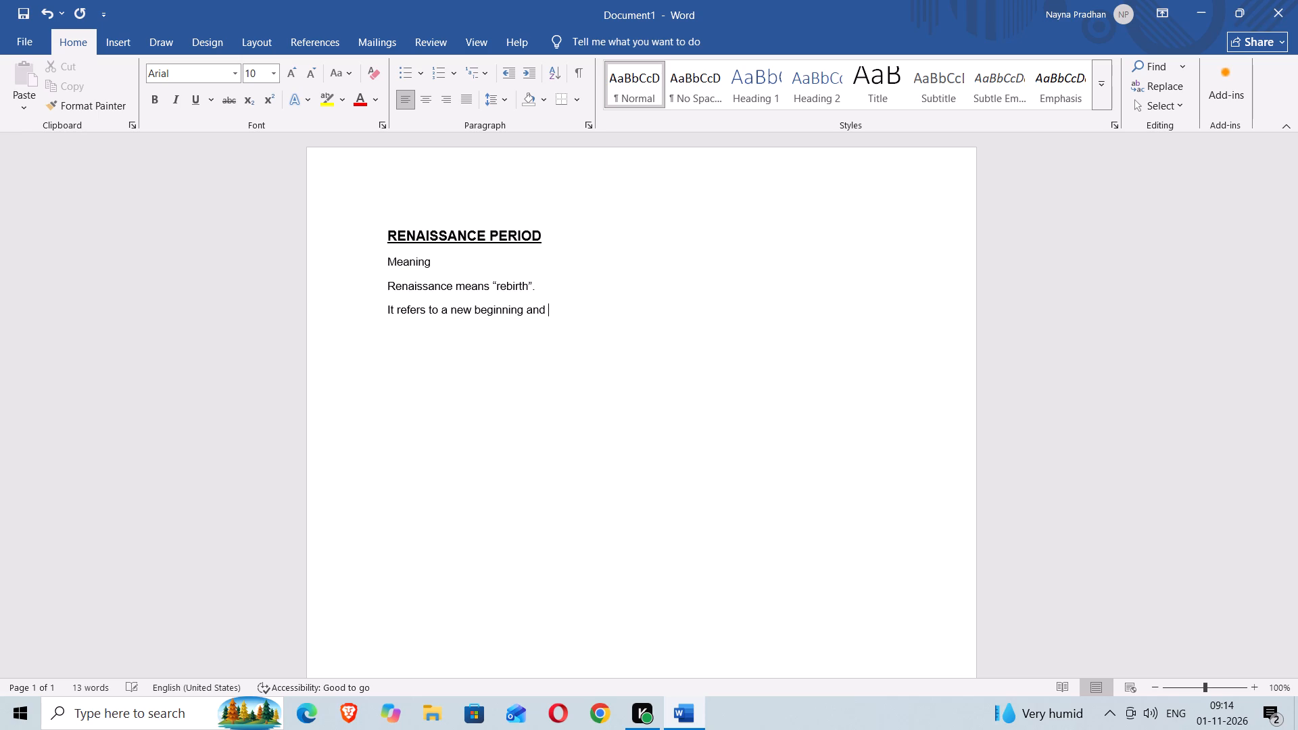
text(rene)
text(wed)
key(space)
text(interest)
key(space)
text(in art)
text(, ideas)
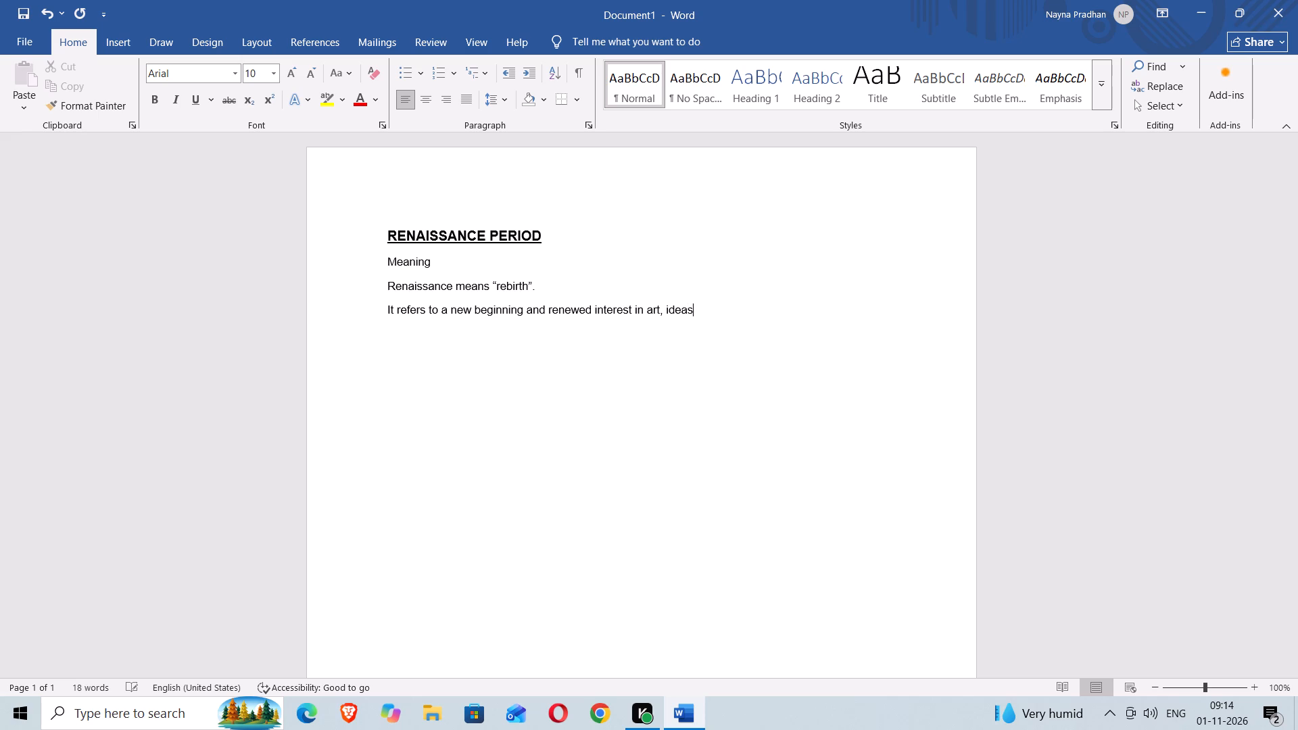
text(, learning)
key(space)
text(and)
key(space)
text(human pote)
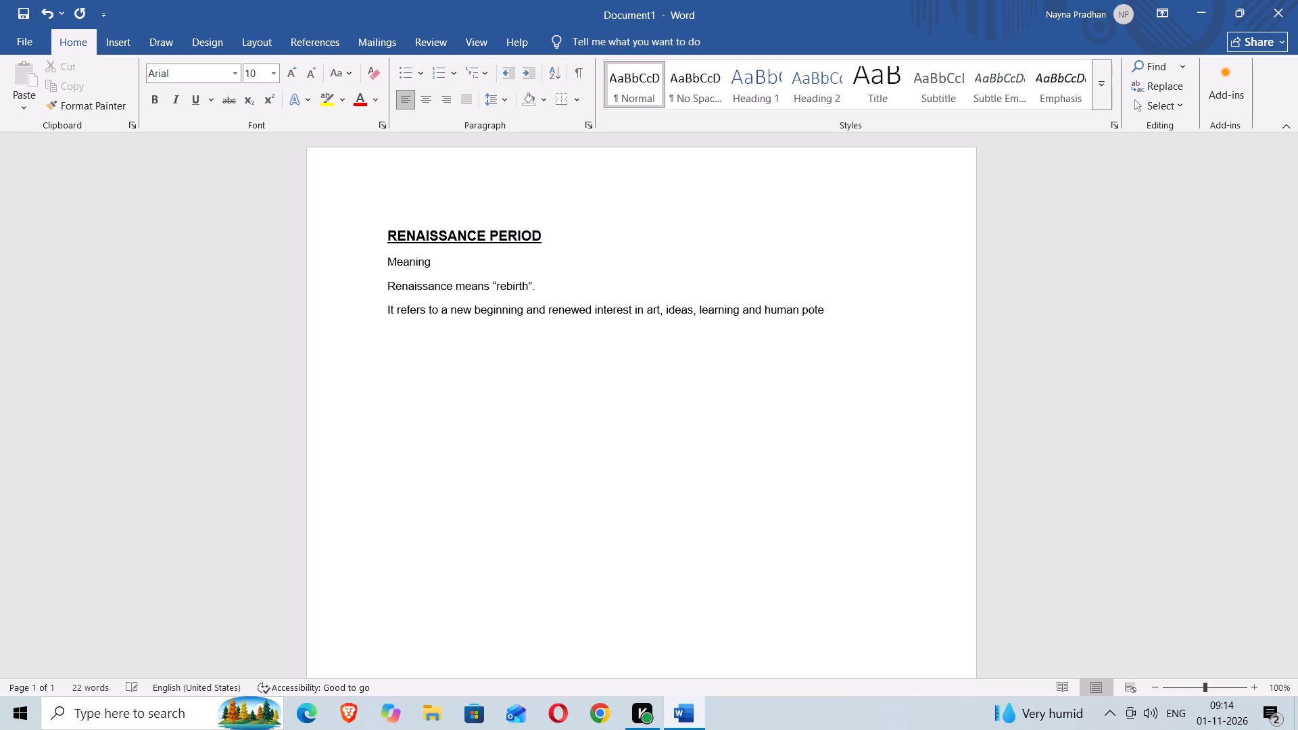
text(ntial)
text(.)
key(space)
key(Return)
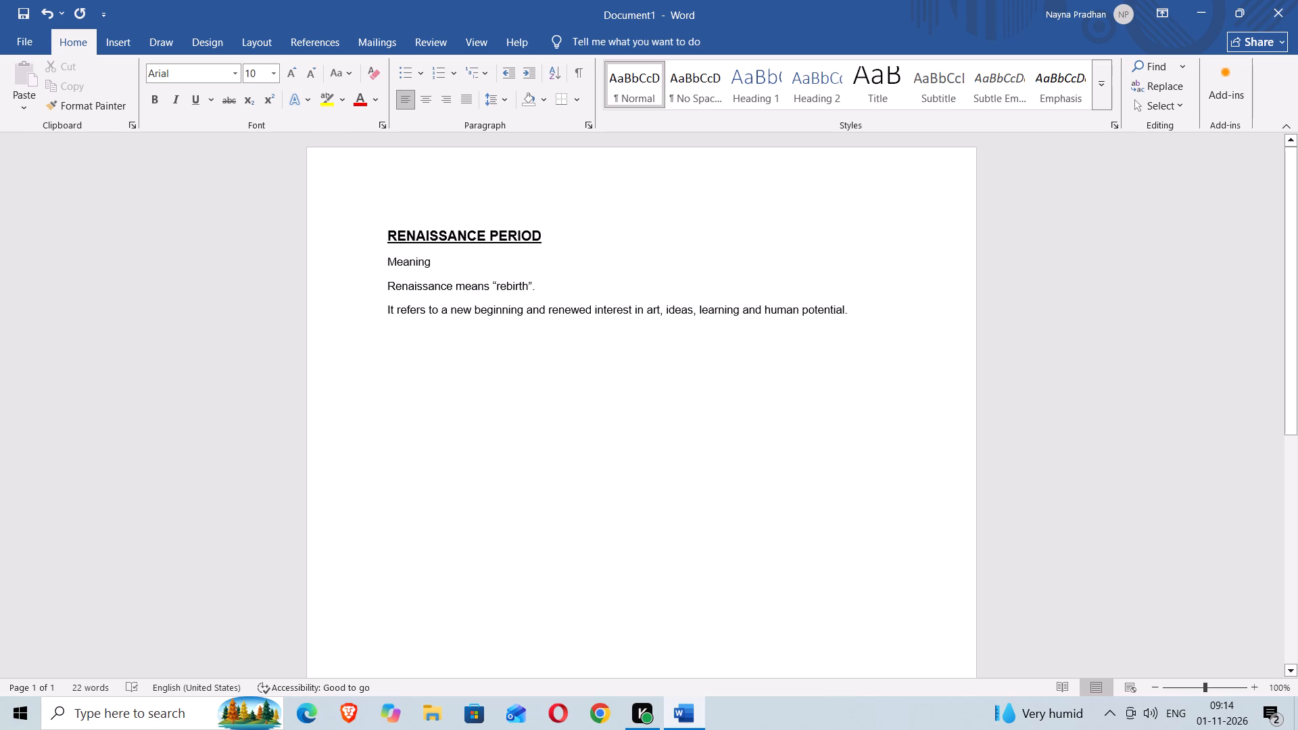
Make the "Meaning" line below the main heading bold.
drag(385, 261, 441, 261)
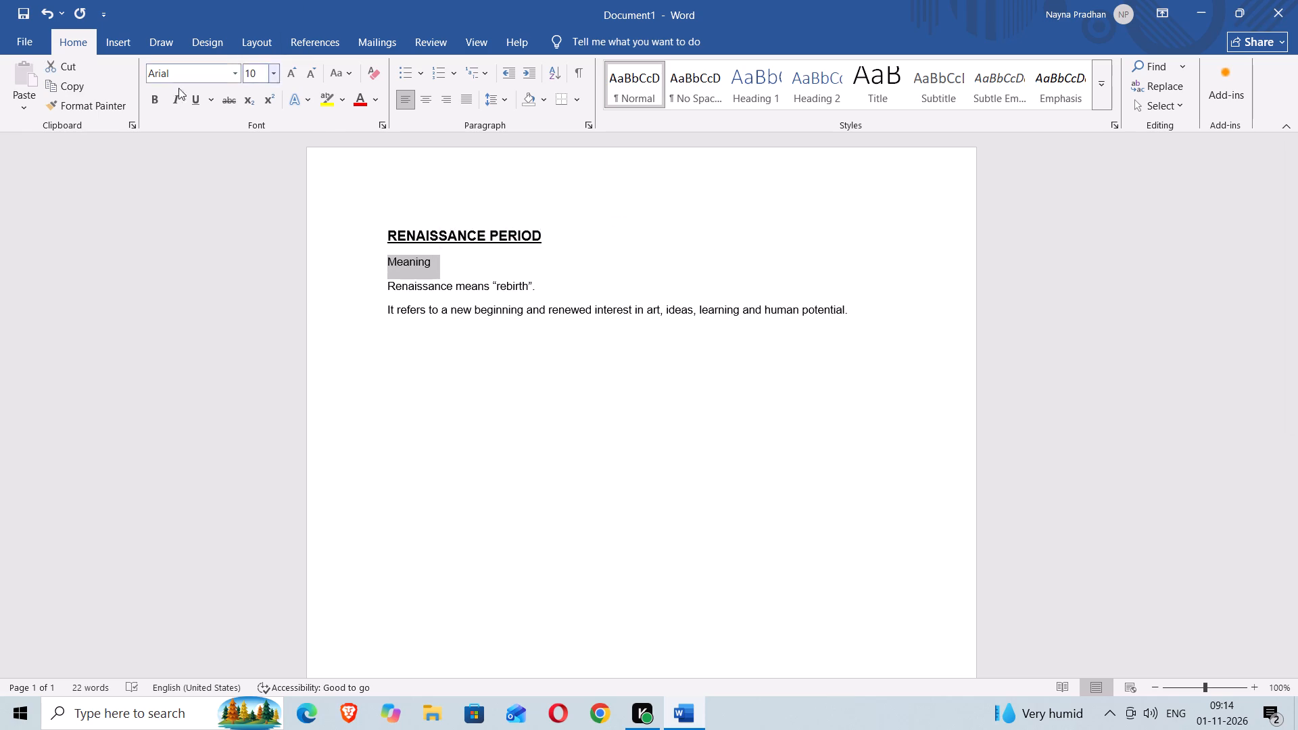
click(163, 105)
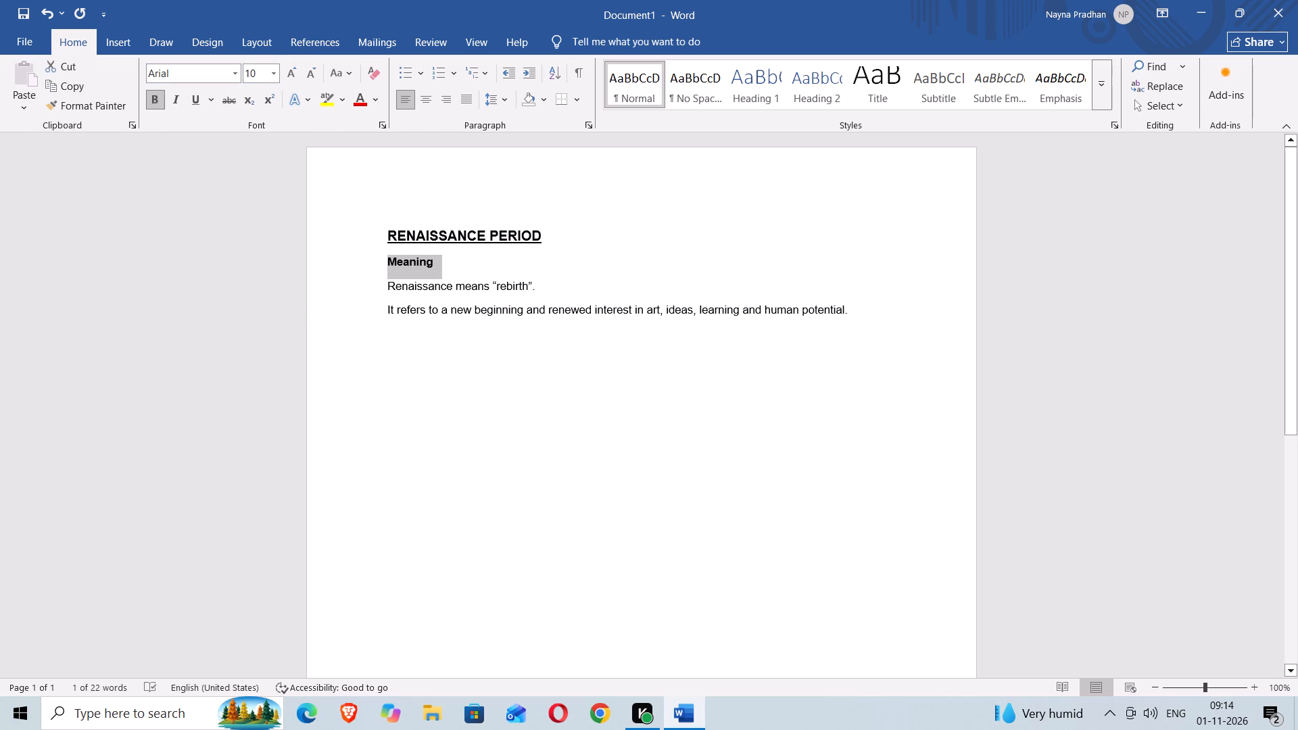
Add the bold subheading "Time Period" on a new line below the sentence ending in "human potential.".
click(548, 342)
drag(861, 312, 862, 322)
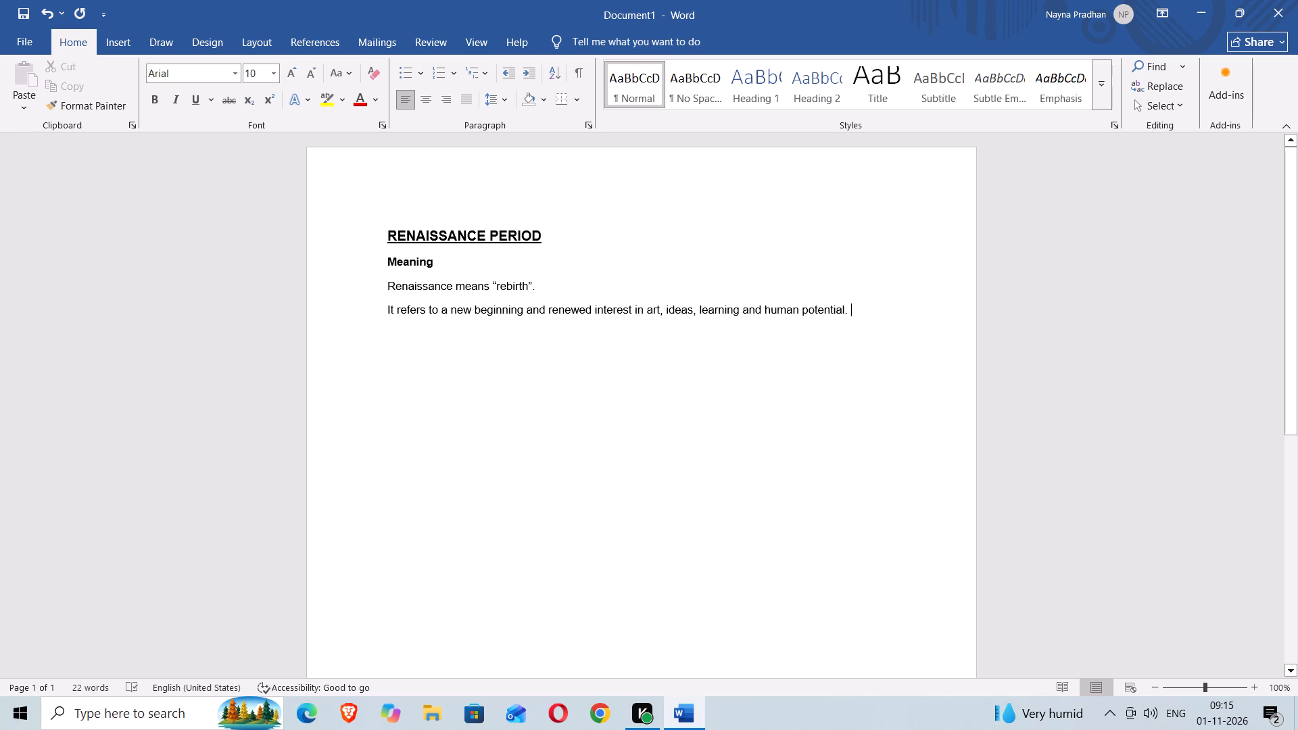
key(Return)
key(t)
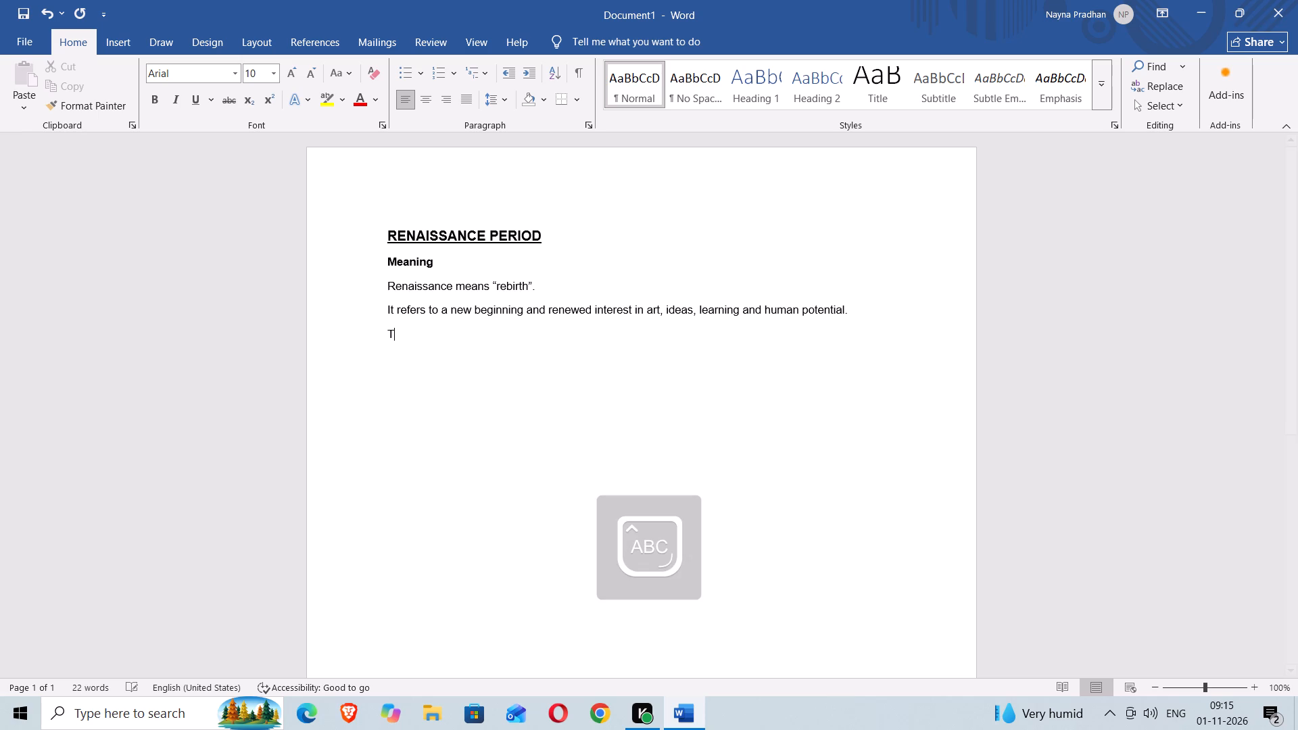
key(BackSpace)
click(151, 98)
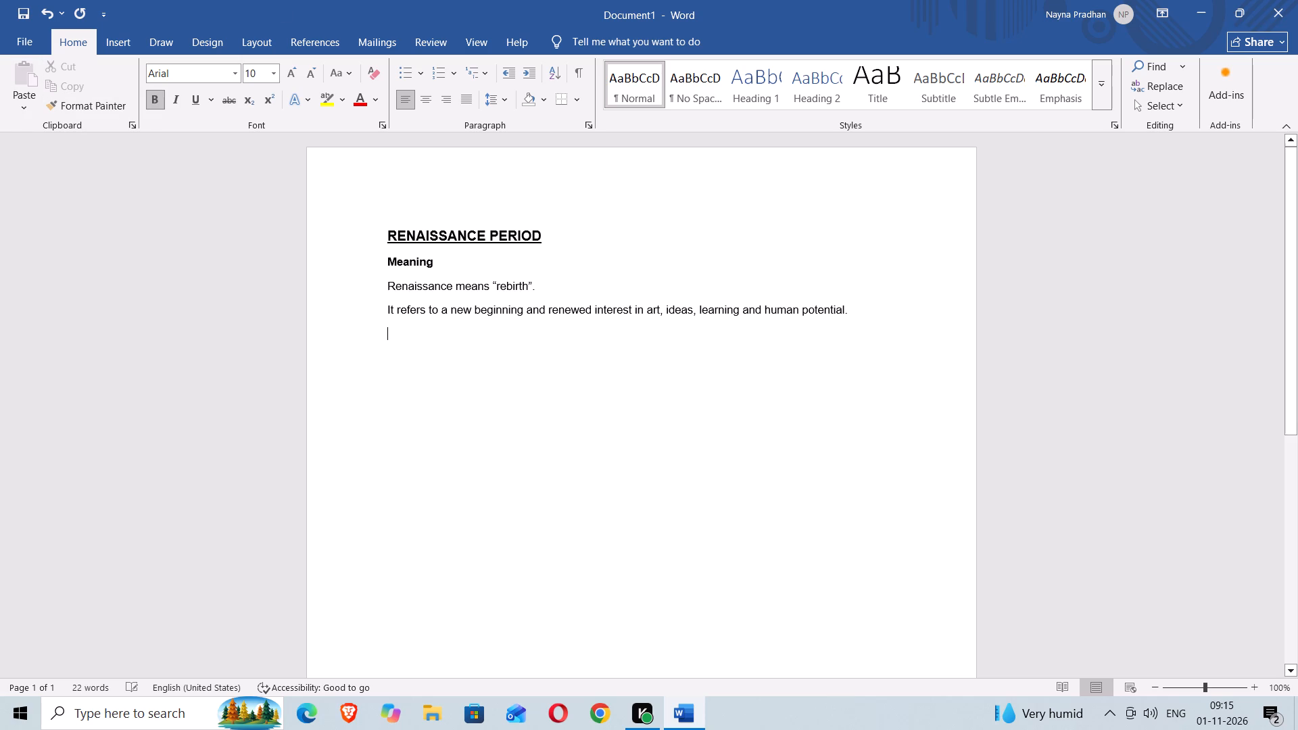
key(t)
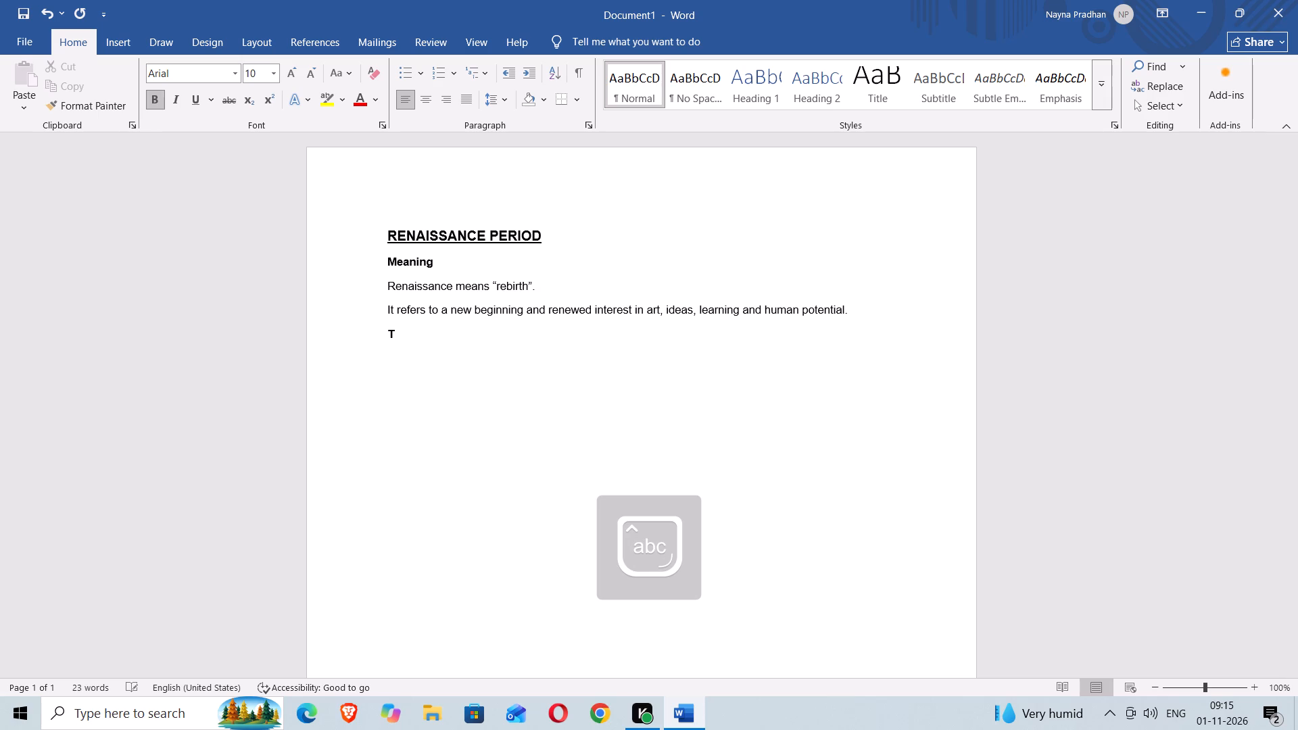
text(im)
text(e)
key(space)
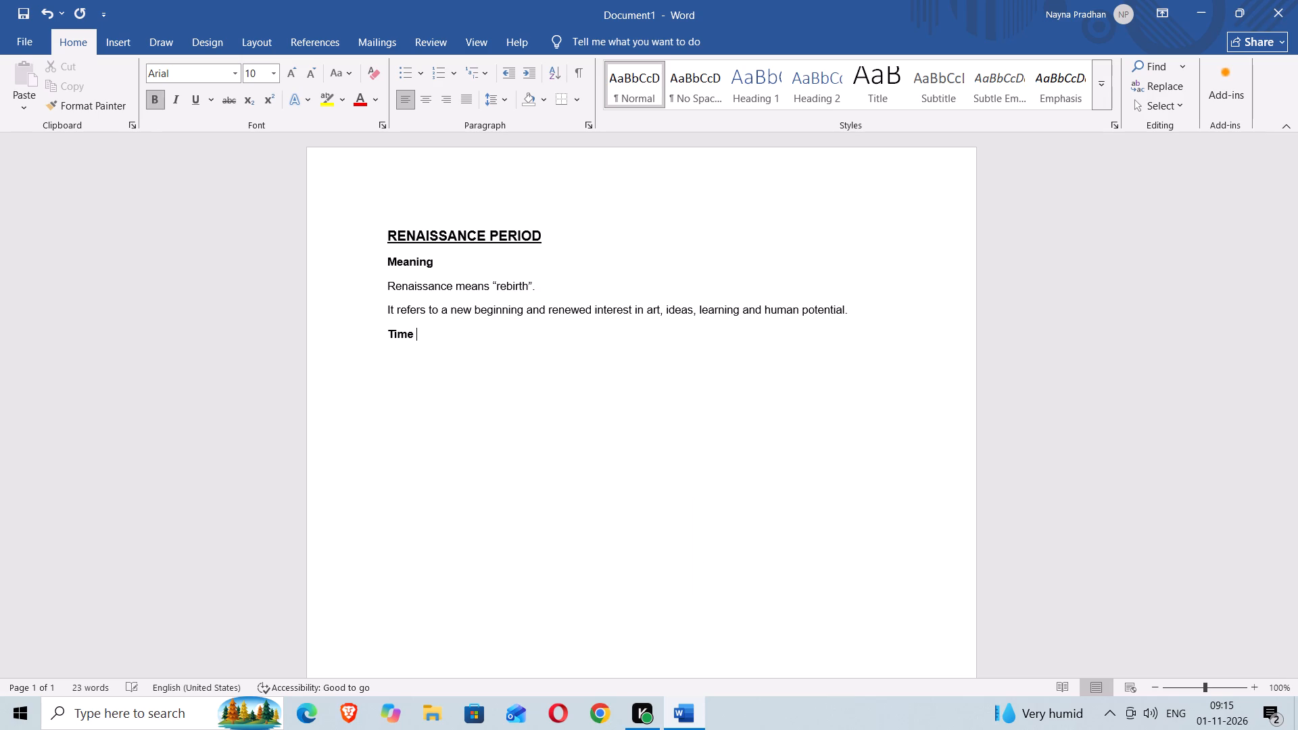
key(p)
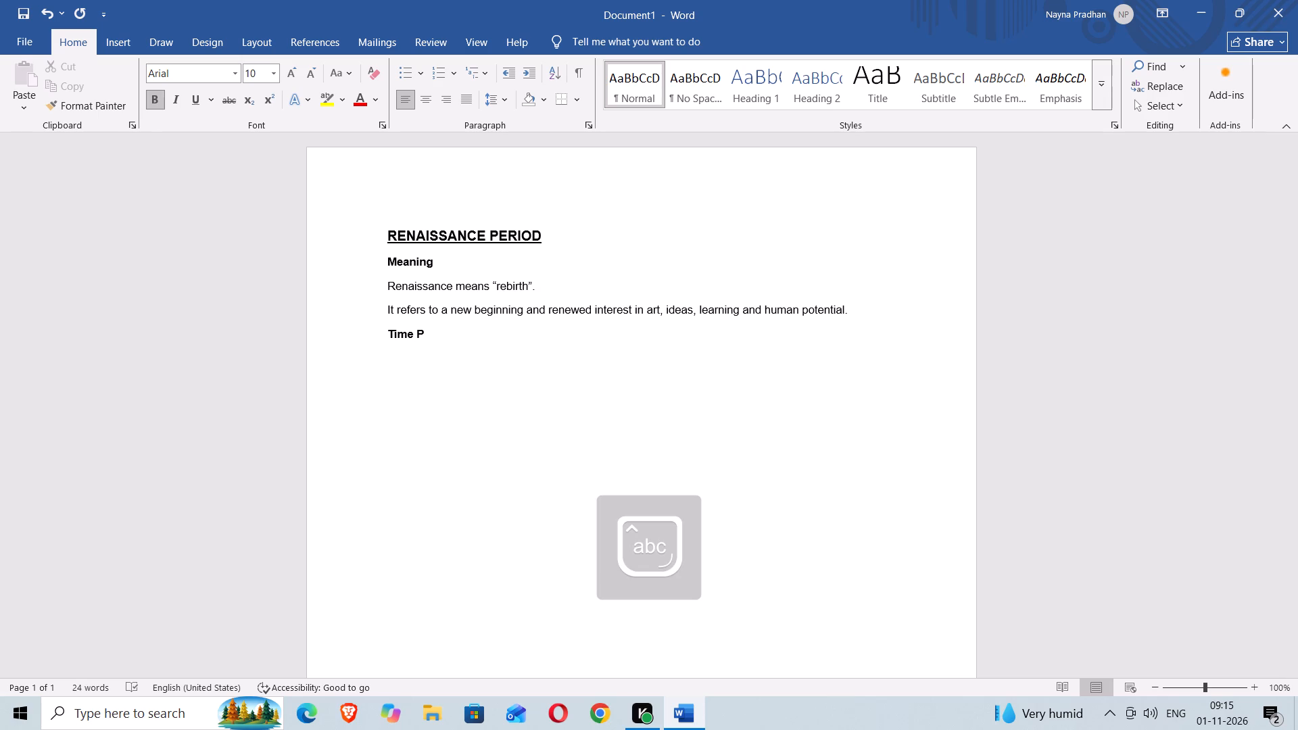
text(eriod)
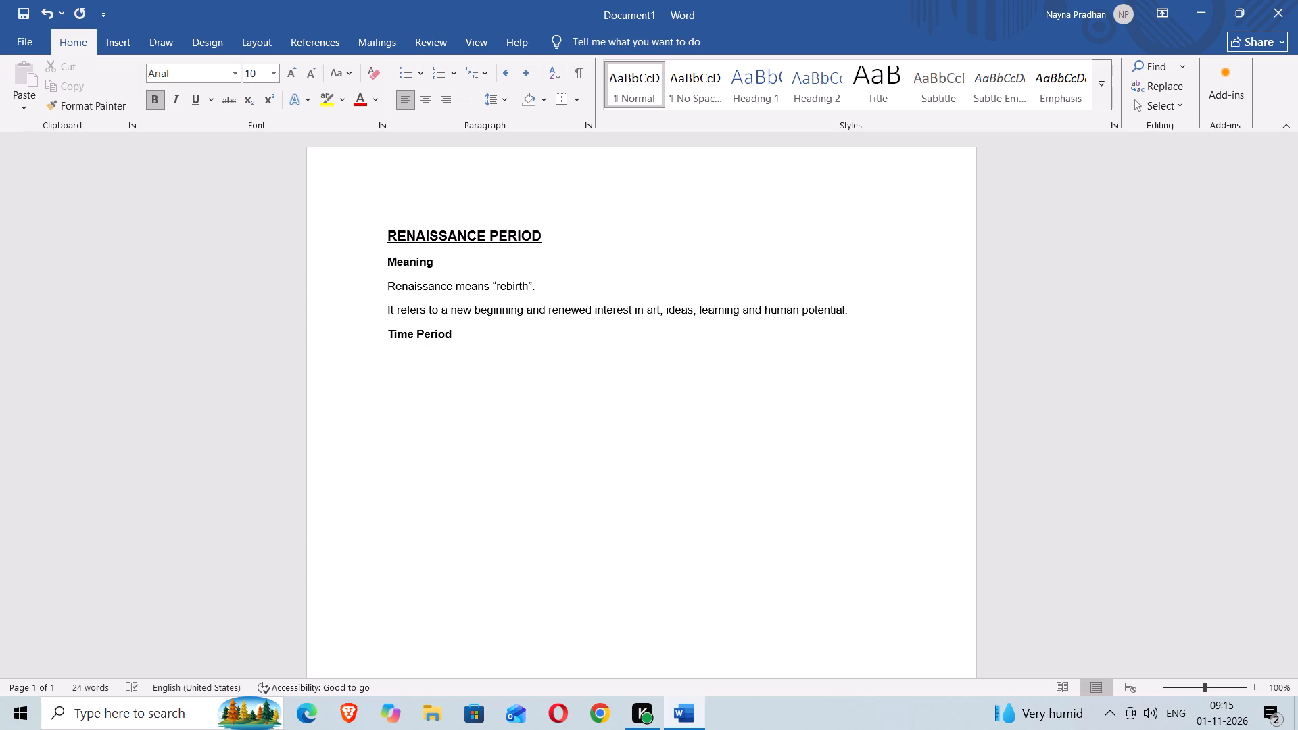
key(space)
key(Return)
Write the non-bold sentence "The Renaissance began in Italy around the 14th century and continued until the 16th century." below "Time Period".
click(152, 103)
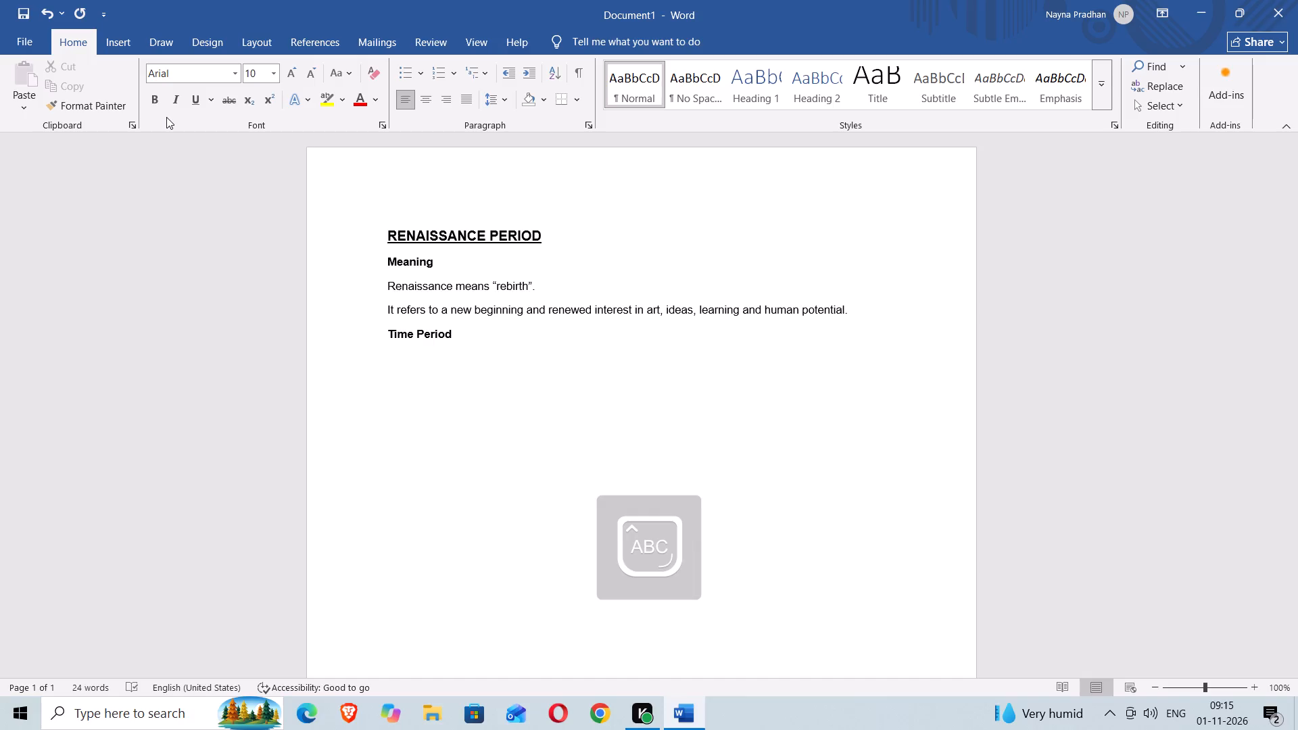
key(t)
key(h)
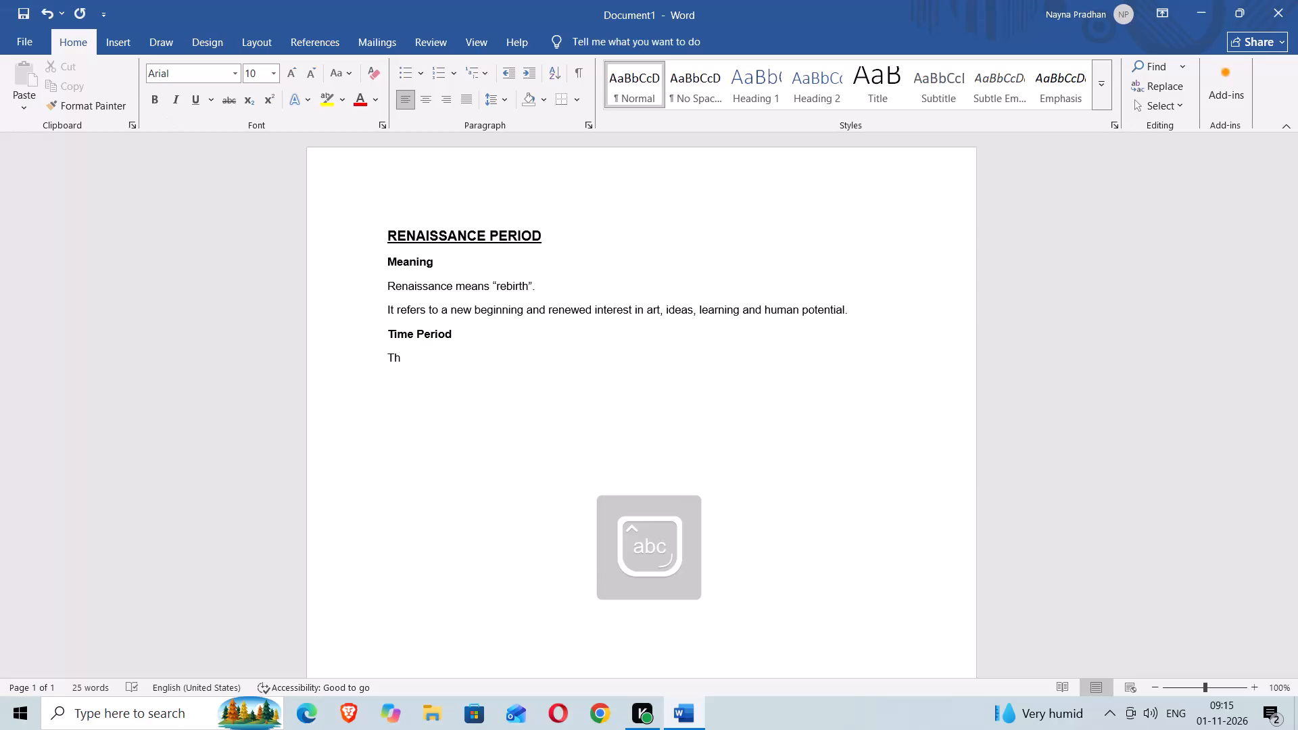
text(e)
key(space)
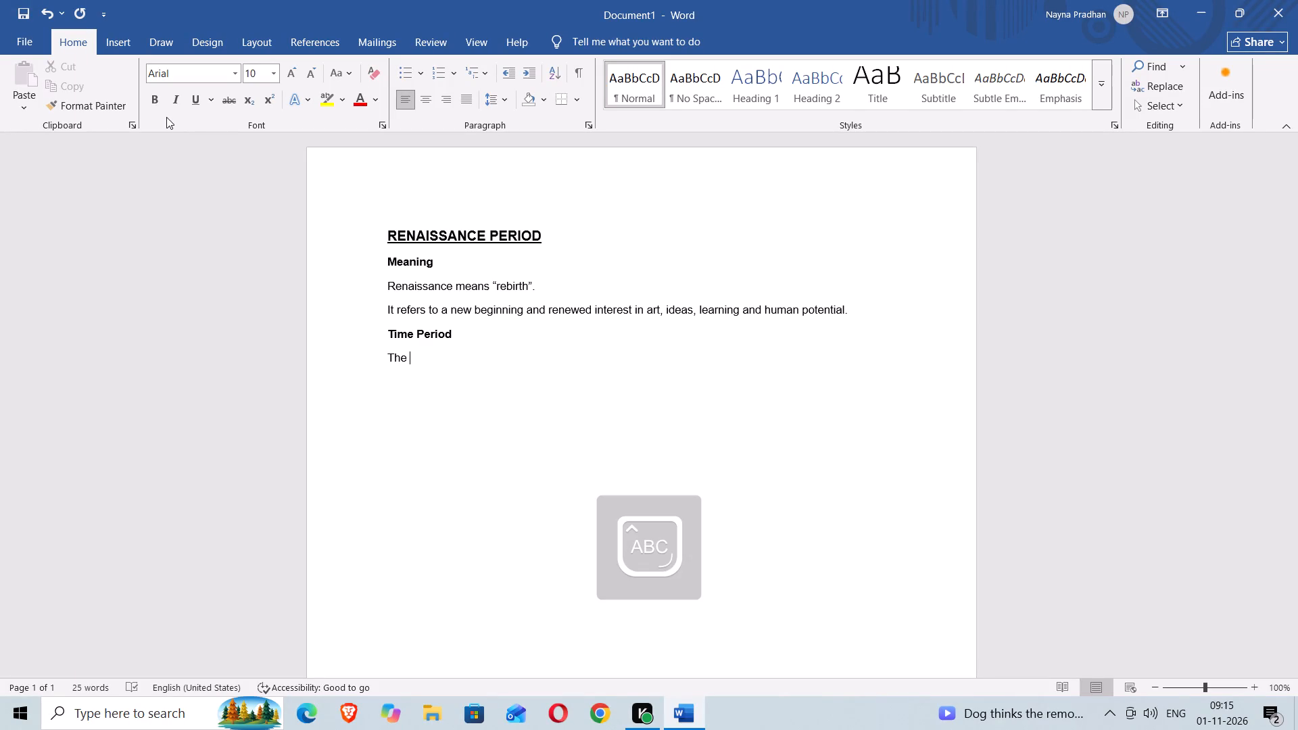
key(r)
key(e)
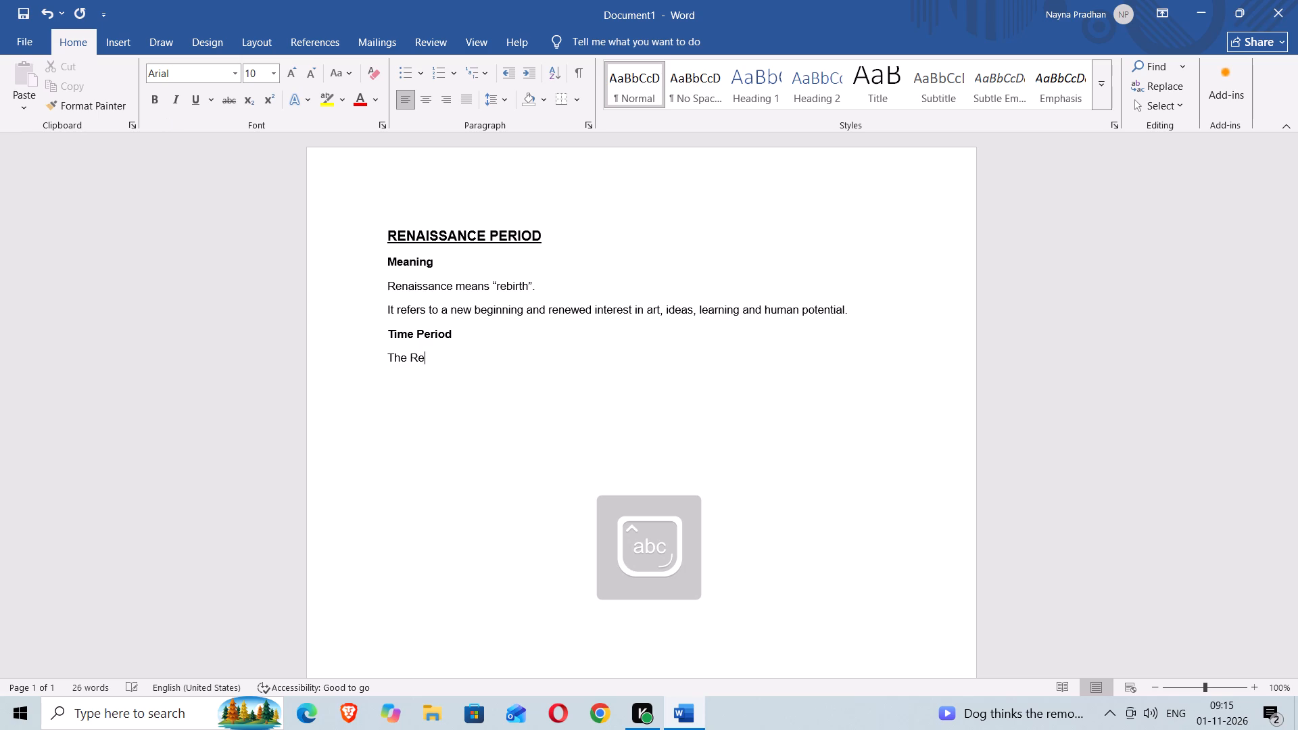
text(naissance)
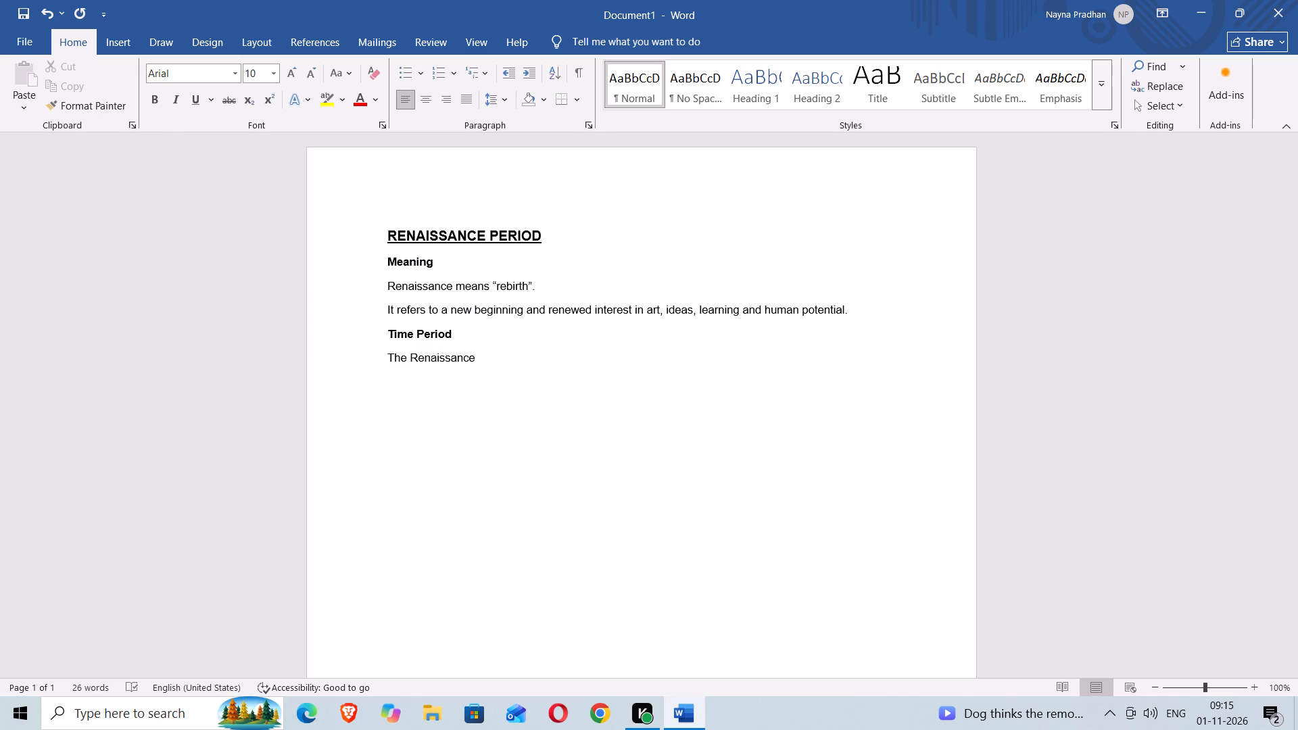
key(space)
text(began)
key(space)
text(in)
key(space)
key(i)
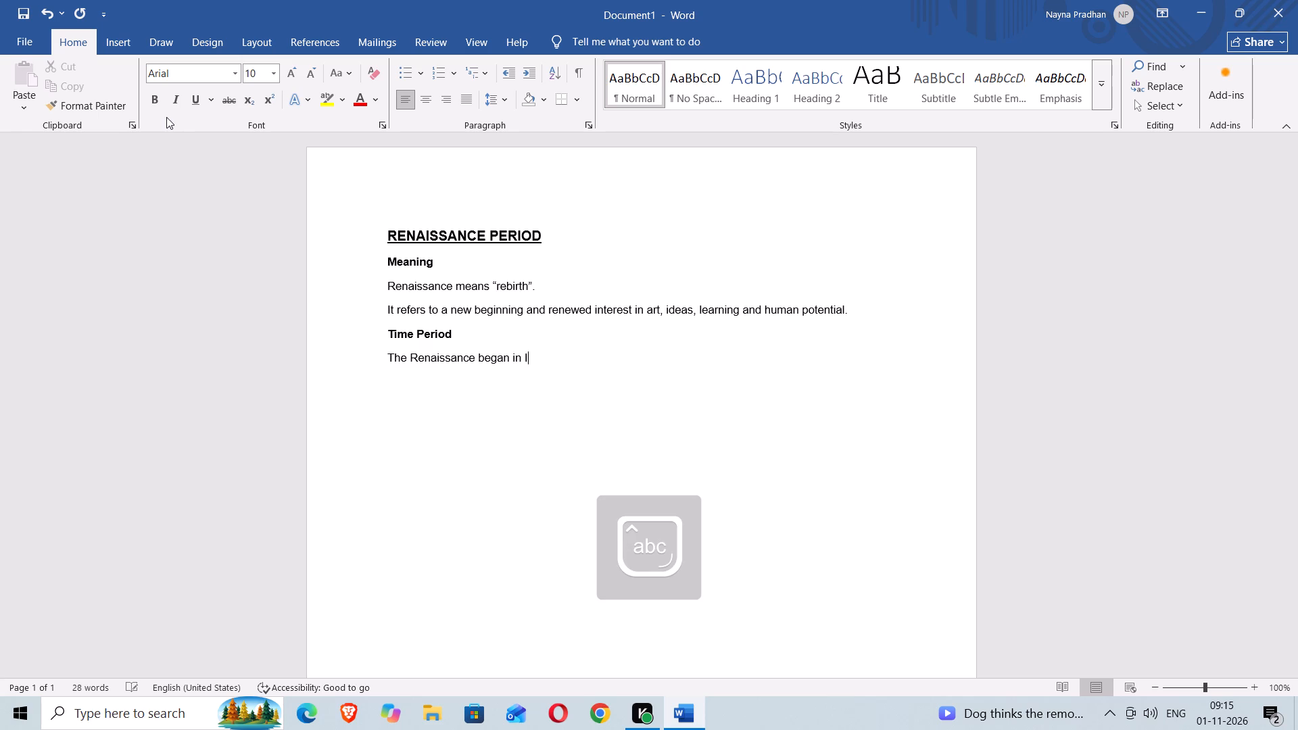
text(taly)
key(space)
text(around)
key(space)
text(the)
key(space)
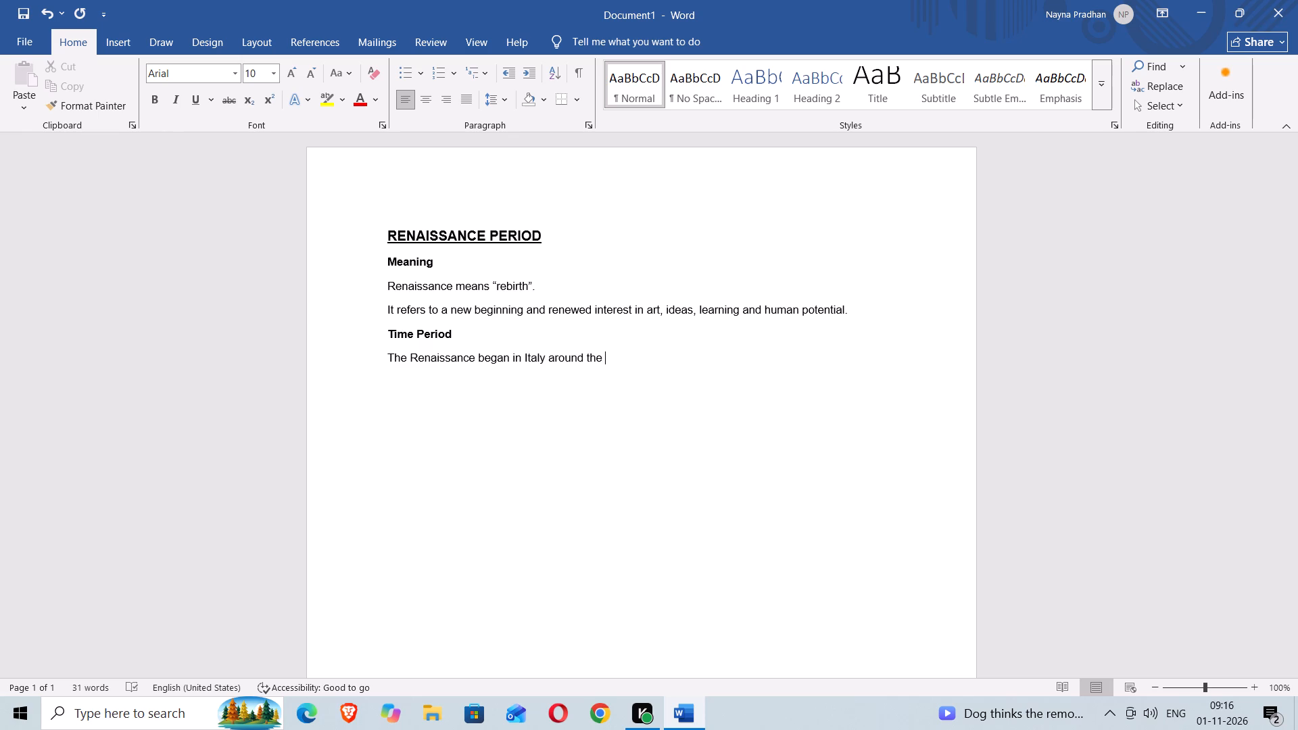
text(14th)
key(space)
text(cen)
text(tury)
key(space)
text(and)
key(space)
text(continued)
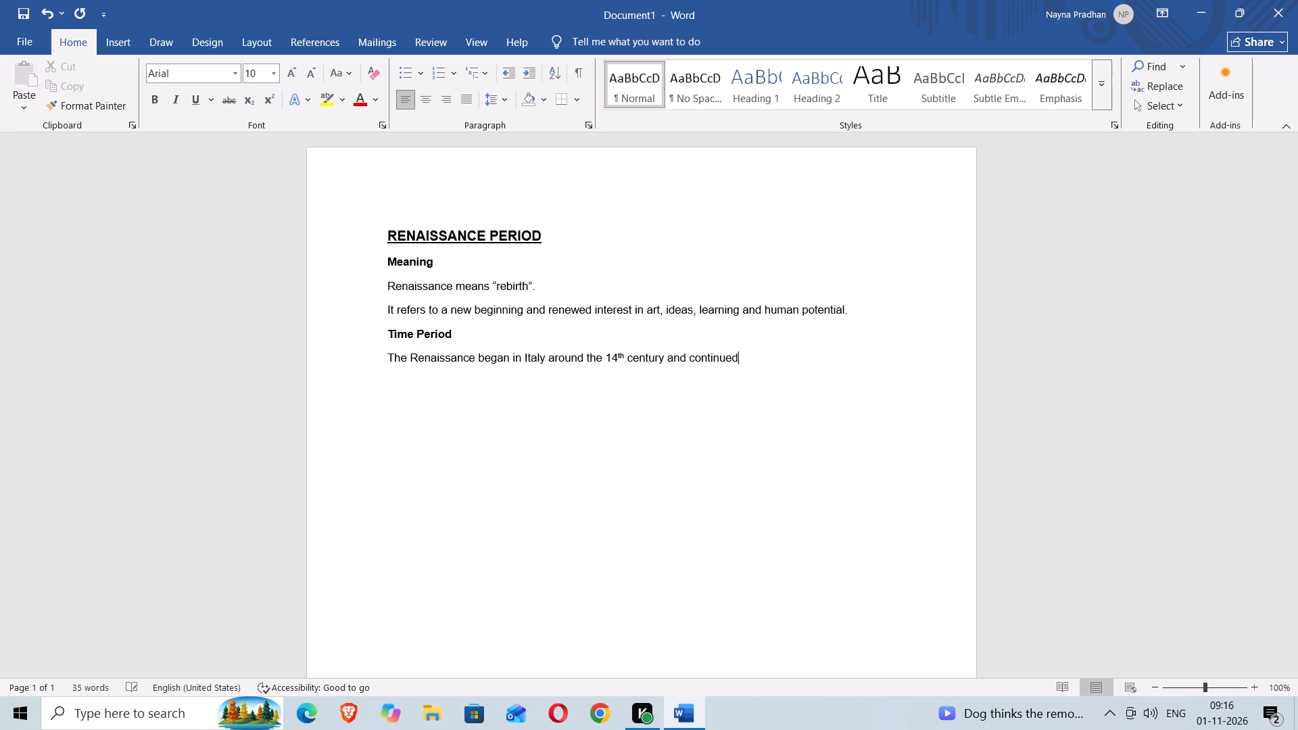
key(space)
text(until the)
key(space)
text(16th)
key(space)
text(century)
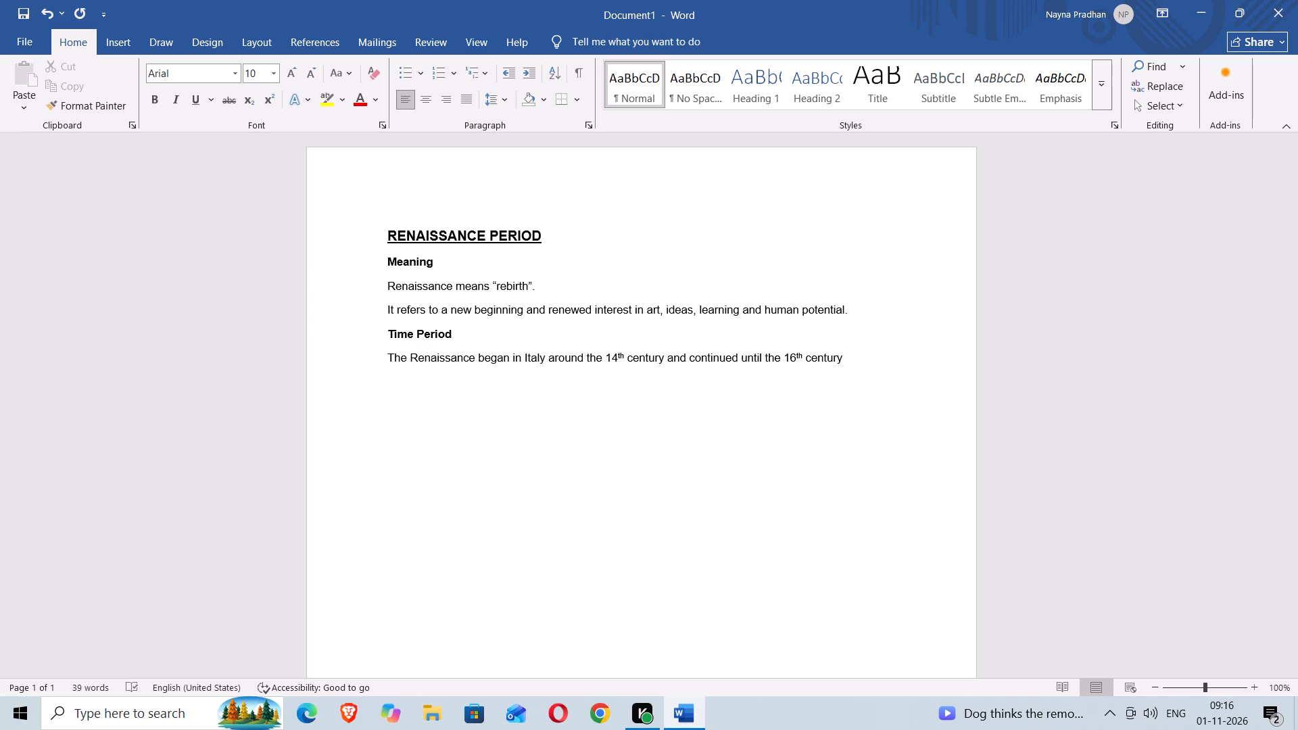
text(.)
key(space)
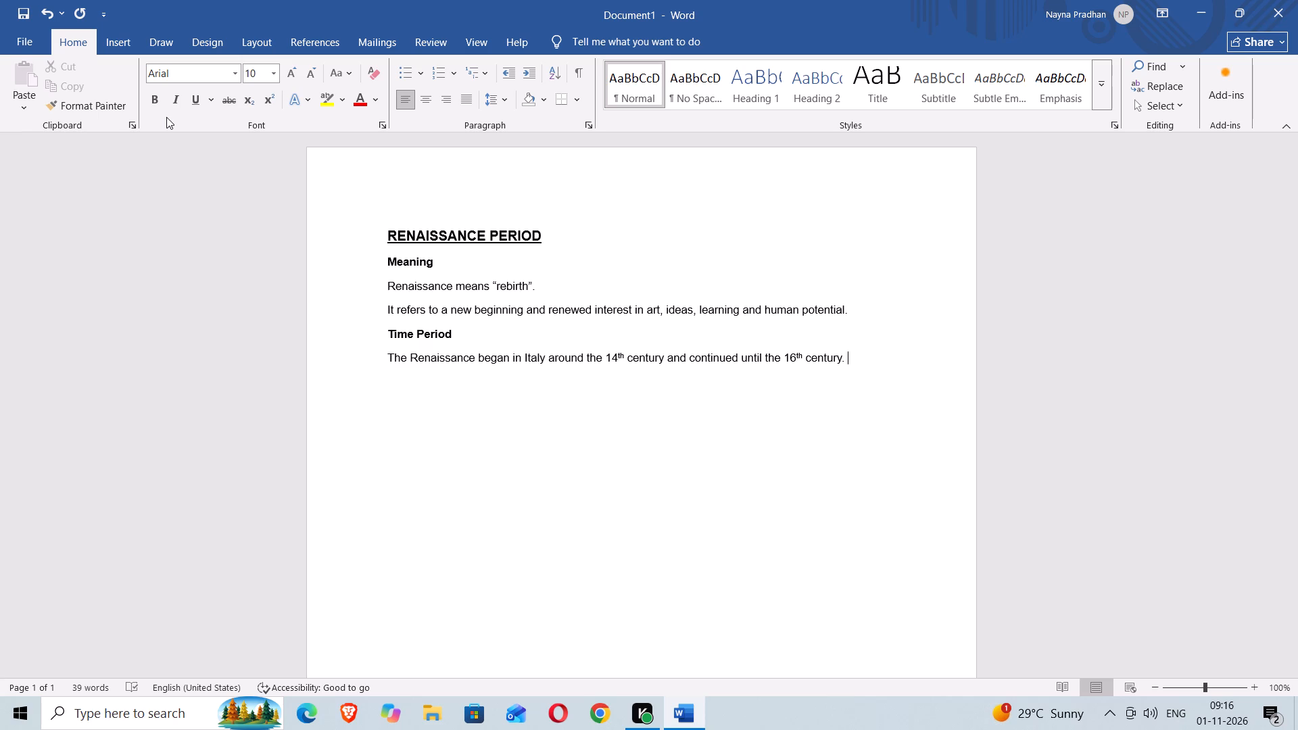
Add the bold subheading "Where It Began" on a new line below the sentence ending in "16th century.".
key(Return)
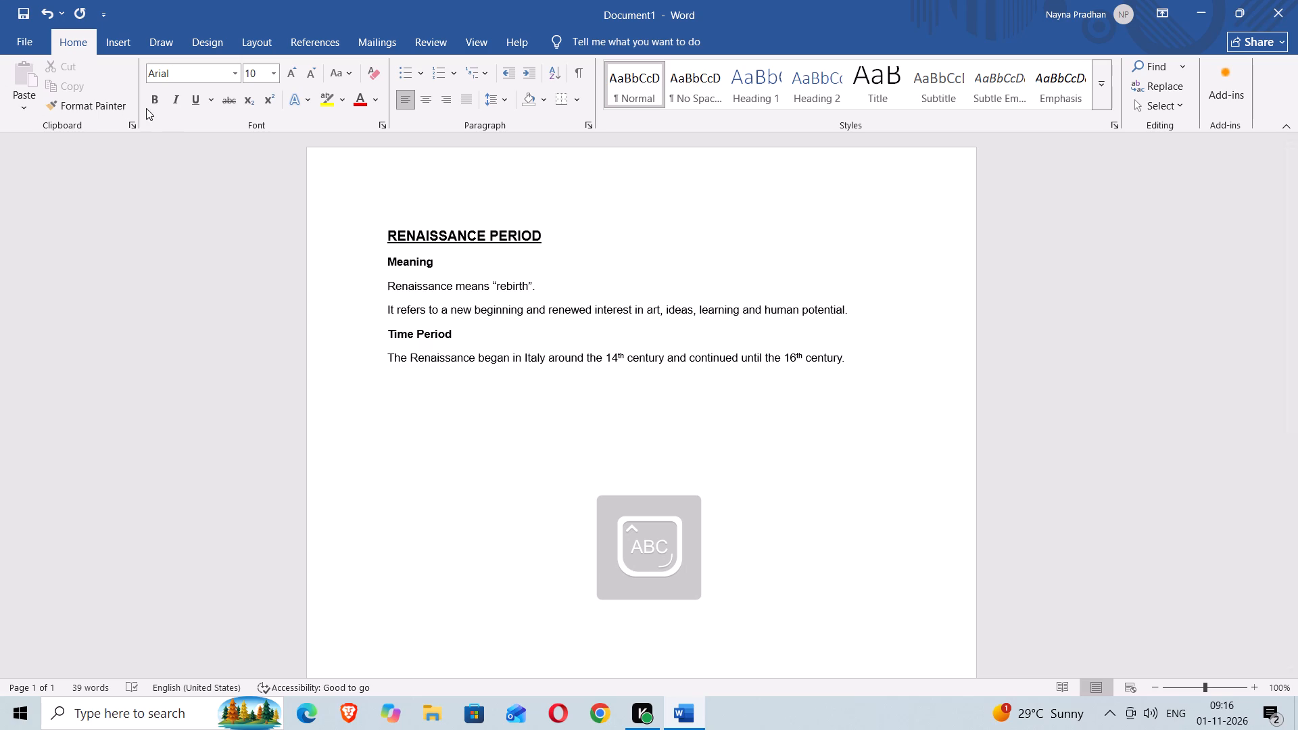
click(149, 102)
key(w)
text(here)
key(space)
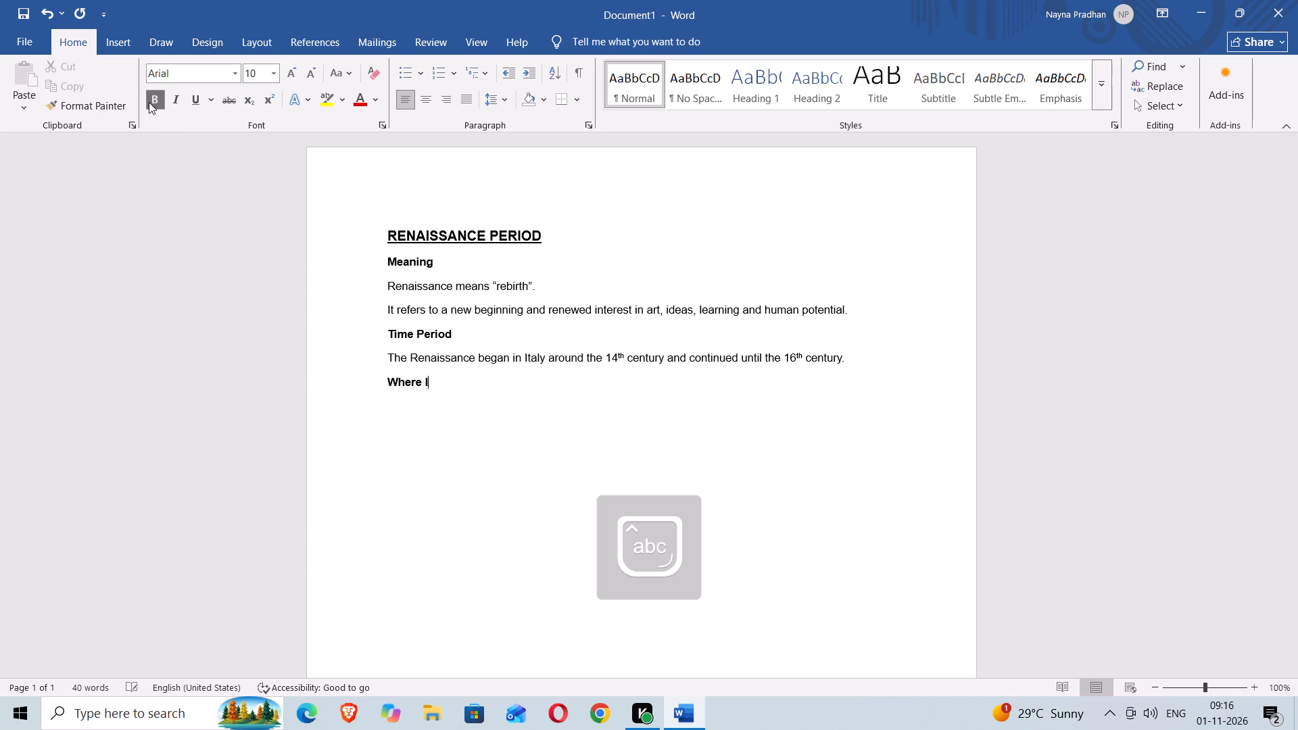
text(t)
key(space)
key(b)
text(egan)
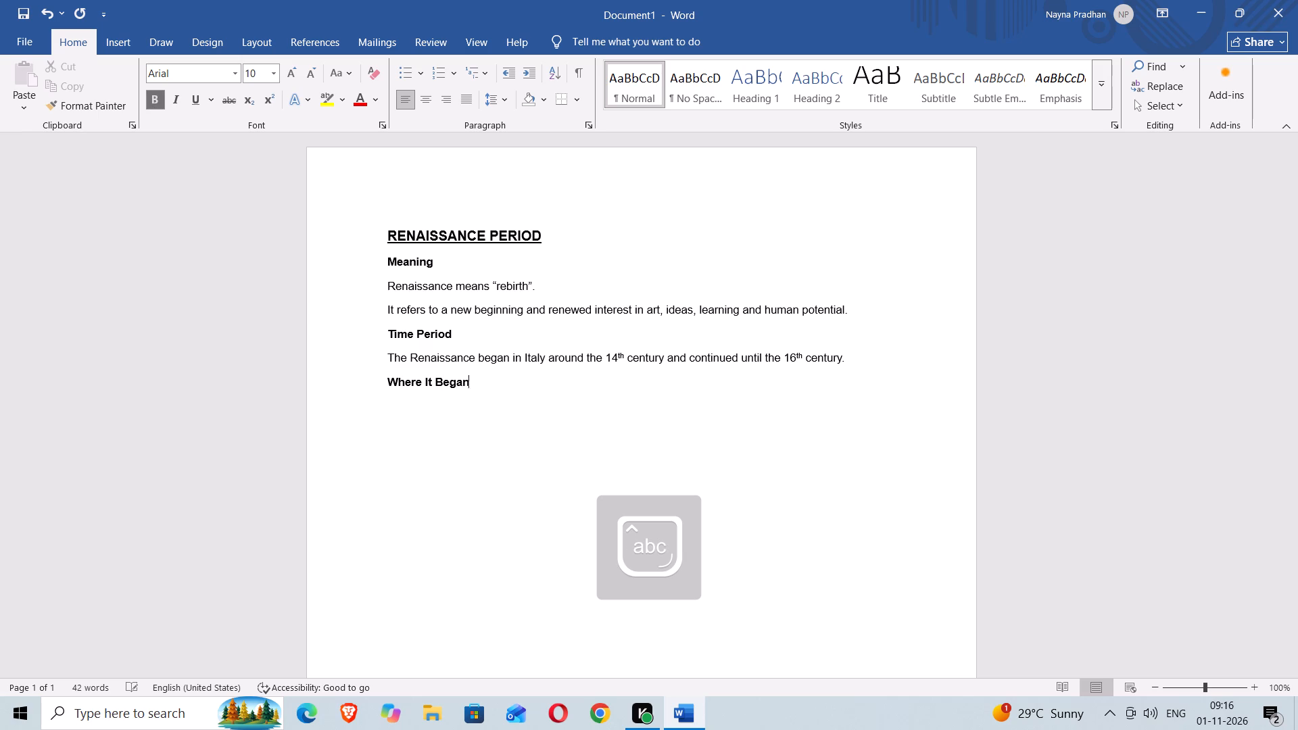
Start a new line below "Where It Began" with the words "The Renaissance" in non-bold text.
key(Return)
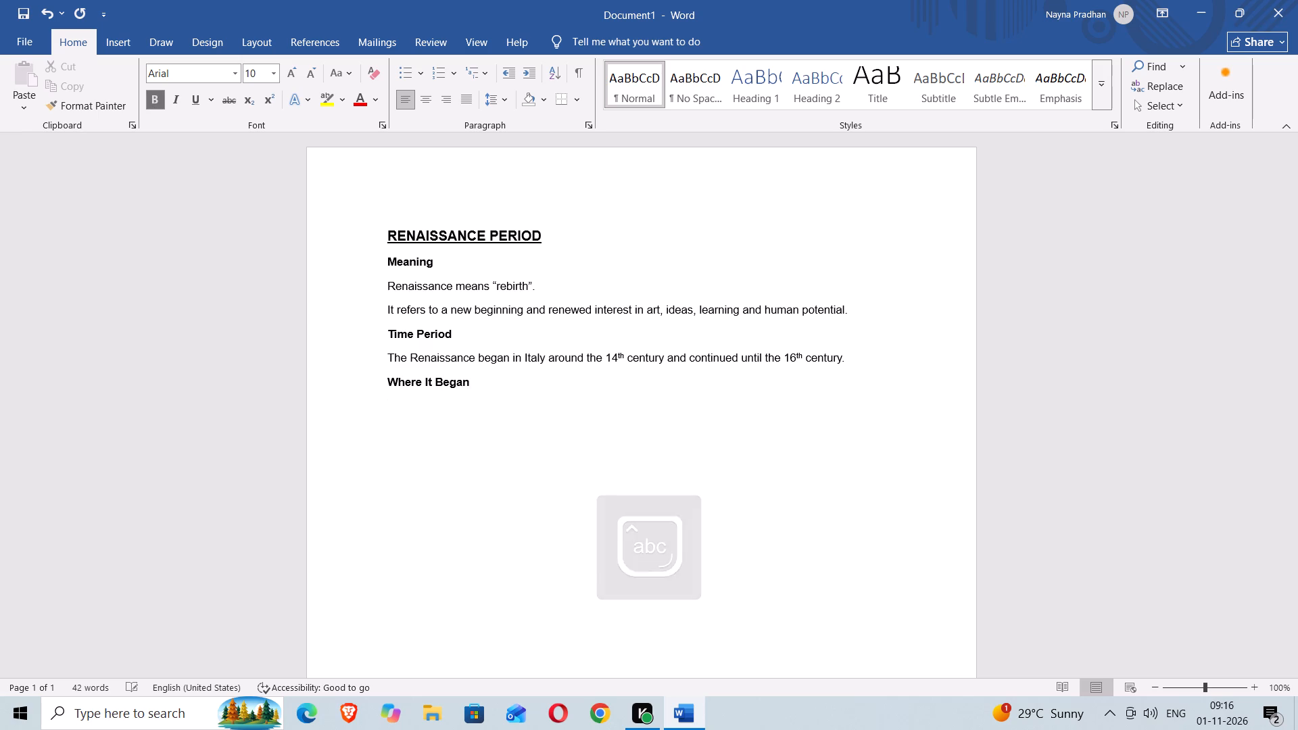
key(t)
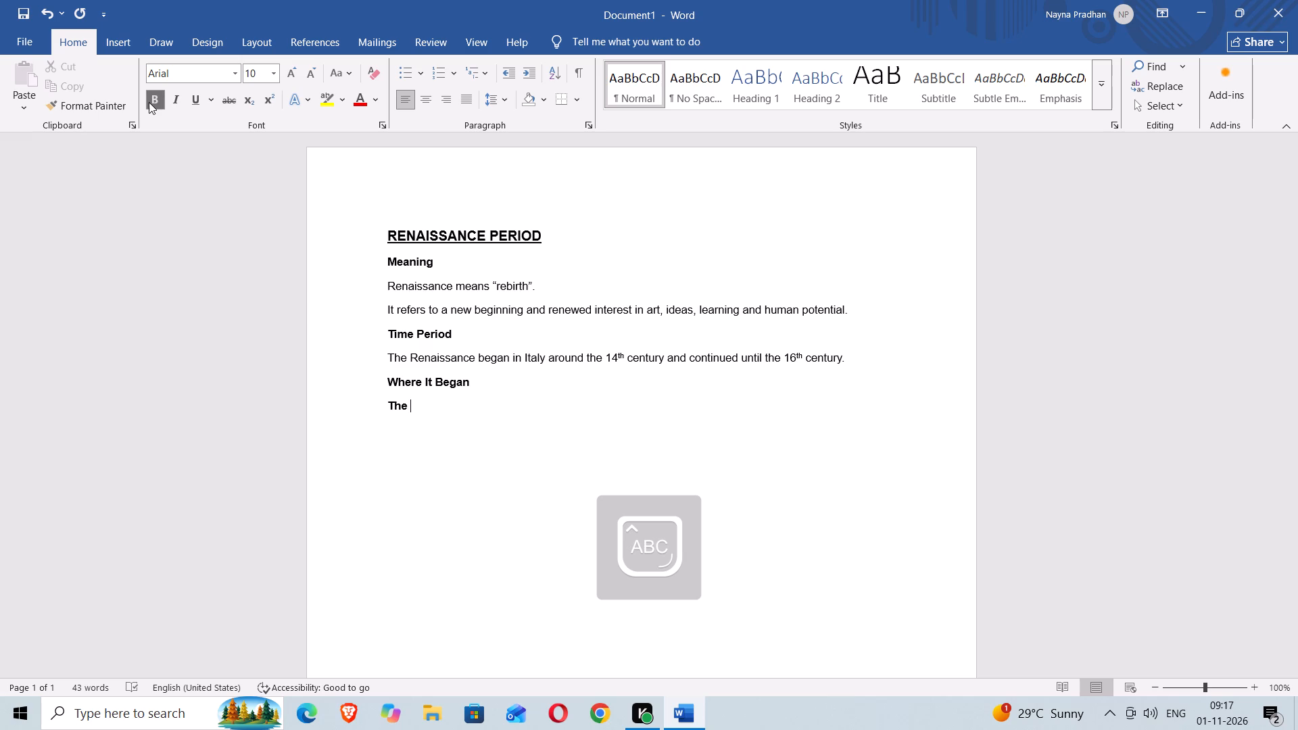
key(r)
text(enaissance)
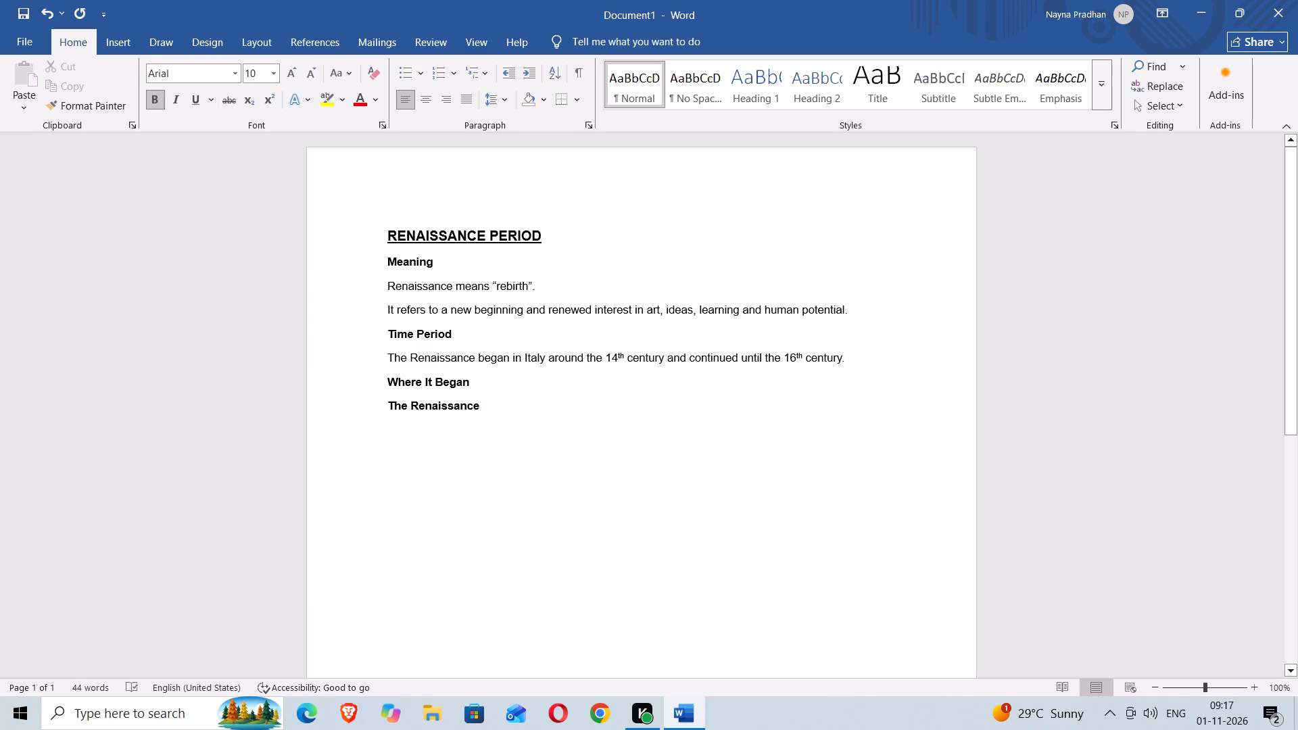
drag(383, 409, 529, 412)
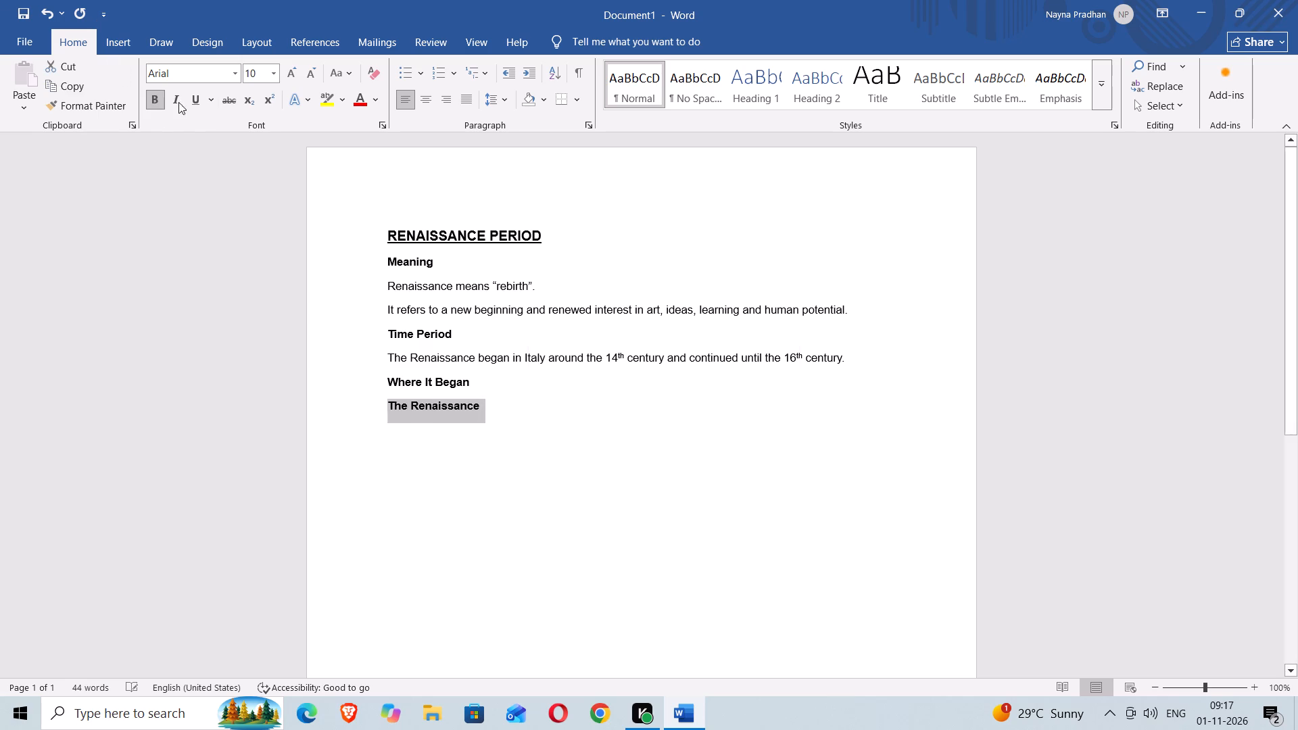
click(149, 103)
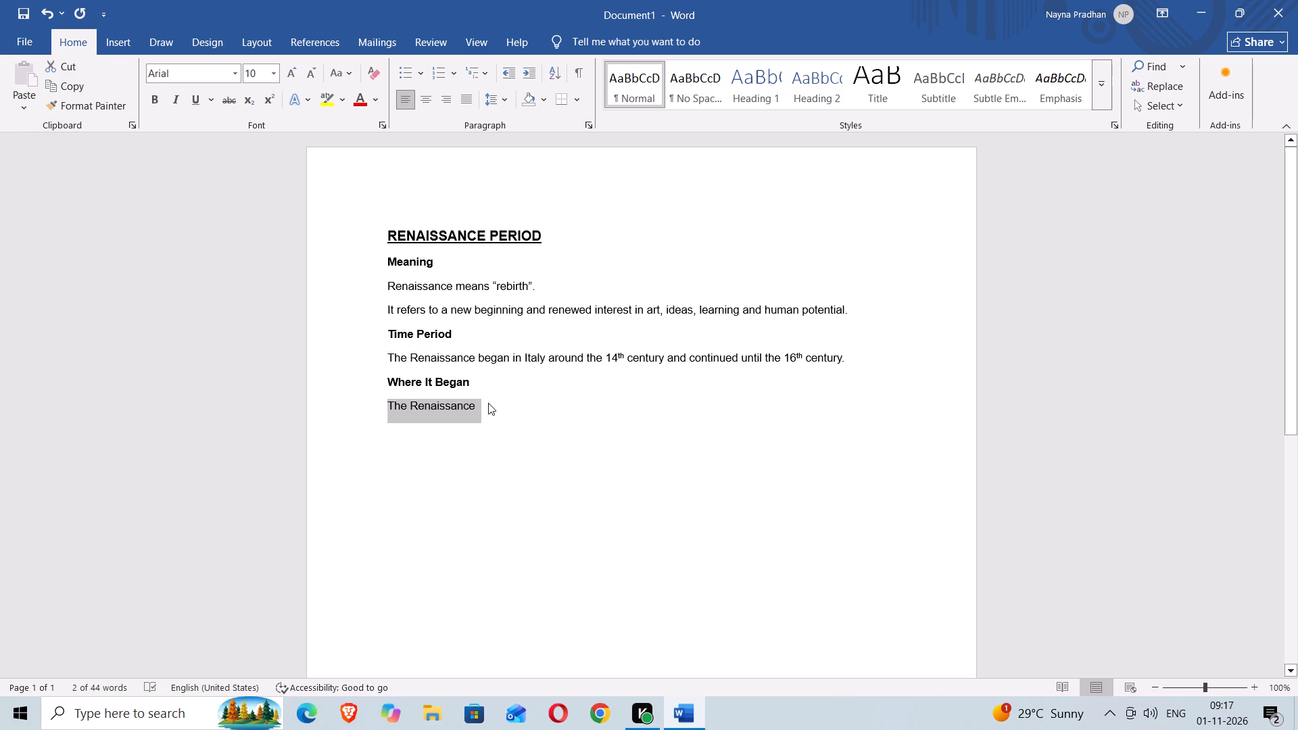
Complete the sentence below "Where It Began" as "The Renaissance began in Italy, especially in cities like Florence, Venice, and Rome.".
click(488, 403)
key(space)
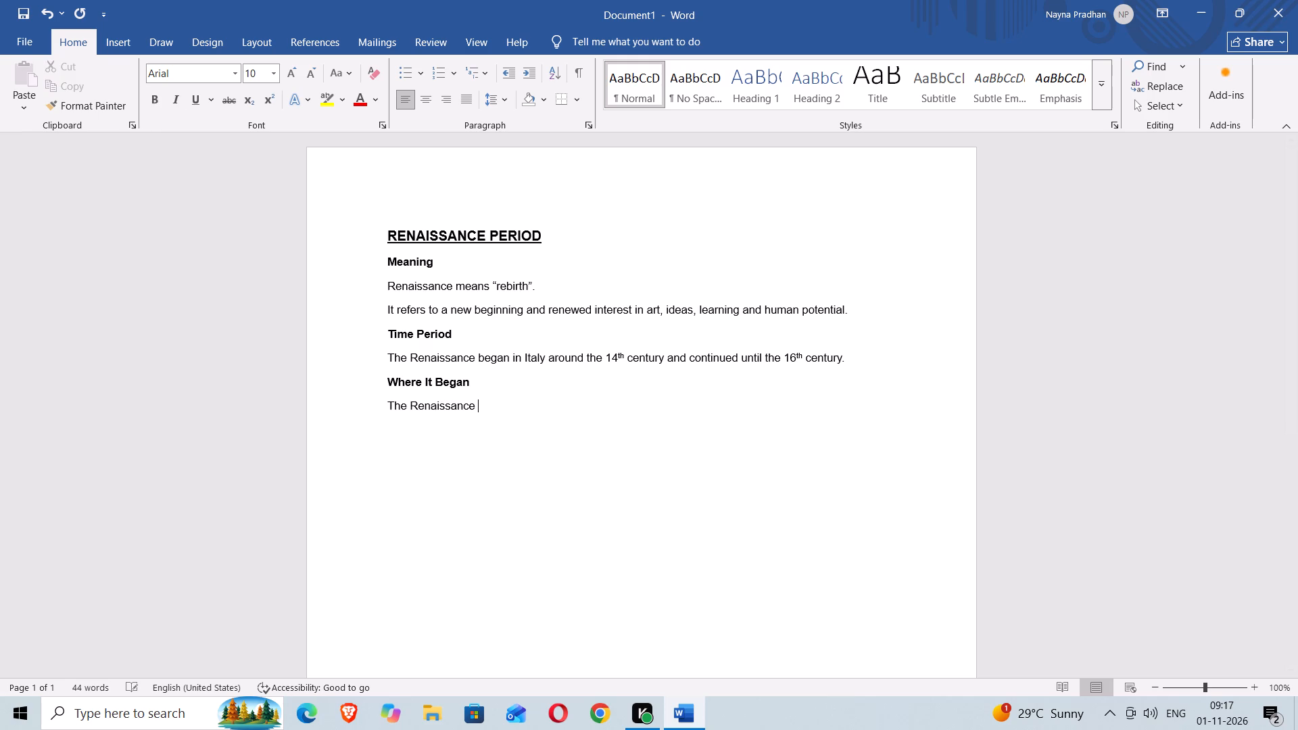
key(b)
text(egan)
key(space)
text(in)
key(space)
key(i)
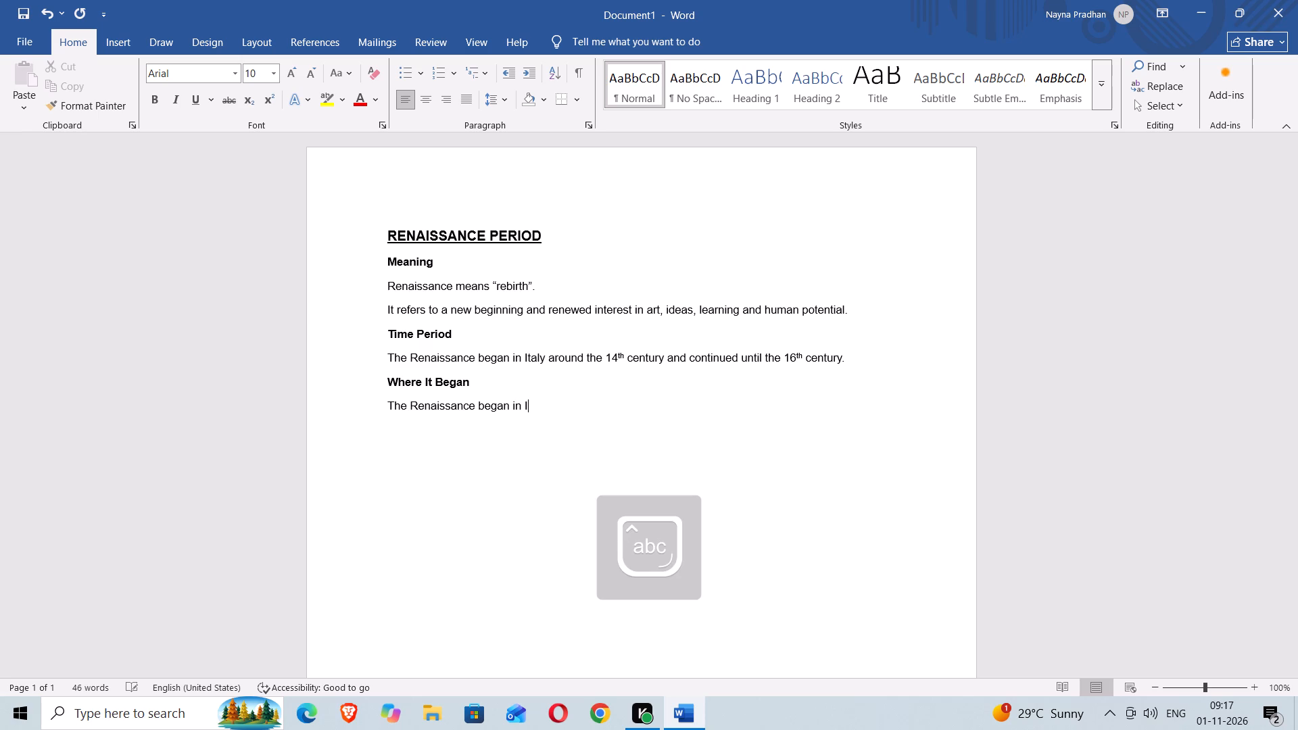
text(taly)
text(,)
key(space)
text(especially)
key(space)
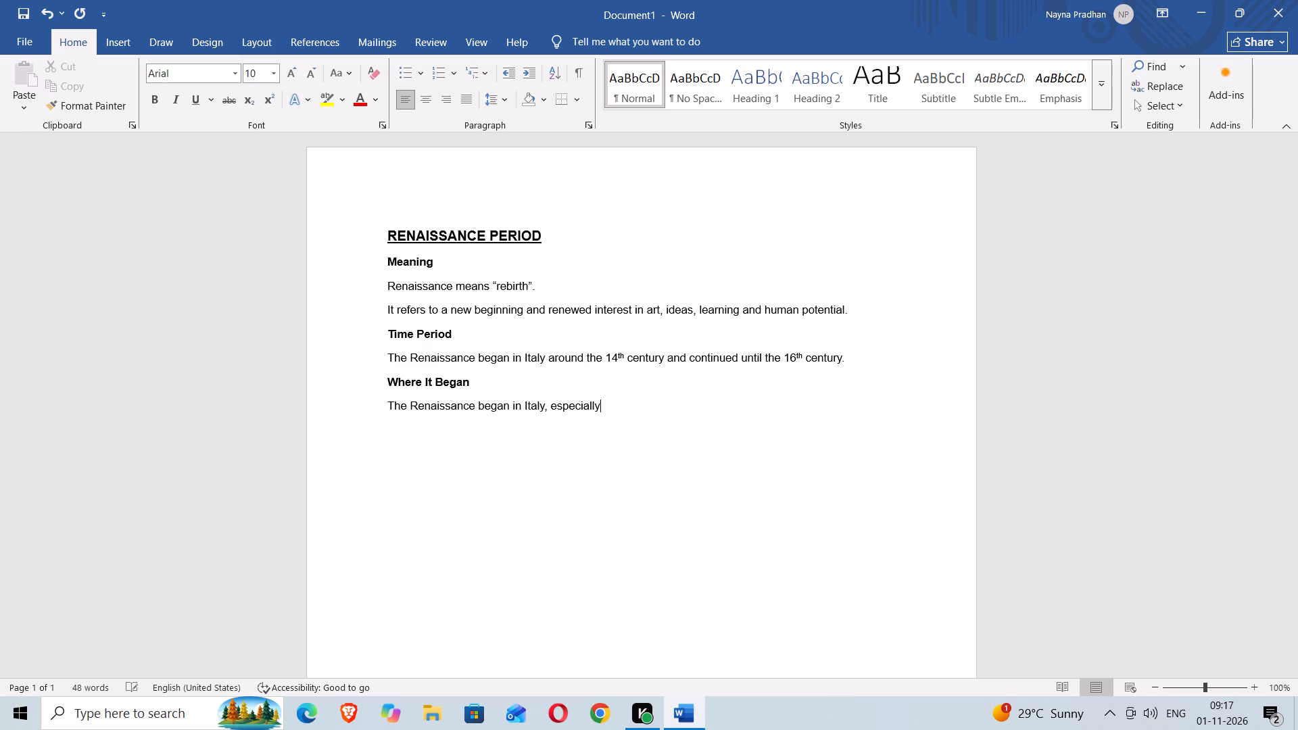
text(in)
key(space)
text(cities)
key(space)
text(like)
key(space)
key(f)
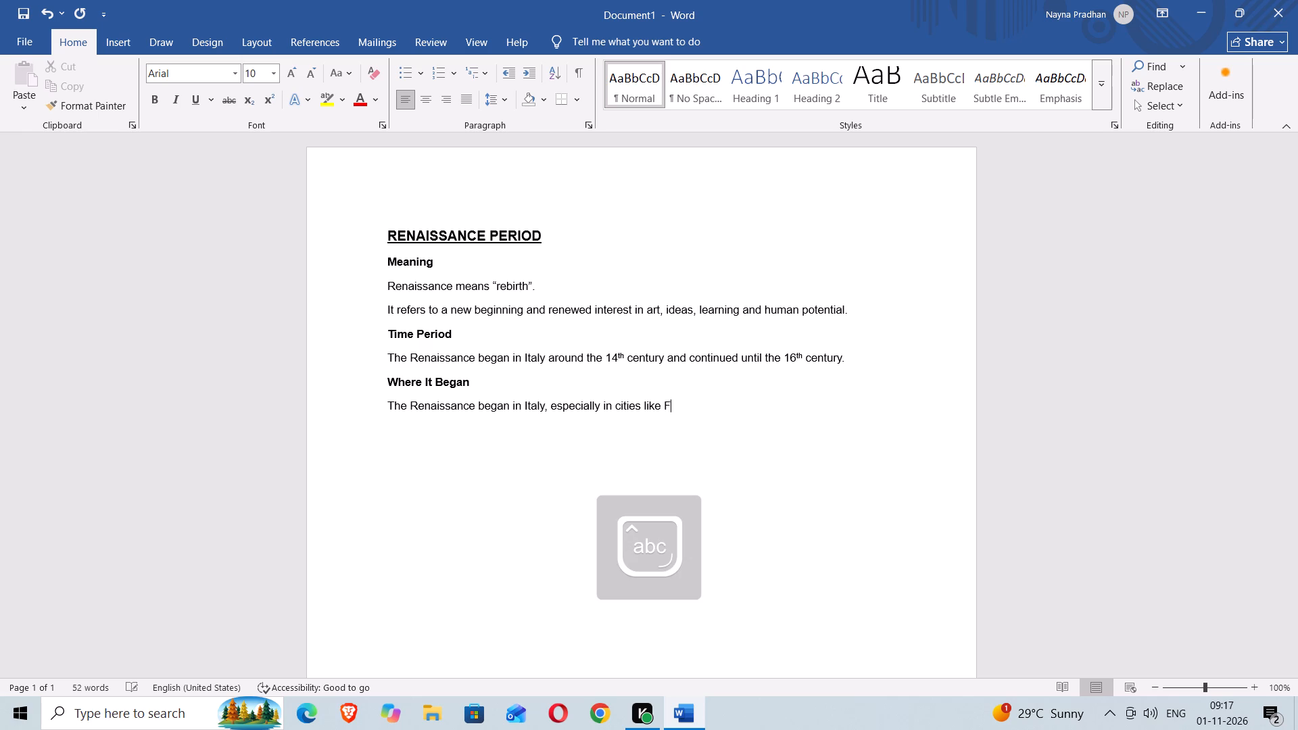
text(lore)
text(nce)
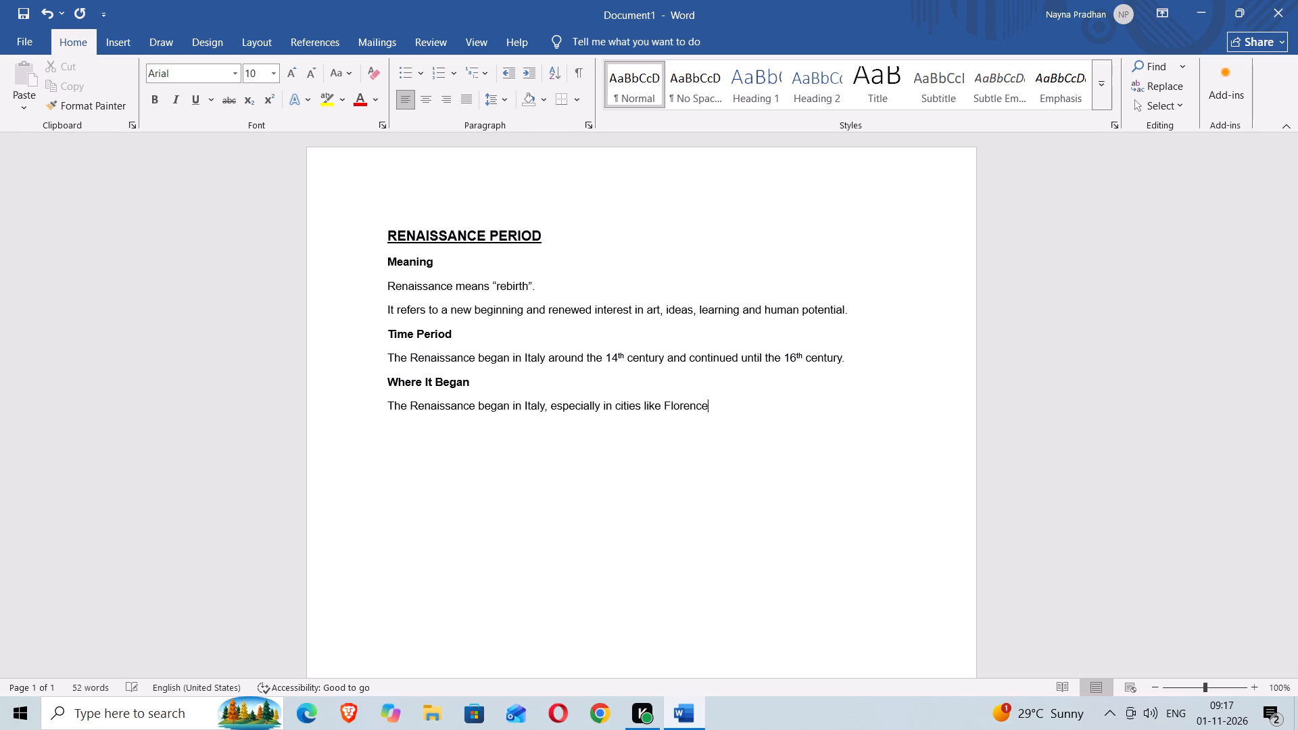
text(,)
key(space)
key(v)
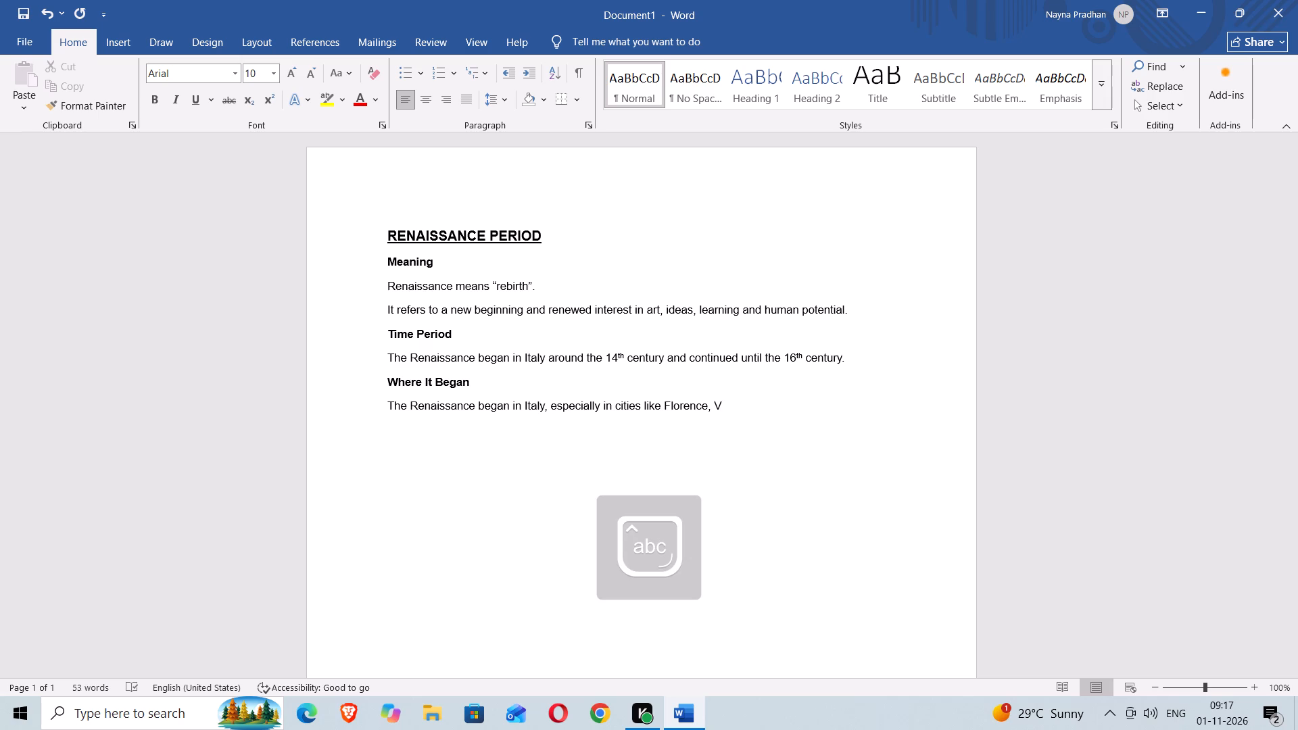
key(e)
text(nice)
text(, and)
key(space)
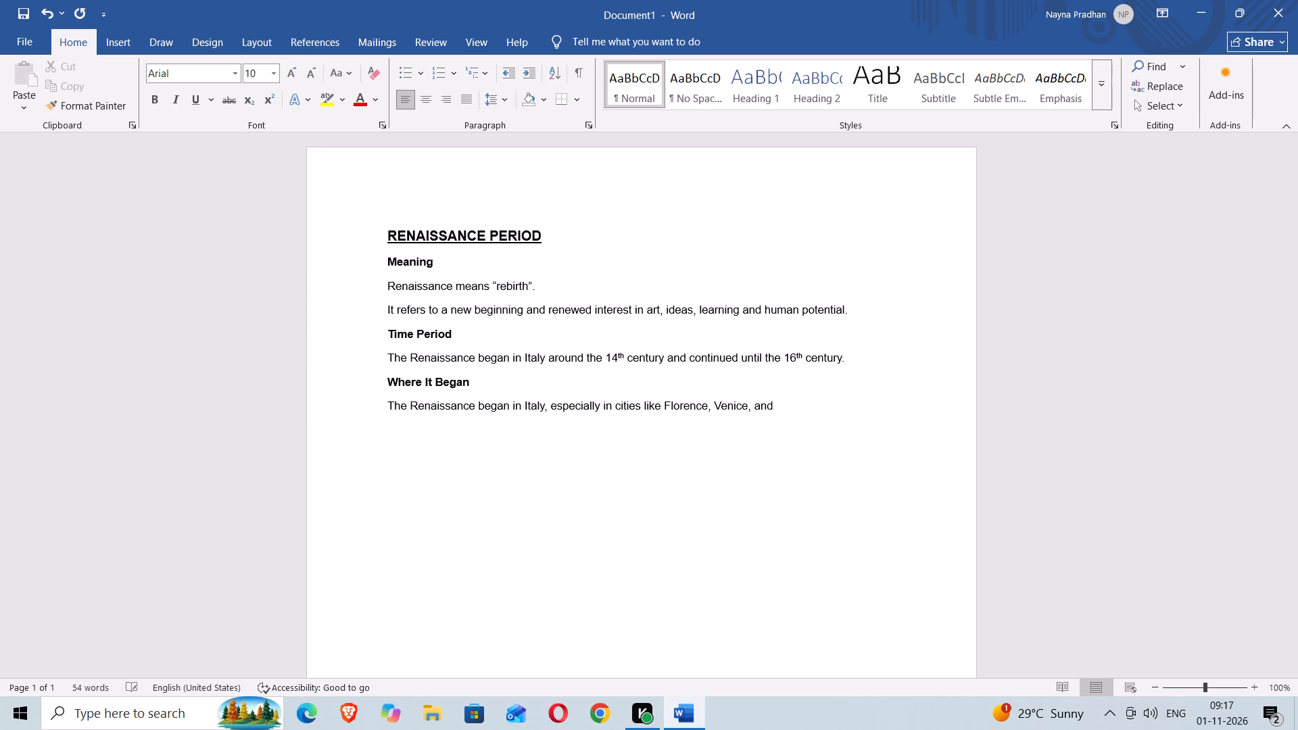
key(r)
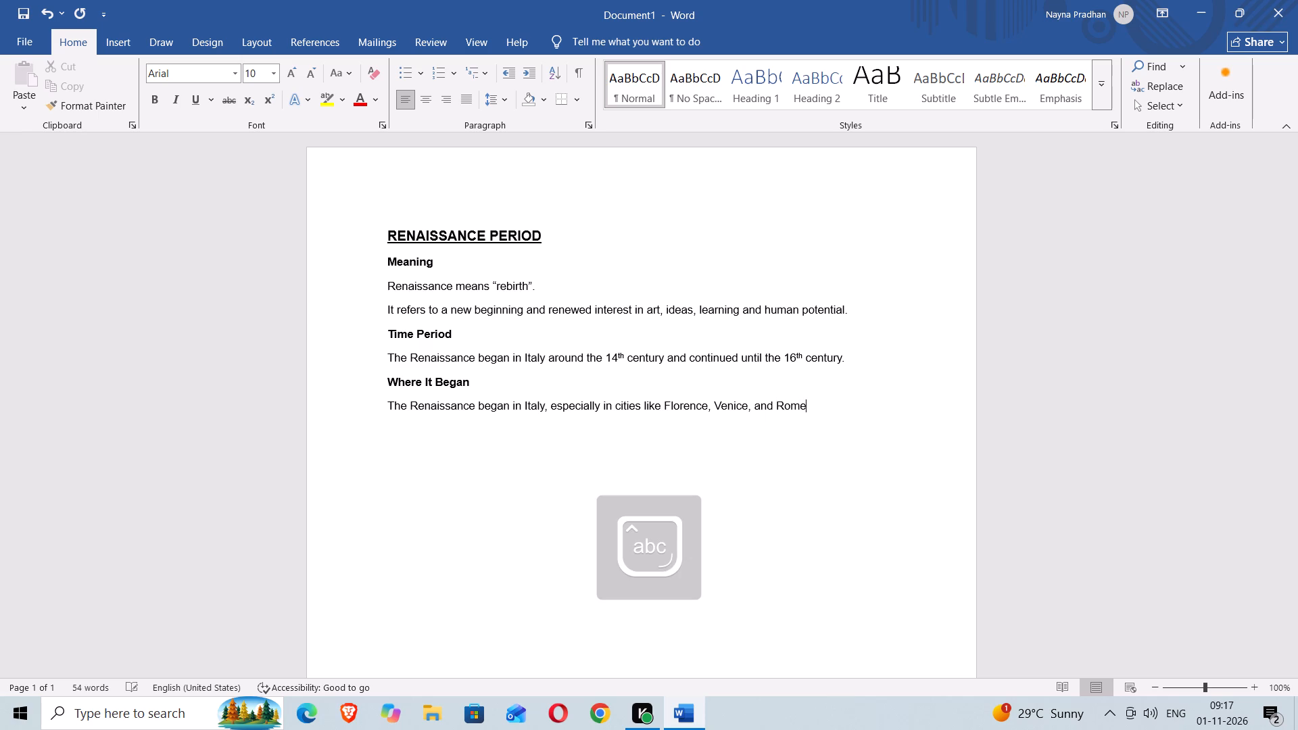
key(BackSpace)
text(.)
Add the sentence "Later, it spread to other parts of Europe." to the same paragraph and start a new line below it.
key(space)
key(l)
key(BackSpace)
text(, it spread)
key(space)
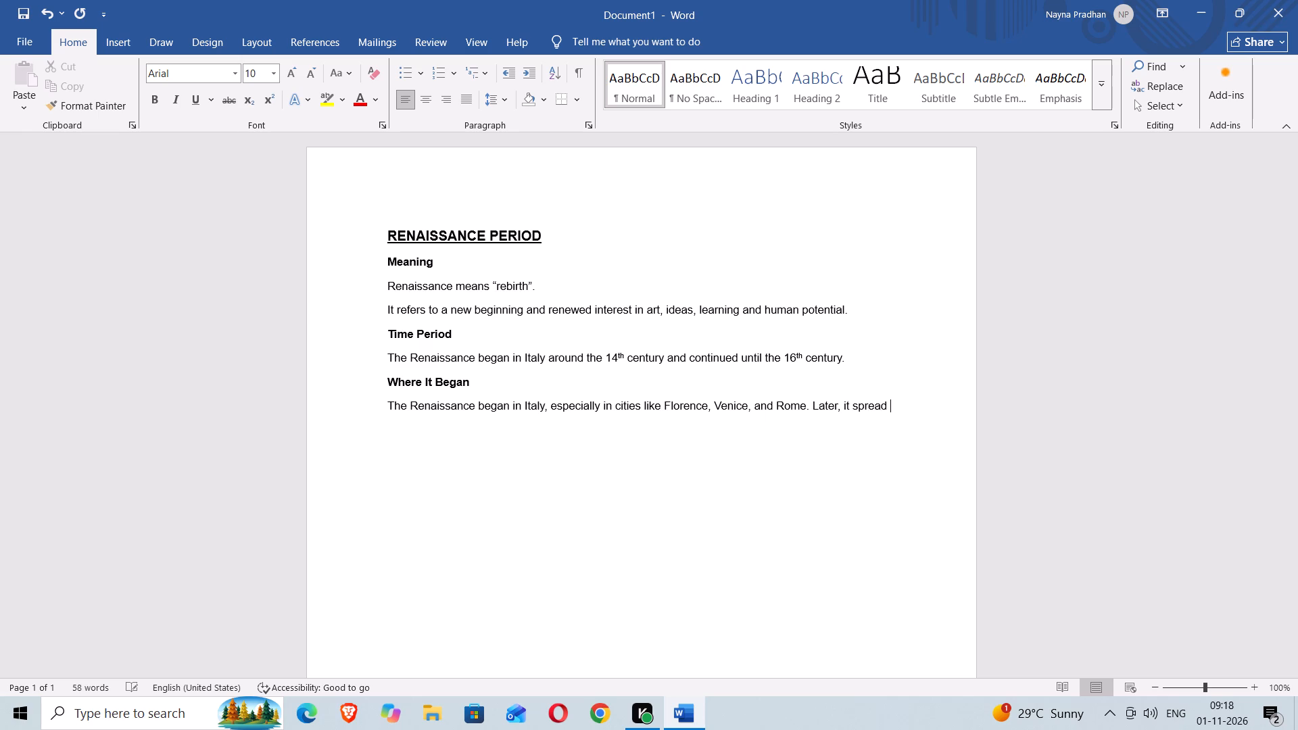
text(to other)
key(space)
text(parts of)
key(space)
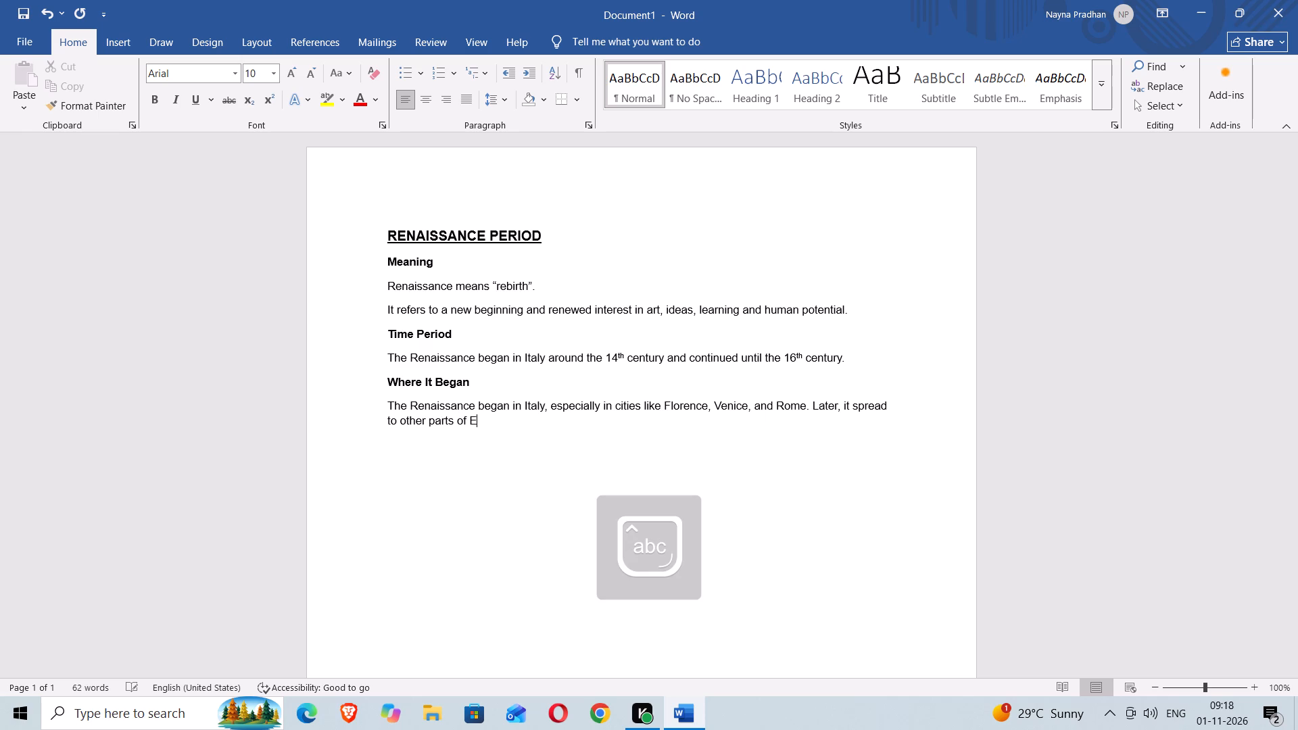
text(urope)
text(.)
key(space)
key(Return)
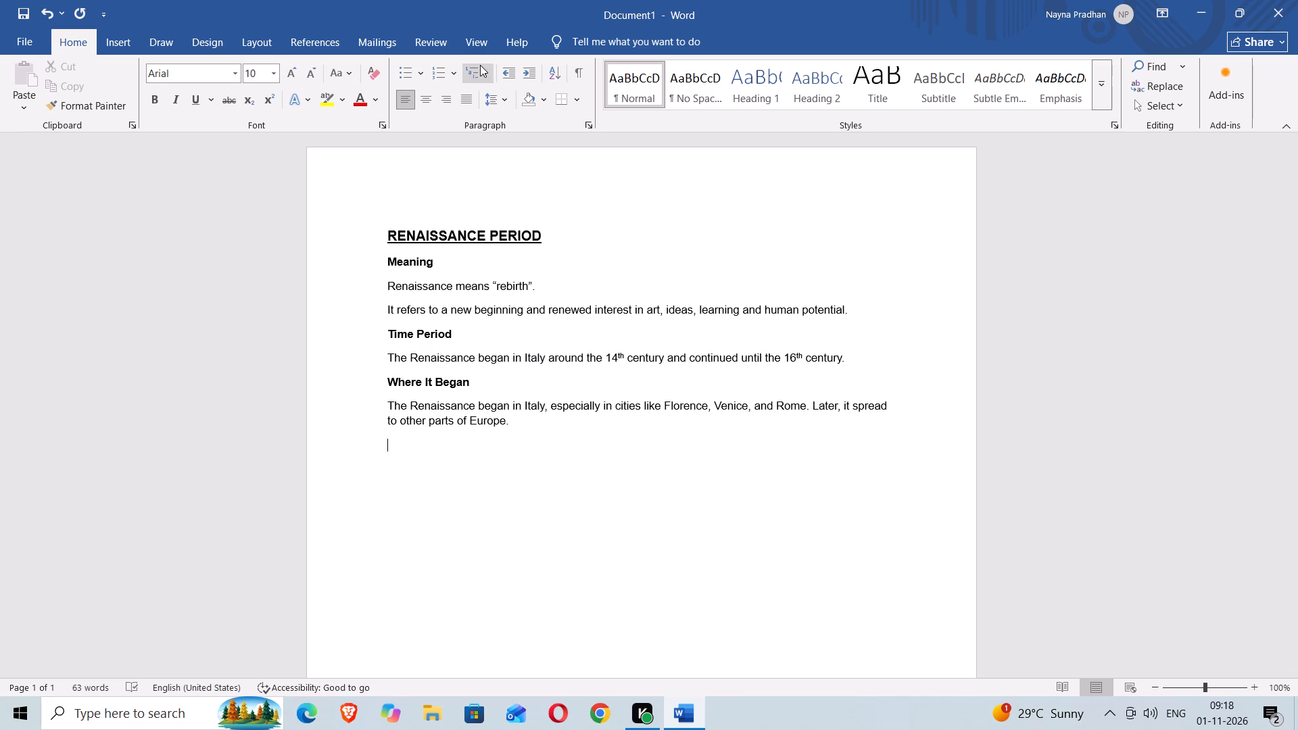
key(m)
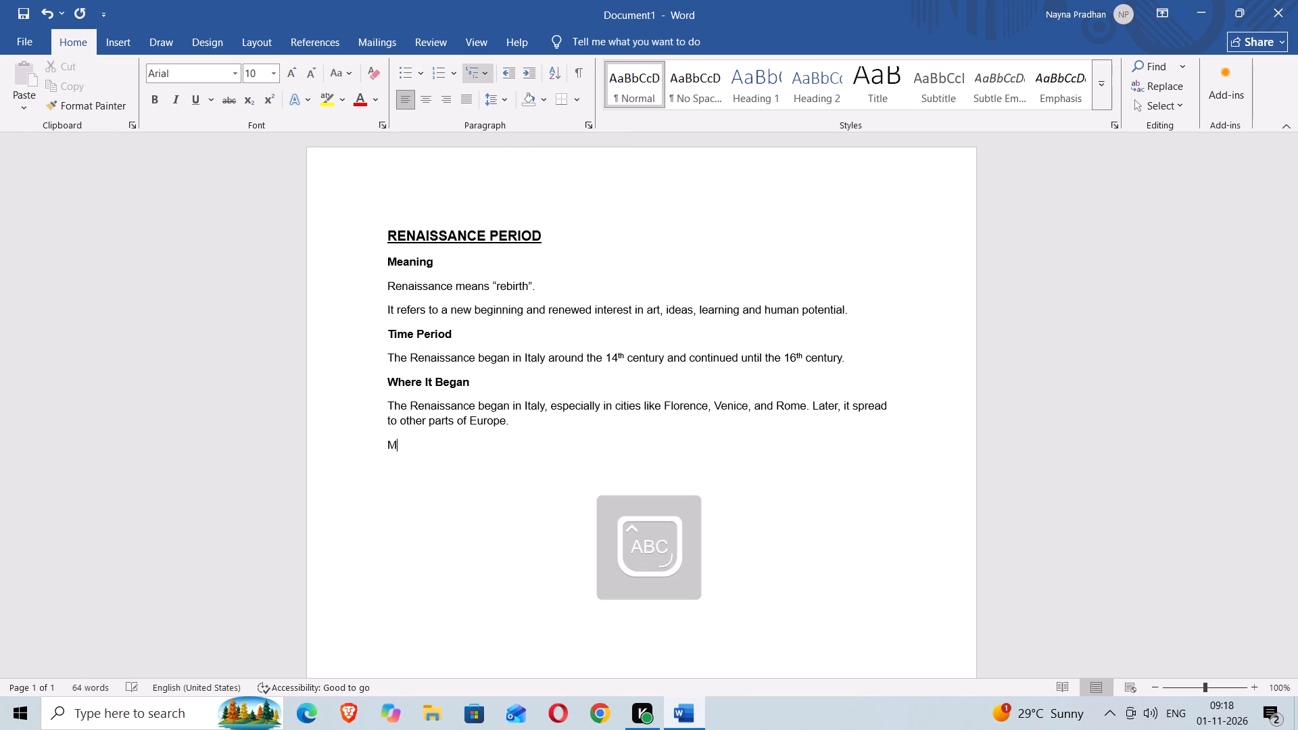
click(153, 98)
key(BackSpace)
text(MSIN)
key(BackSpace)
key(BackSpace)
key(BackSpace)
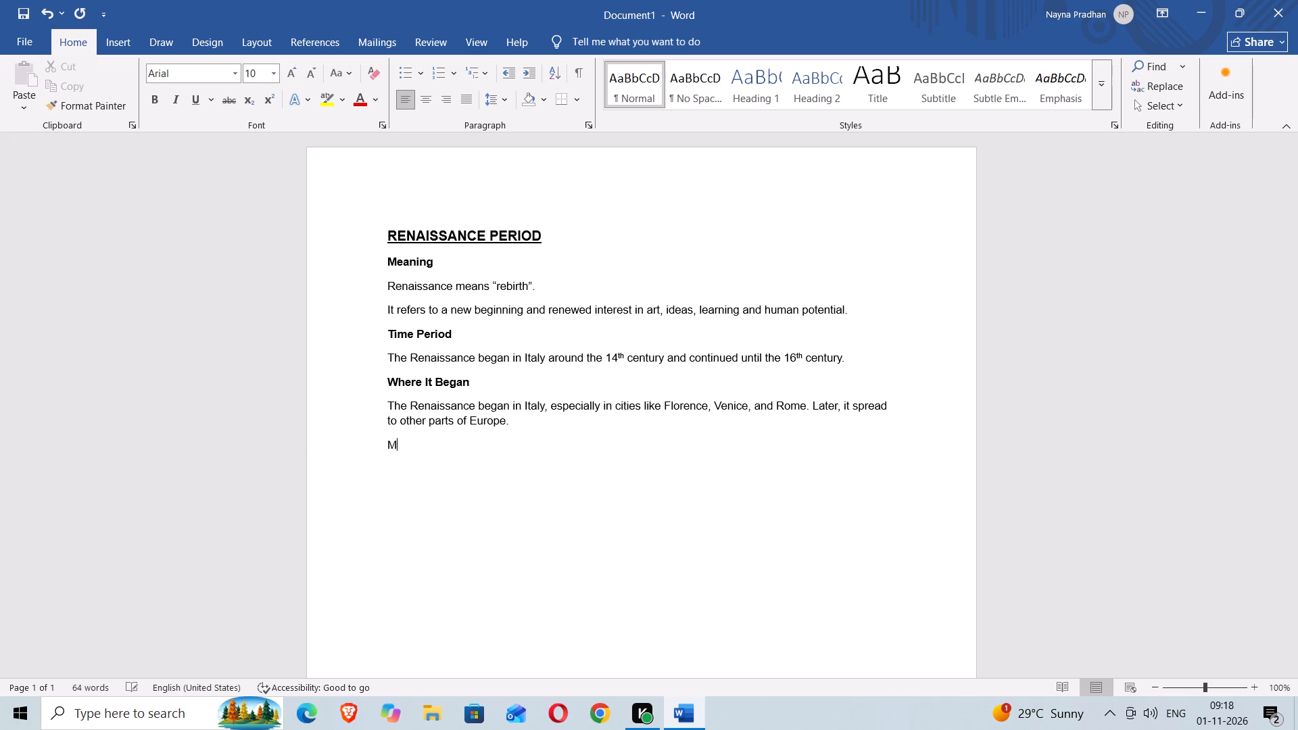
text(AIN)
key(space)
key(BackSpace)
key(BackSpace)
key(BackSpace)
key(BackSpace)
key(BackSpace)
Write the bold subheading "Main Features" on the empty line below the paragraph ending in "parts of Europe.".
click(159, 108)
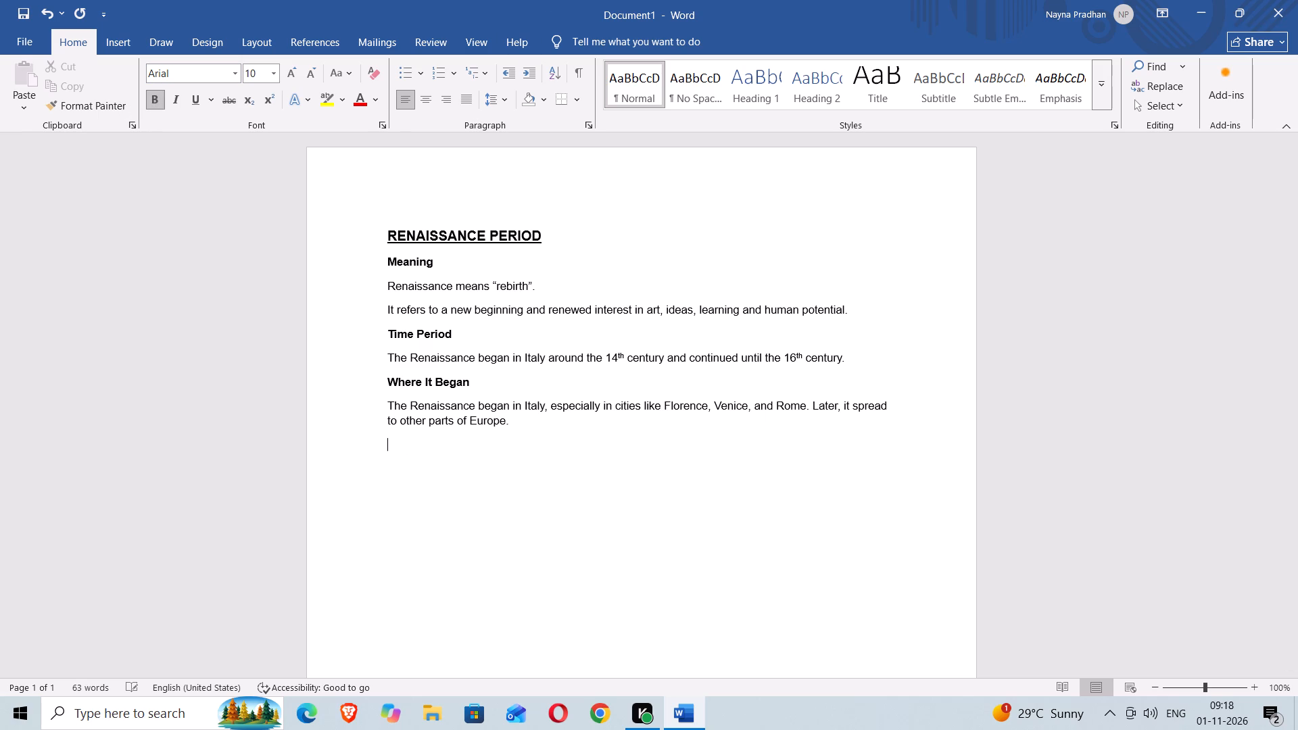
text(MAIN)
key(space)
text(FEATURES)
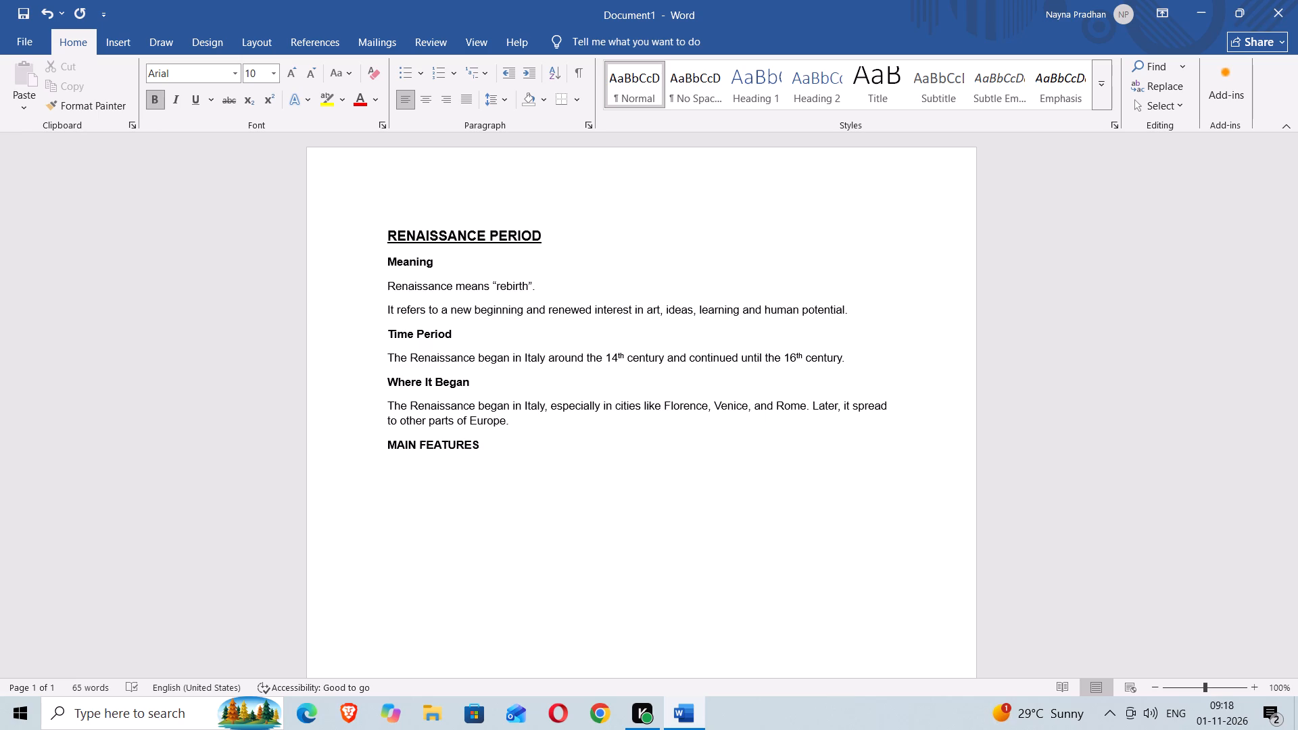
key(BackSpace)
key(BackSpace)
key(BackSpace)
key(BackSpace)
key(BackSpace)
key(BackSpace)
key(BackSpace)
key(BackSpace)
key(BackSpace)
key(BackSpace)
key(BackSpace)
key(BackSpace)
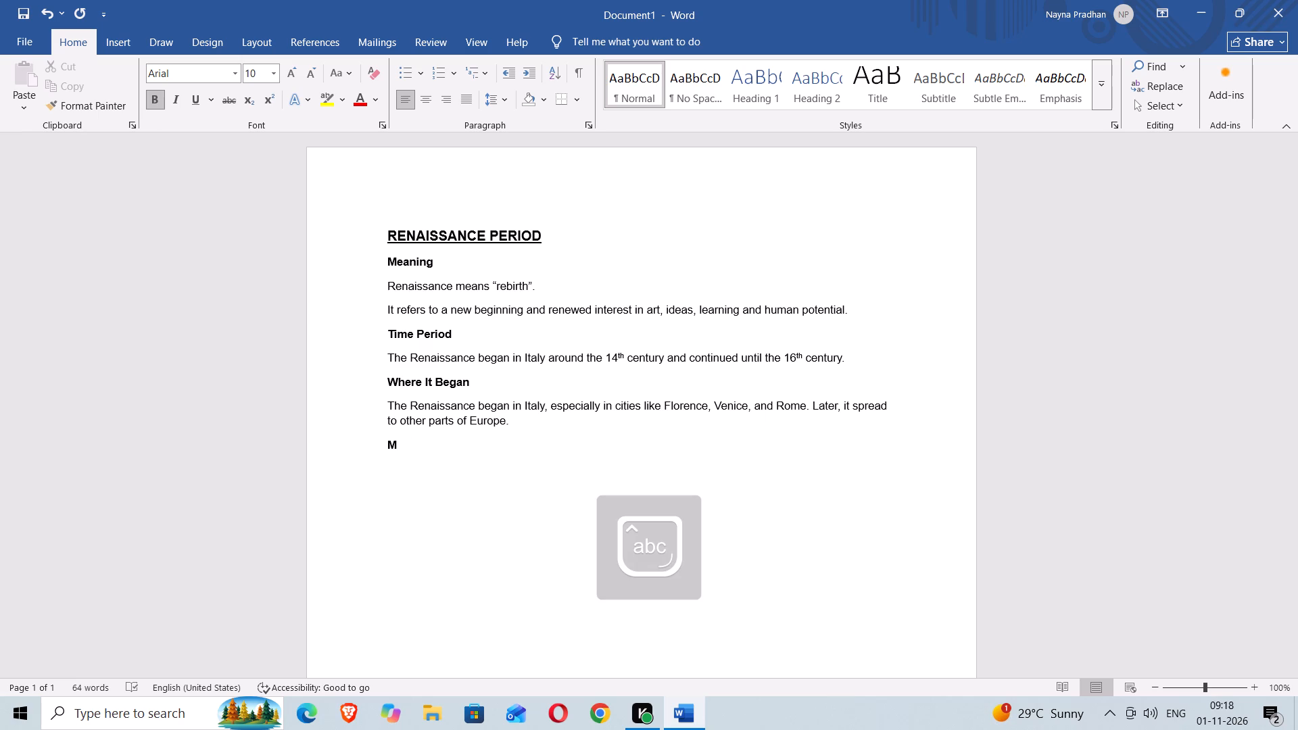
text(ain)
key(space)
text(eatures)
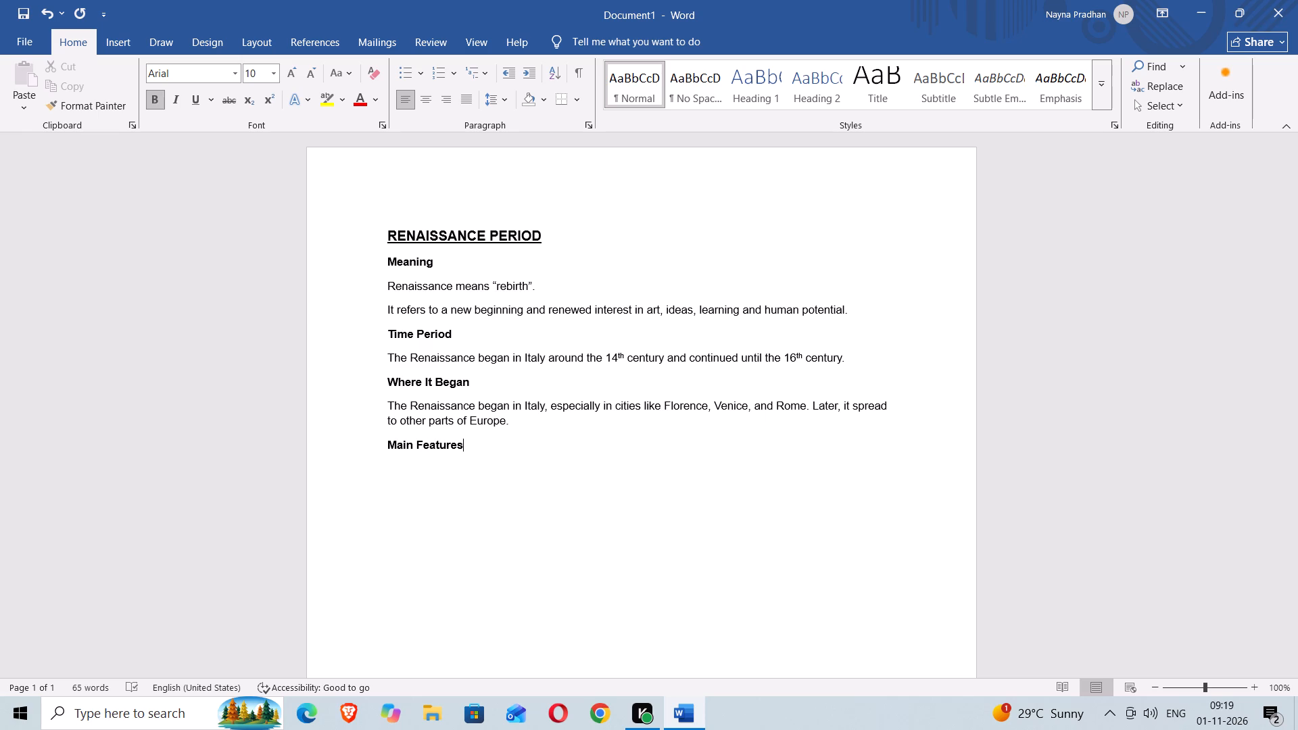
key(space)
Start a non-bold line below "Main Features" with the words "Renewed interest in art, science, literature".
key(Return)
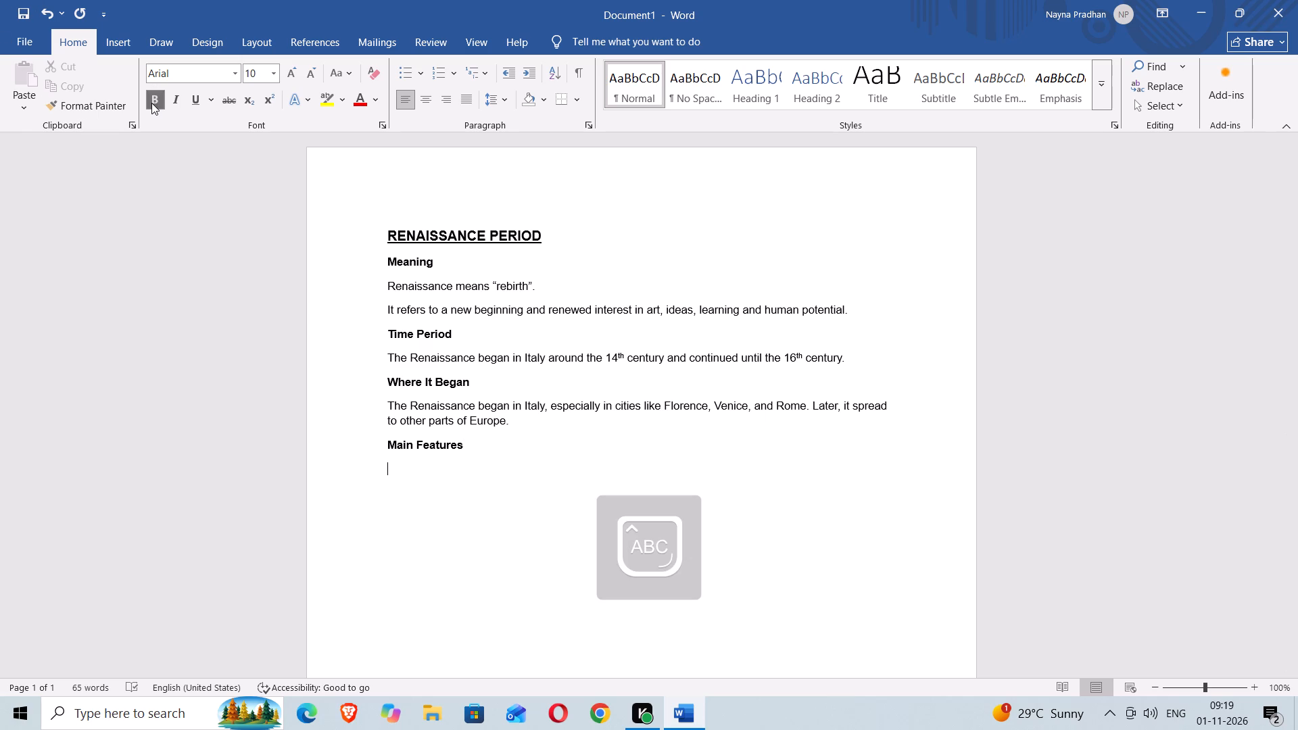
click(151, 103)
key(r)
text(enewed)
key(space)
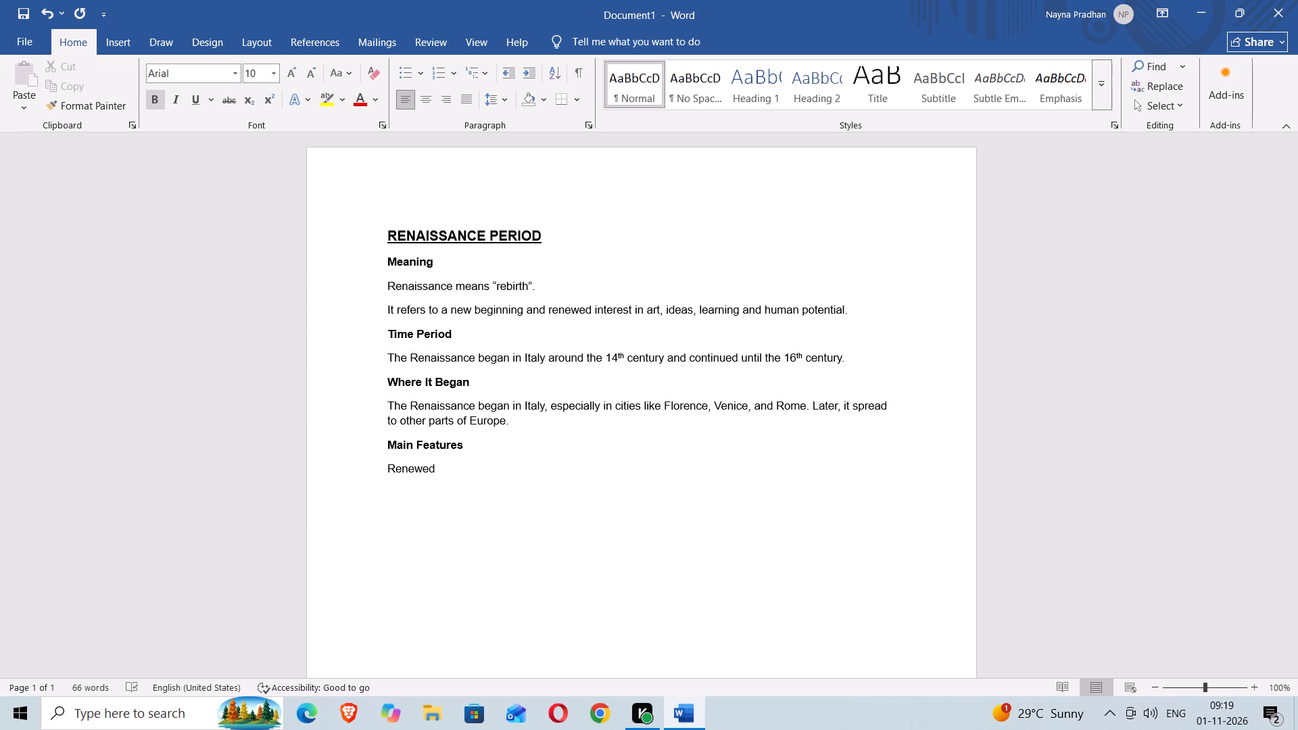
text(inte)
text(rest)
key(space)
text(in art, science)
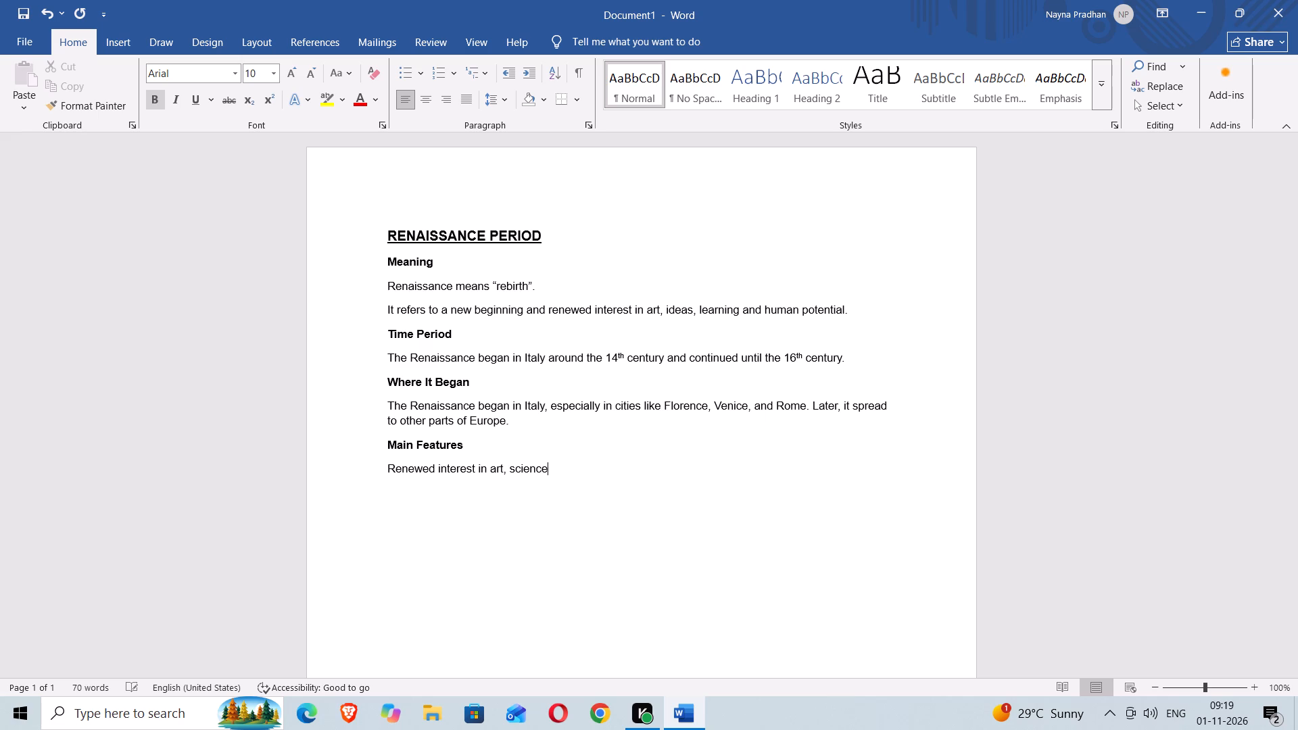
text(, literature)
Complete the first line below "Main Features" by adding ", and classical learning." after "literature".
text(,)
key(space)
text(and)
key(space)
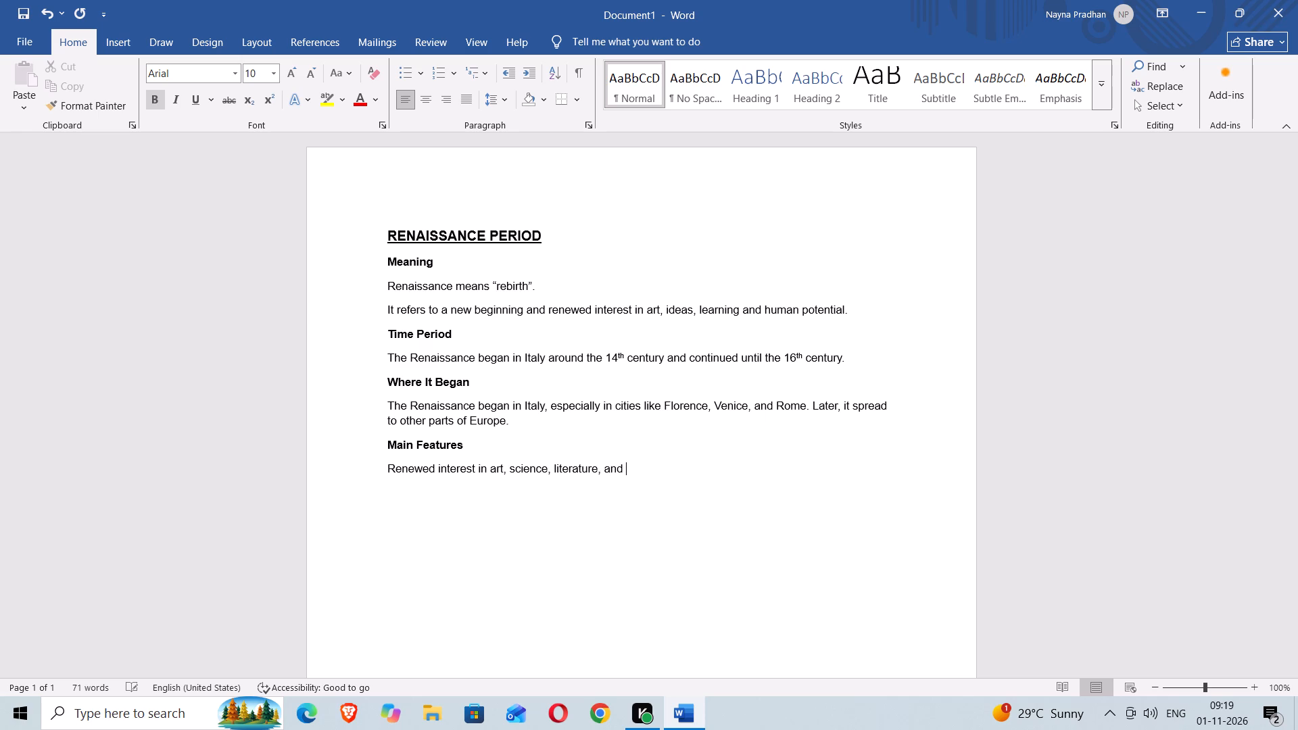
text(class)
text(ical)
key(space)
text(le)
text(arning)
key(period)
Start a new line below the "Renewed interest" sentence with the words "Focus on human beings,".
key(Return)
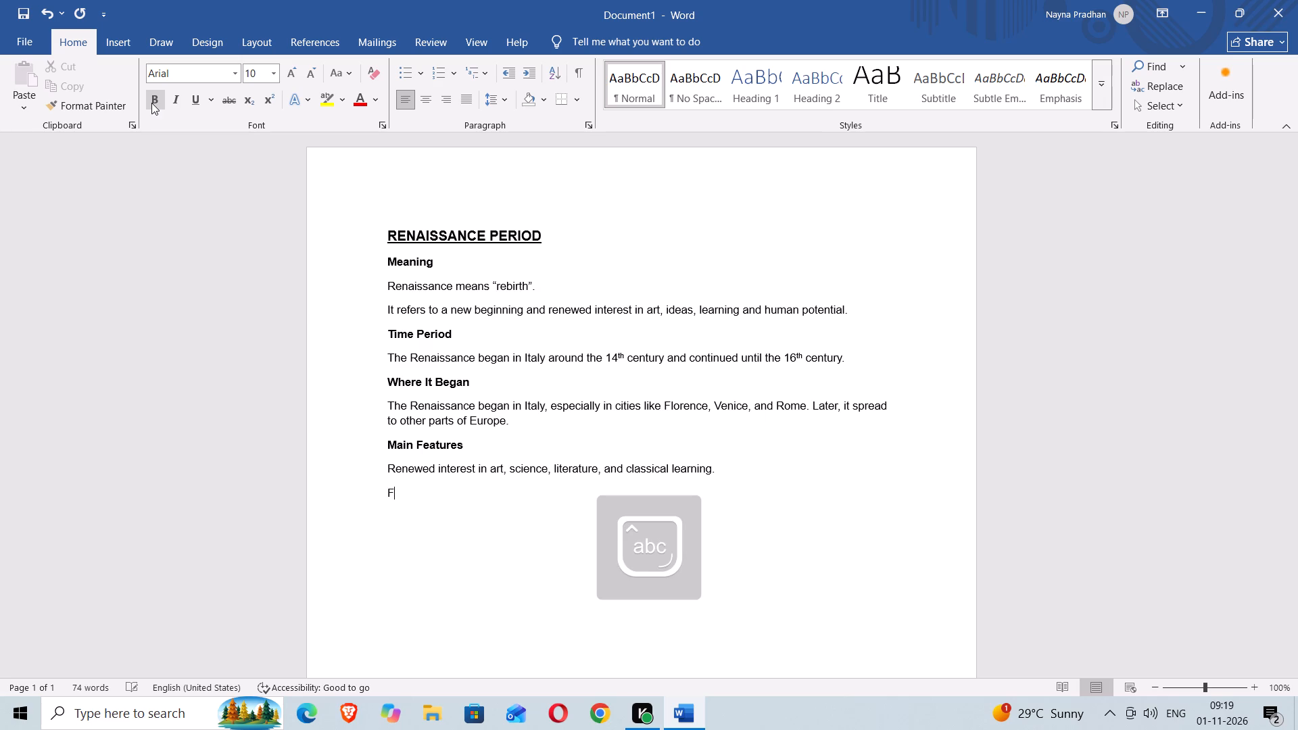
text(oci)
key(BackSpace)
text(us)
key(space)
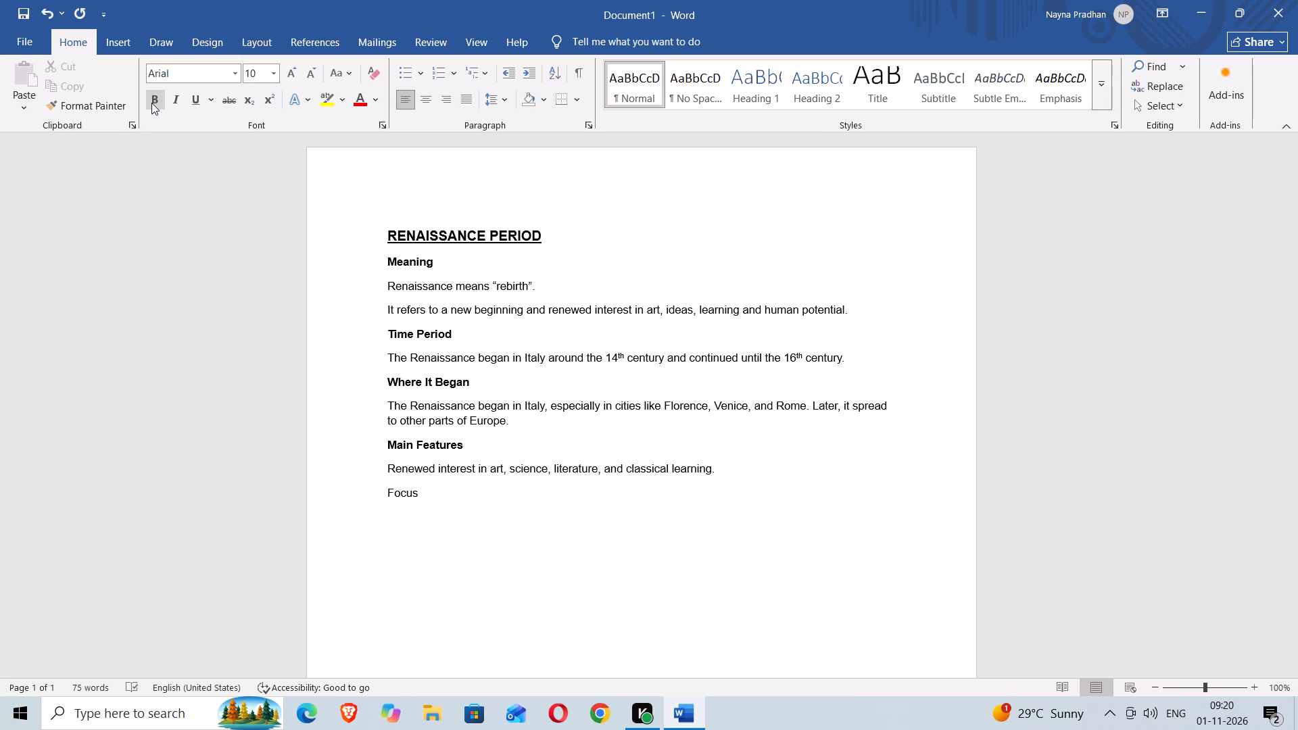
text(on)
key(space)
text(human)
key(space)
text(beings)
key(space)
key(BackSpace)
text(,)
key(space)
Complete the "Focus on human beings," line with the words "their abilities and achievements.".
text(their a)
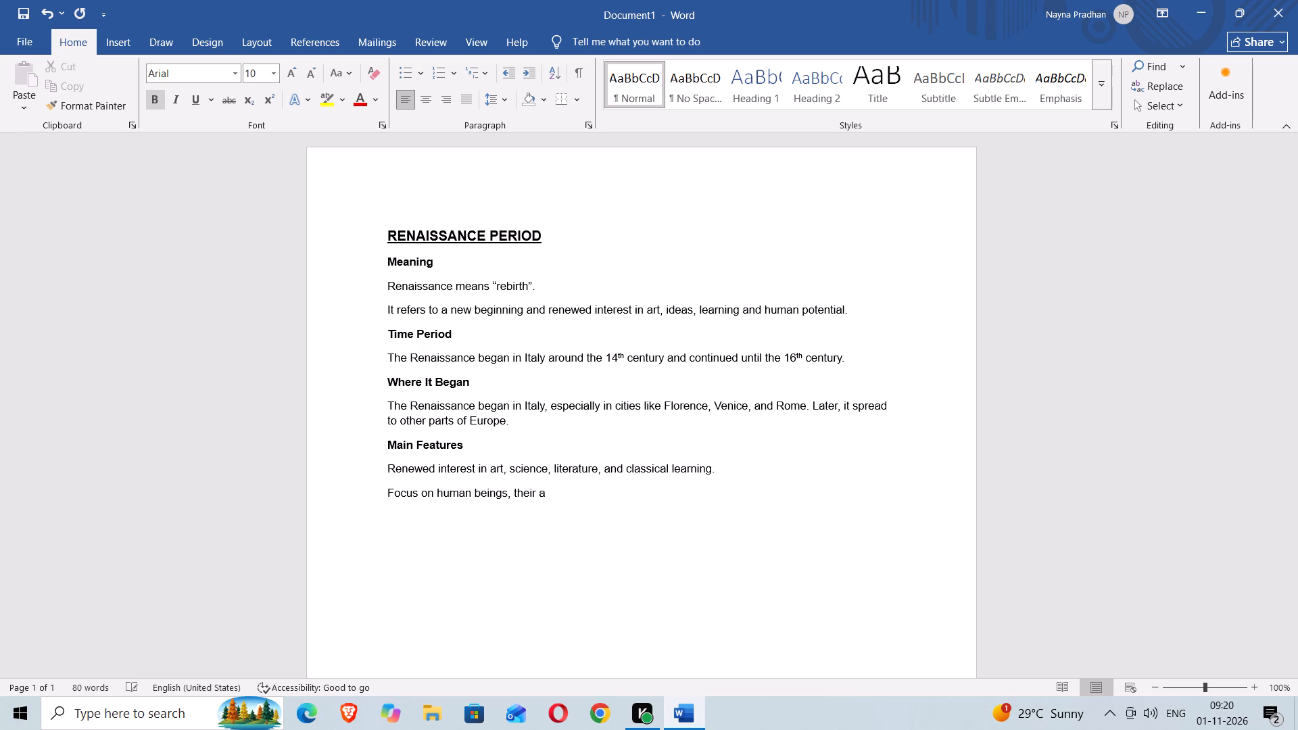
text(biliti3s)
key(BackSpace)
key(BackSpace)
text(es)
key(space)
text(and)
key(space)
text(achieve)
text(ments)
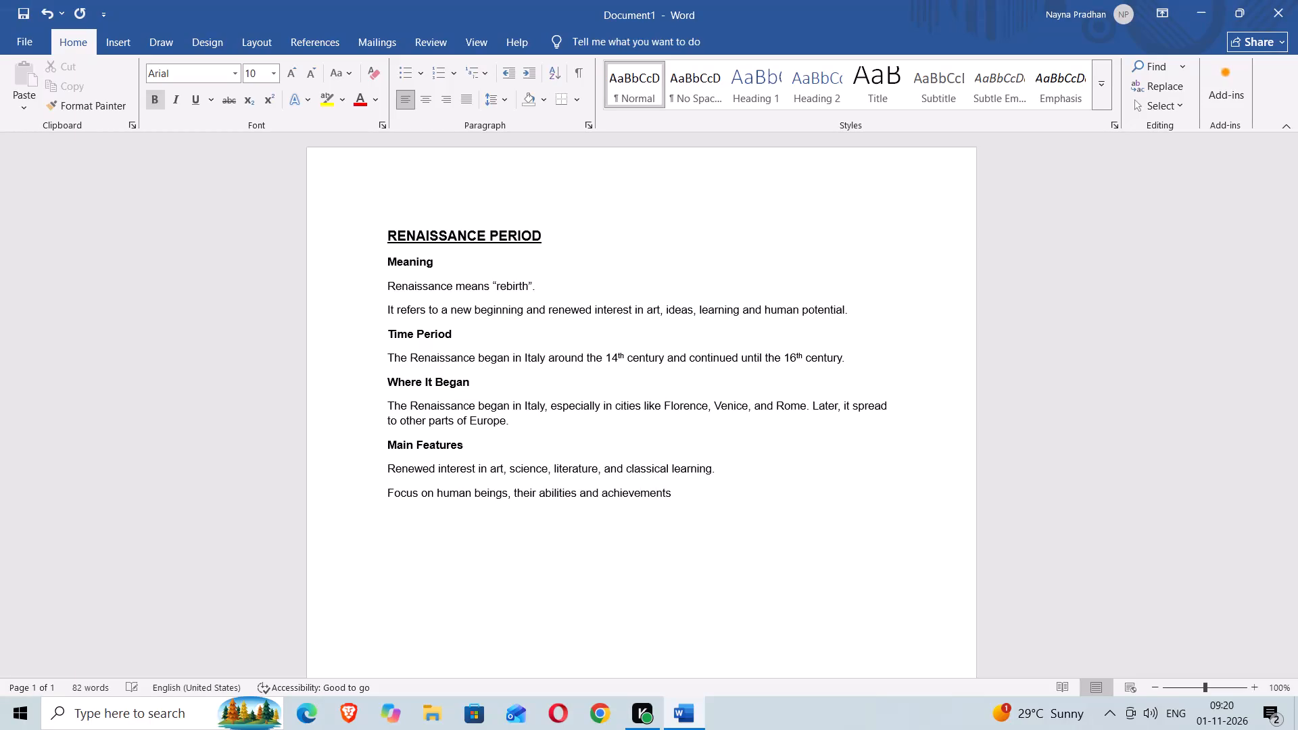
key(period)
Start a third line below "Main Features" with the words "Use of reason, observation".
key(Return)
key(u)
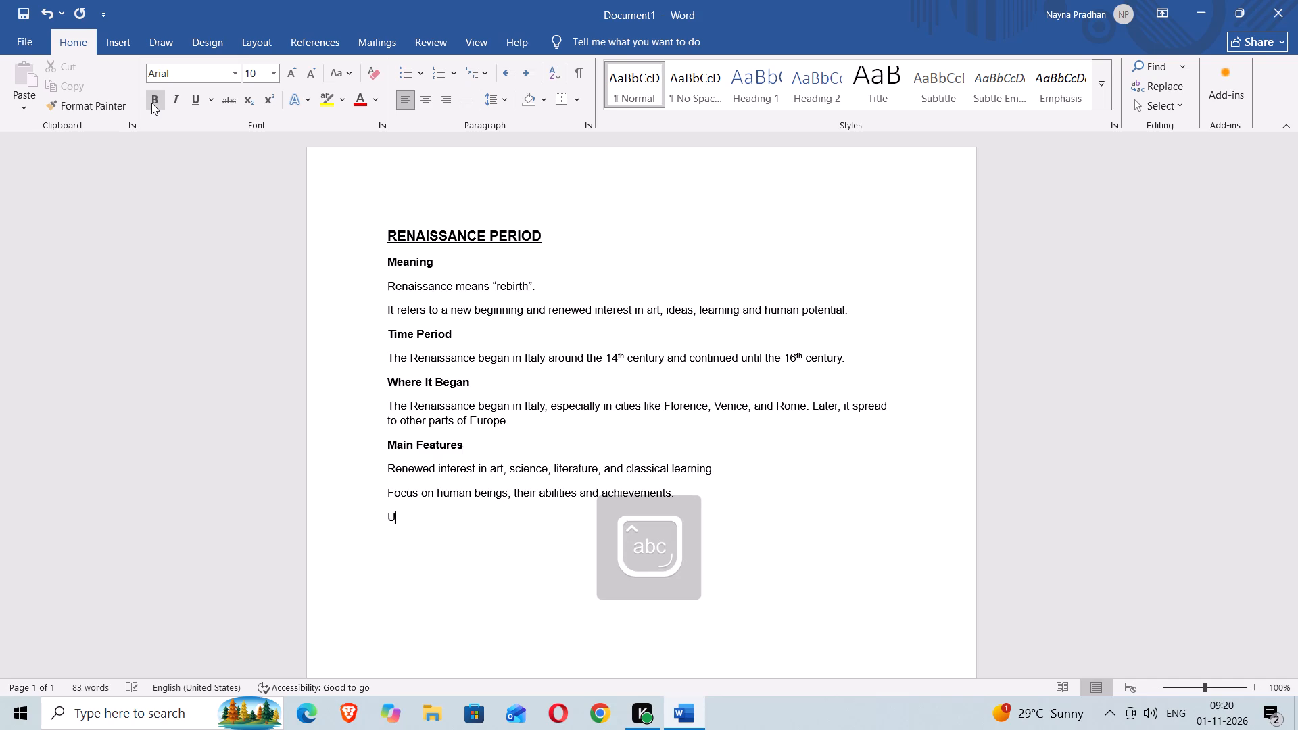
text(se of)
key(space)
text(reason)
key(space)
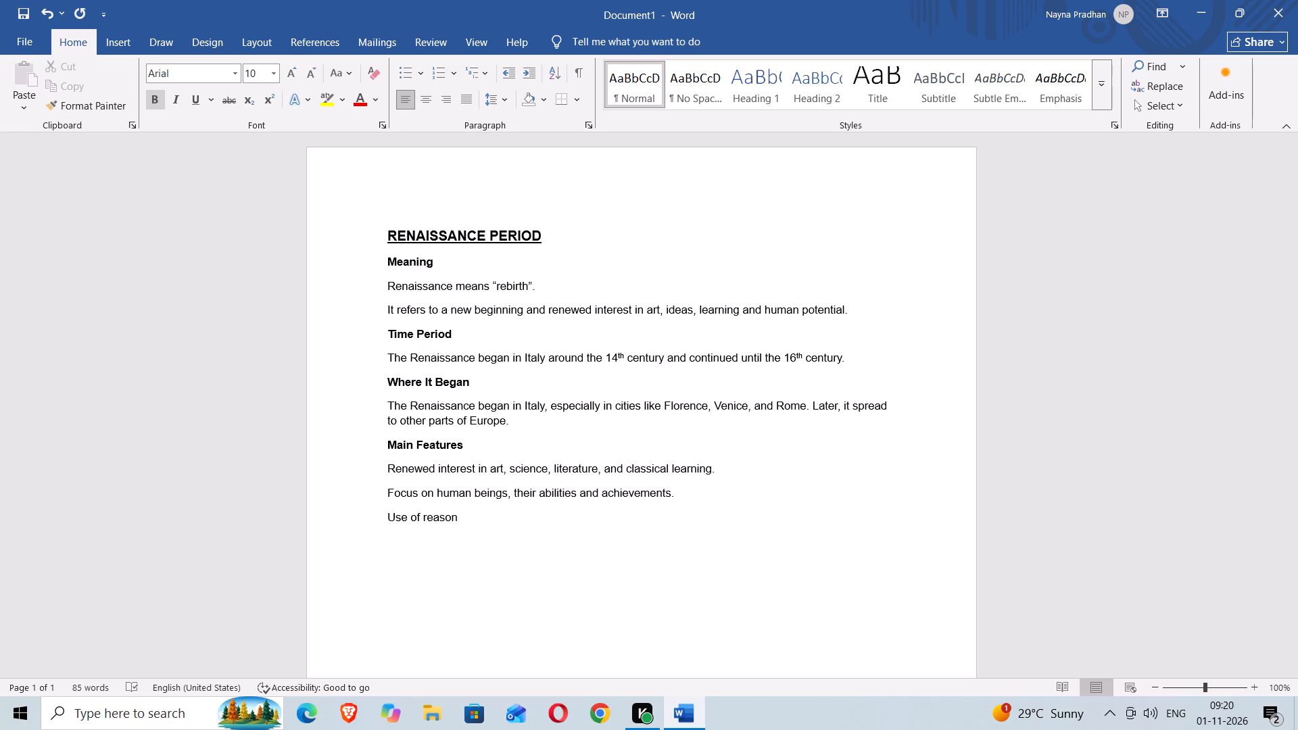
key(BackSpace)
text(,)
key(space)
text(obser)
text(vation)
Complete the "Use of reason, observation" line with "and experiment." and start a new line below it.
key(space)
text(and)
key(space)
text(exper)
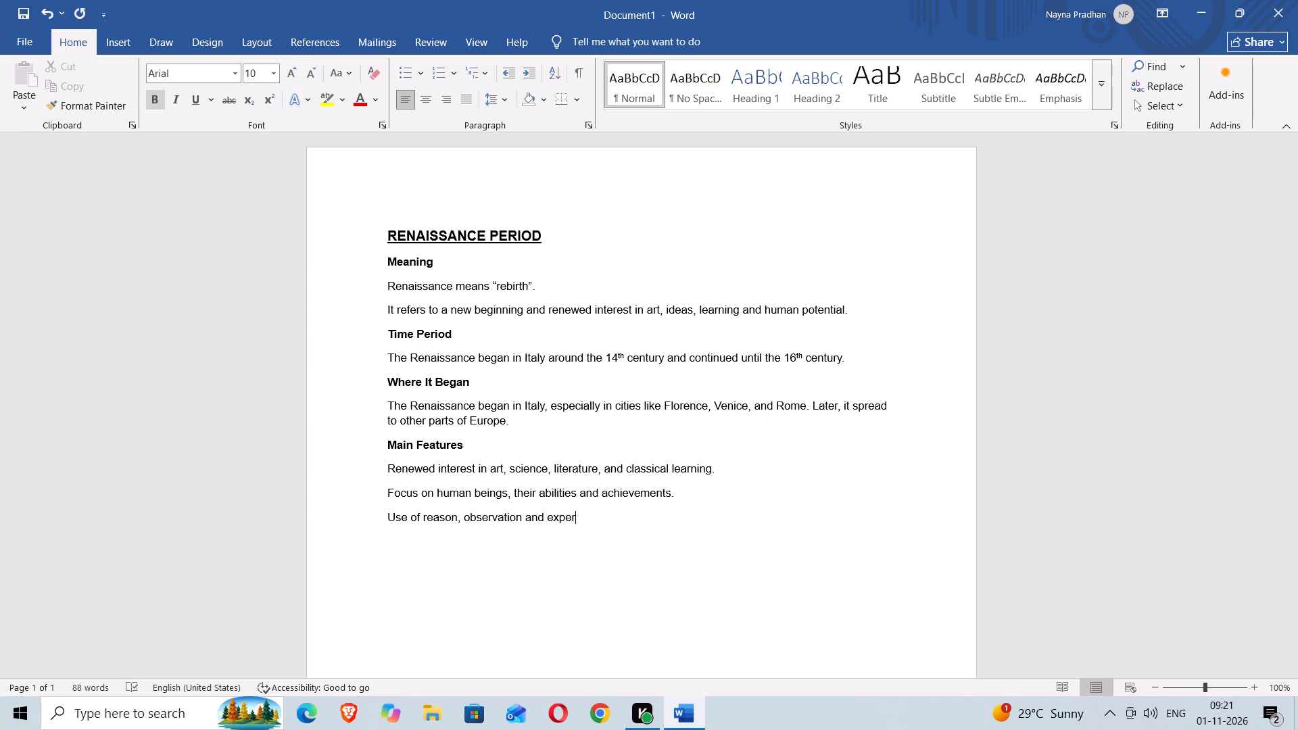
text(iment)
key(period)
key(space)
key(Return)
Start a fourth line below "Main Features" with the words "Respect for ancient Greek".
key(r)
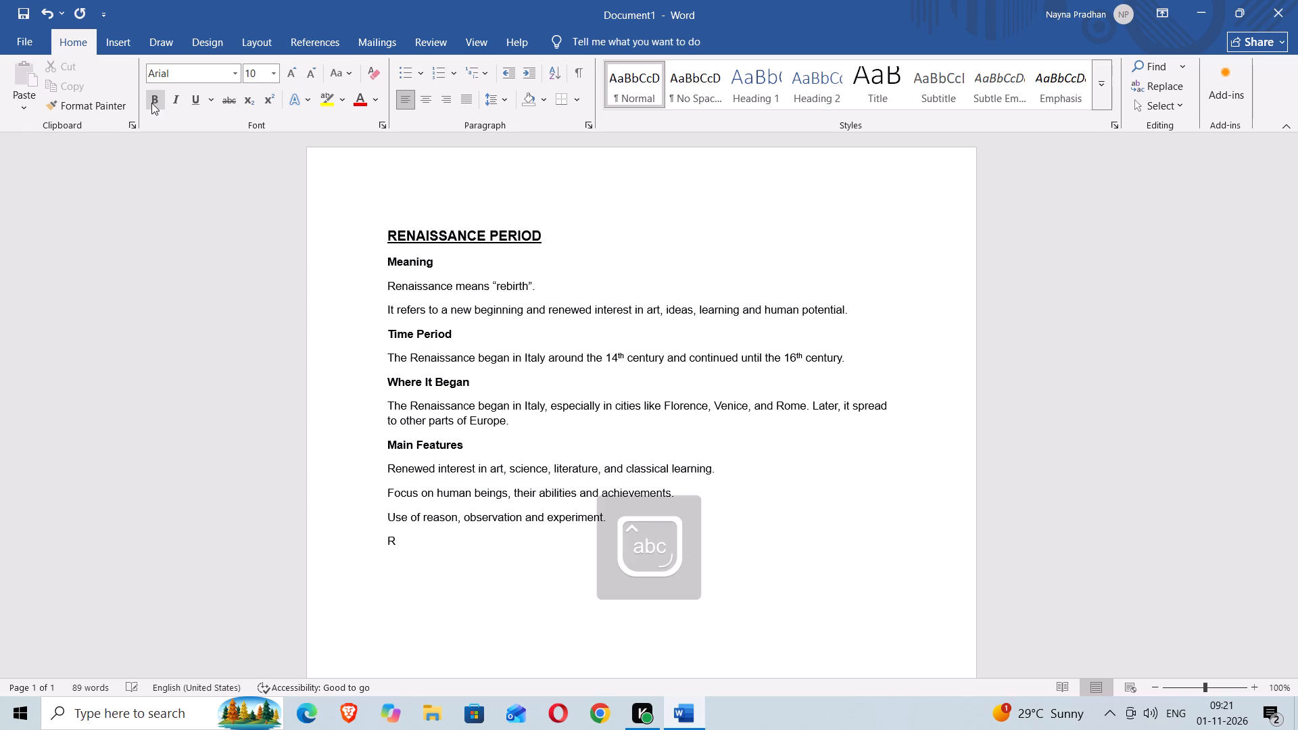
text(es)
text(pect)
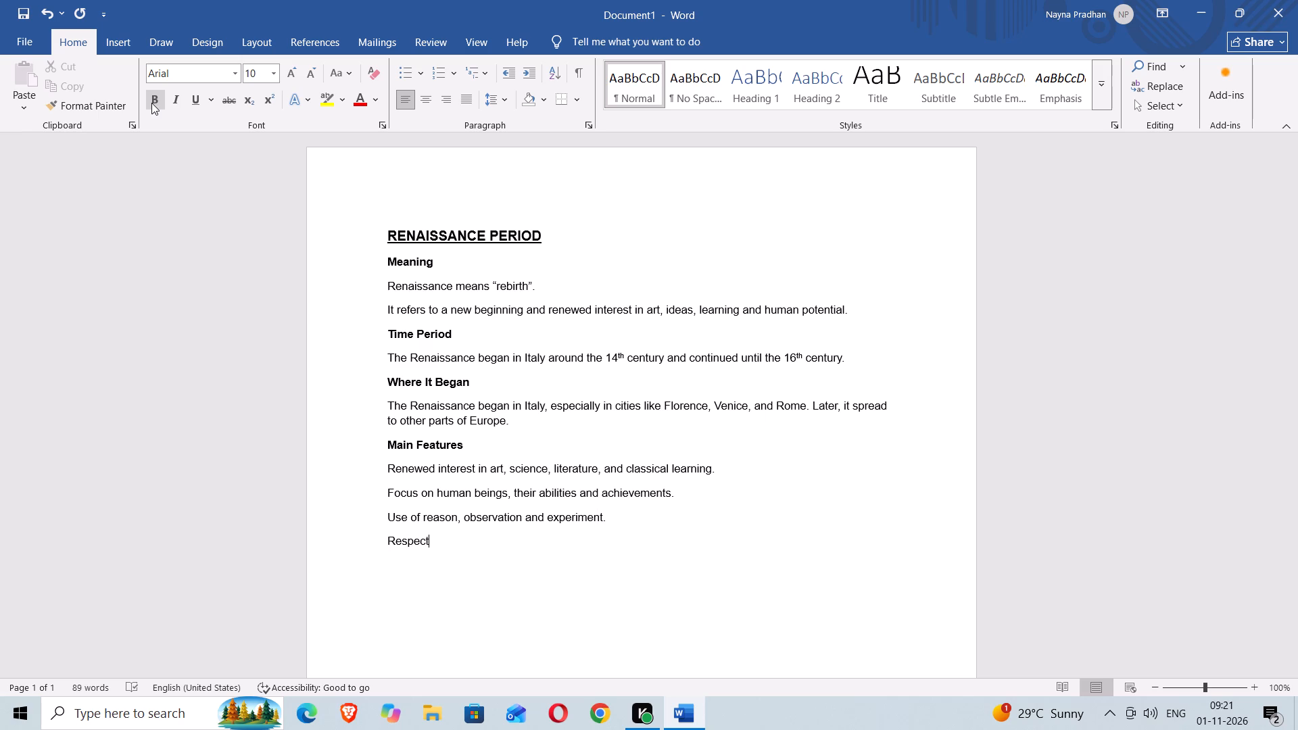
key(space)
text(for)
key(space)
text(ancient)
key(space)
key(g)
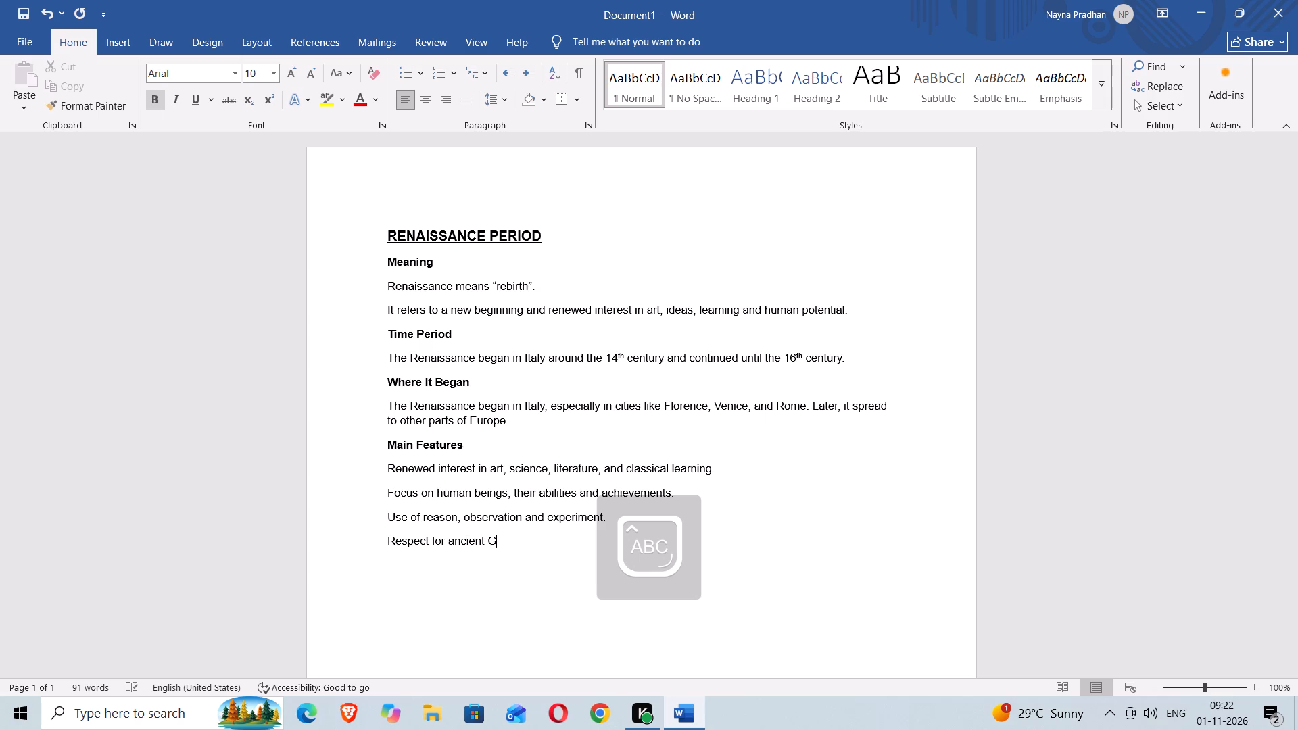
text(reek)
key(space)
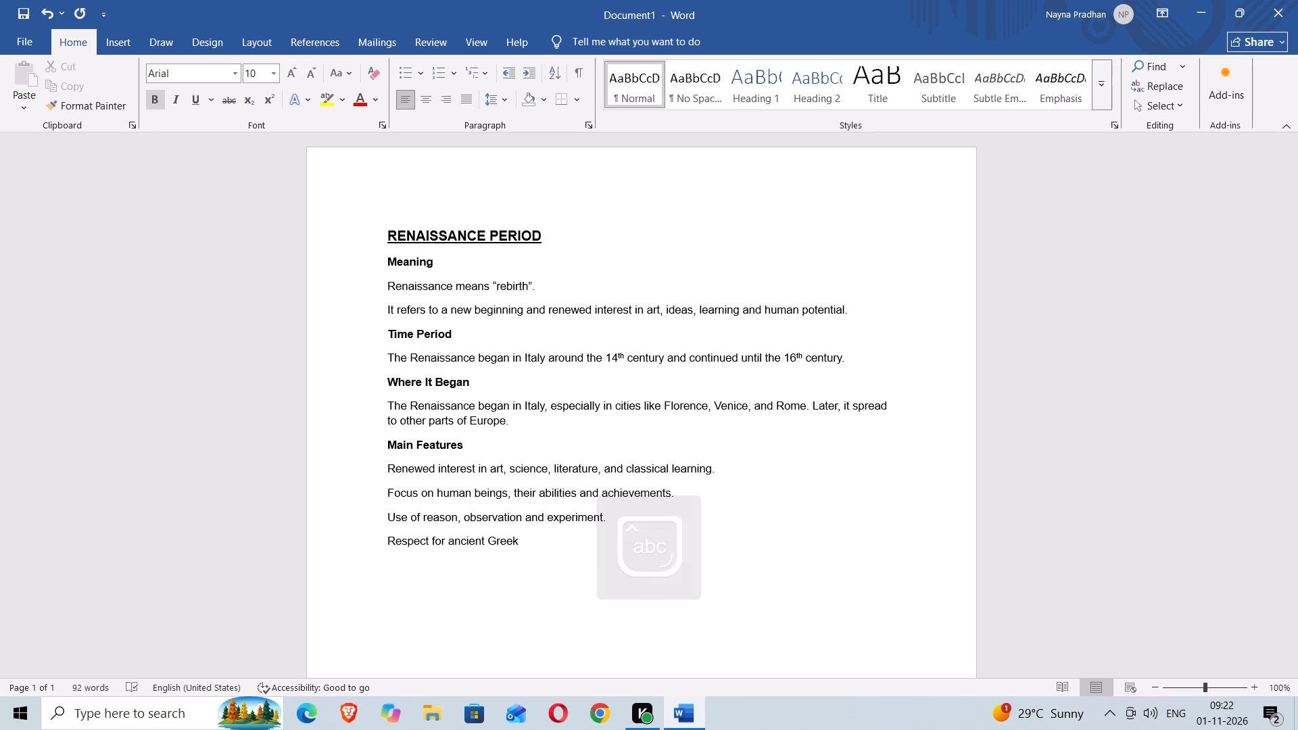
Complete the "Respect for ancient Greek" line with "and Roman culture." and start a new line below it.
text(and)
key(space)
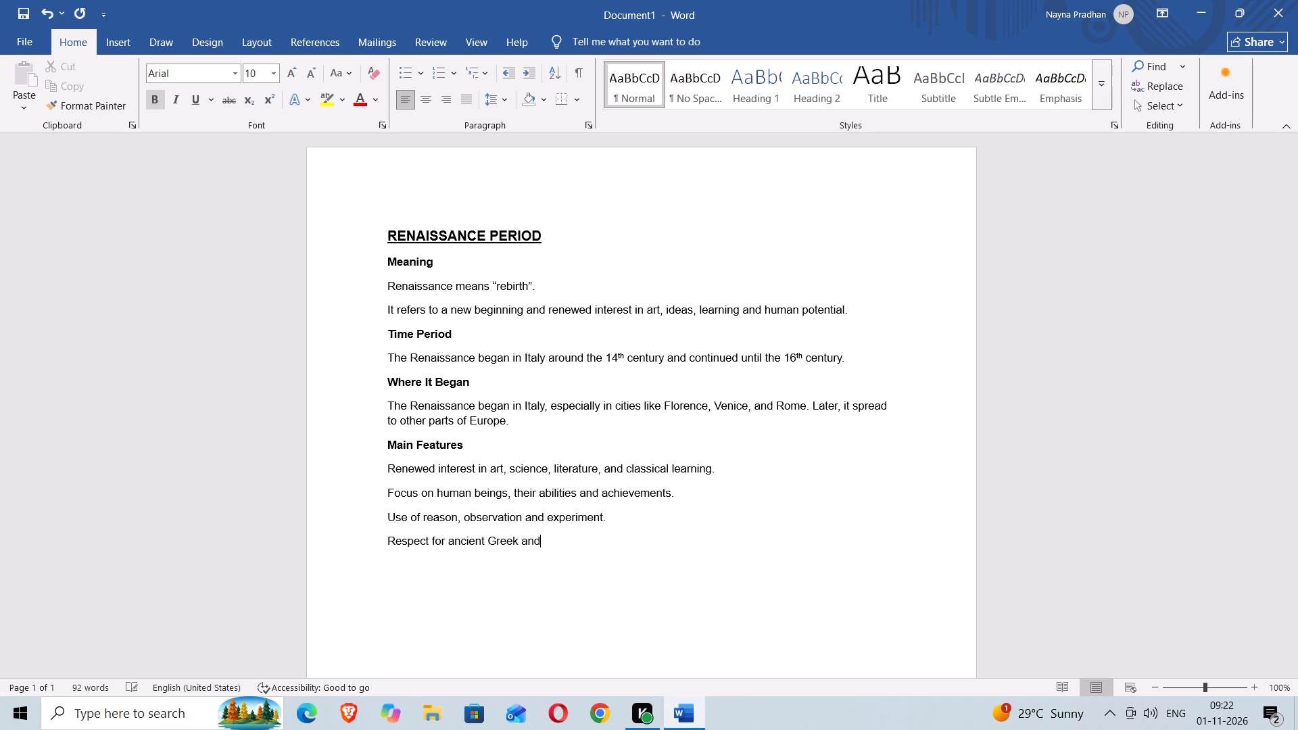
key(r)
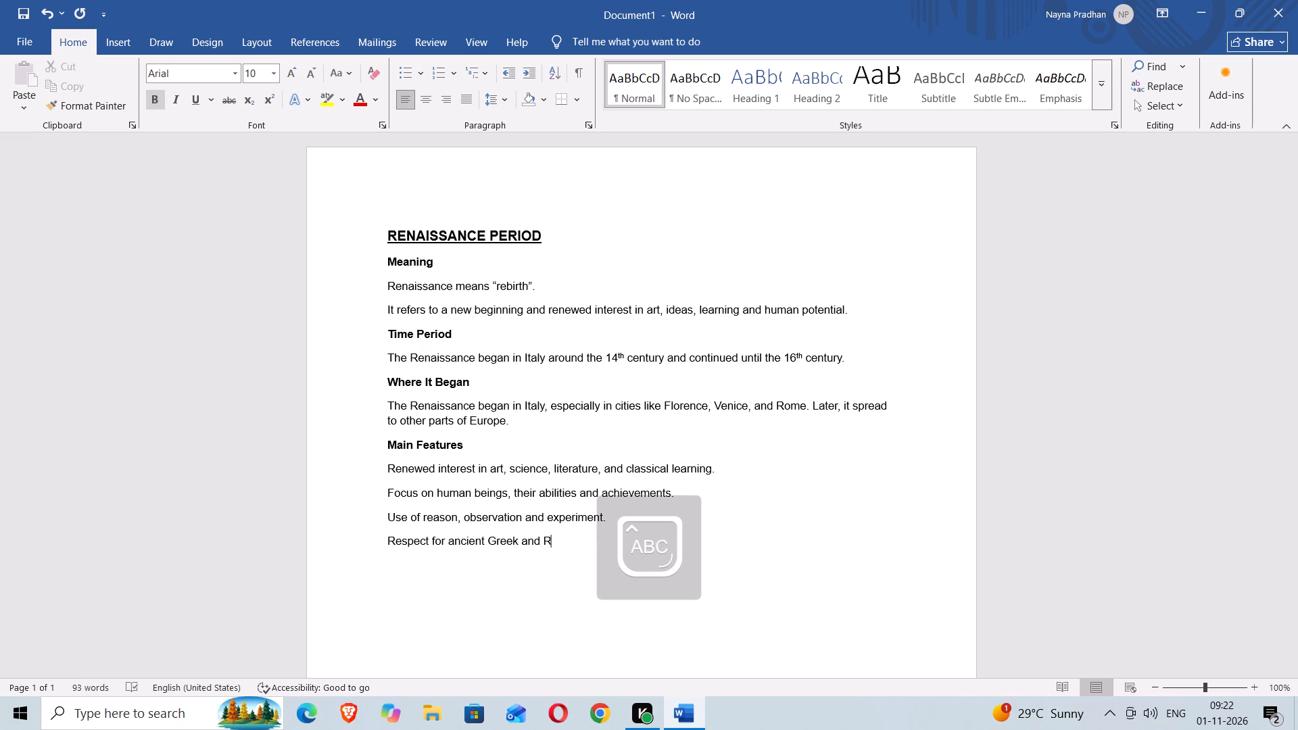
text(oman)
key(space)
text(culture)
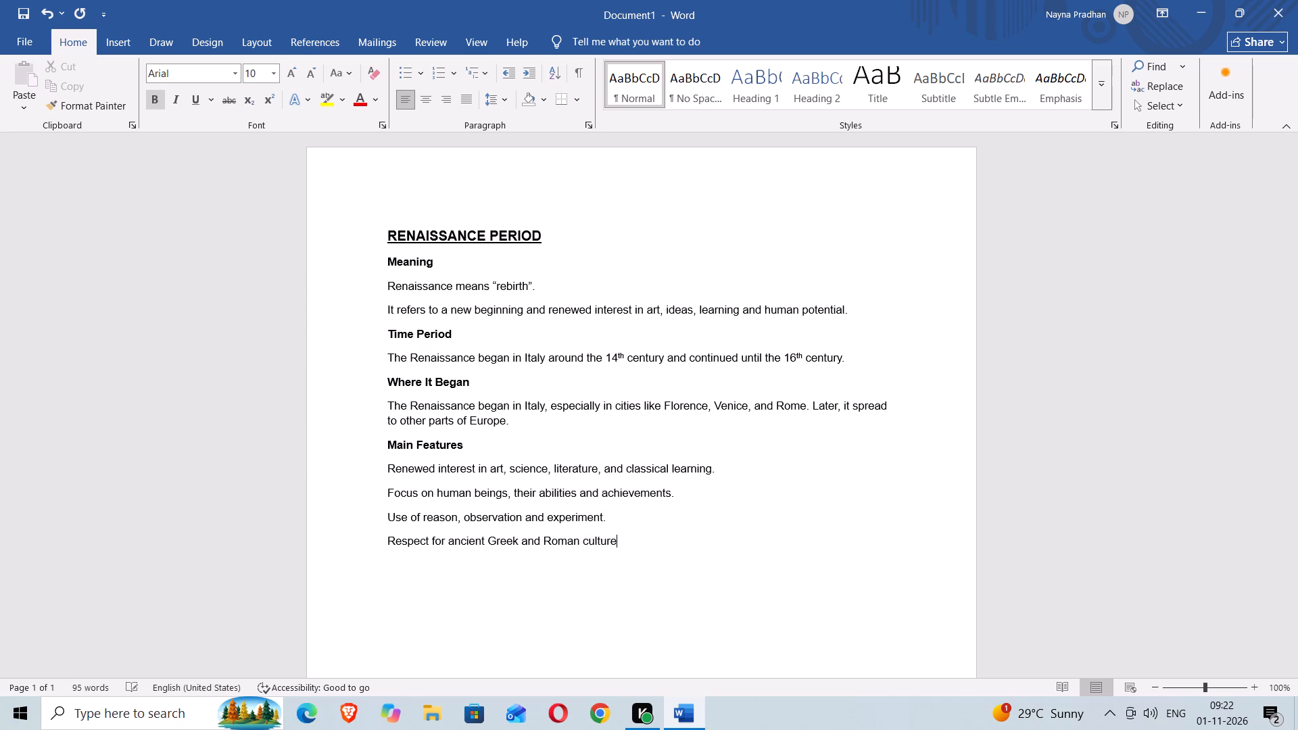
text(.)
key(space)
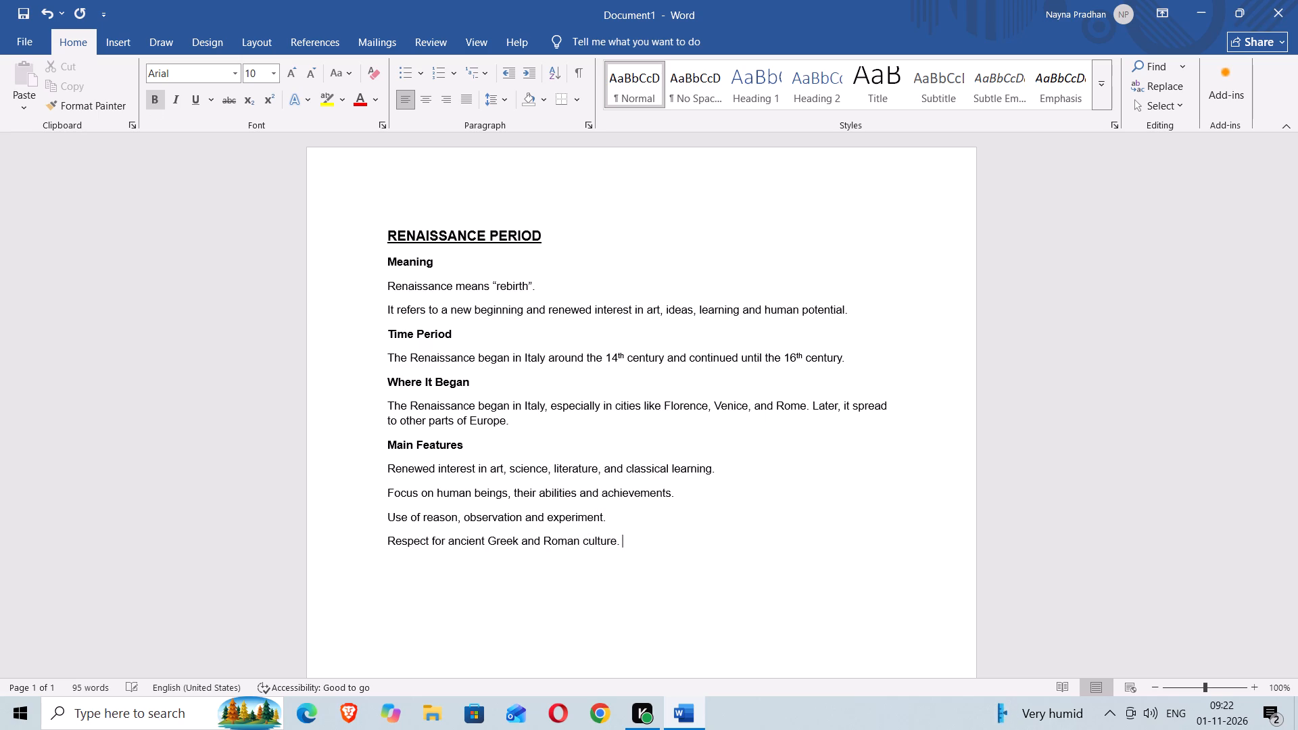
key(Return)
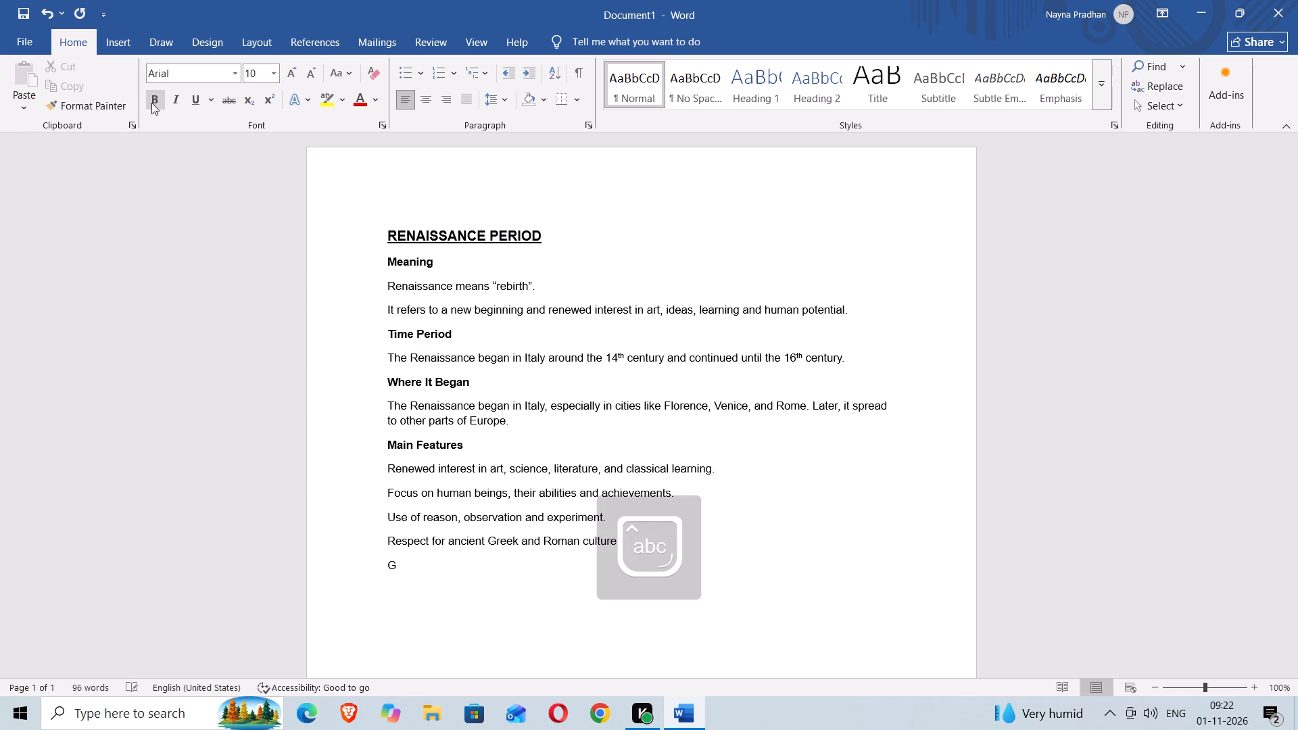
Write the fifth feature line, "Growth of education, exploration and new ideas.", and start a new line below it.
text(rowt)
key(h)
key(space)
text(of education)
key(space)
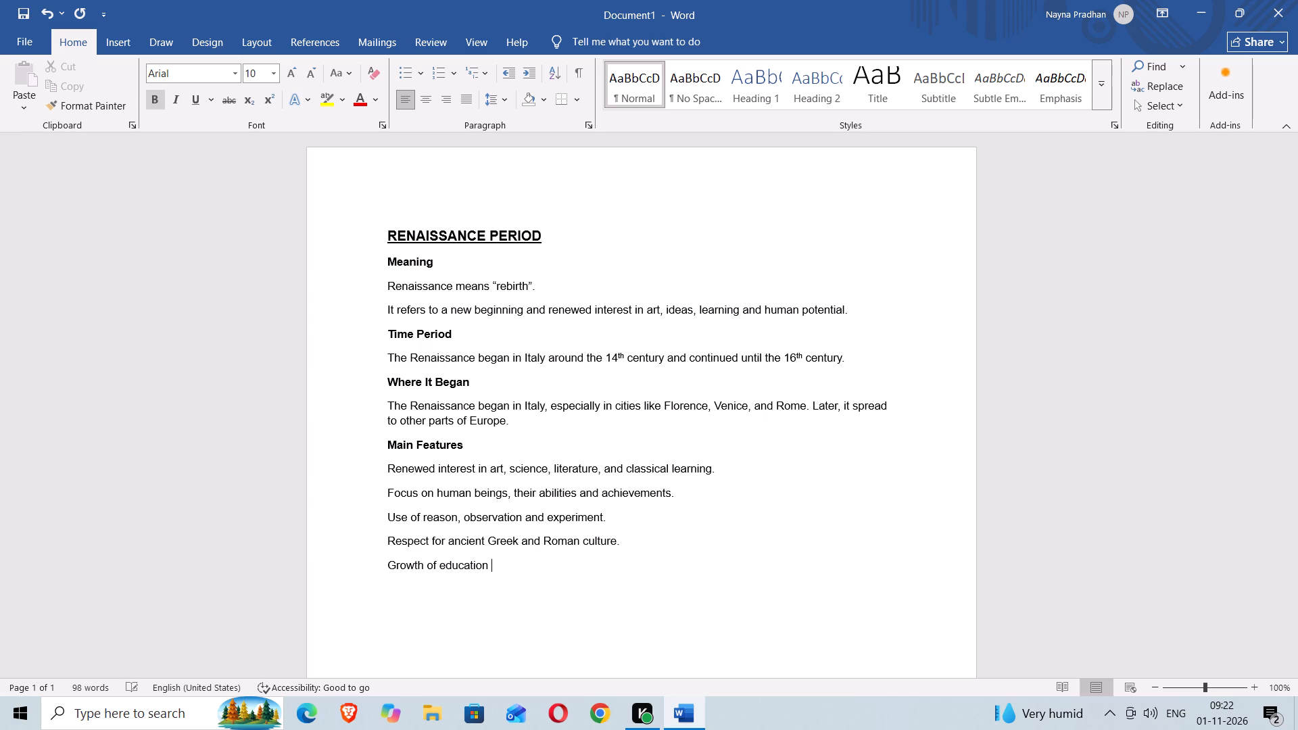
key(BackSpace)
text(,)
key(space)
text(exploration)
key(space)
text(and new ideas)
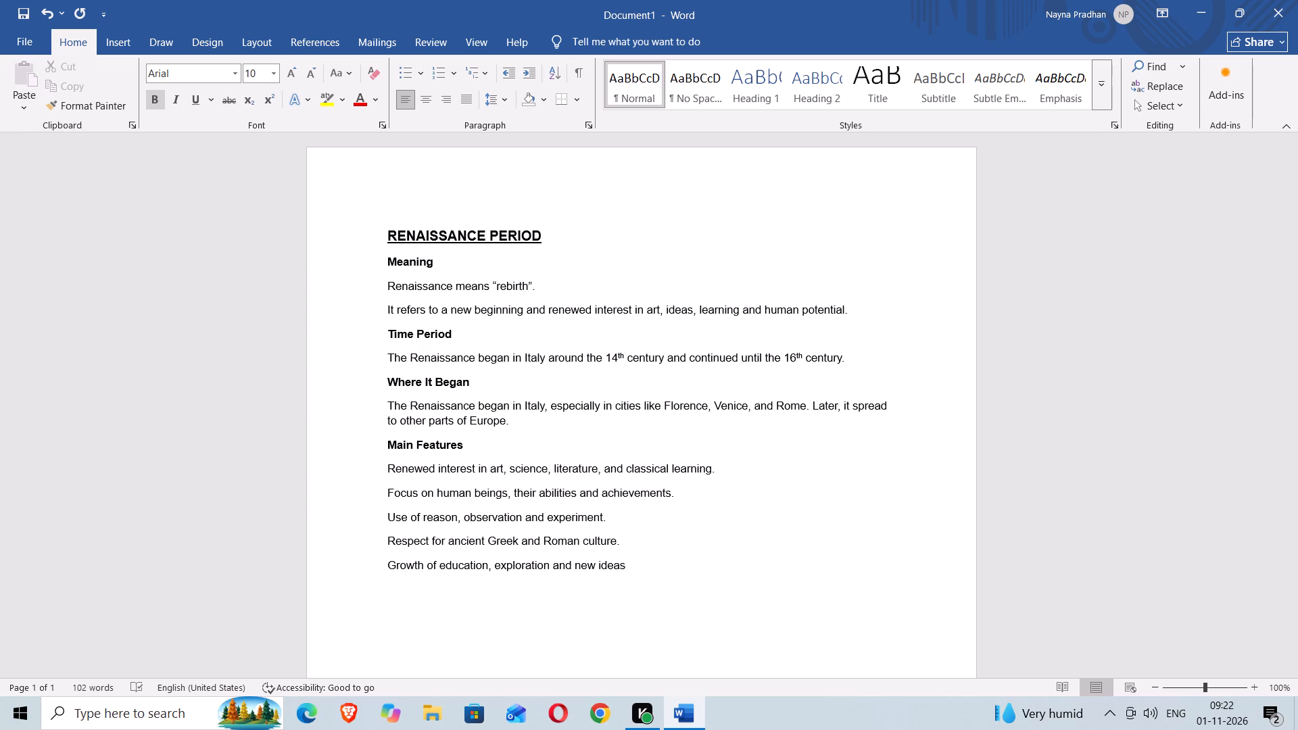
text(.)
key(space)
key(Return)
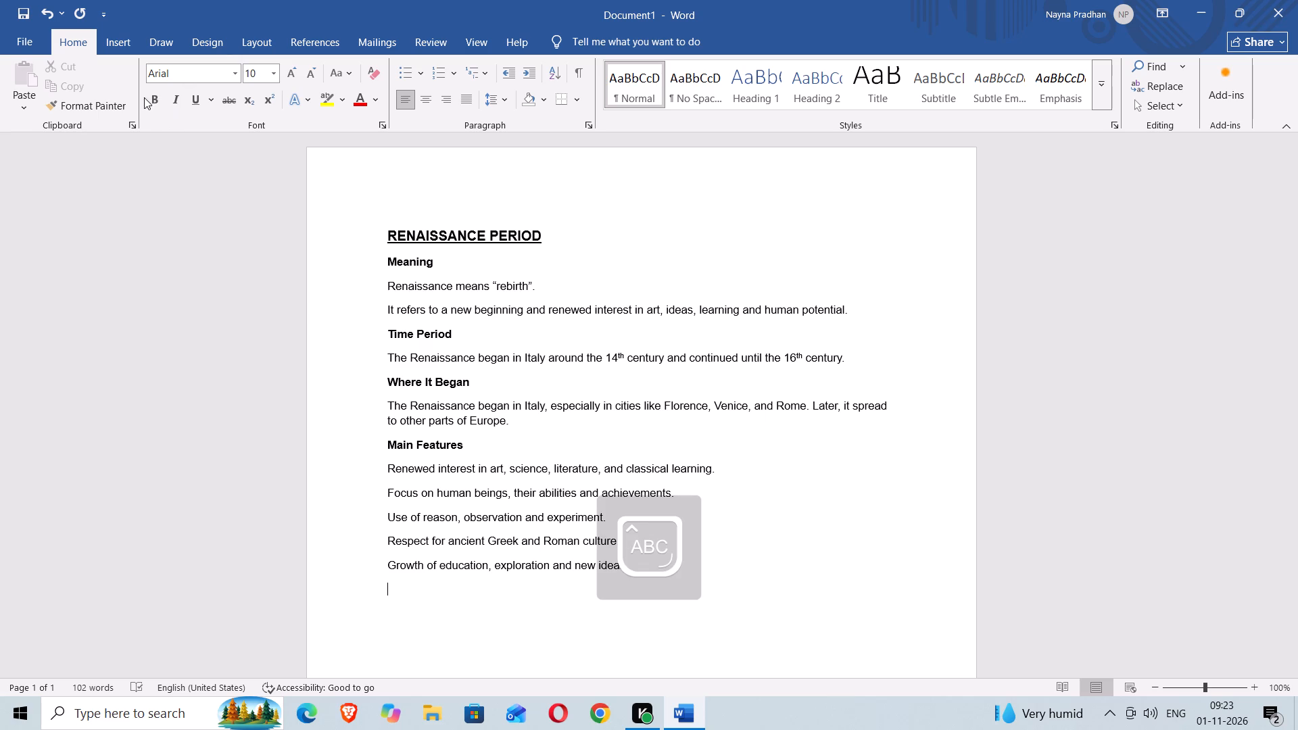
Add the bold subheading "Art and Learning" below the list of main features and start a new line.
click(162, 103)
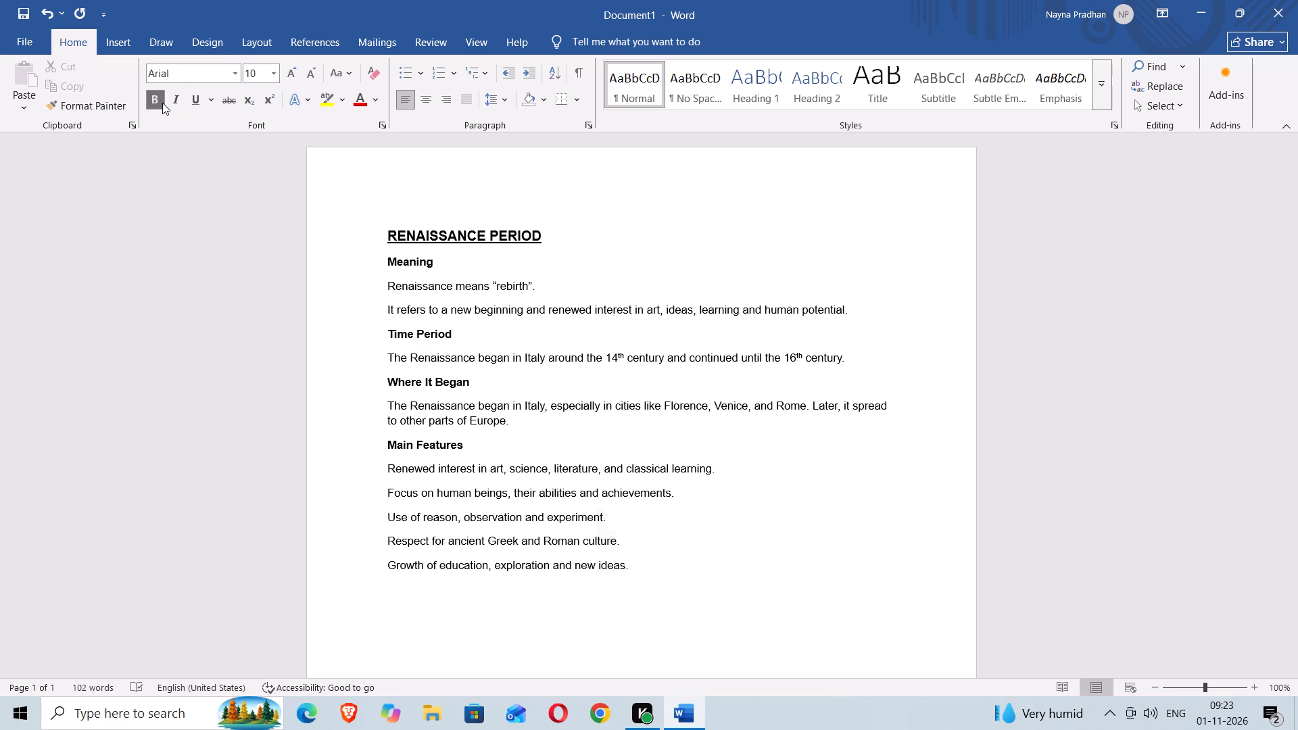
key(a)
text(rt)
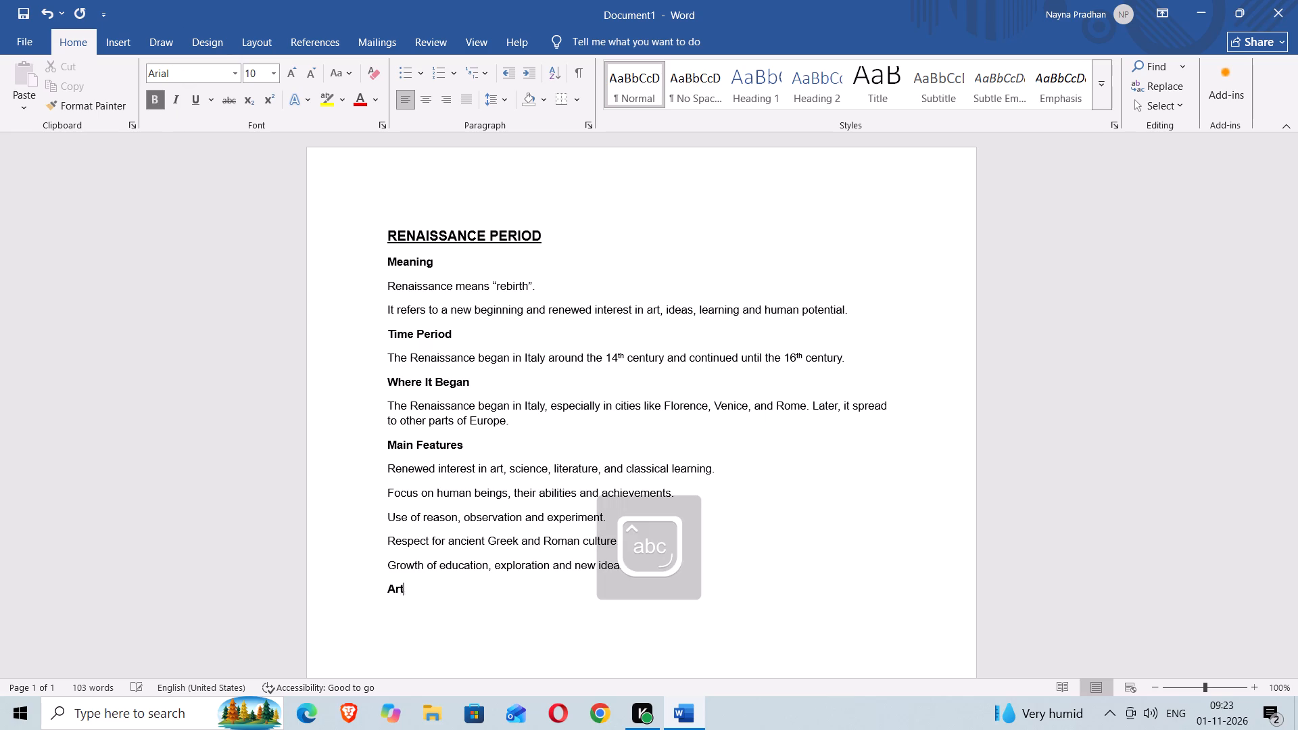
key(space)
text(and)
key(space)
key(l)
text(earning)
key(space)
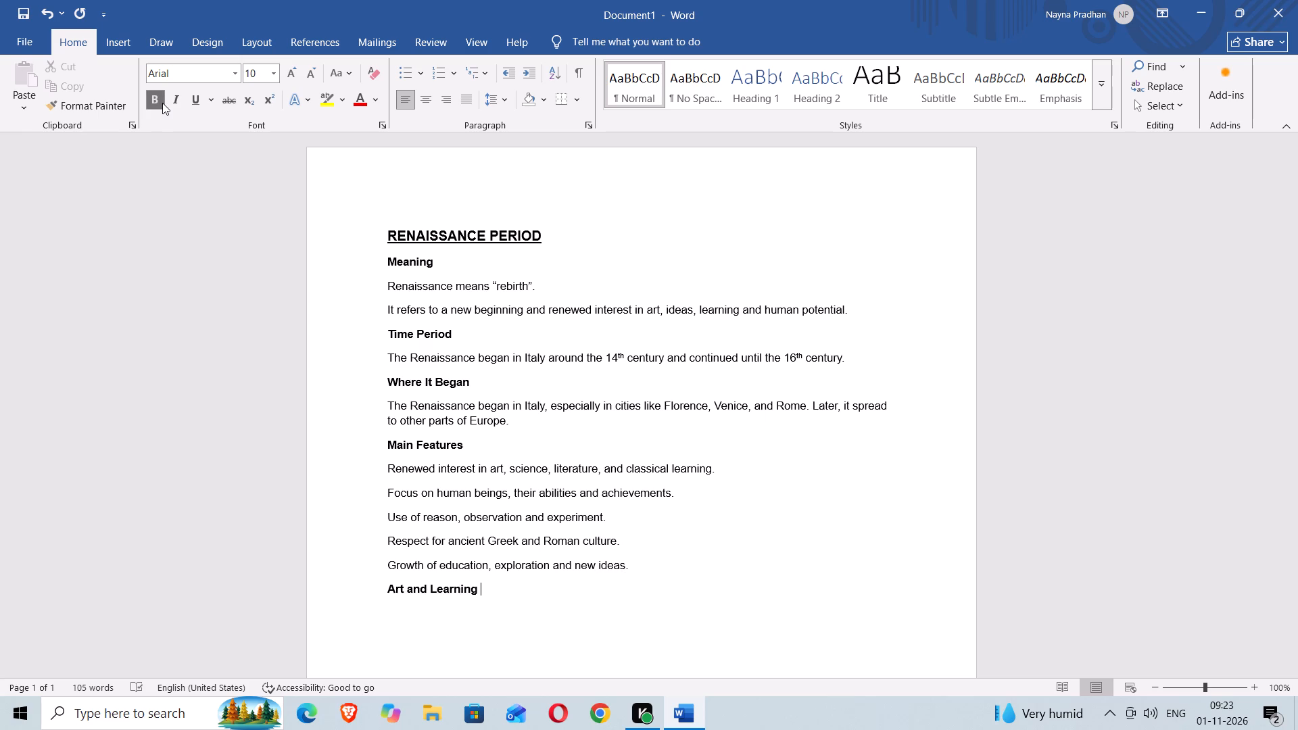
key(Return)
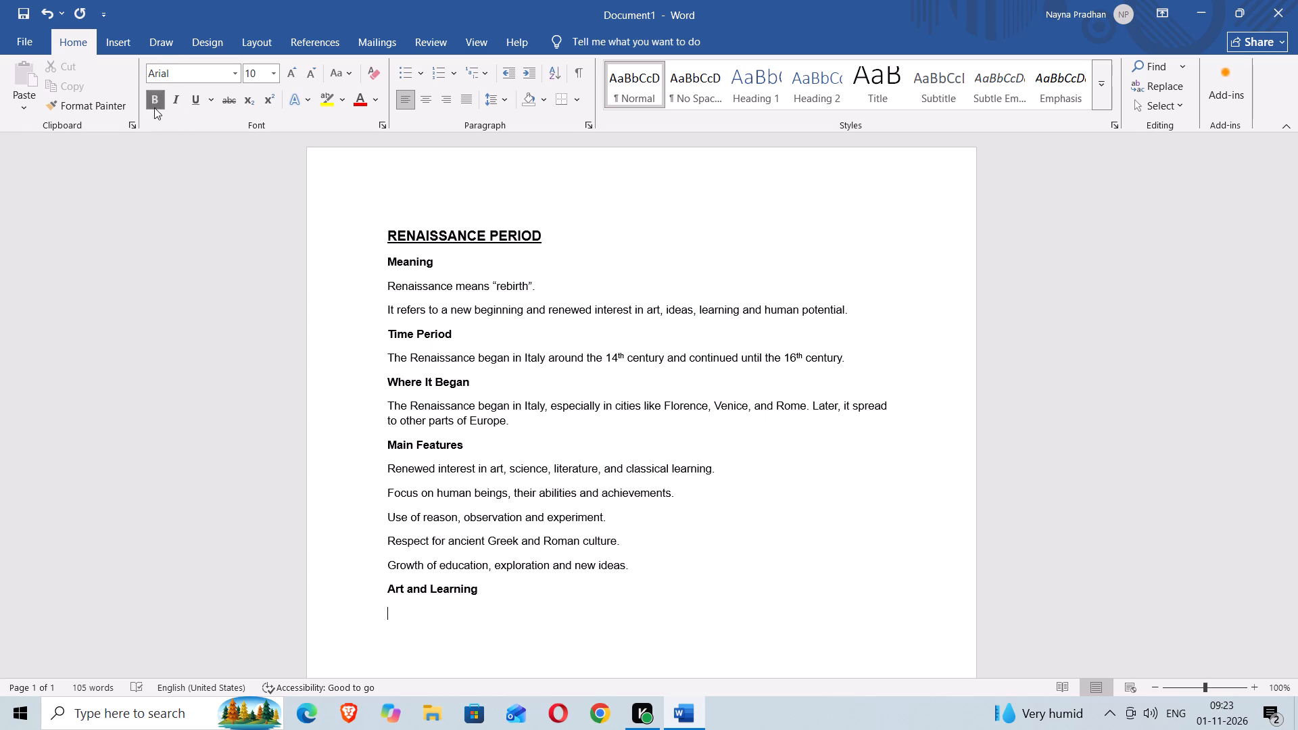
Begin the text below "Art and Learning" in non-bold type with the words "People showed great interest".
click(154, 107)
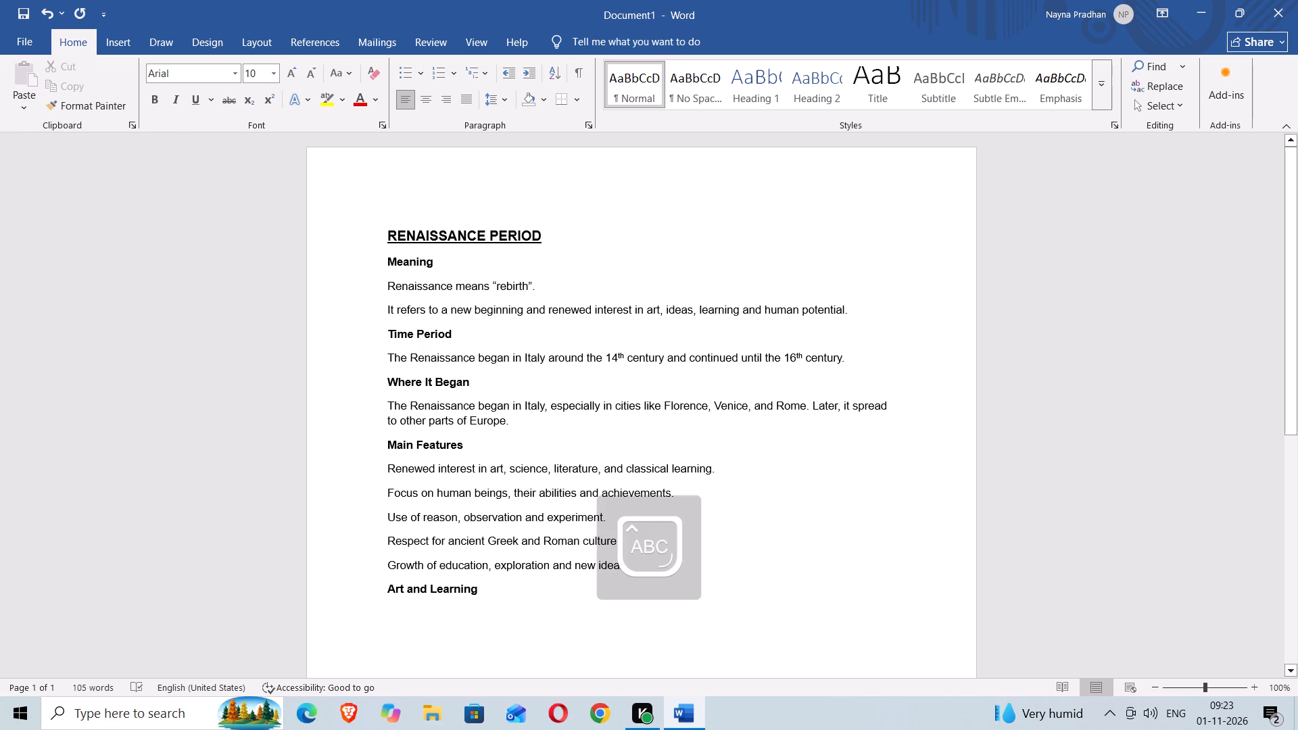
text(eople)
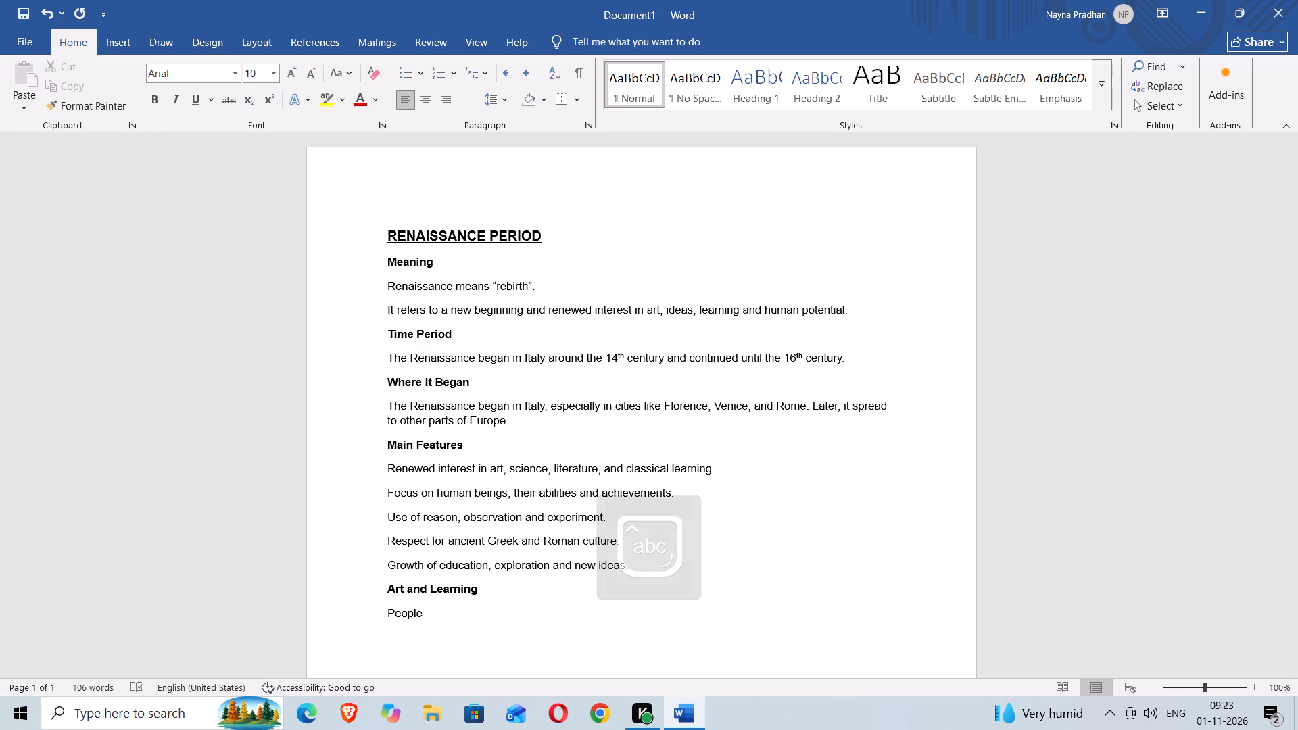
key(space)
text(showed)
key(space)
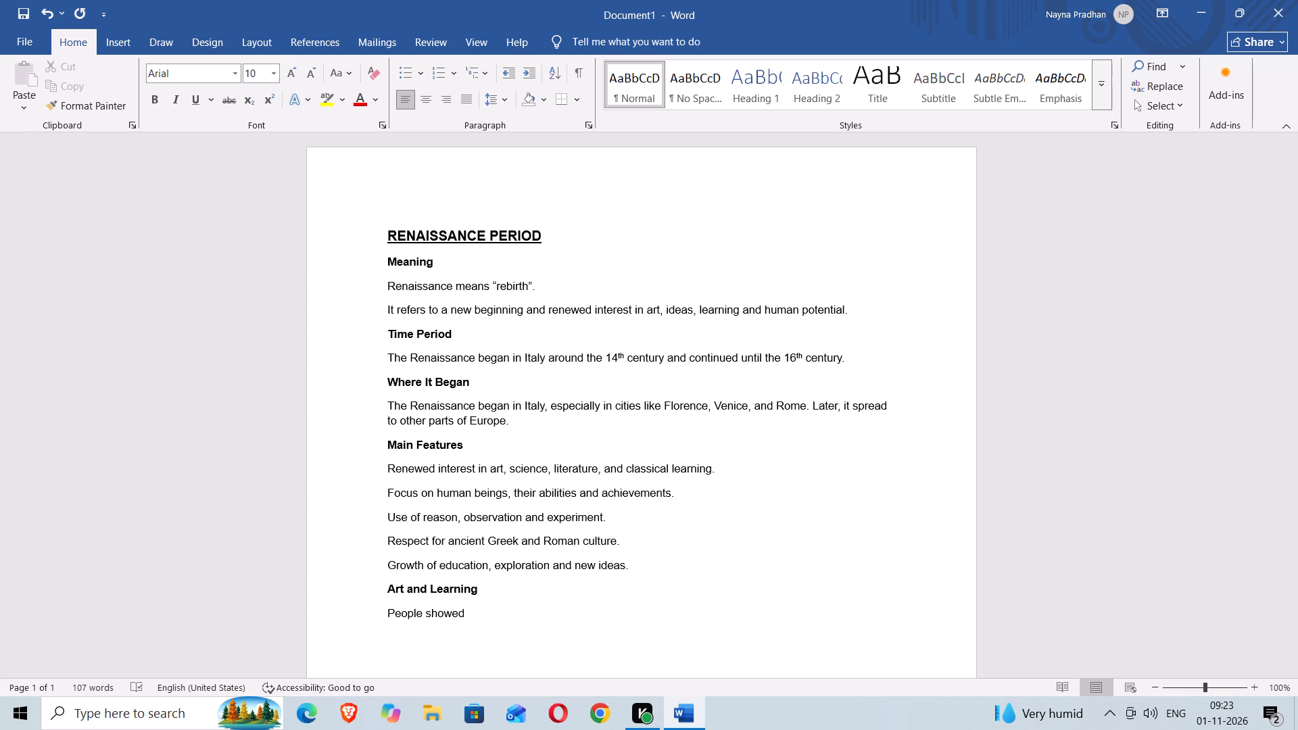
text(great)
key(space)
text(interest)
key(space)
Complete the first sentence under "Art and Learning" with "in art, architecture, science, literature, and philosophy.".
text(in art)
key(space)
key(BackSpace)
key(comma)
key(space)
text(architecture)
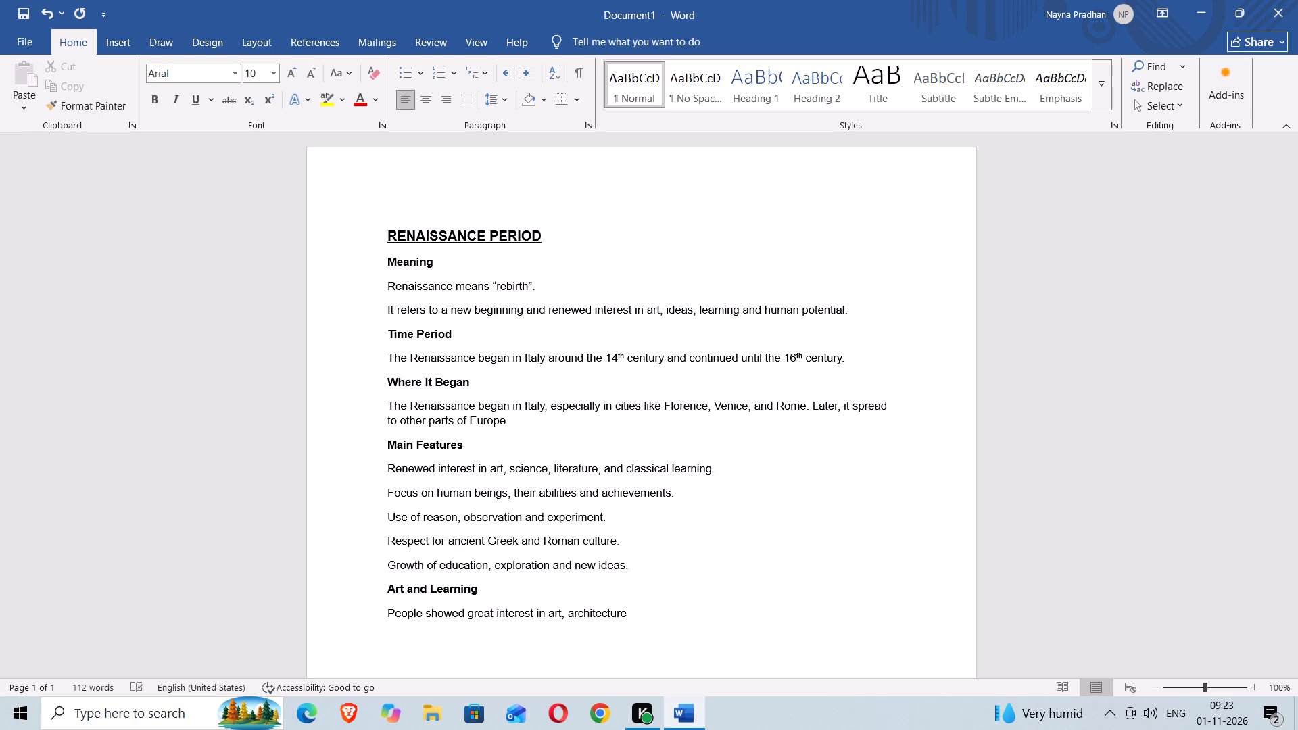
text(, science)
text(, literature)
text(, and)
key(space)
text(philosophy)
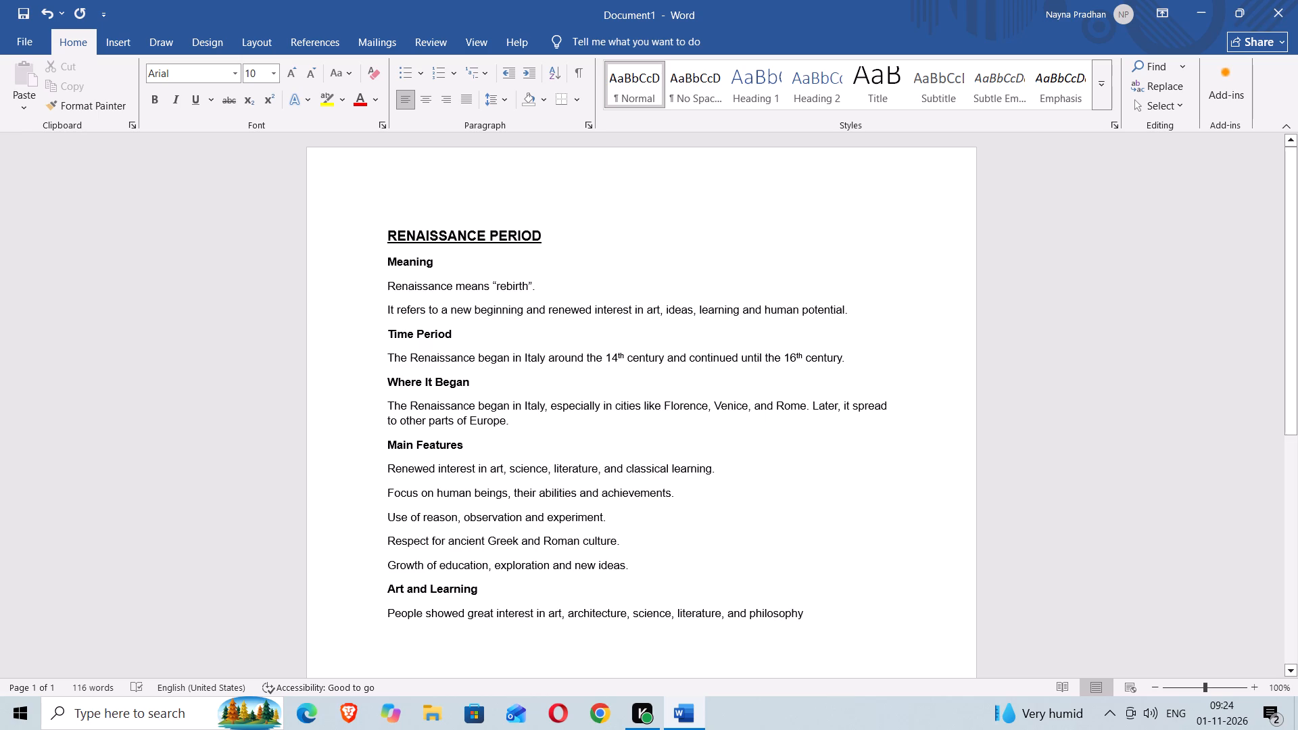
key(period)
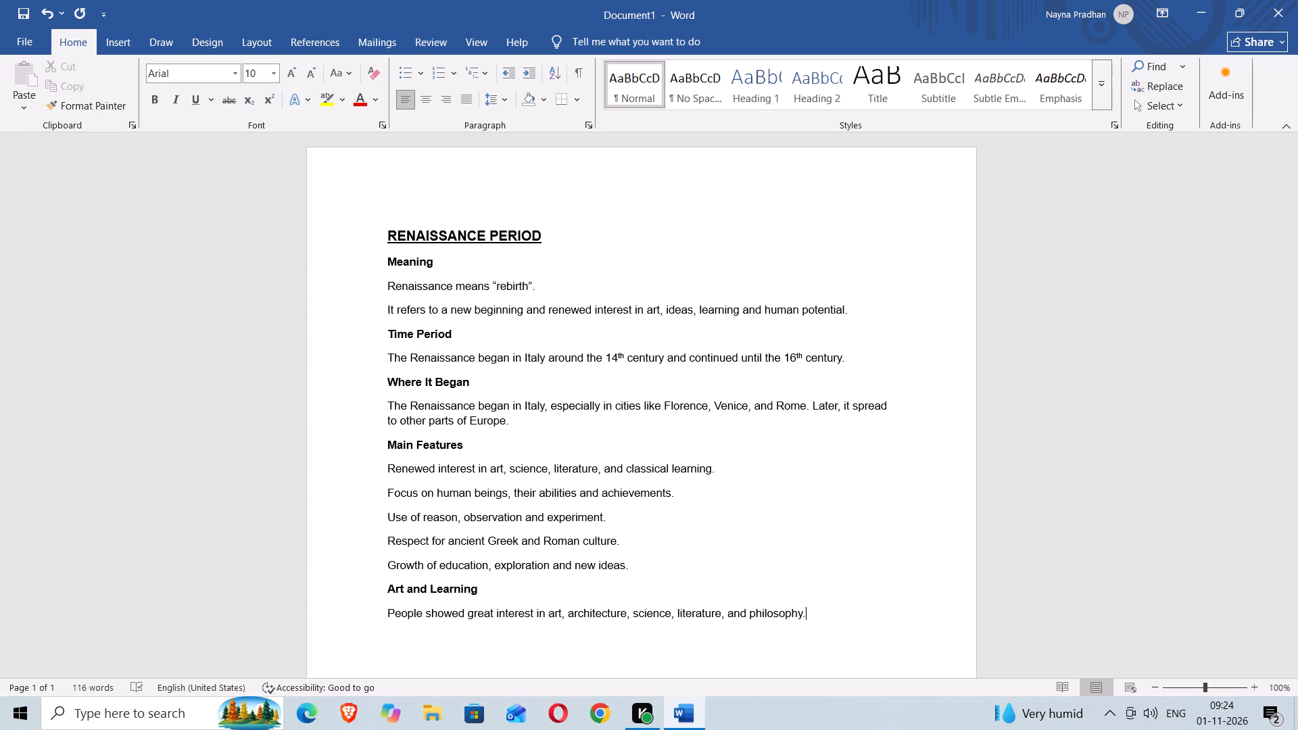
Add the second sentence of the "Art and Learning" paragraph: "Artists tried to show real life and beauty.".
key(space)
key(a)
text(rtists)
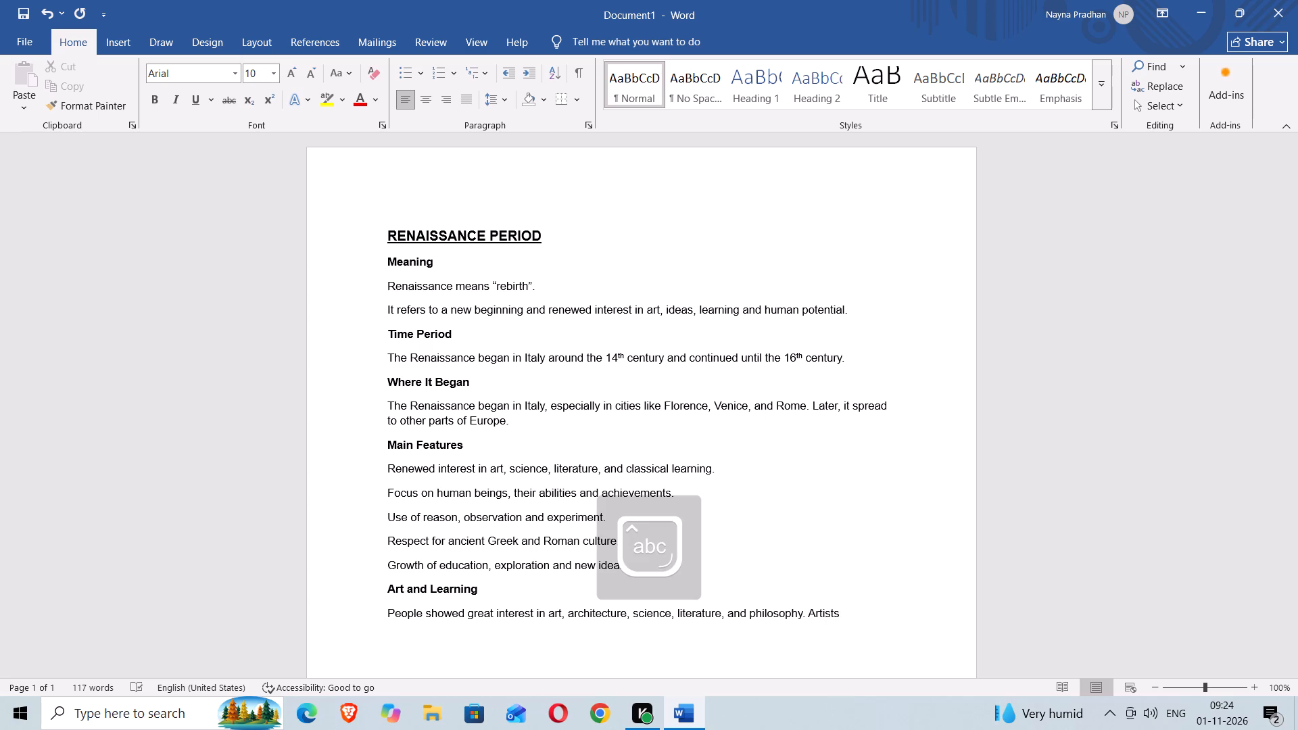
key(space)
text(tried)
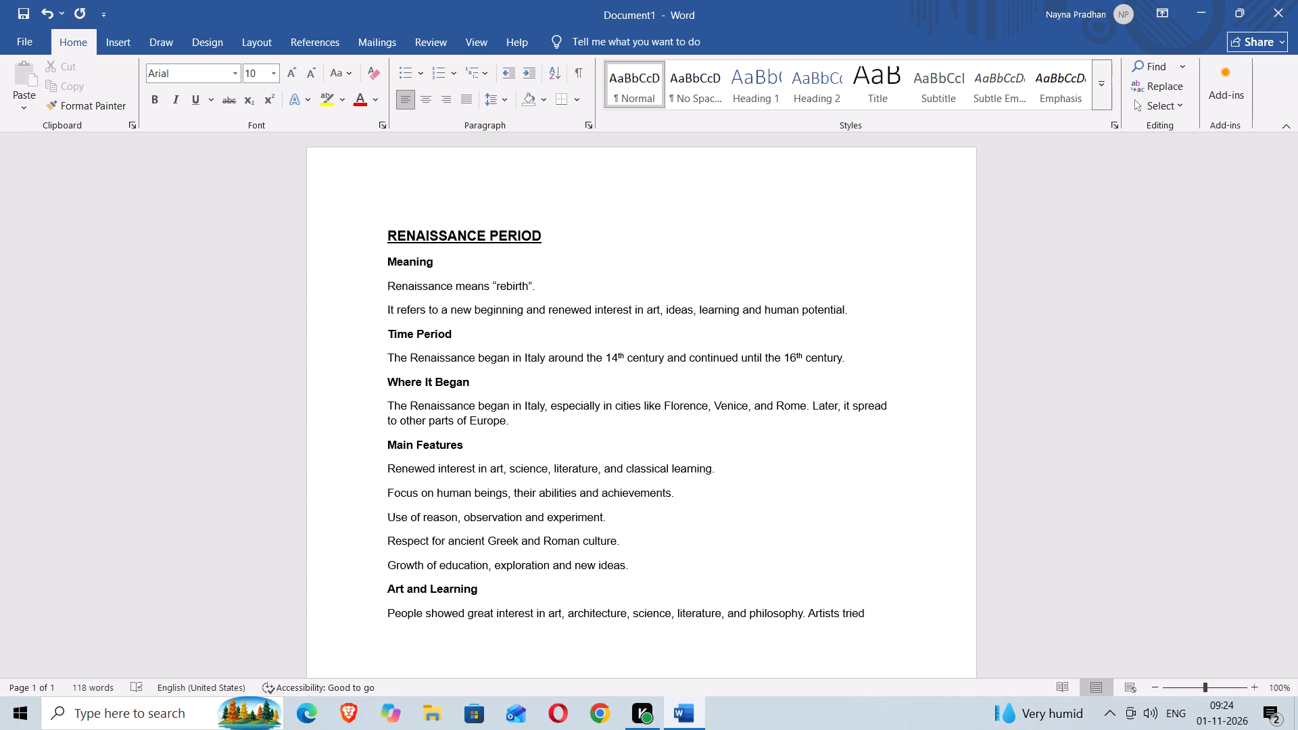
key(space)
text(to)
key(space)
text(show)
key(space)
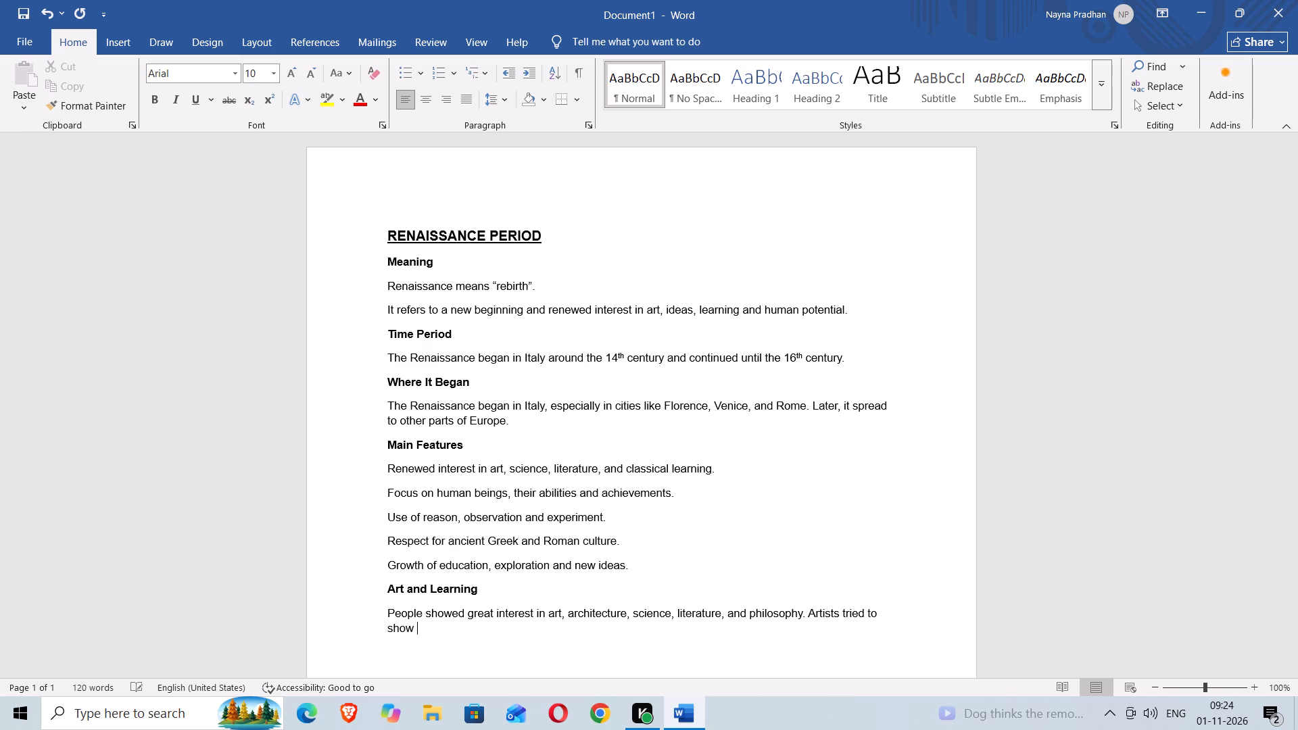
text(real)
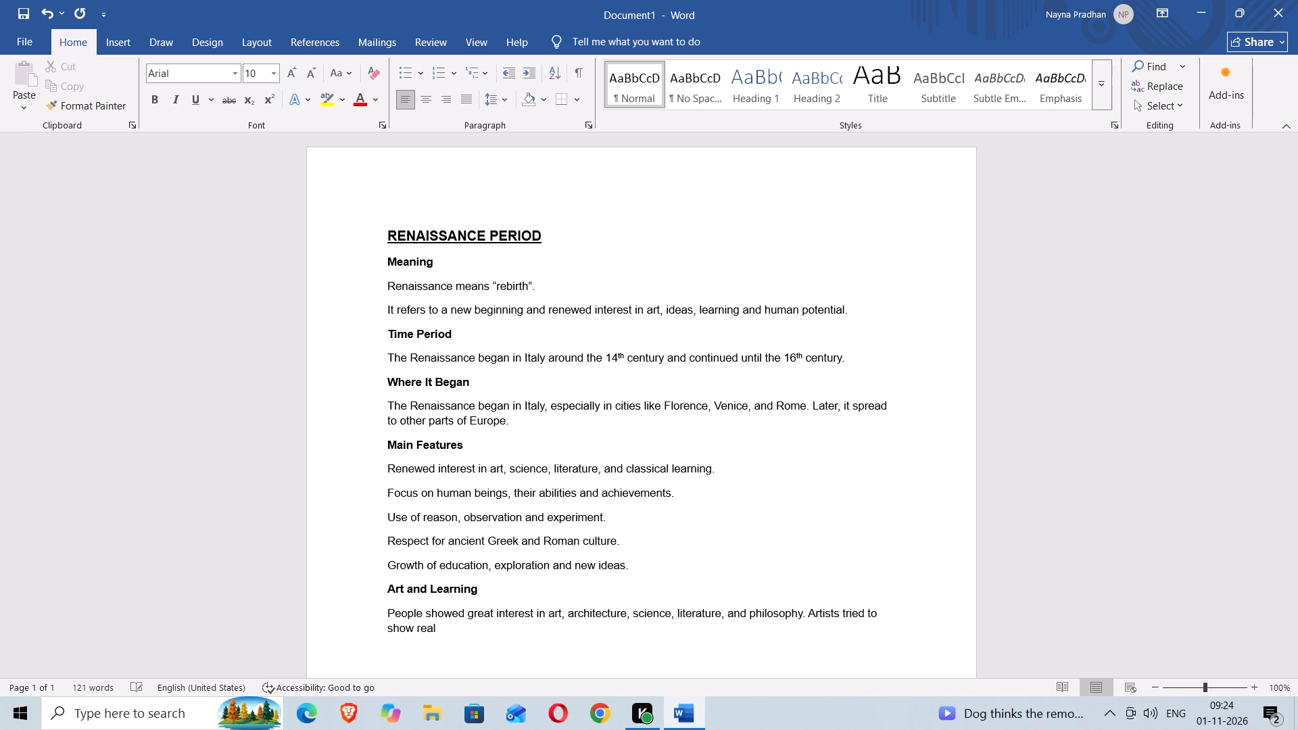
key(space)
text(life)
key(space)
text(and beauty)
text(.)
Begin the third sentence of the "Art and Learning" paragraph with the words "Learning was no longer".
key(space)
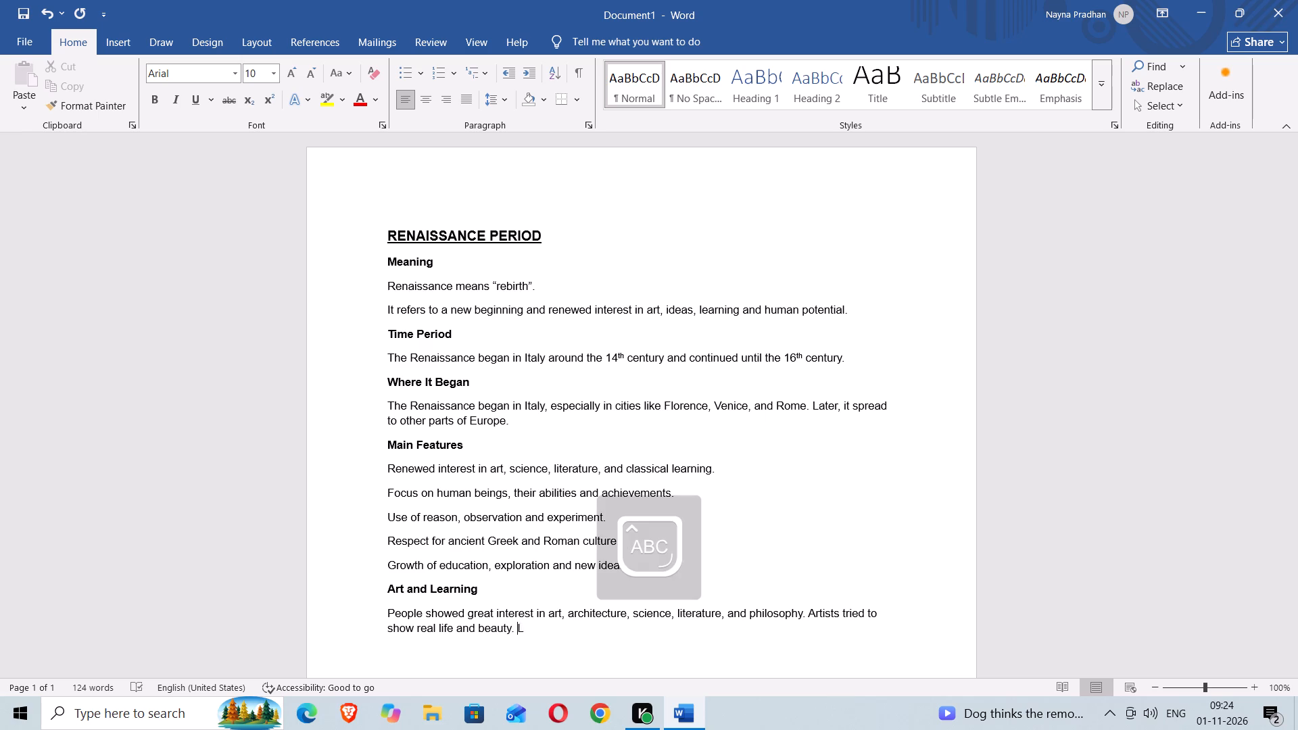
text(earning)
key(space)
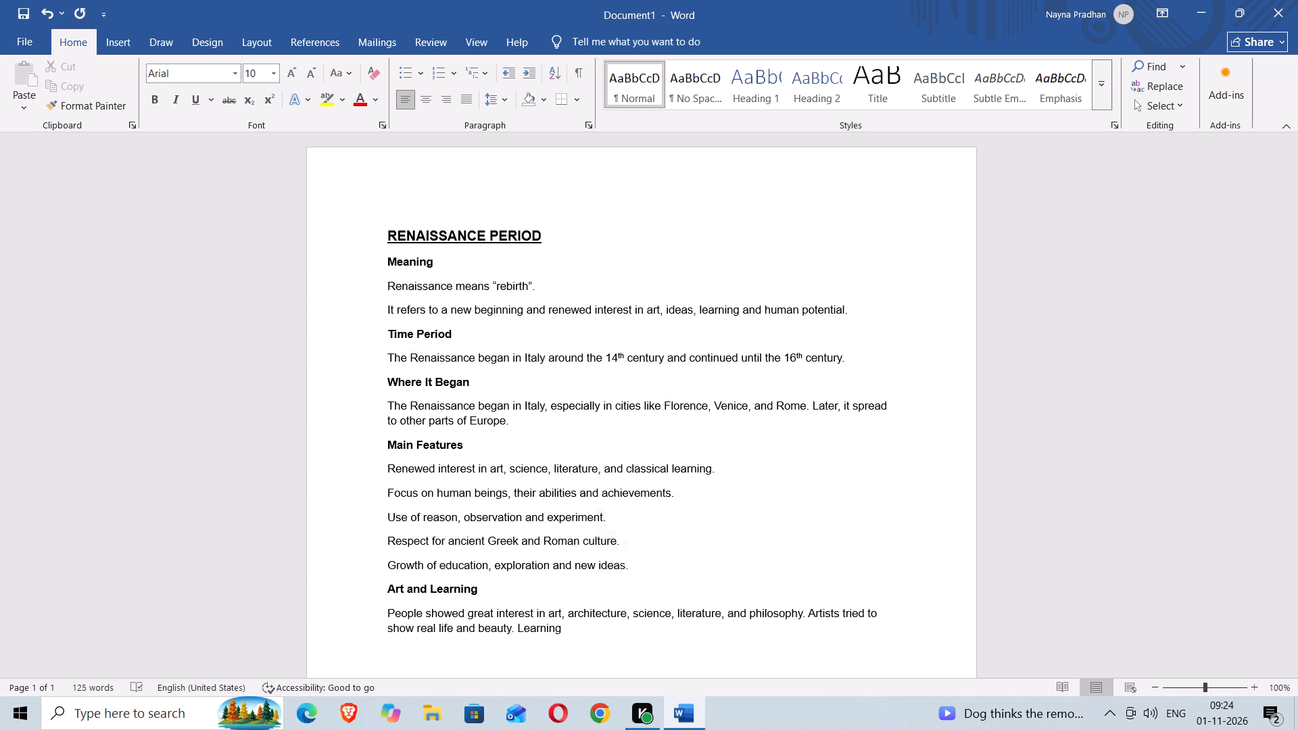
text(2was)
key(space)
key(BackSpace)
key(BackSpace)
key(BackSpace)
key(BackSpace)
key(BackSpace)
text(was)
key(space)
text(no longer)
key(space)
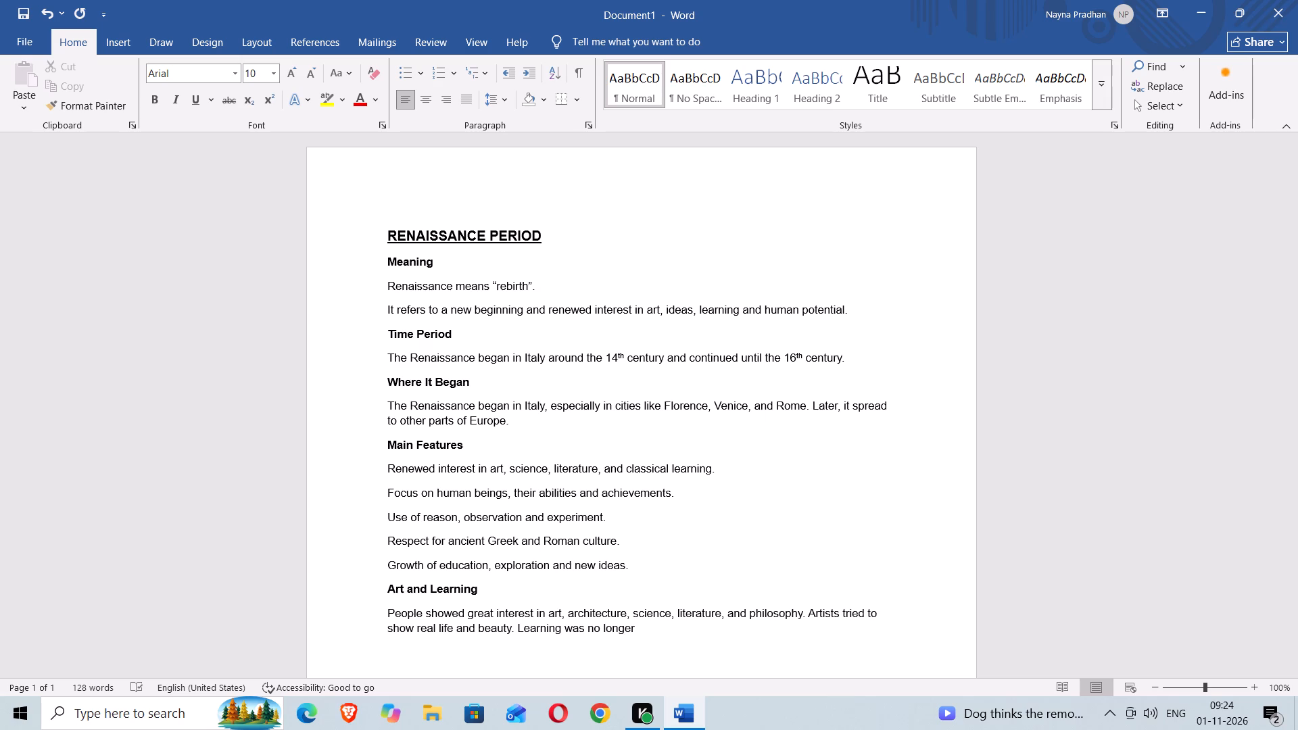
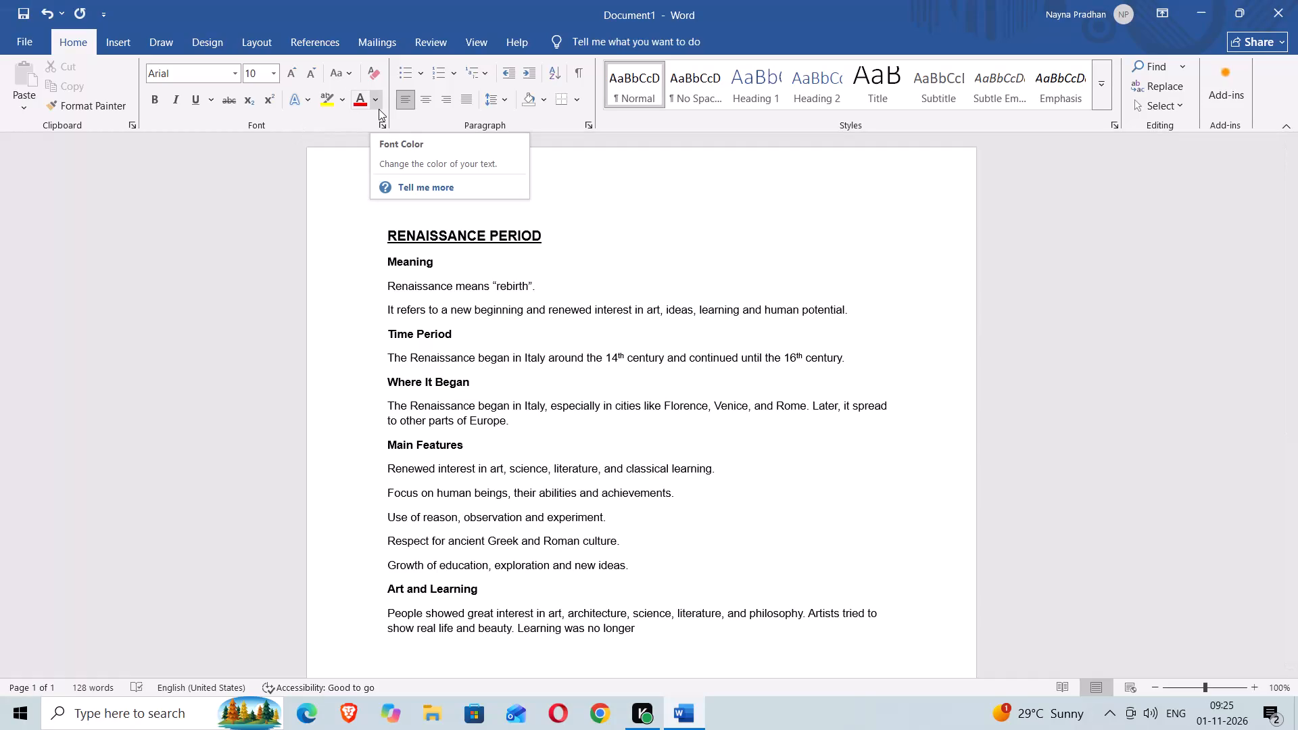
Continue the third sentence of the "Art and Learning" paragraph with "limited to religion,".
text(limited)
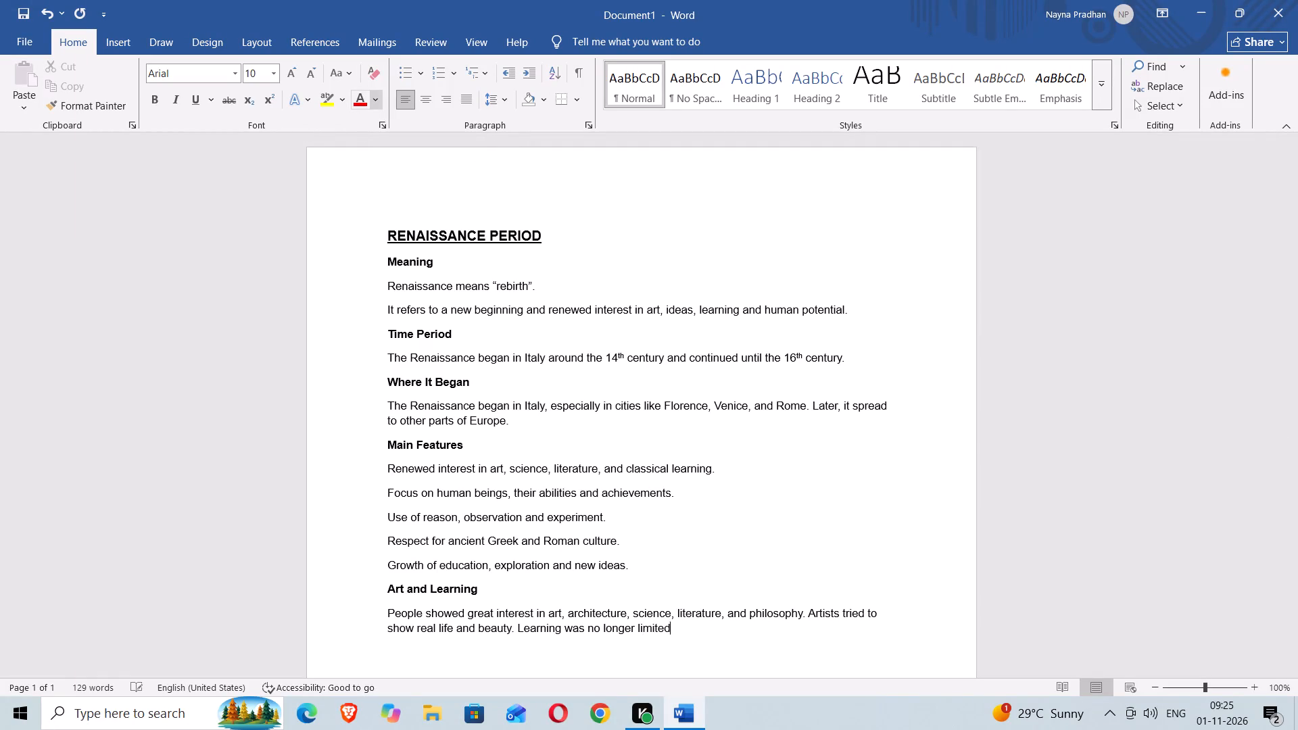
key(space)
text(to relif)
key(BackSpace)
text(giob)
key(BackSpace)
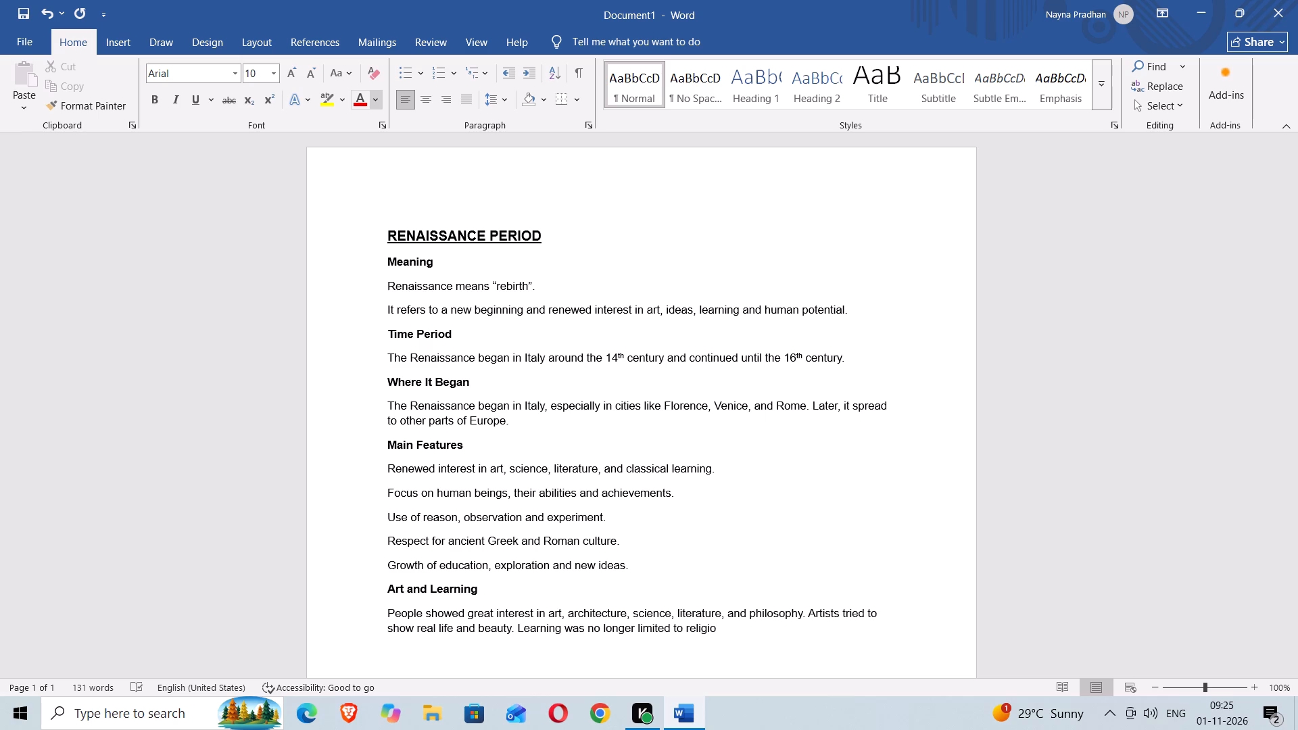
key(n)
key(comma)
key(space)
Complete the third sentence of the "Art and Learning" paragraph with "people explored the world and asked questions.".
text(people)
key(space)
text(explored)
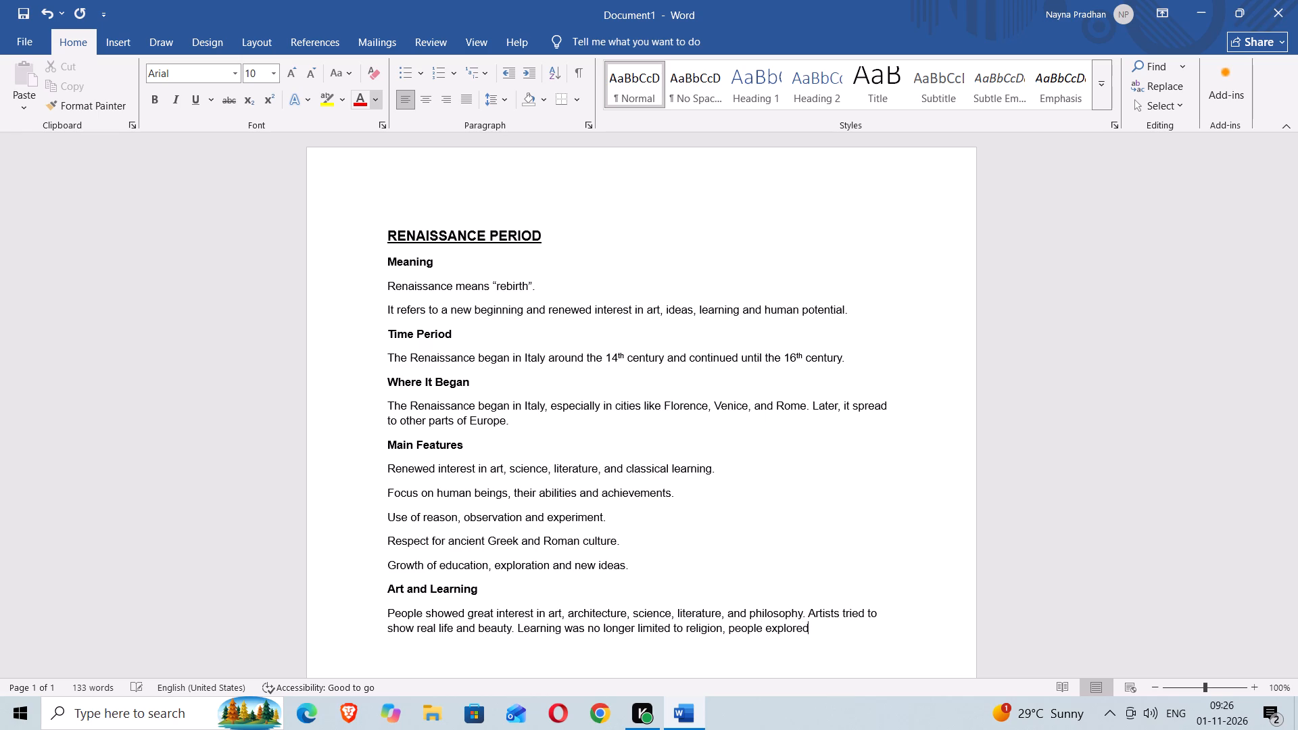
key(space)
text(the world)
key(space)
text(and asked)
key(space)
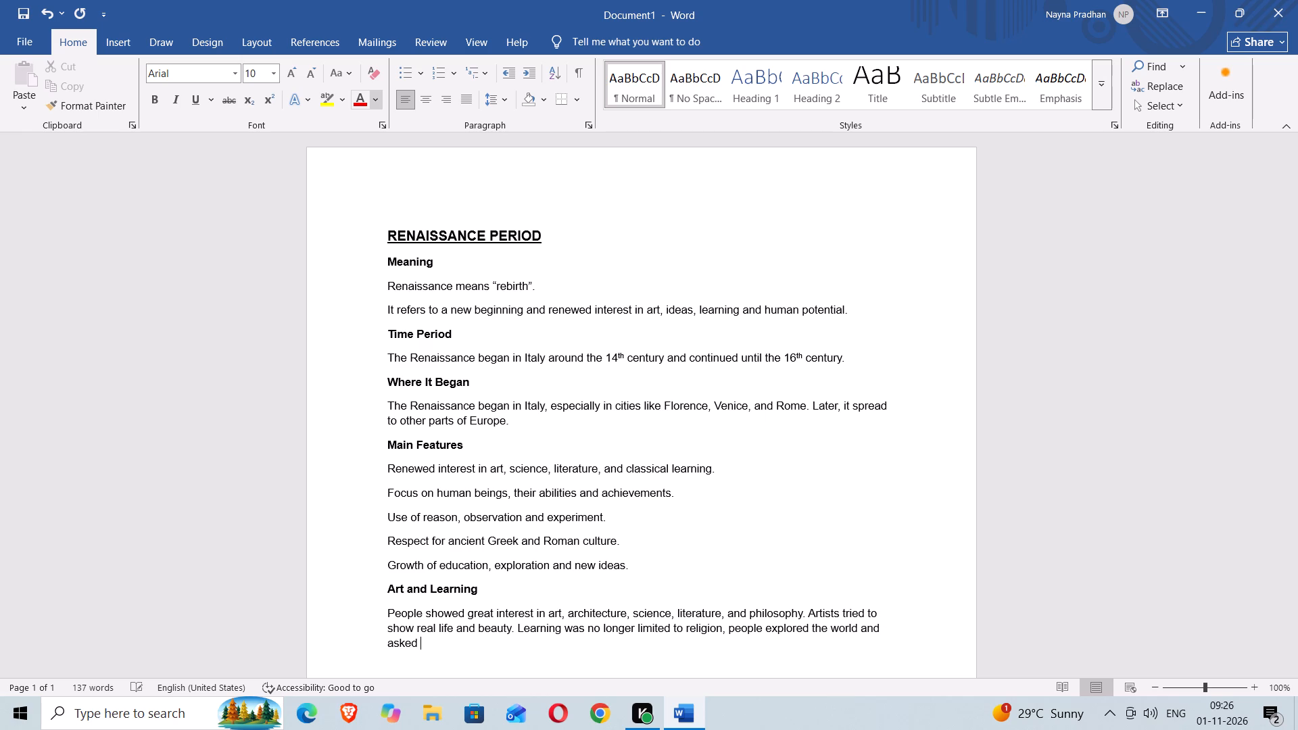
text(questions)
text(.)
key(space)
Add the bold subheading "Importance" on a new line below the "Art and Learning" paragraph.
key(Return)
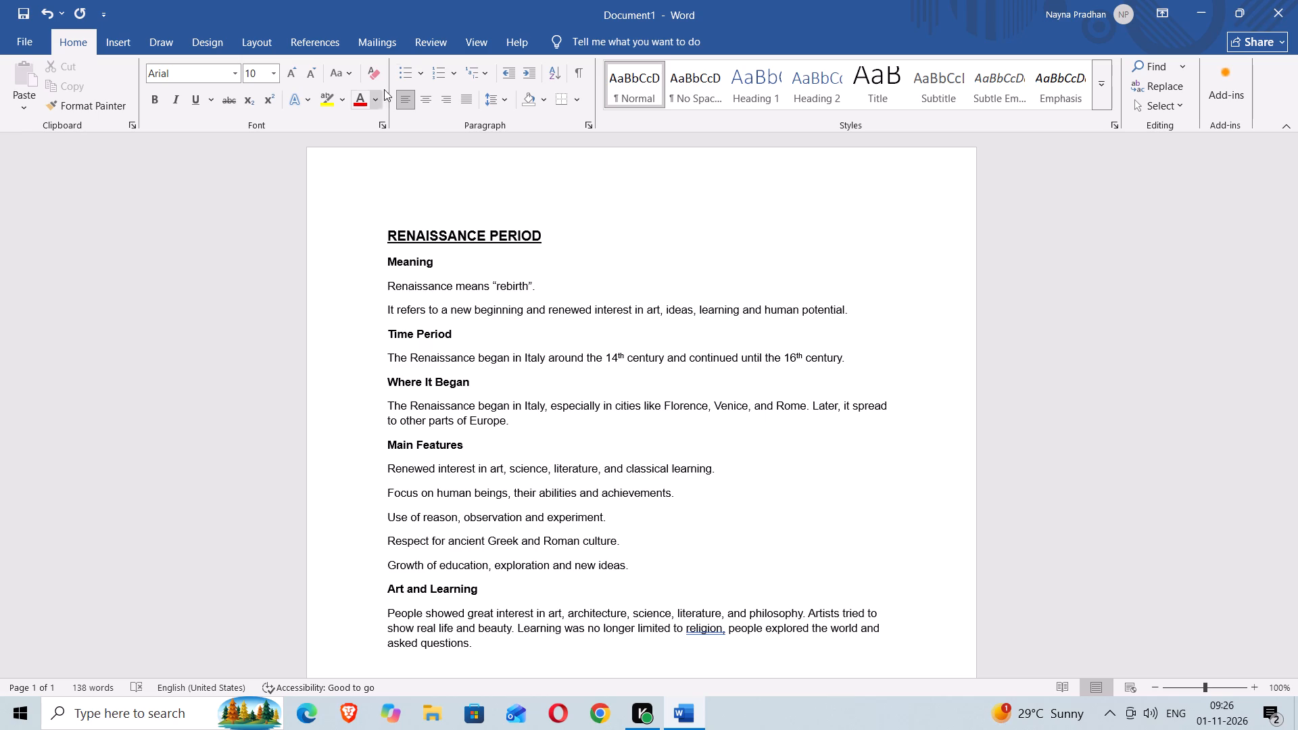
scroll(410, 60, up, 1)
scroll(410, 60, down, 3)
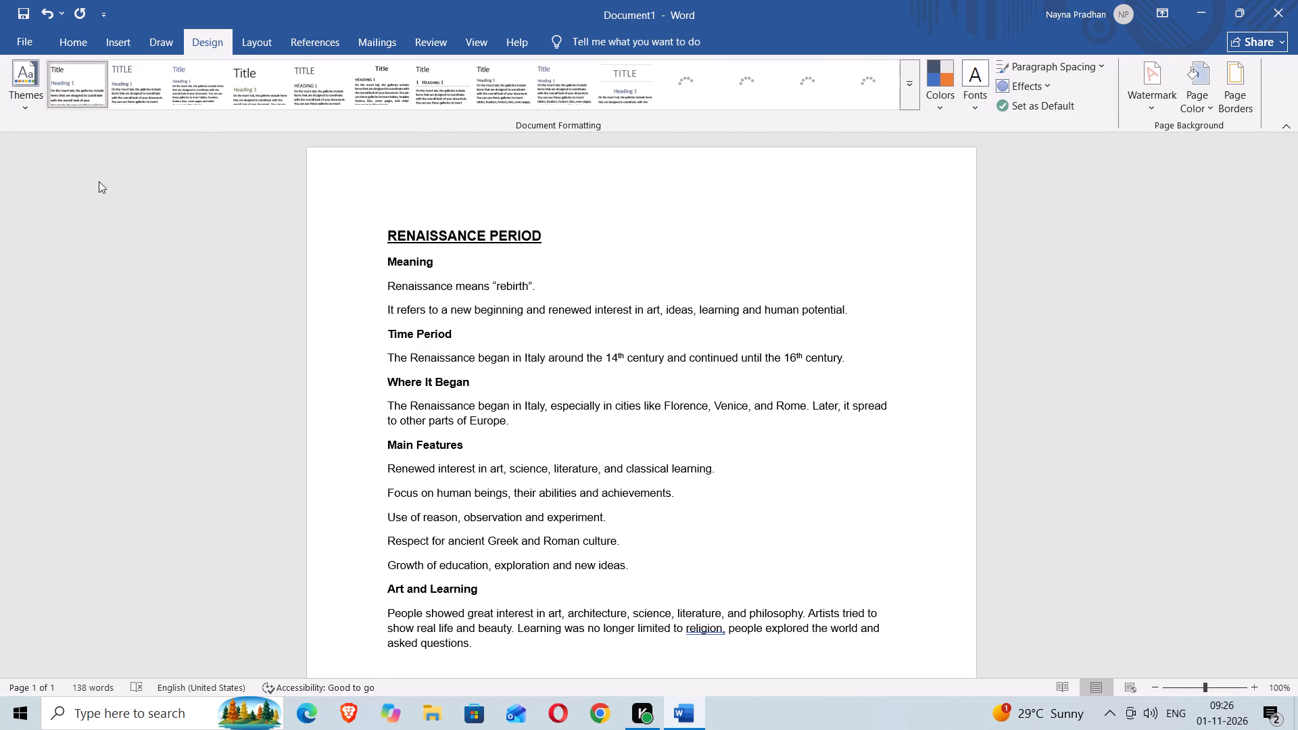
click(57, 41)
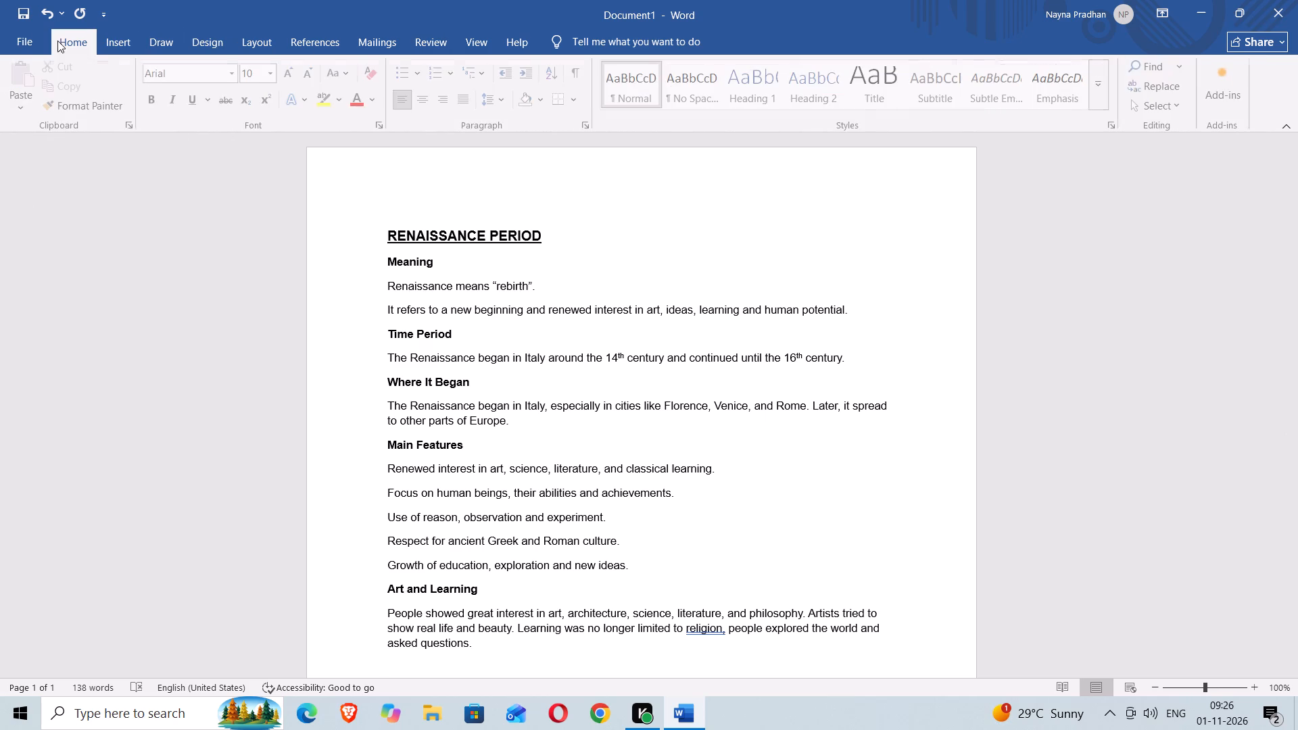
scroll(53, 487, up, 1)
scroll(53, 487, down, 1)
scroll(53, 487, up, 1)
scroll(53, 487, down, 5)
scroll(53, 487, up, 1)
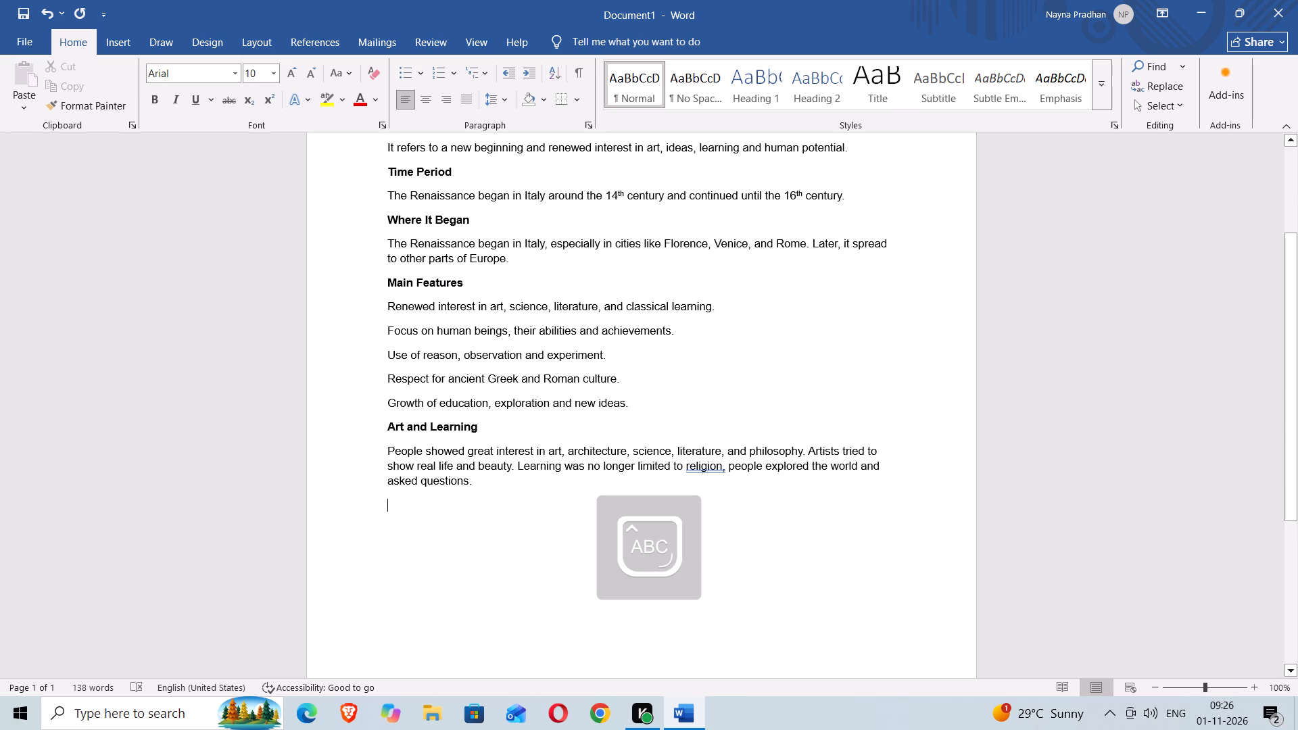
click(149, 107)
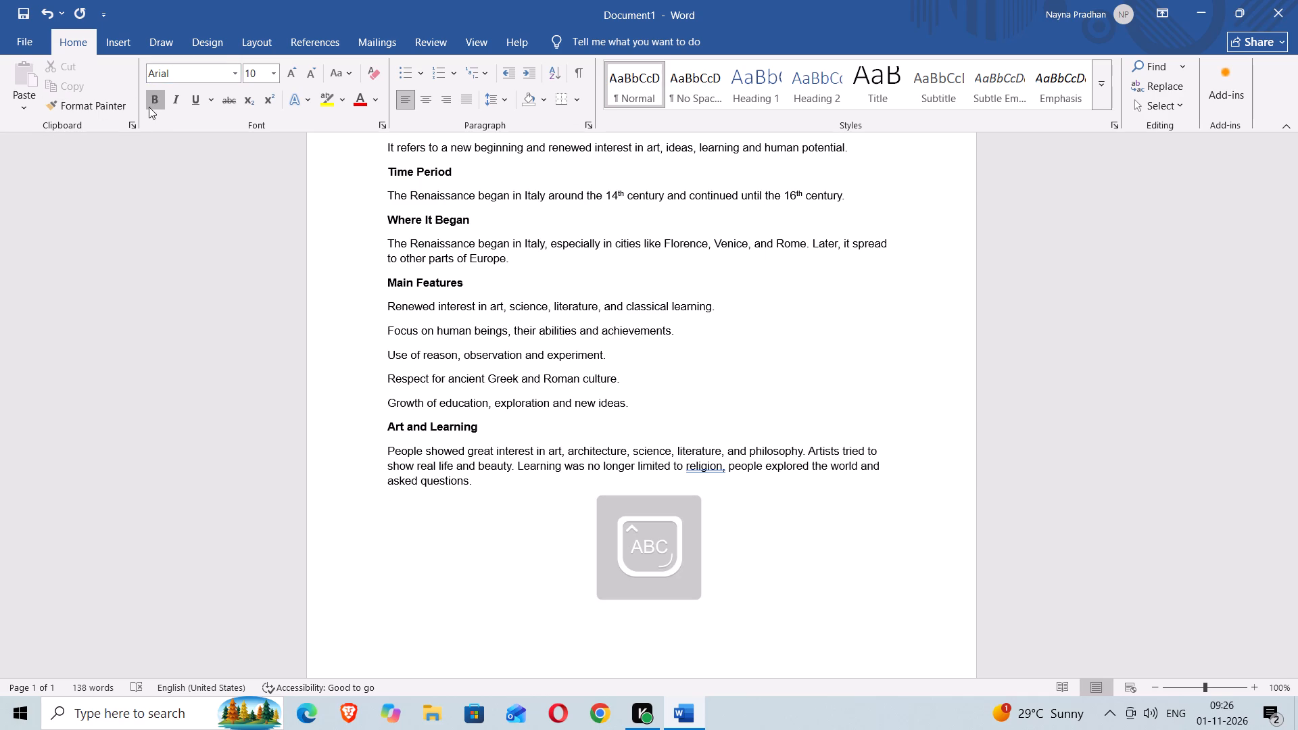
key(i)
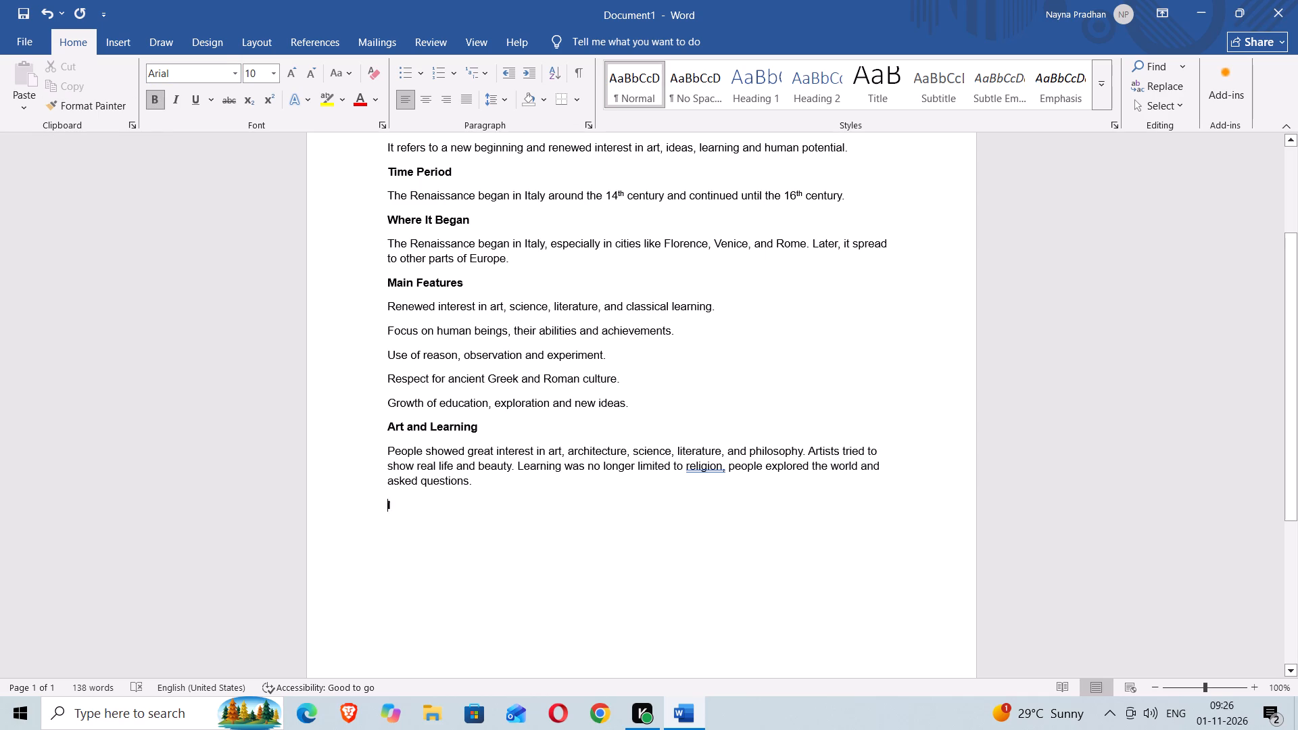
text(mportance)
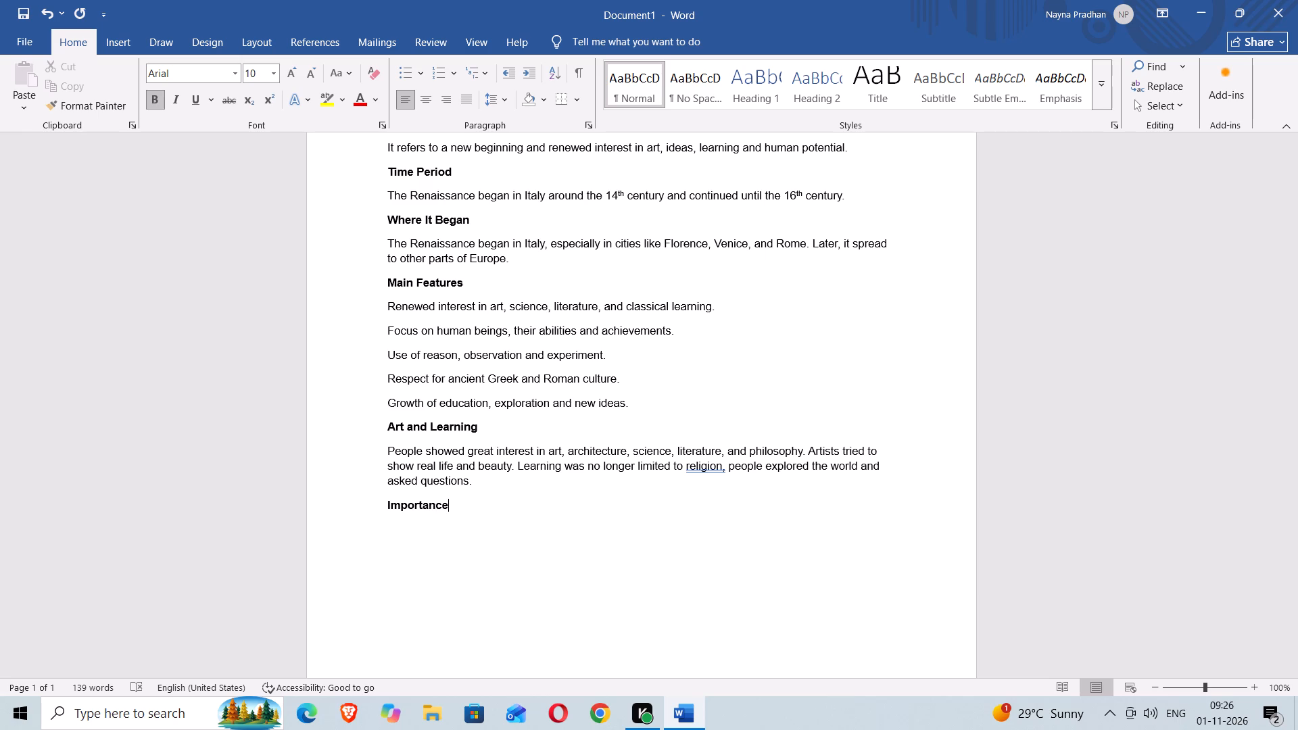
Begin the text below "Importance" in non-bold type with the words "The Renaissance changed".
key(Return)
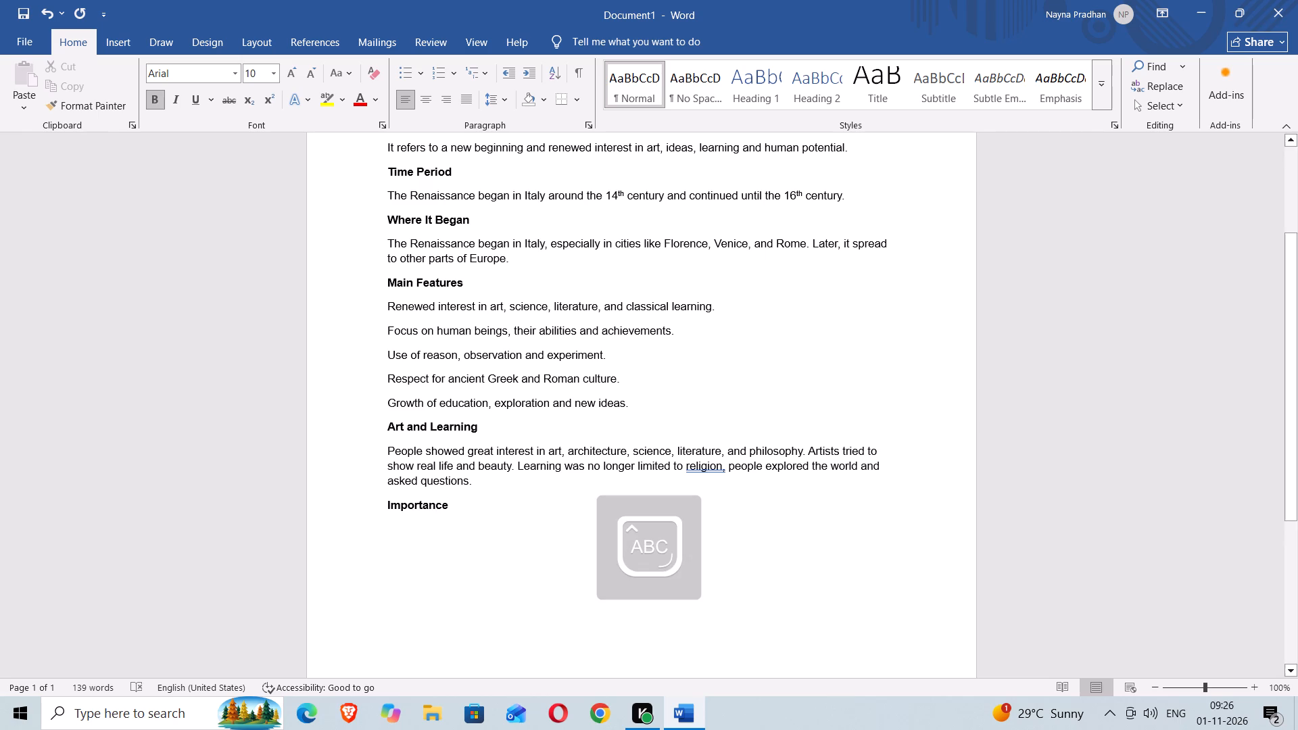
click(152, 98)
key(t)
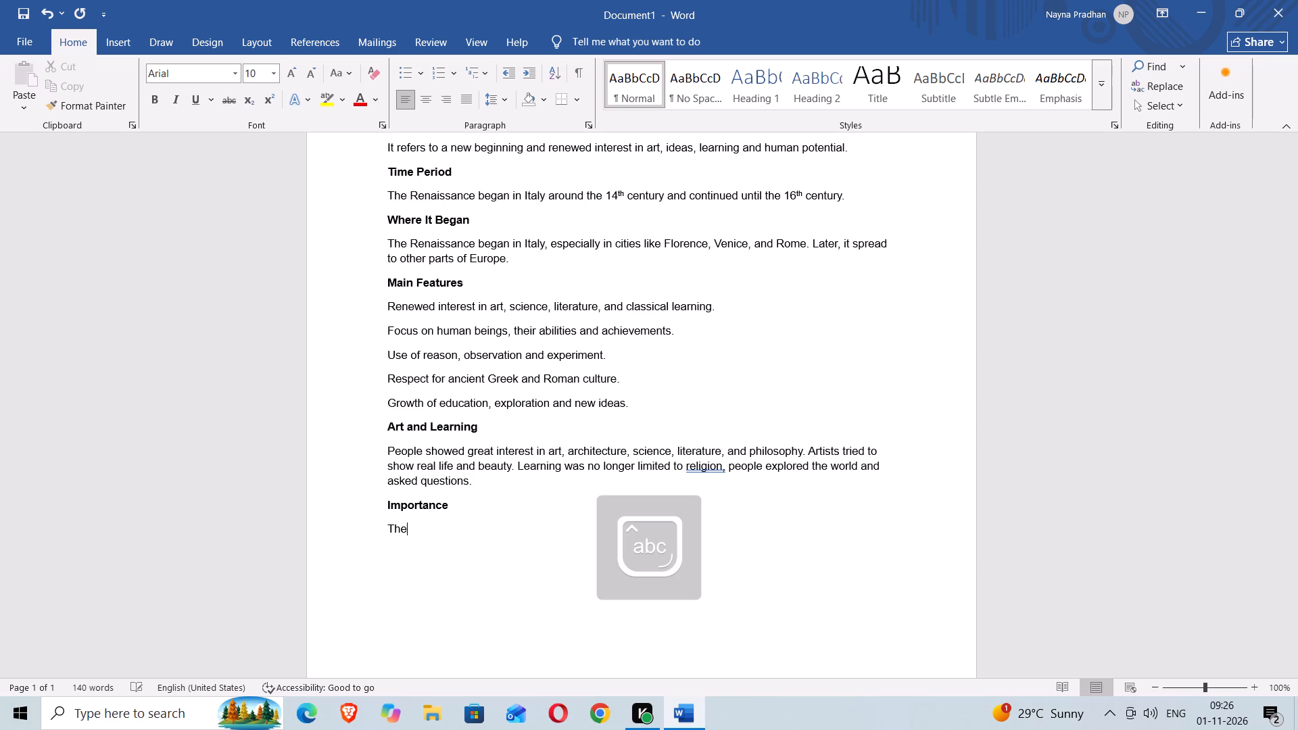
key(space)
text(enaissance)
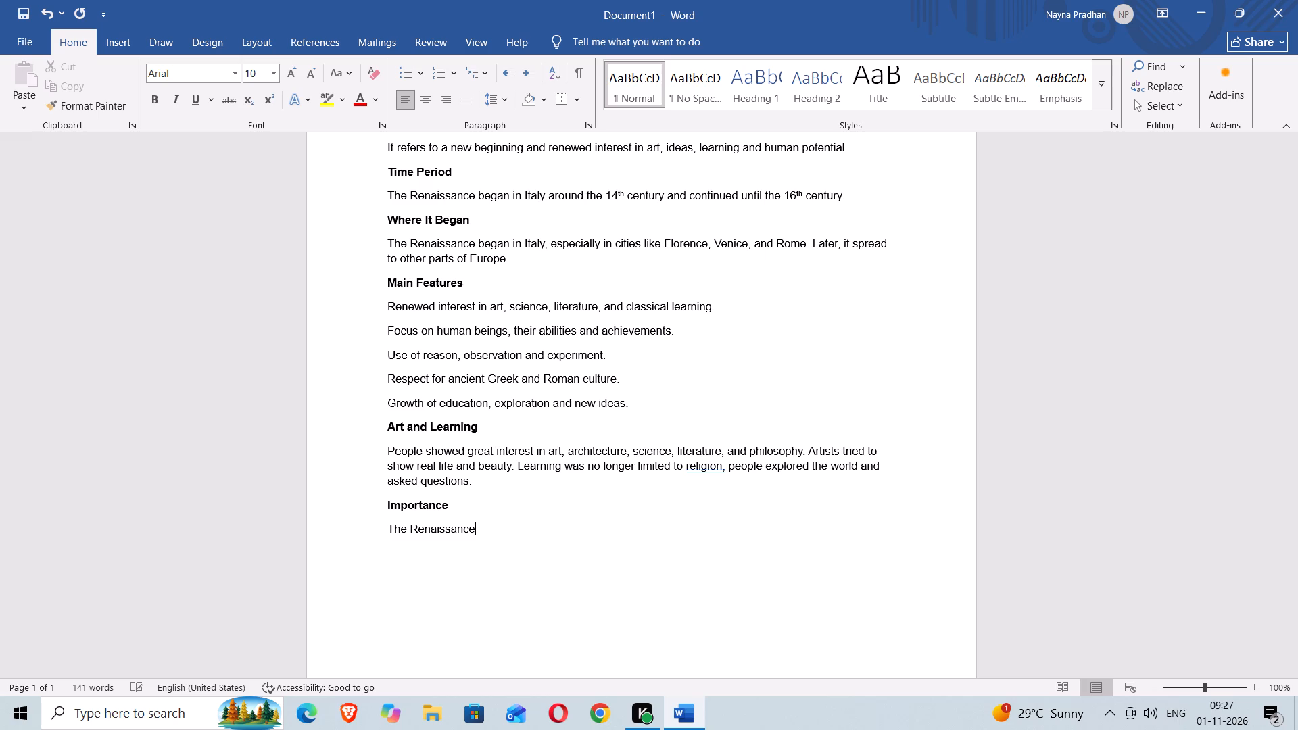
key(space)
text(chan)
text(g3ede)
key(BackSpace)
key(BackSpace)
key(BackSpace)
key(BackSpace)
text(ed)
Complete the first sentence under "Importance" with "the way people thought and lived.".
key(space)
text(the)
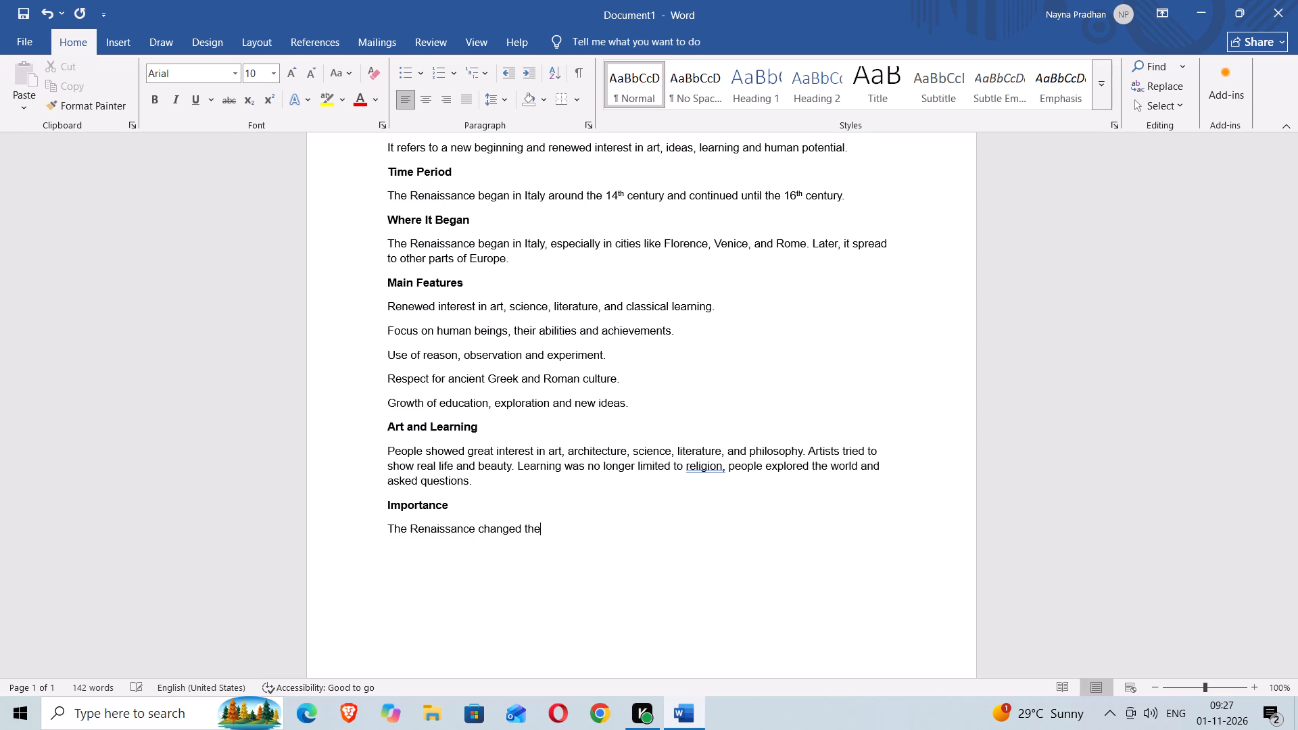
key(space)
text(way)
key(space)
text(people)
key(space)
text(thought)
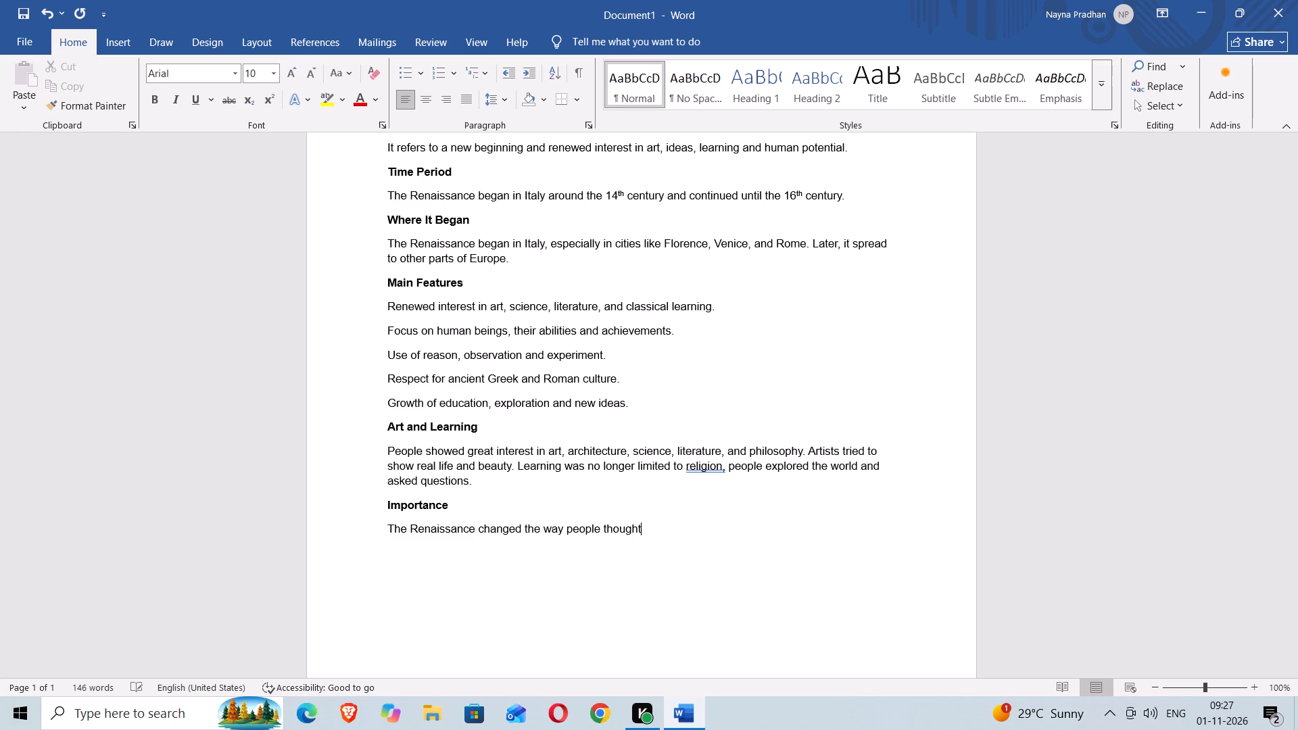
key(space)
text(and)
key(space)
text(lived)
key(period)
Begin the second sentence under "Importance" with the words "It encouraged".
key(space)
key(i)
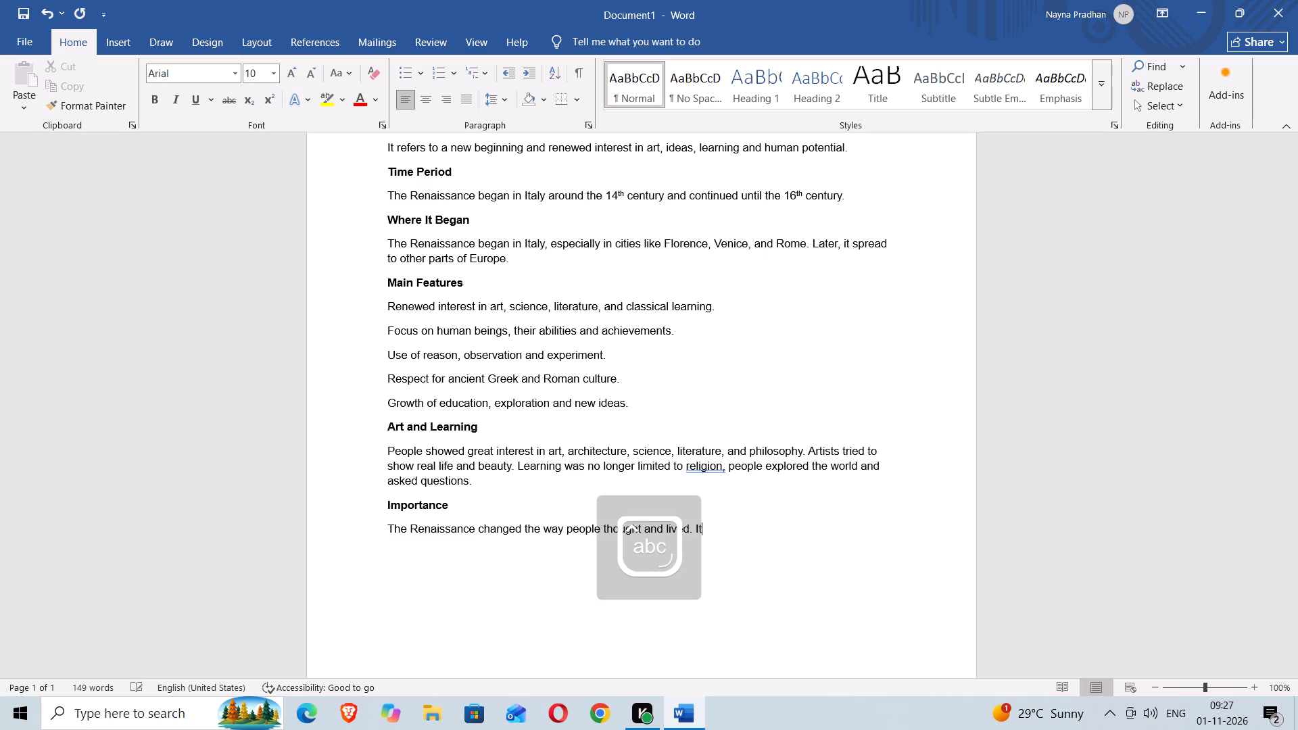
text(encourqaged)
key(BackSpace)
key(BackSpace)
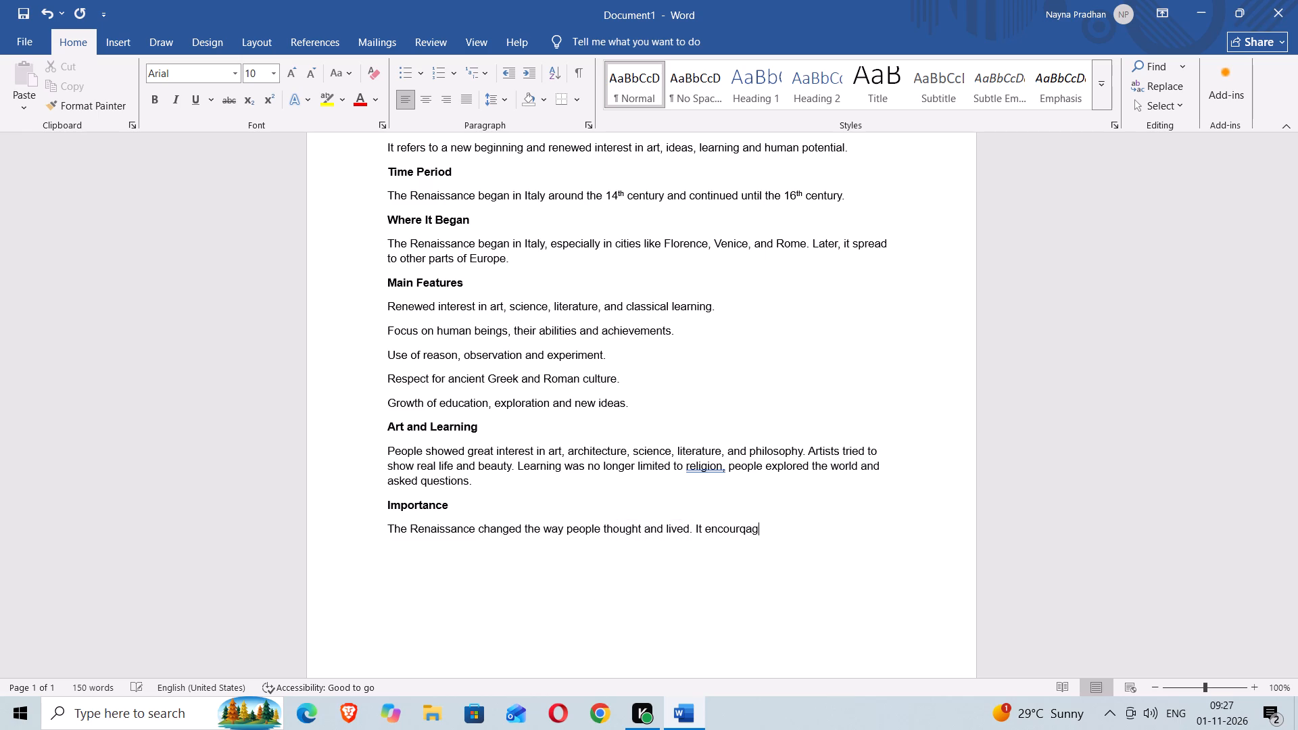
key(BackSpace)
key(BackSpace)
key(BackSpace)
text(aged)
Complete the second sentence under "Importance" with "creativity, curiosity and progress.".
key(space)
text(creativity)
text(, curiosity)
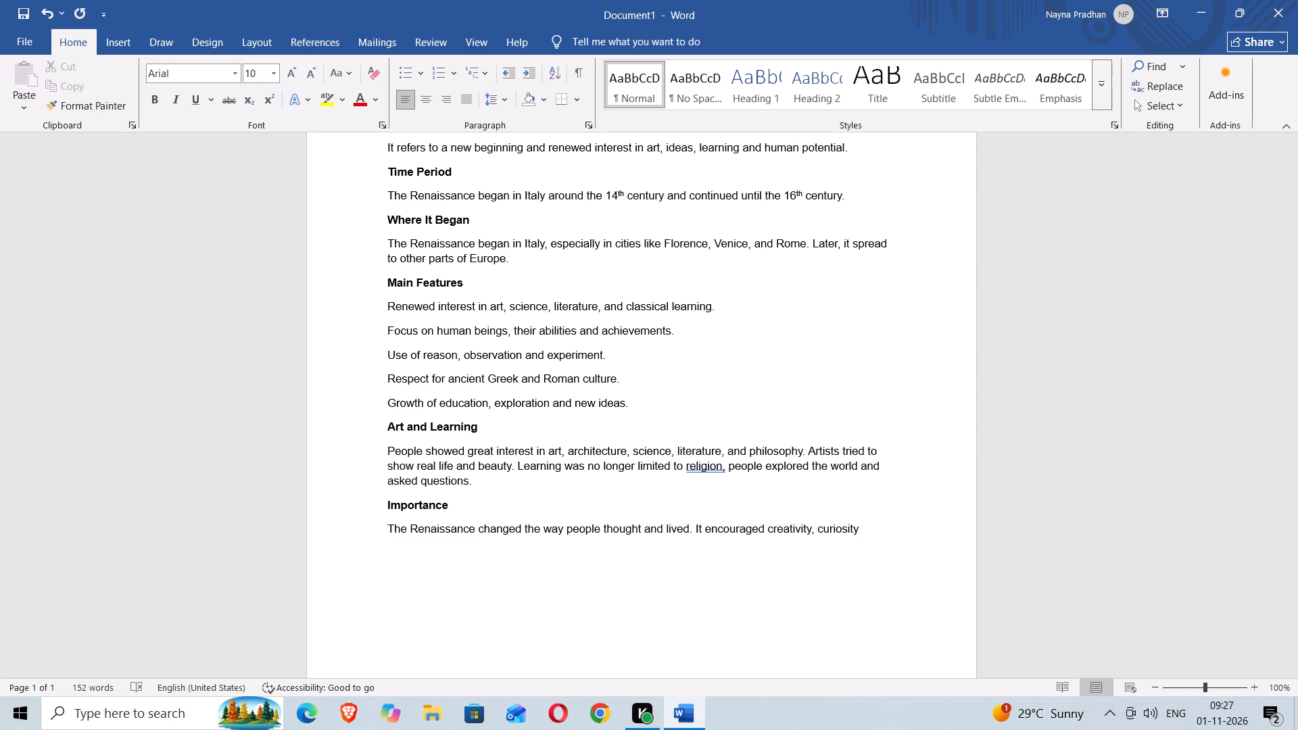
key(space)
text(and)
key(space)
text(pro)
text(gress)
text(.)
Begin the third sentence under "Importance" with "It laid the foundation for modern science".
key(space)
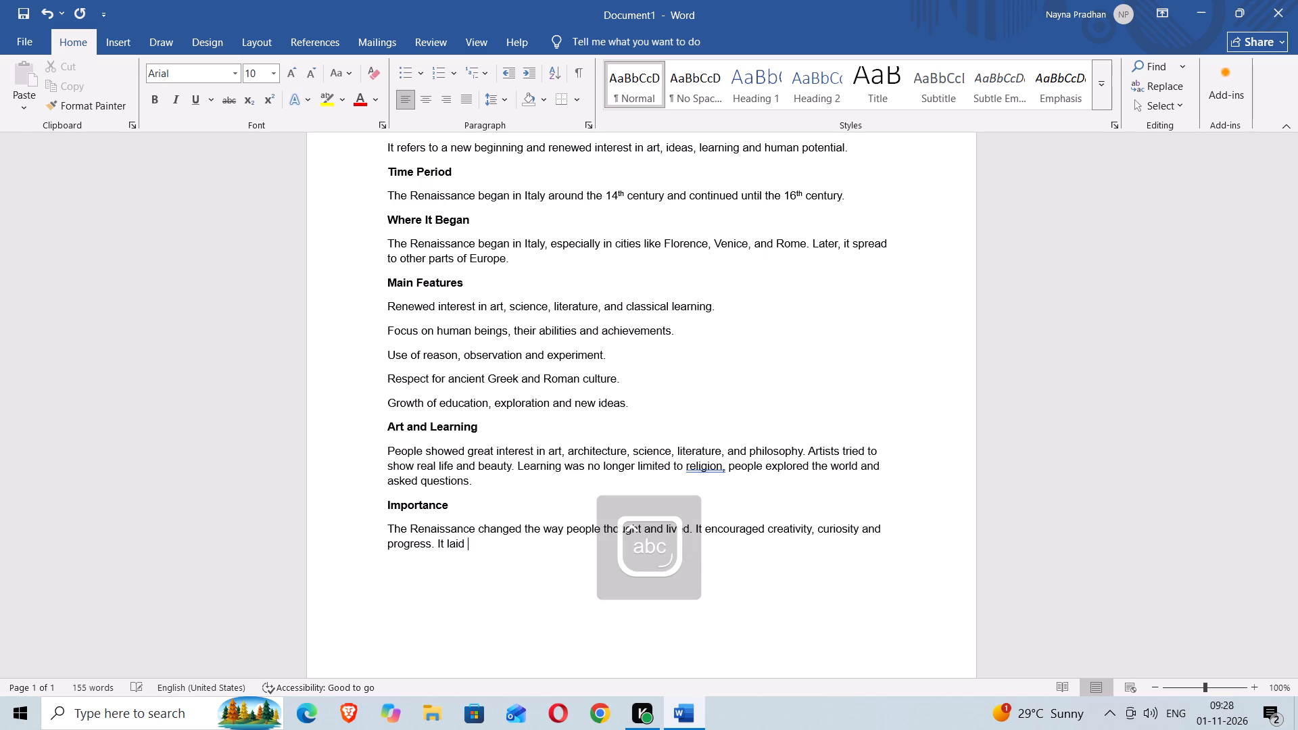
text(the)
key(space)
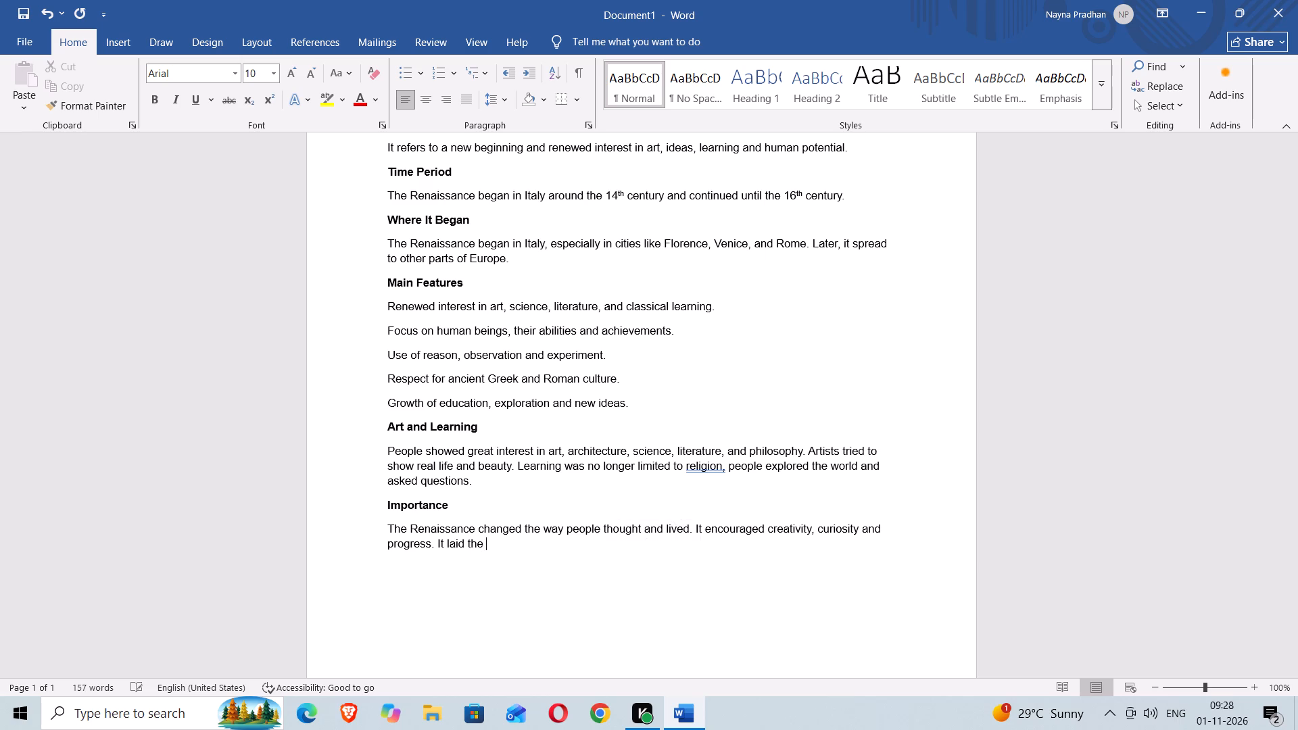
text(foundation)
key(space)
text(for modern)
key(space)
text(science)
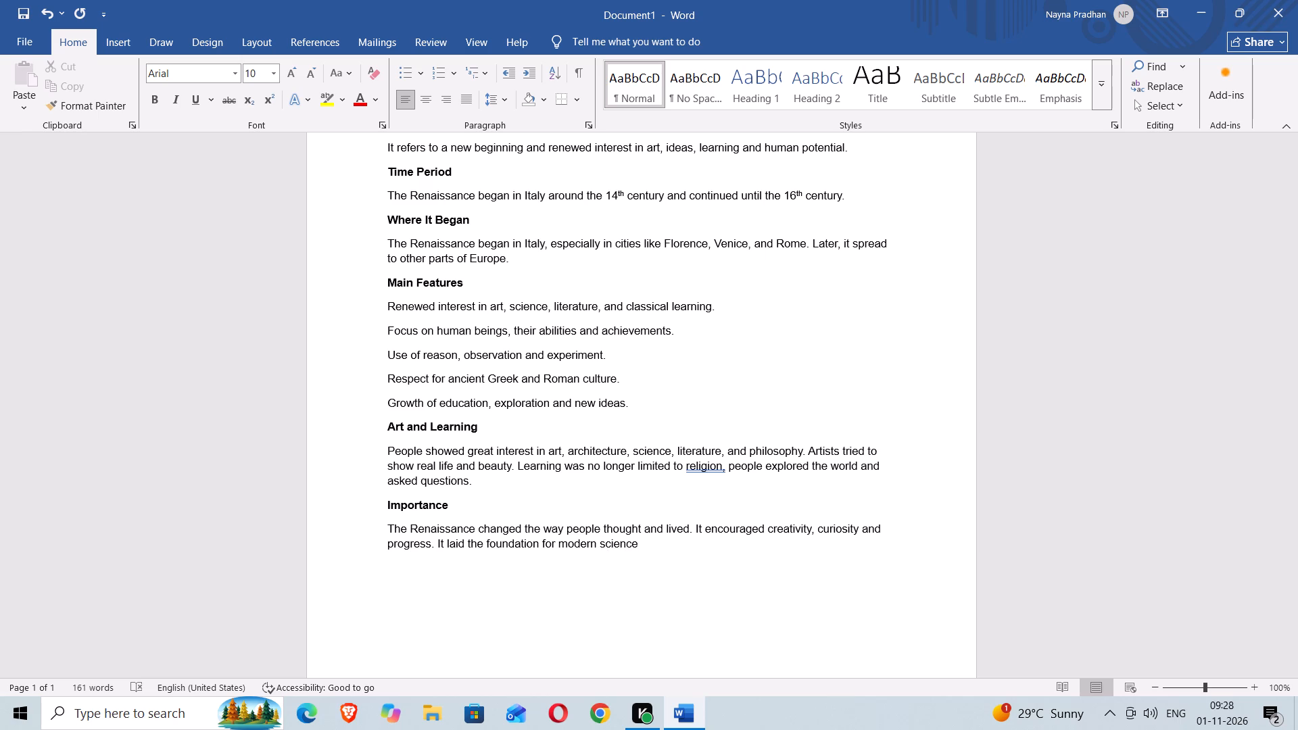
Complete the third sentence under "Importance" with ", art, literature and human rights." and start a new paragraph below it.
key(comma)
key(space)
text(art)
text(, literature)
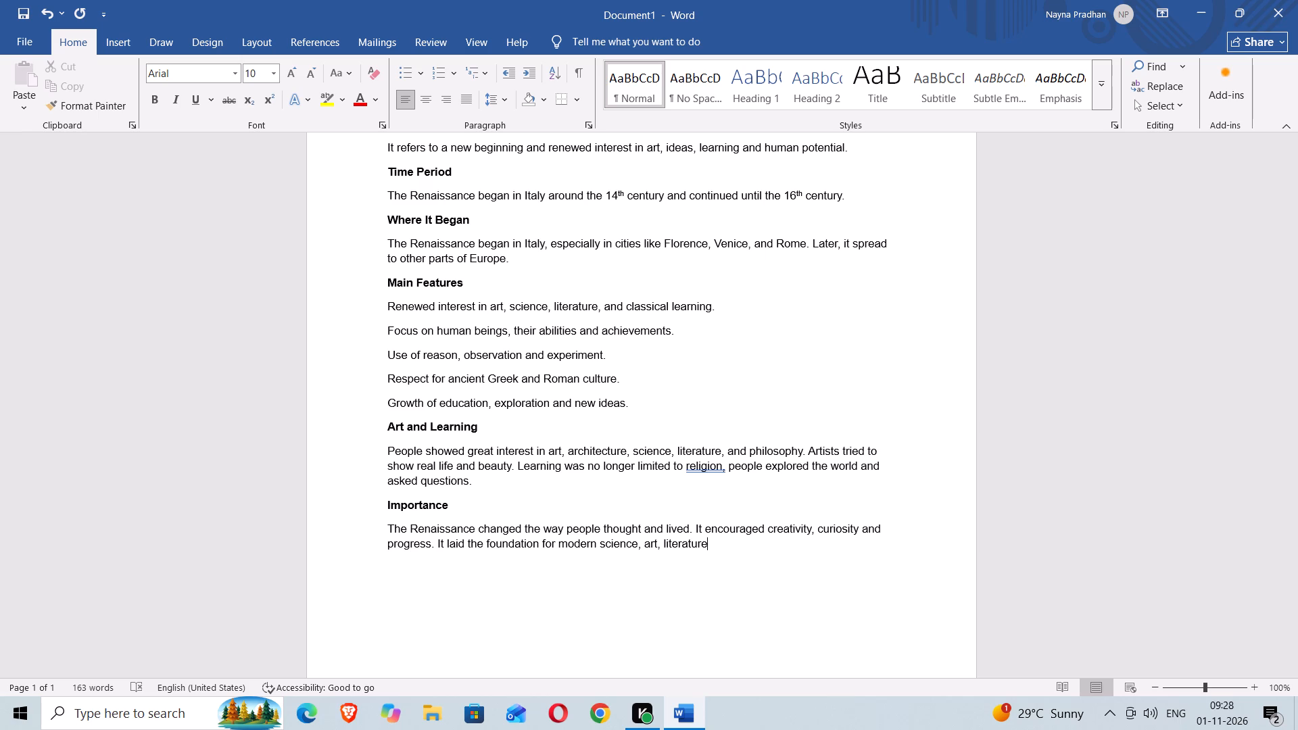
key(space)
text(and)
key(space)
text(human)
key(space)
text(rights)
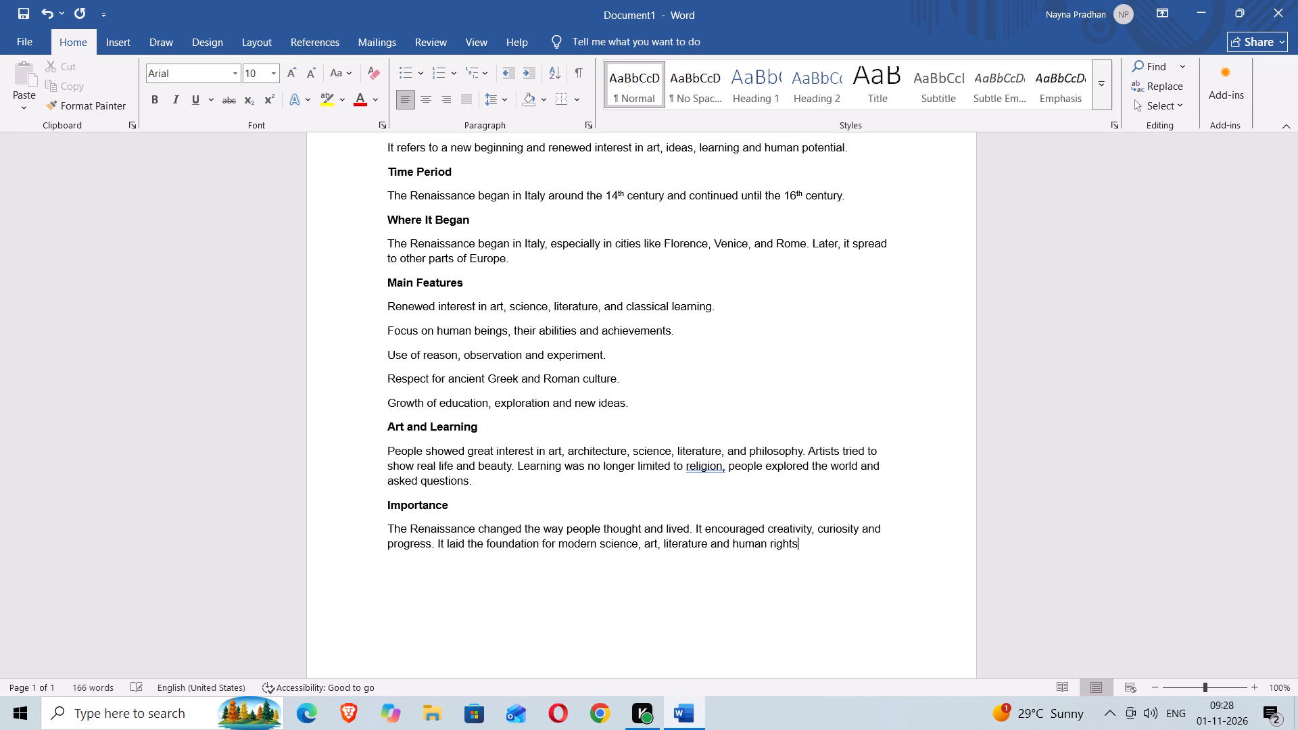
text(.)
key(space)
key(Return)
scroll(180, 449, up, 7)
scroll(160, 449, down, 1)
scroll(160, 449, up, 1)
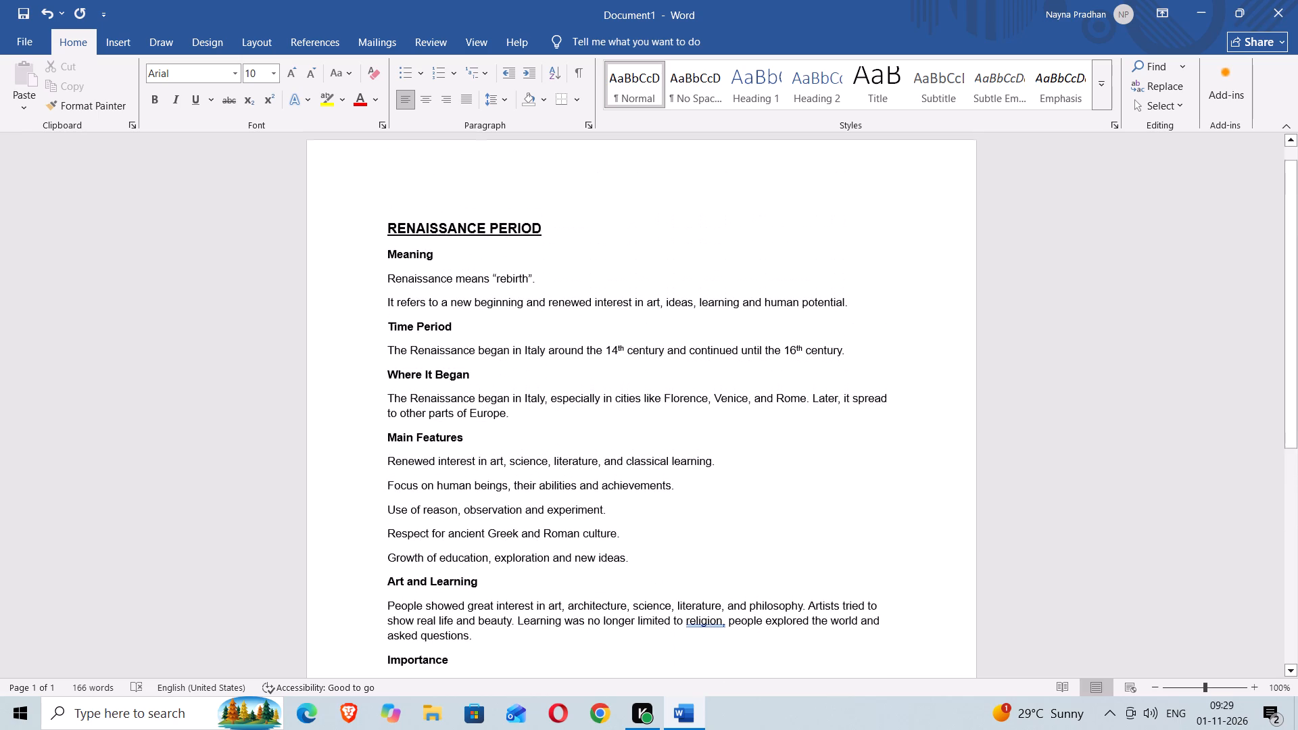
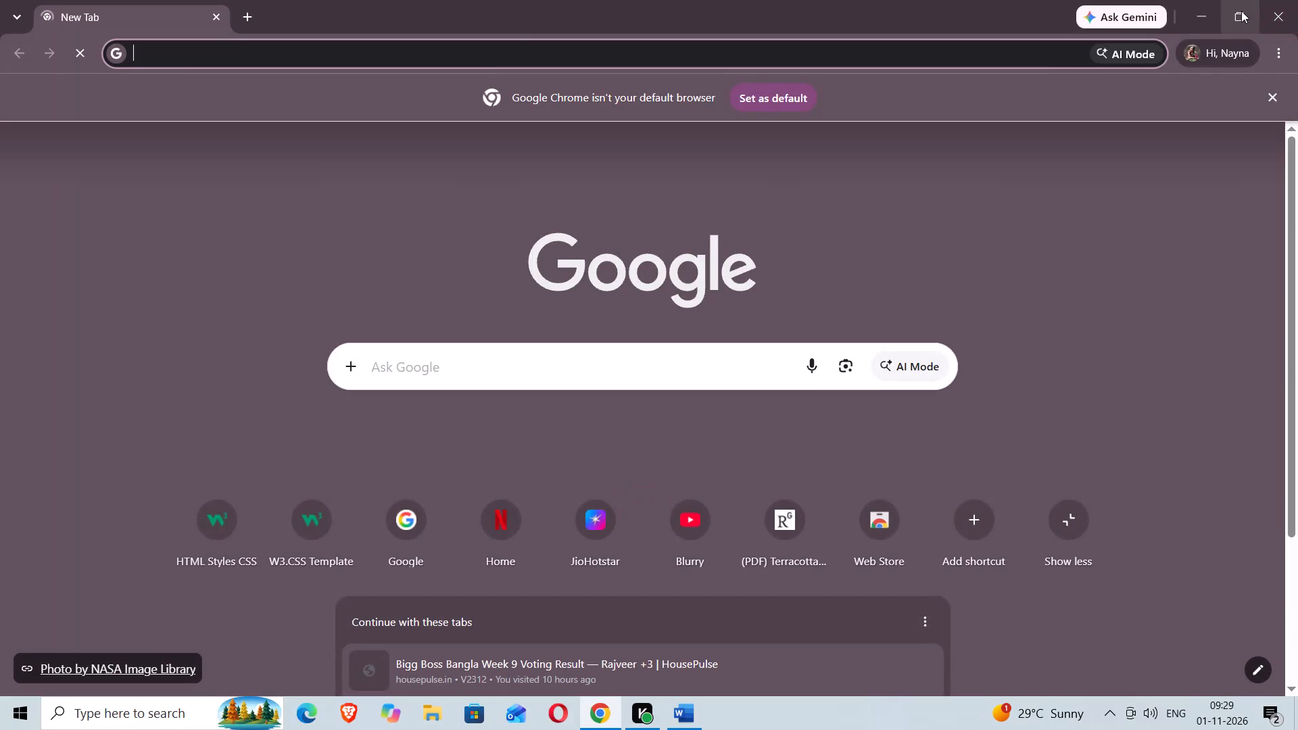
Restore the maximised Chrome browser window to a smaller floating window.
click(1241, 11)
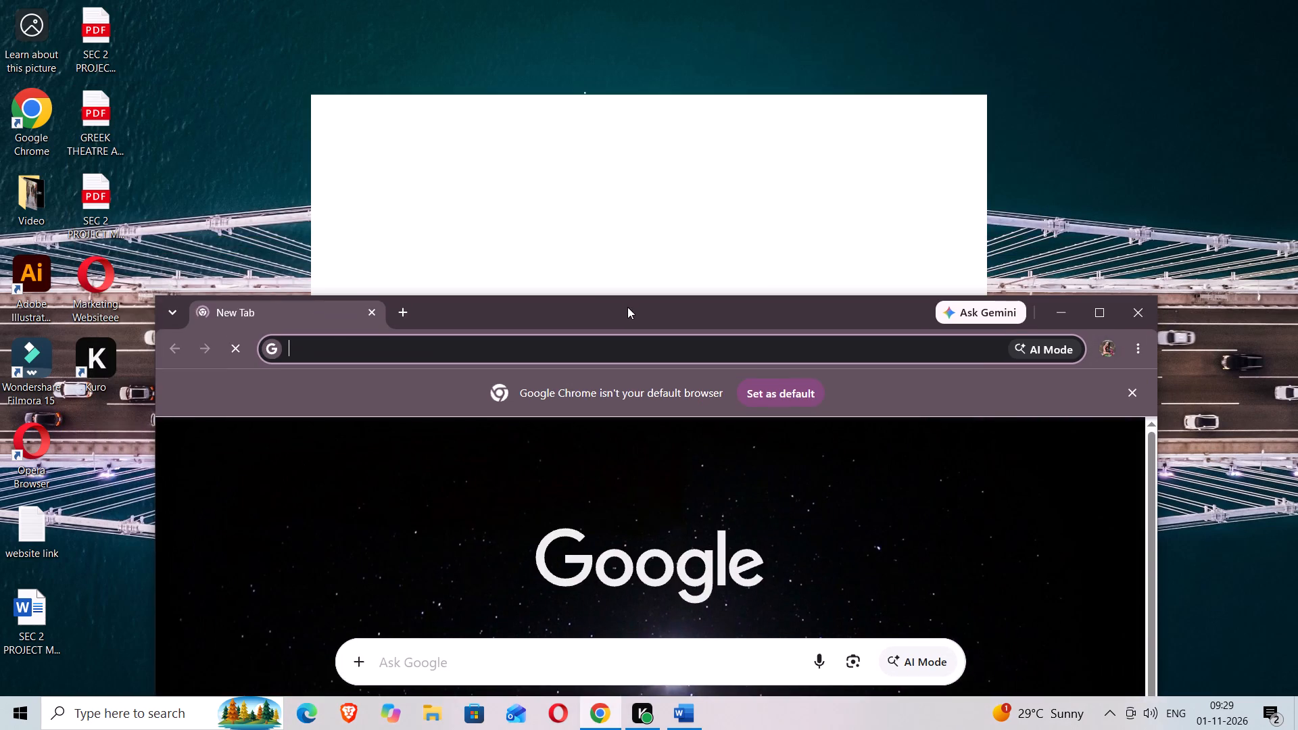
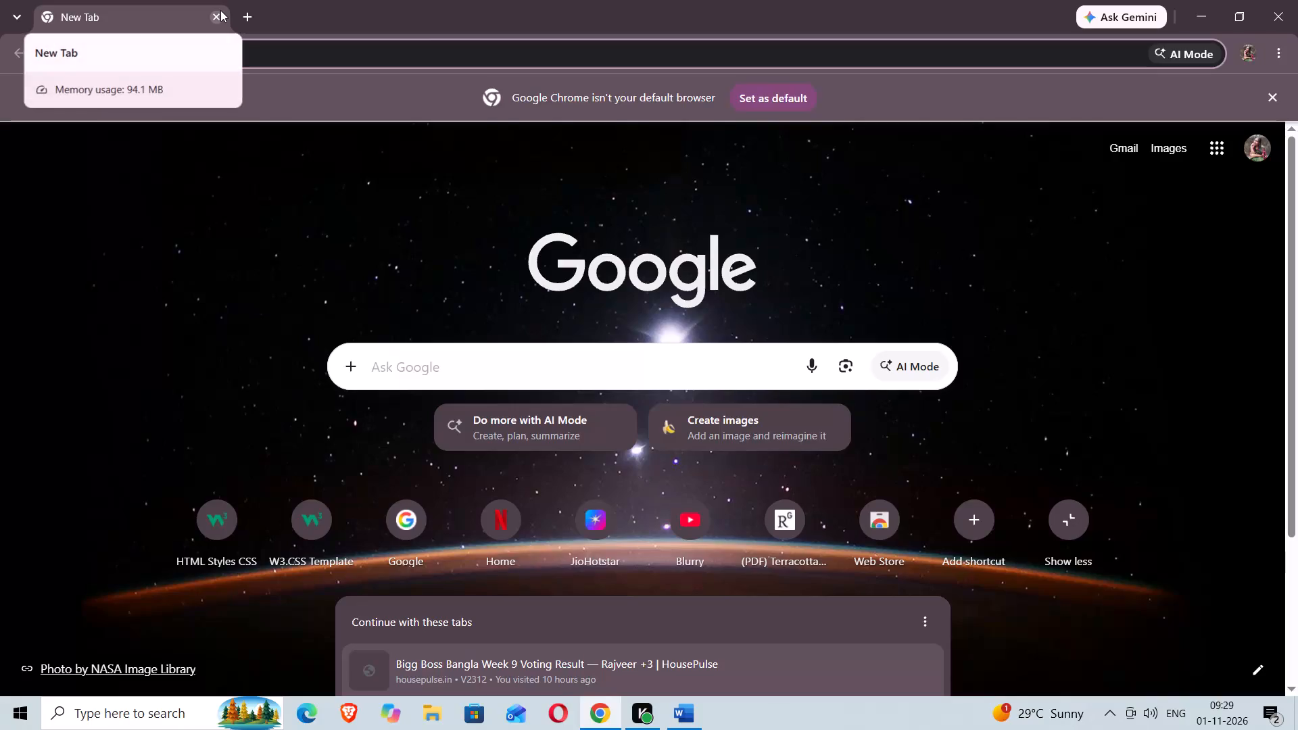
Search Google for "pictures related to renaissance" and show the image results.
text(pictures)
key(space)
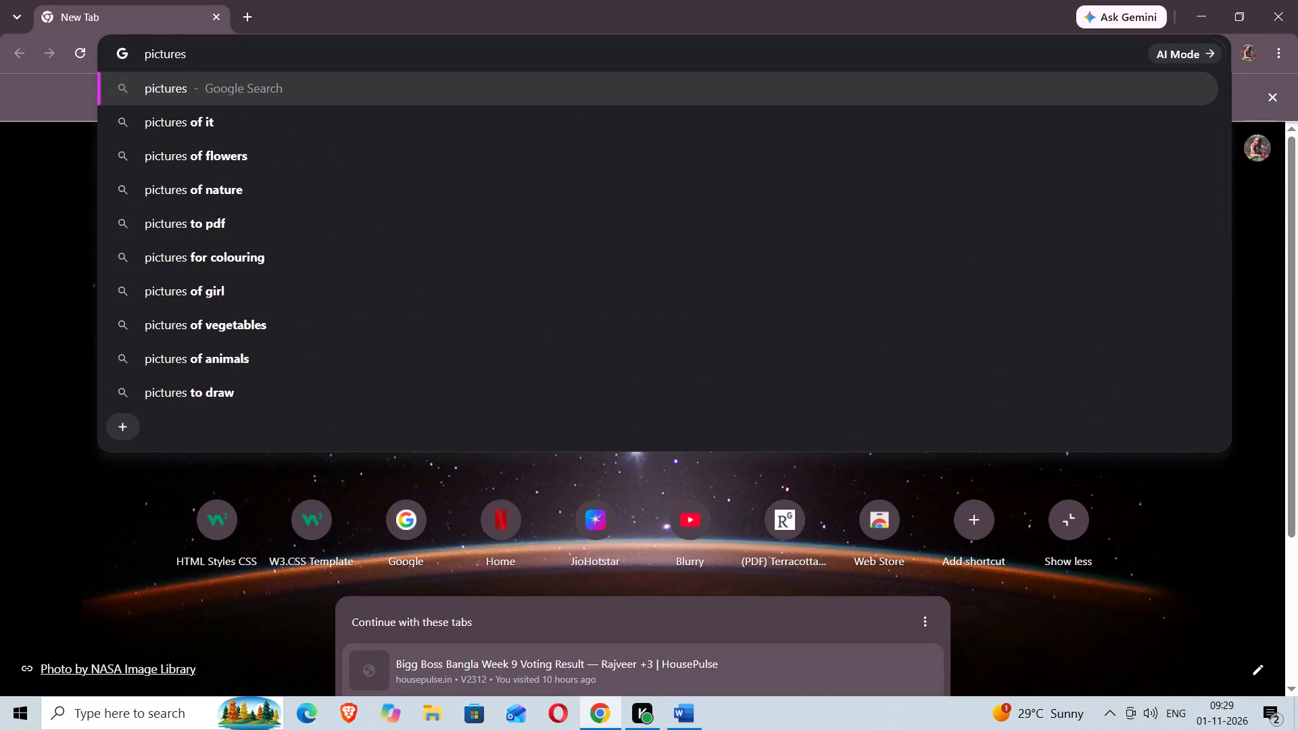
text(related)
key(space)
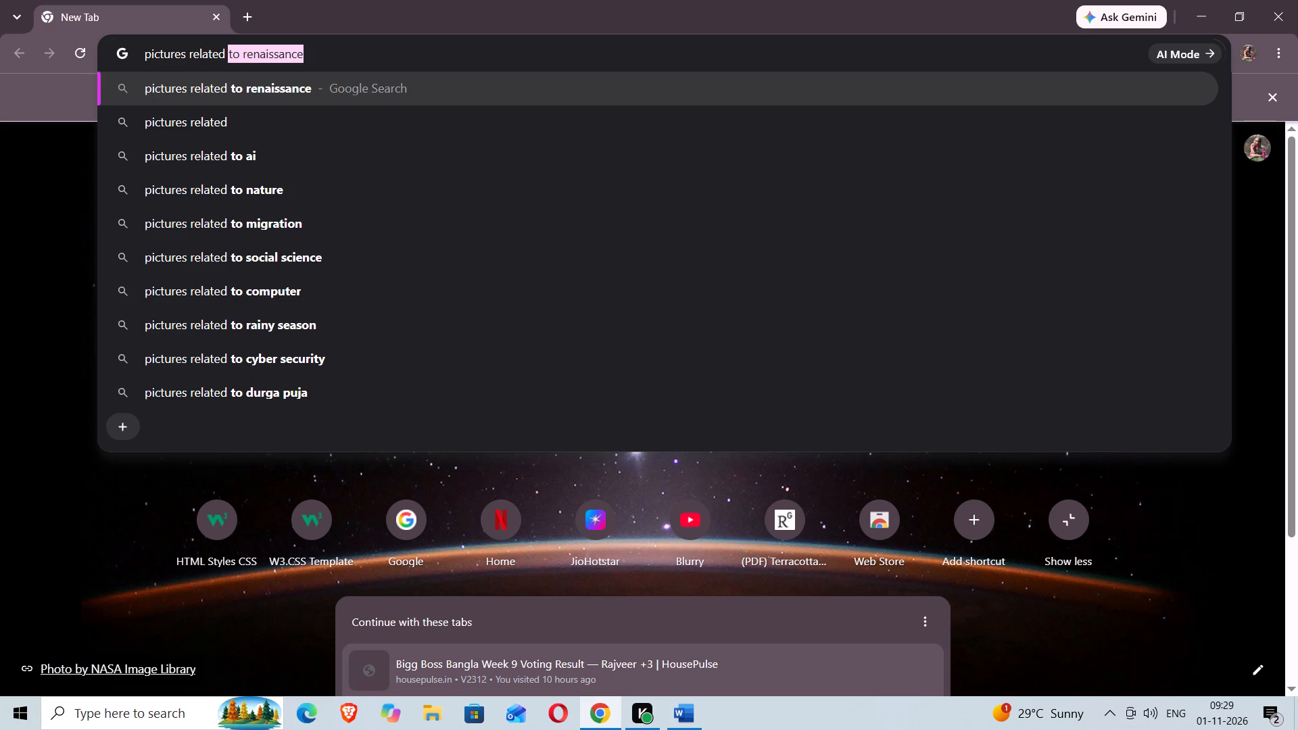
click(338, 48)
key(Return)
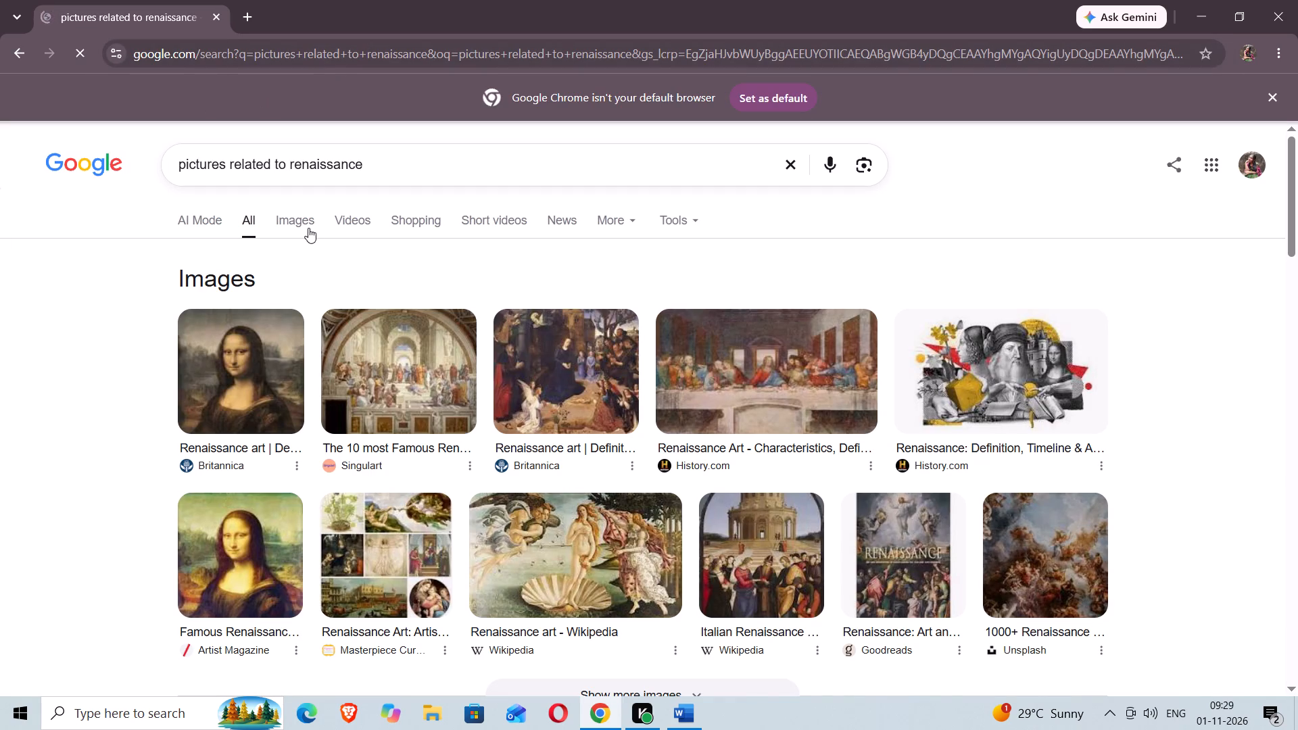
click(289, 220)
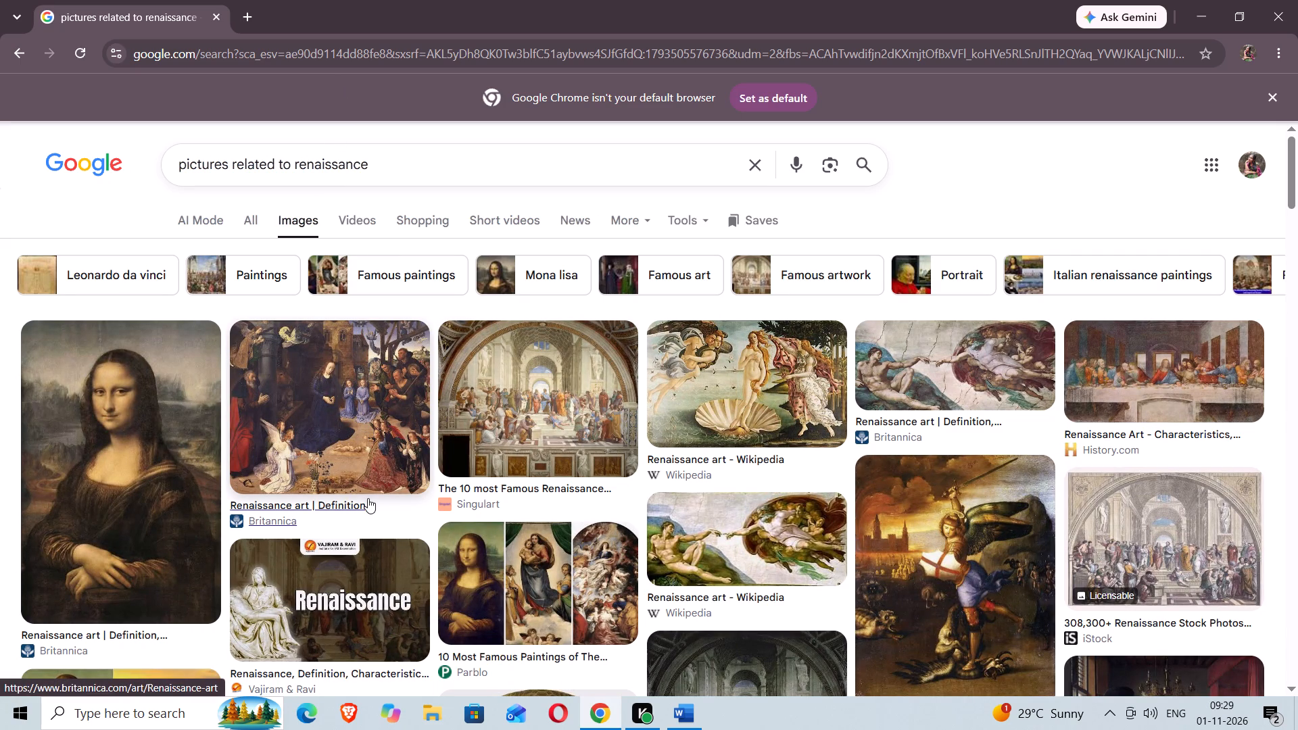
Save the Eng.Historyguruji image "The Renaissance: Meaning, Causes, Features, and Impact on Europe" to Downloads under its default file name.
scroll(368, 498, down, 3)
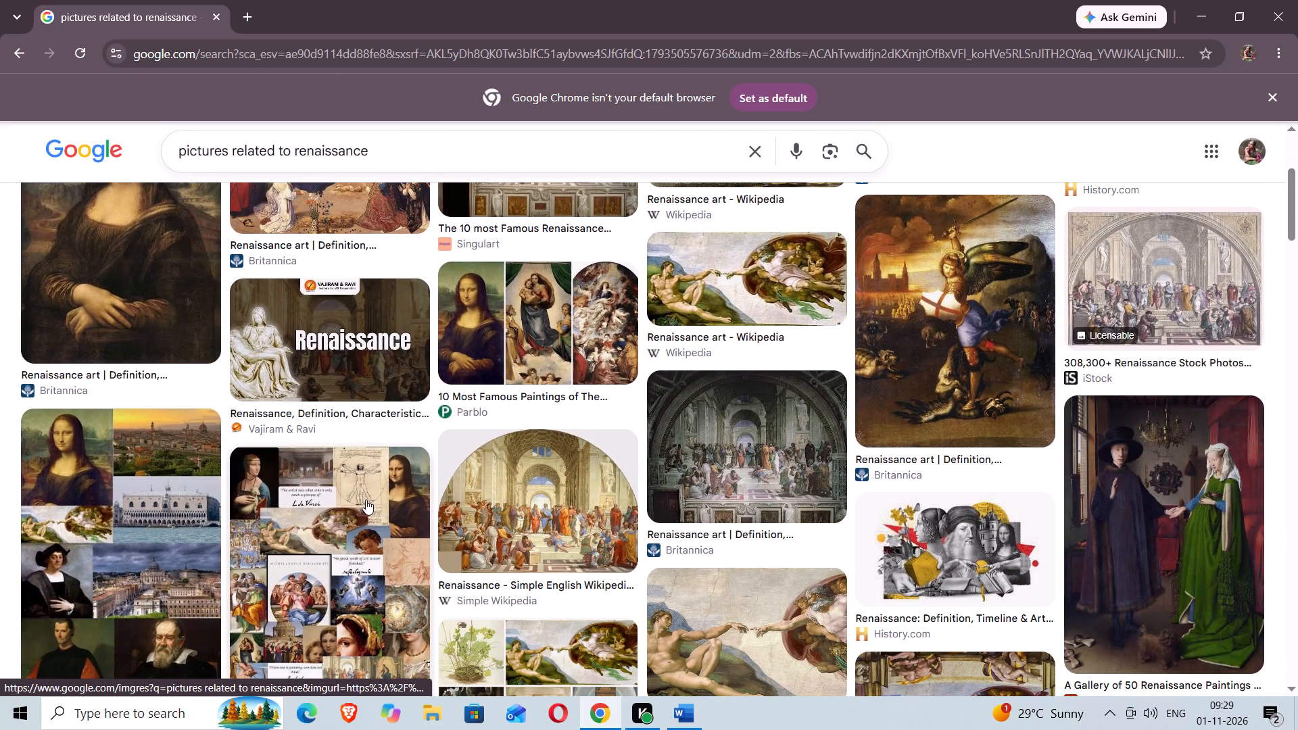
scroll(366, 500, up, 1)
scroll(366, 500, down, 1)
scroll(366, 500, up, 1)
scroll(366, 500, down, 3)
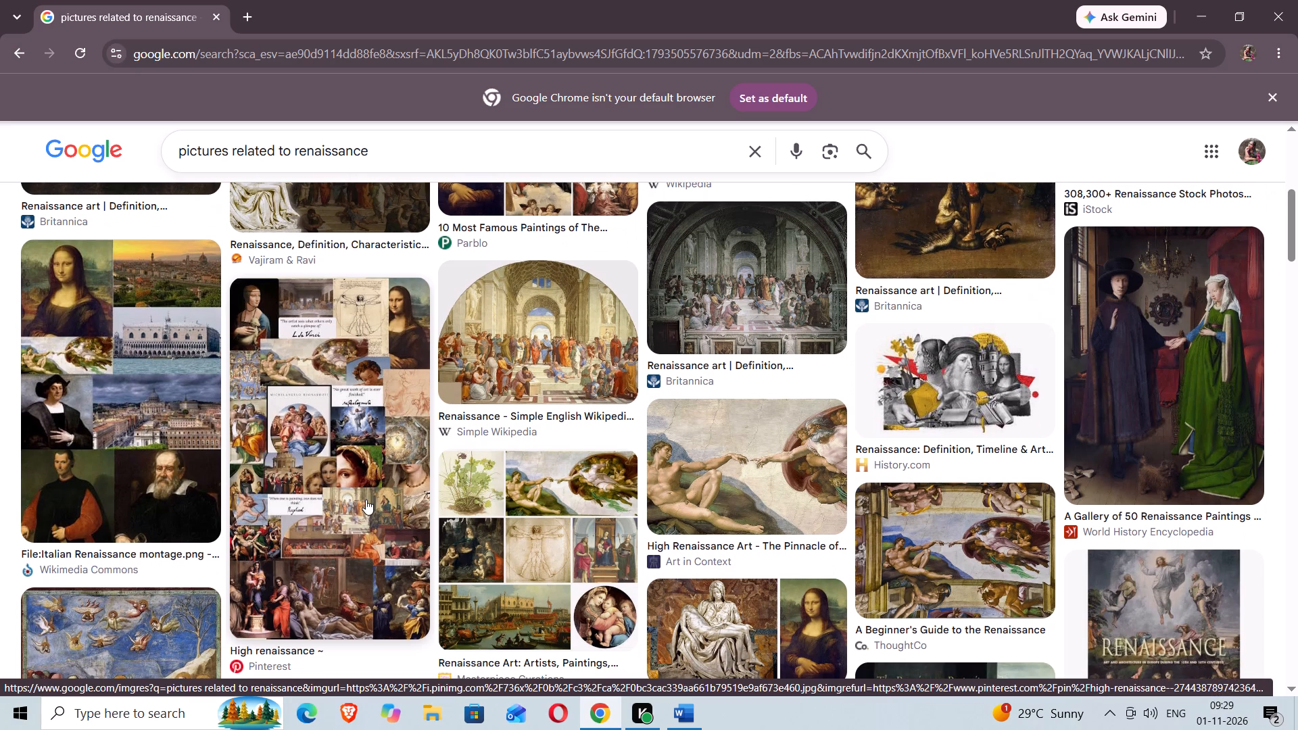
scroll(366, 500, up, 1)
scroll(366, 500, down, 1)
scroll(366, 500, up, 1)
scroll(366, 500, down, 5)
scroll(372, 479, up, 1)
scroll(372, 479, down, 1)
scroll(372, 479, up, 1)
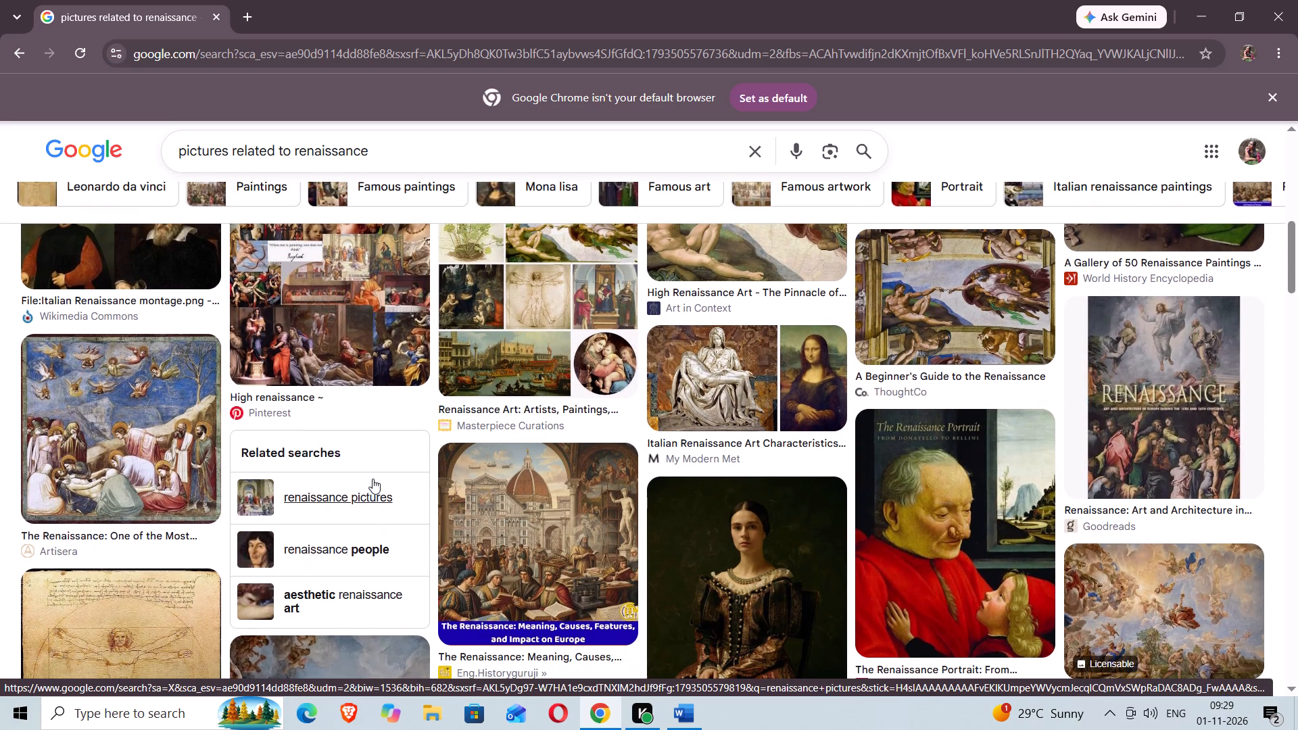
click(504, 528)
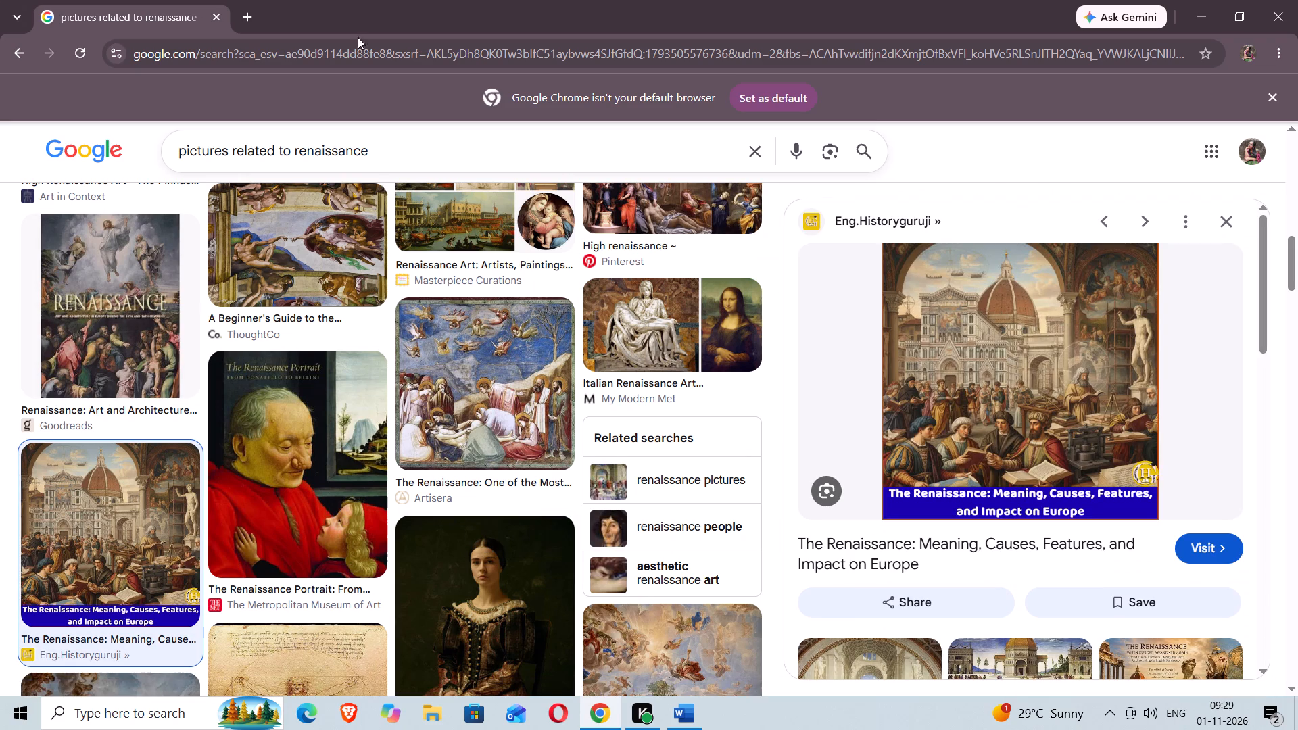
right_click(1015, 389)
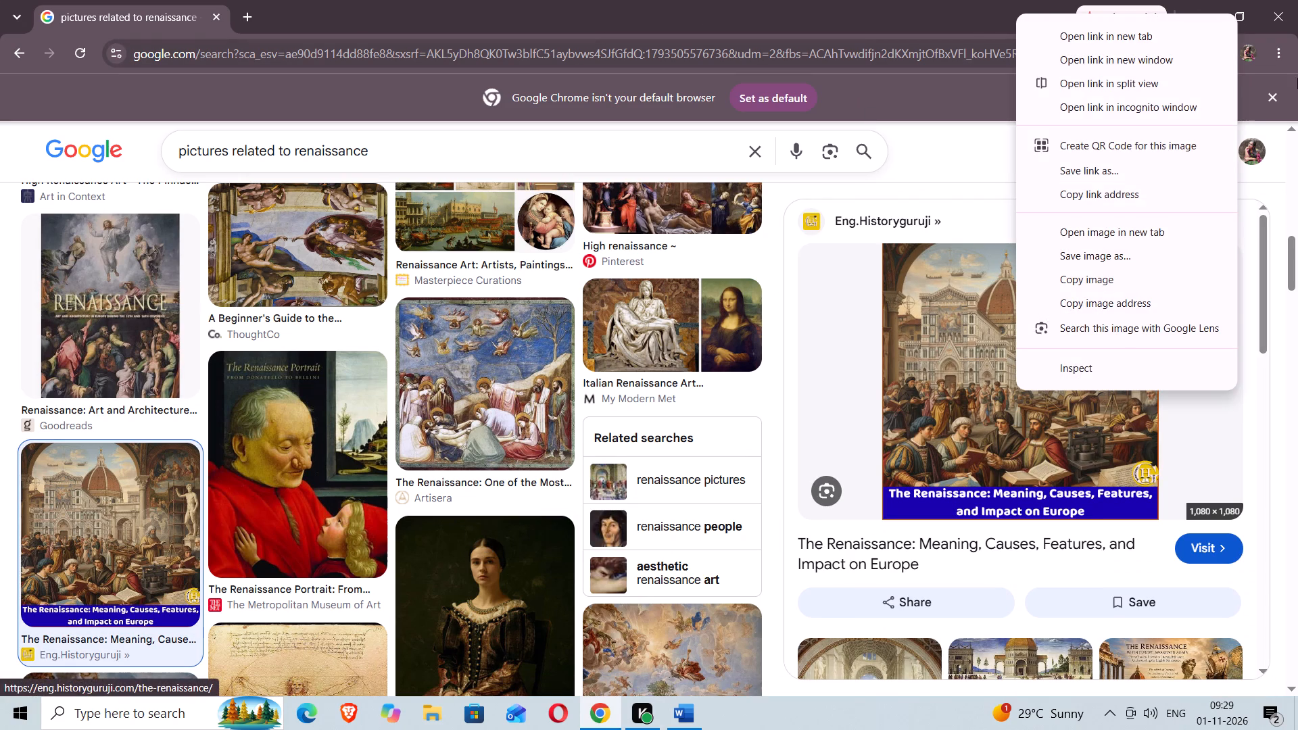
click(1193, 255)
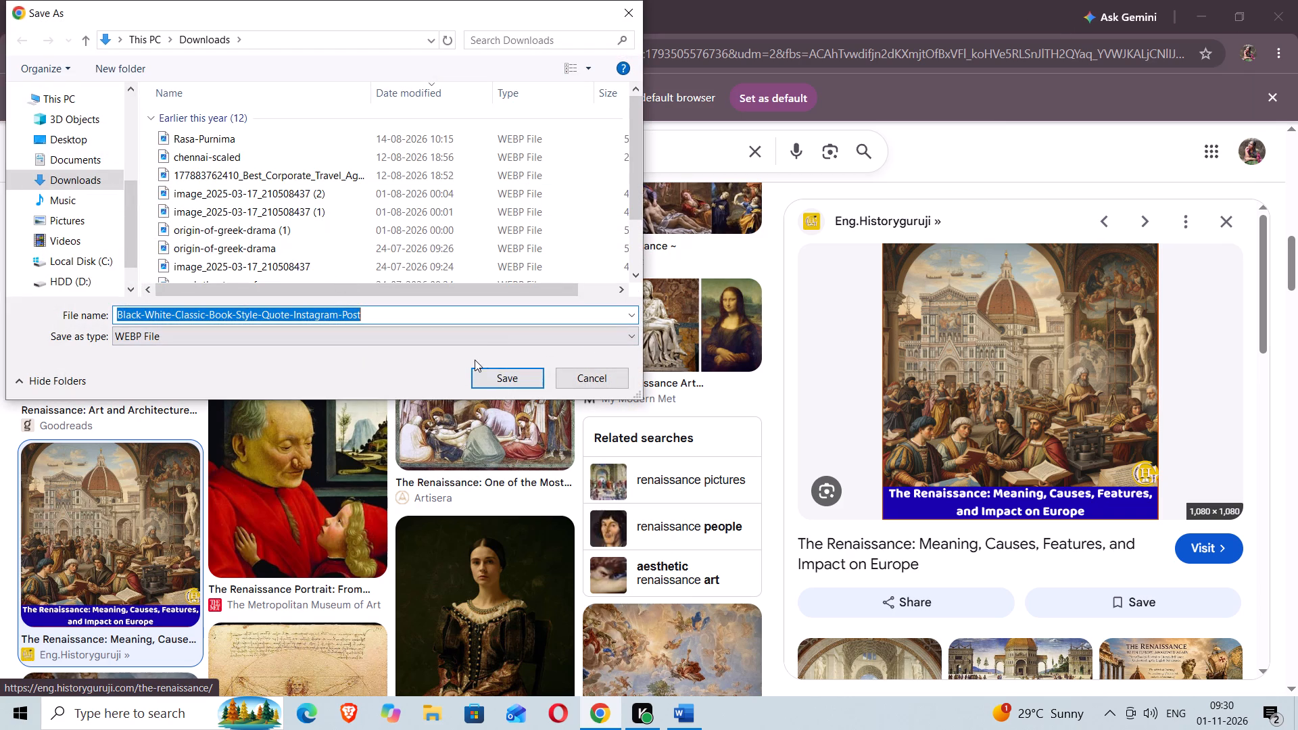
click(525, 371)
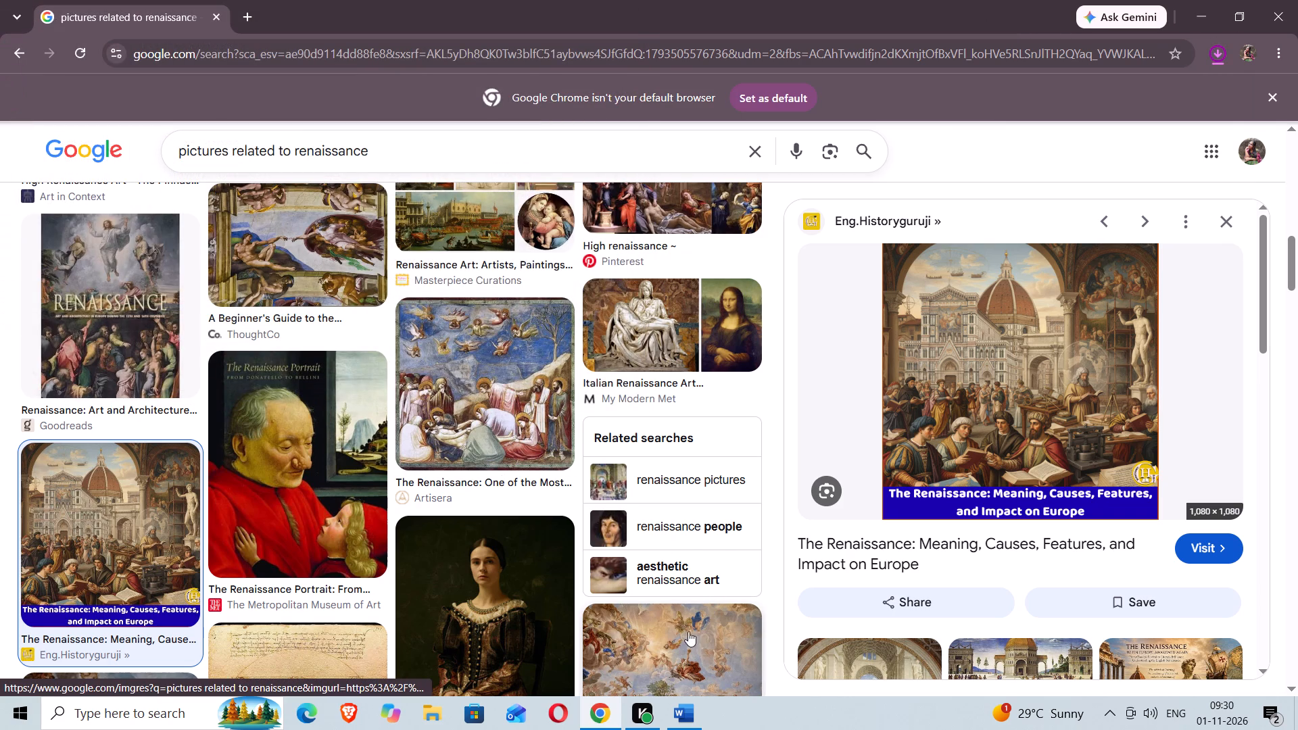
Switch to Word and add an empty paragraph after the "human potential" sentence under Meaning.
click(682, 711)
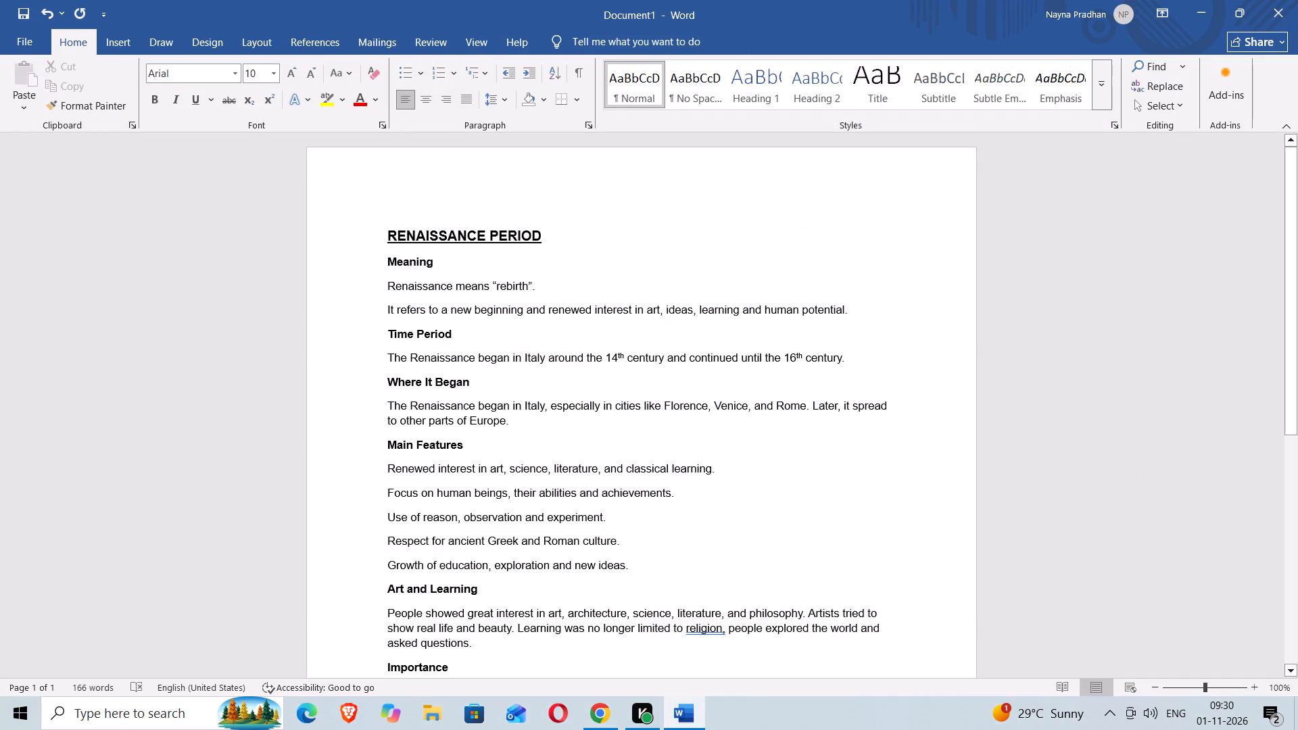
click(869, 310)
key(Return)
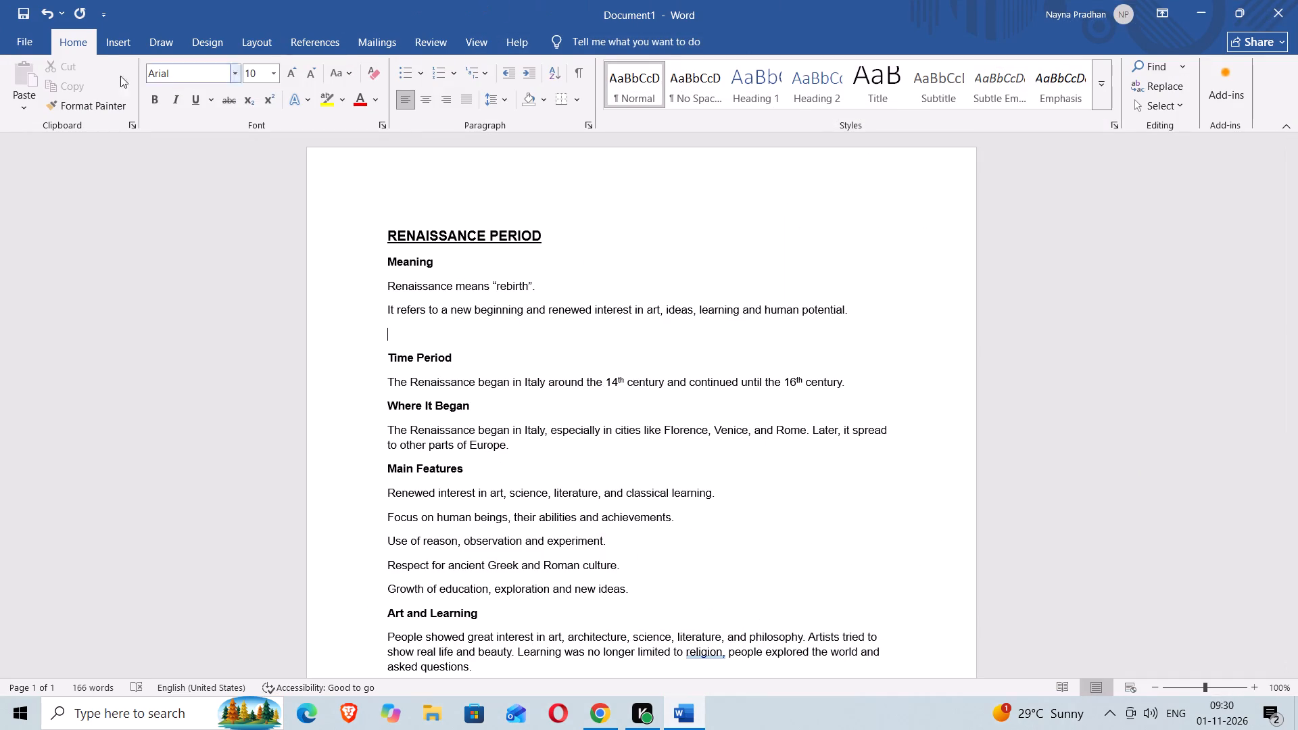
Start inserting a picture from this device and look through Downloads, Documents and Pictures for the saved Renaissance image.
click(110, 46)
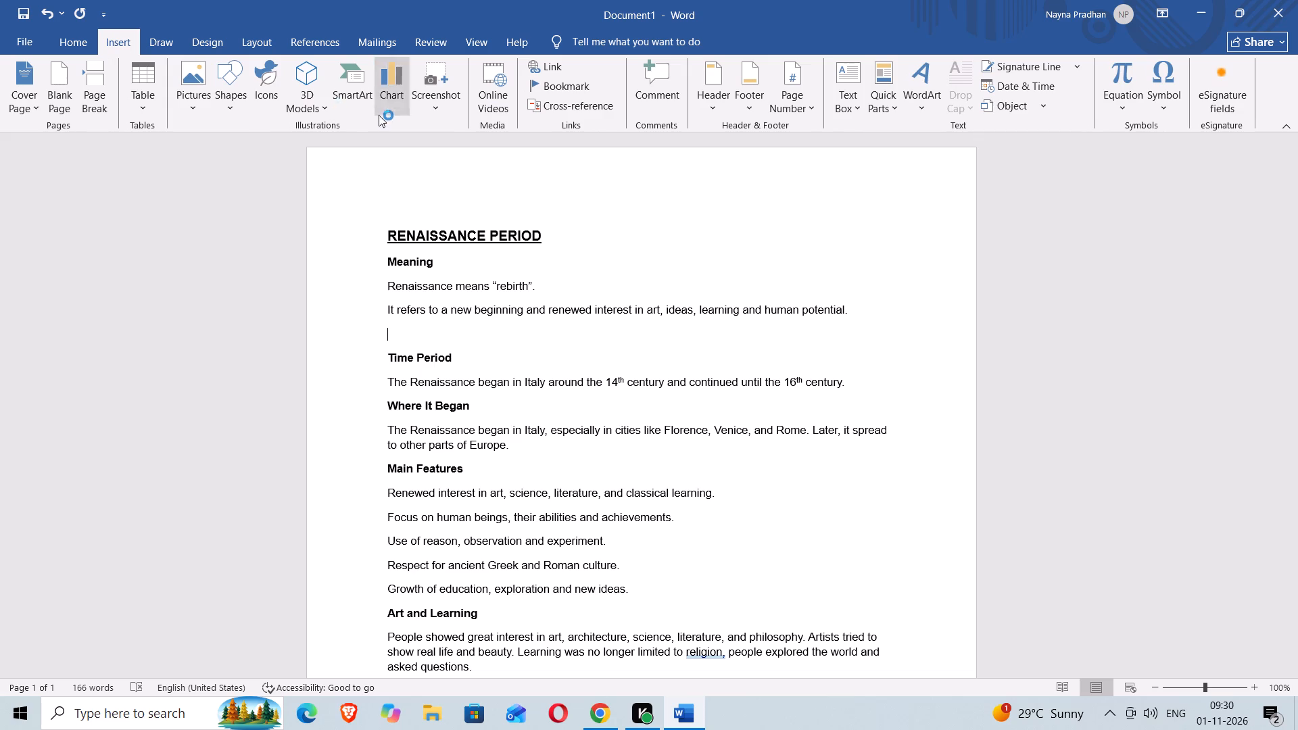
click(186, 103)
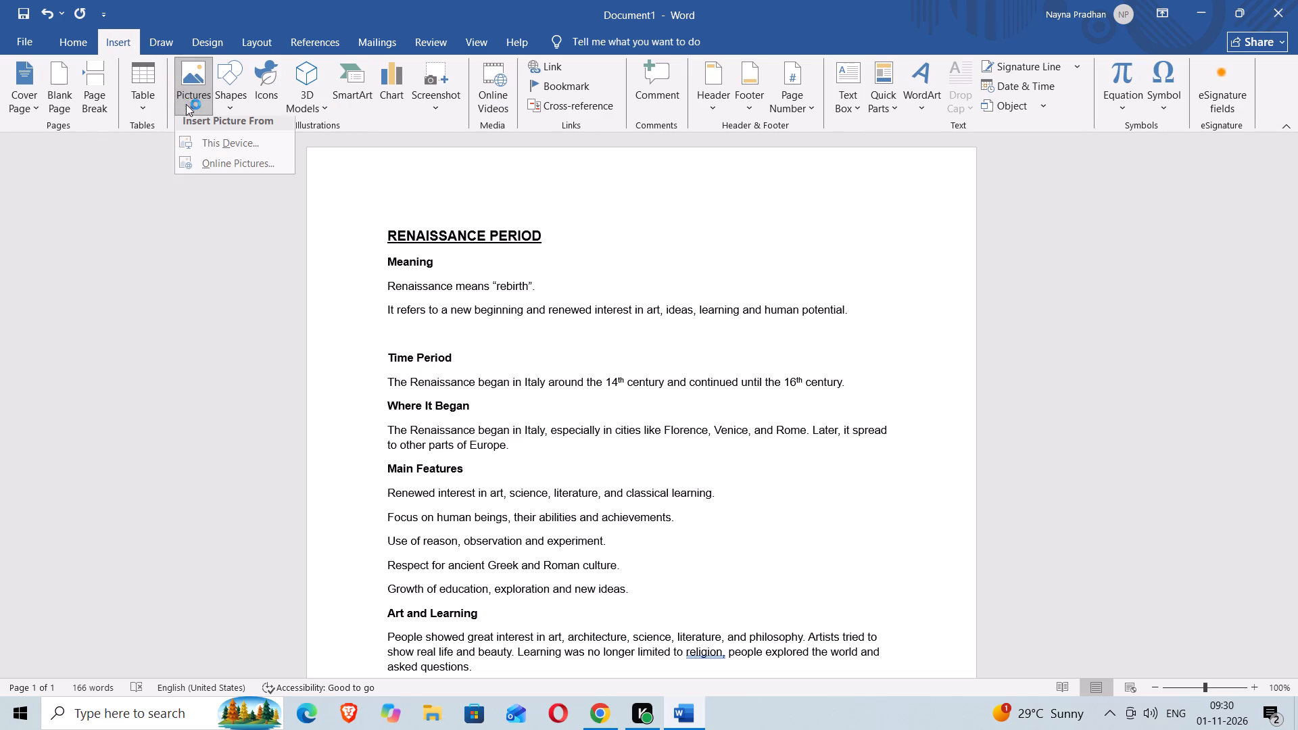
click(237, 149)
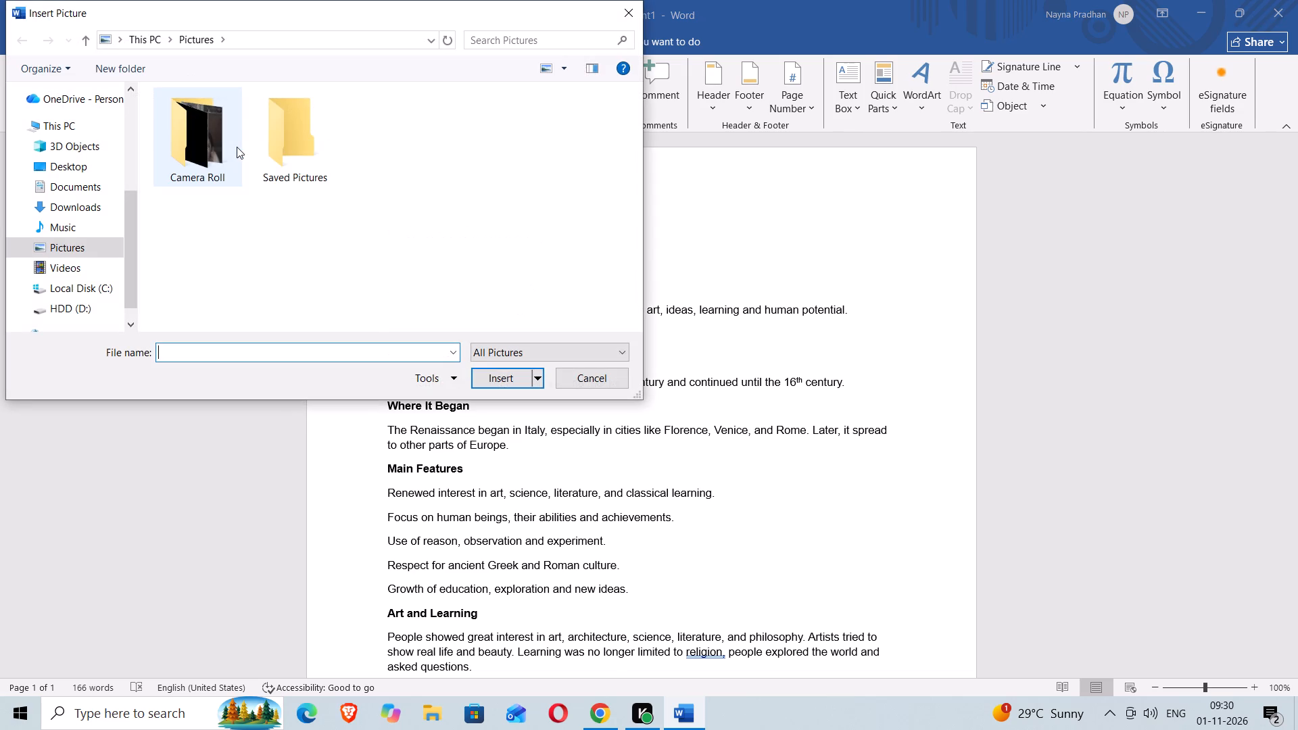
click(99, 204)
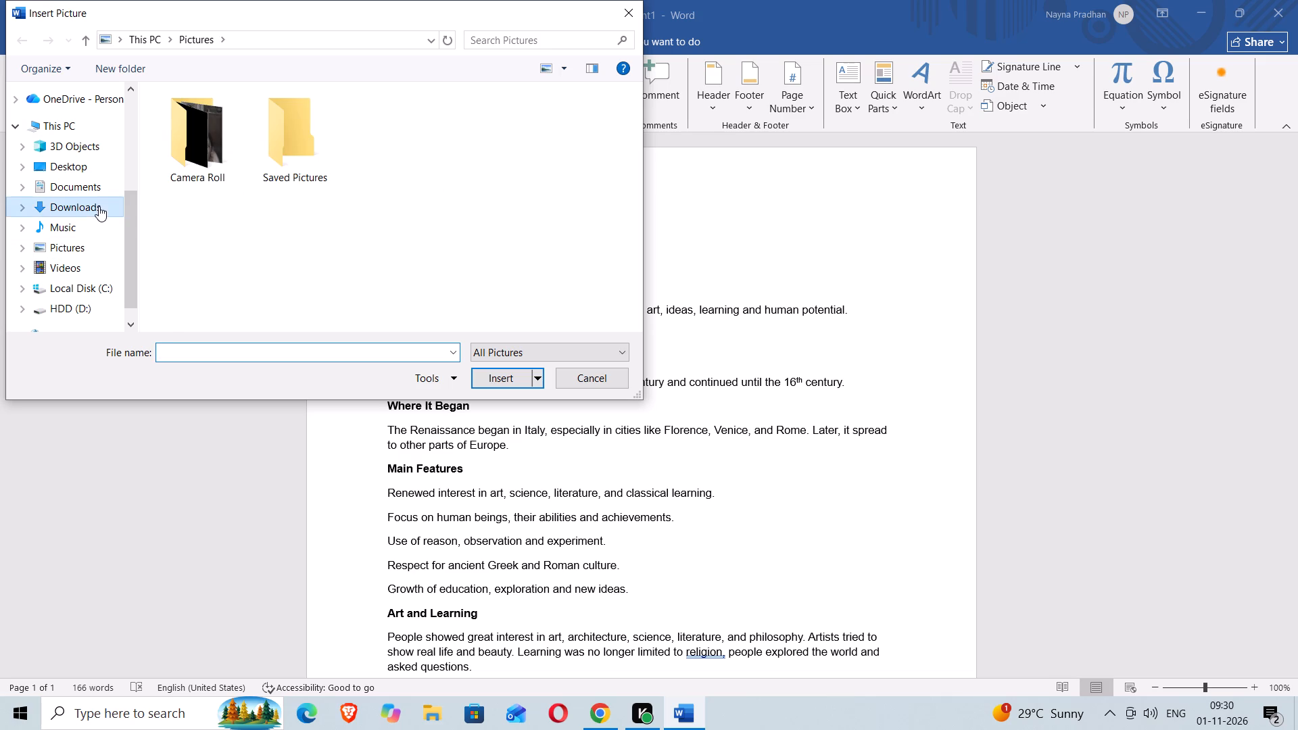
scroll(293, 213, down, 1)
scroll(293, 213, up, 1)
scroll(293, 213, down, 1)
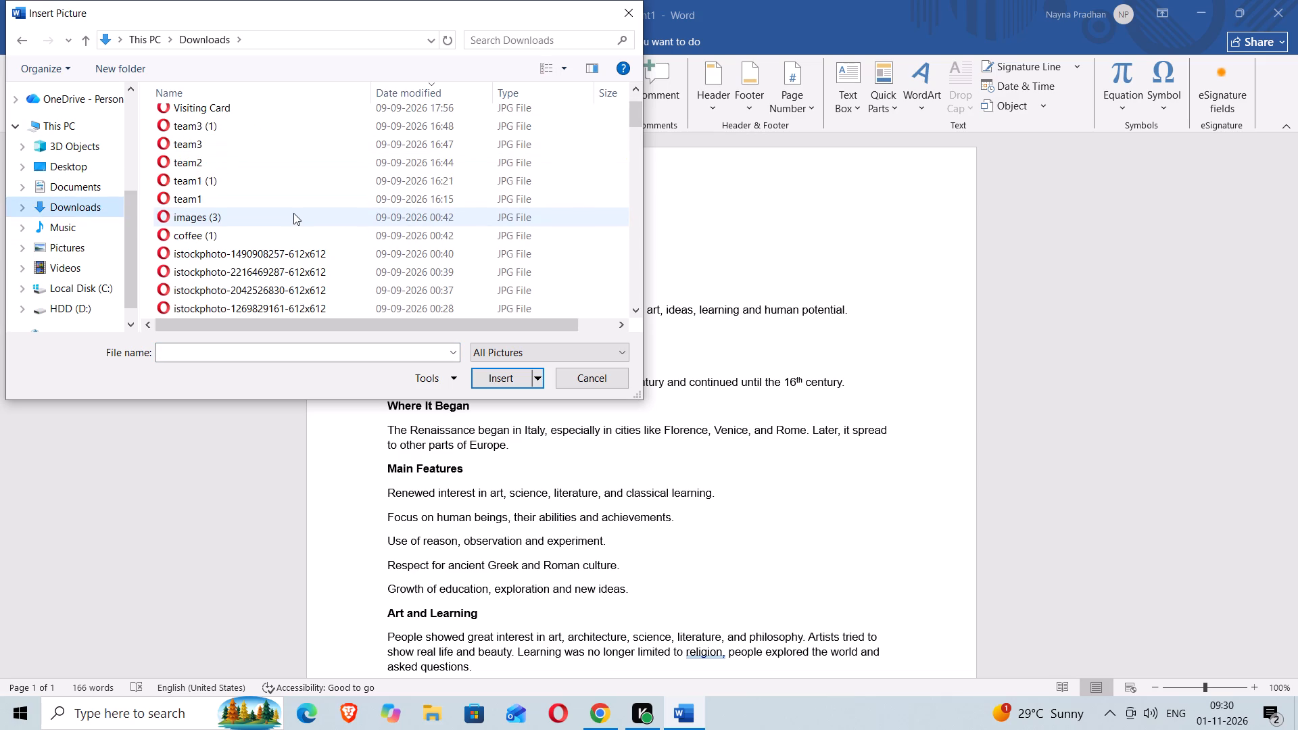
click(78, 186)
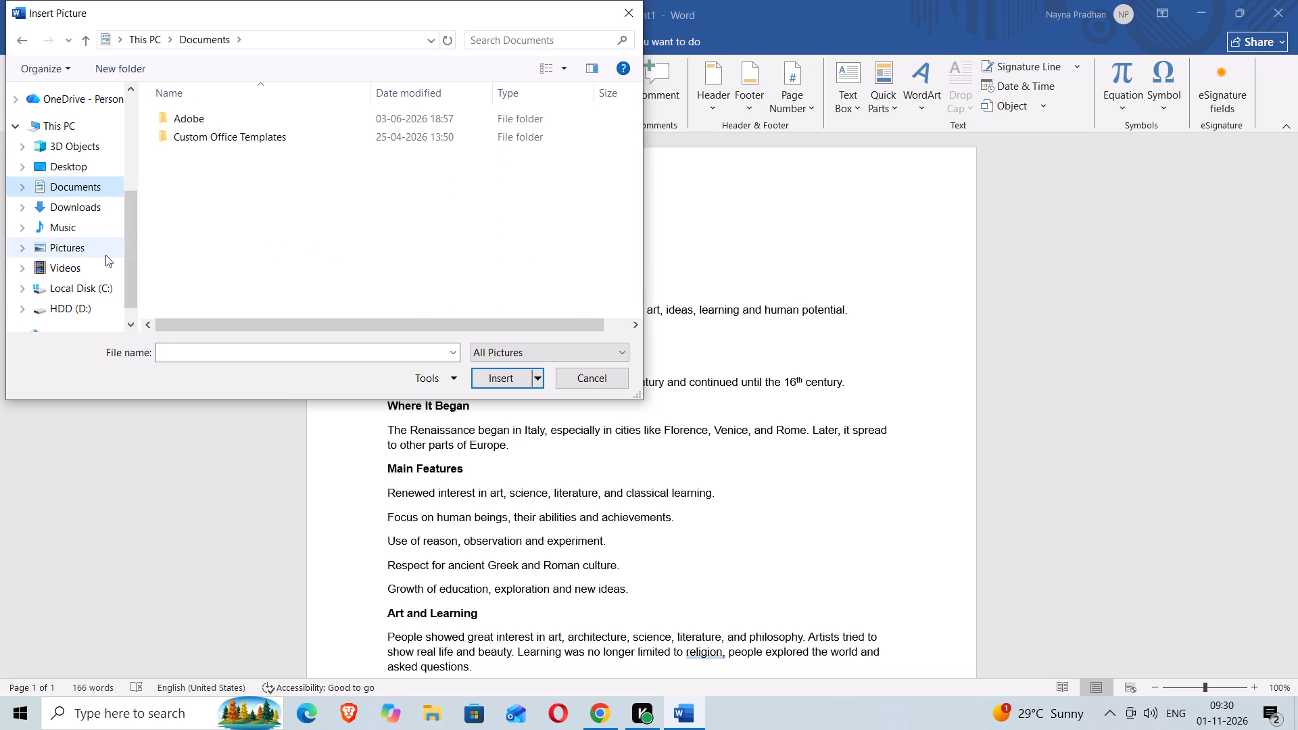
click(106, 255)
click(93, 208)
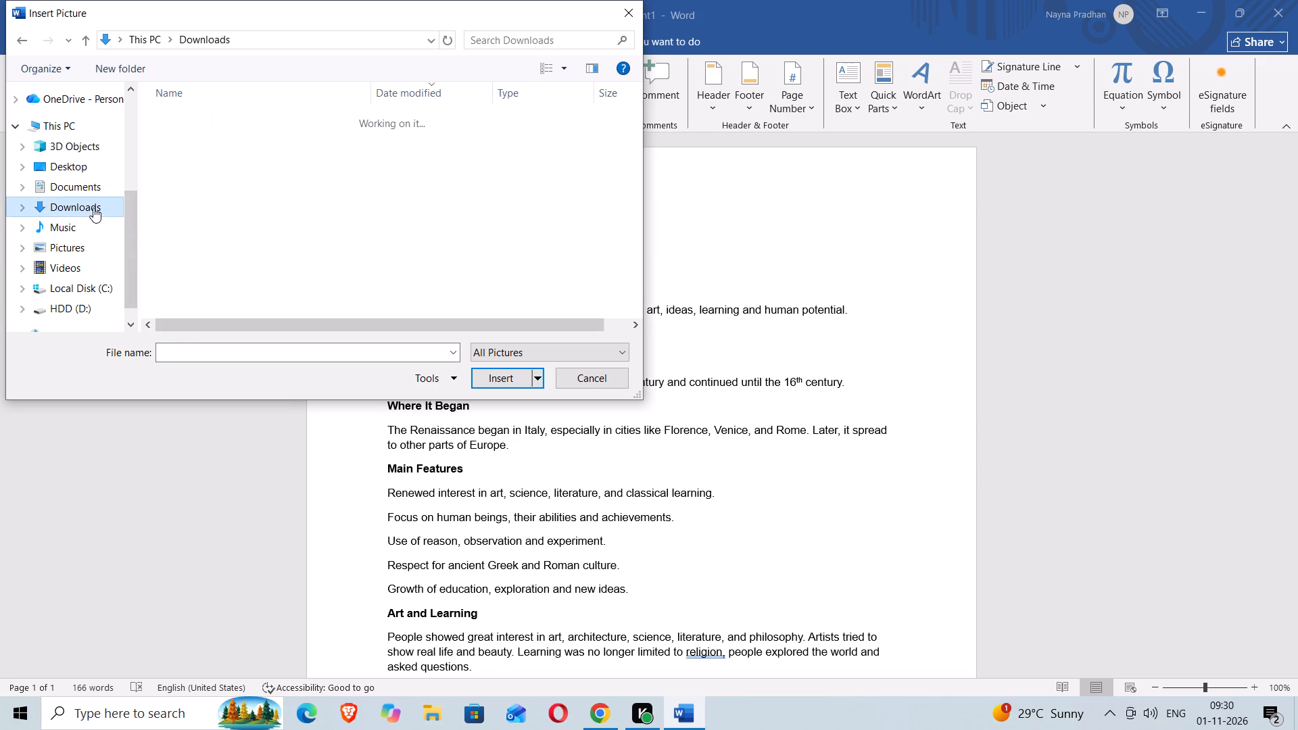
scroll(427, 249, up, 1)
scroll(427, 249, down, 1)
scroll(427, 249, up, 1)
scroll(427, 249, down, 2)
scroll(427, 249, up, 1)
scroll(427, 249, down, 1)
scroll(427, 249, up, 1)
scroll(427, 249, down, 1)
scroll(427, 249, up, 1)
scroll(427, 249, down, 1)
scroll(427, 249, up, 1)
scroll(427, 249, down, 1)
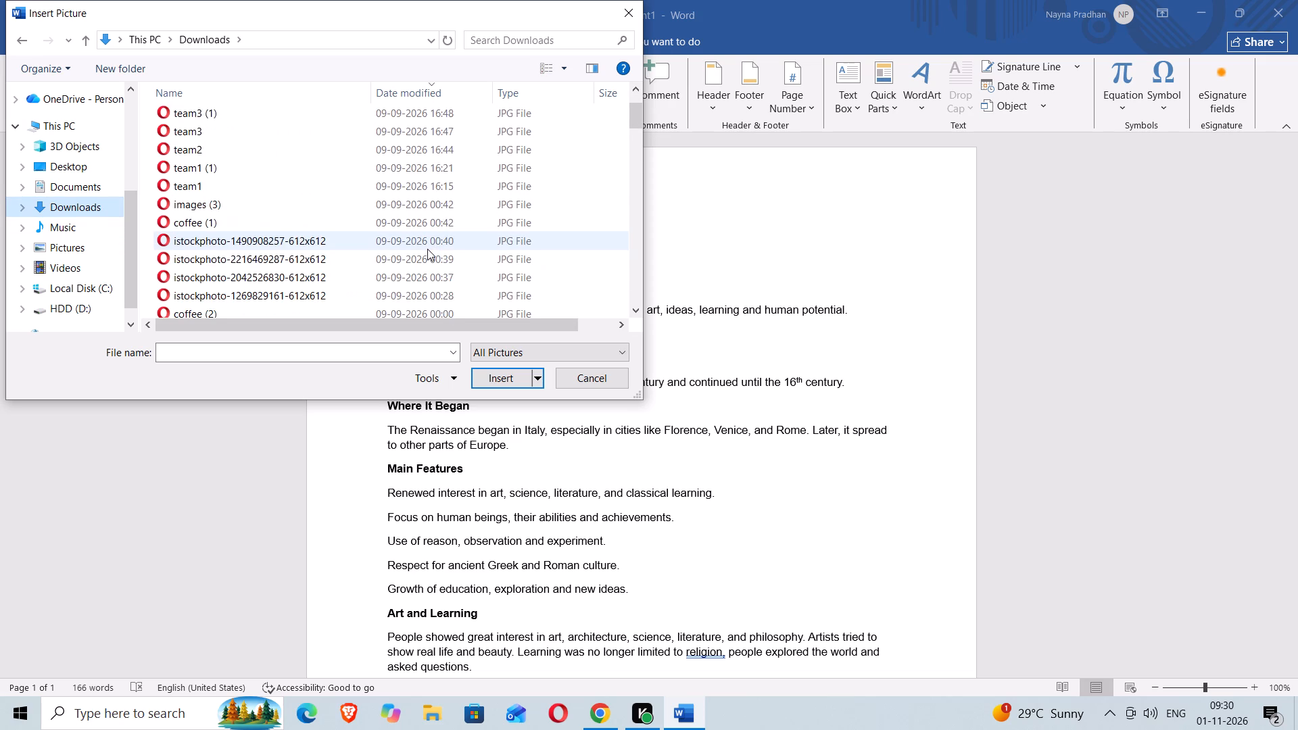
scroll(427, 249, up, 1)
scroll(427, 249, down, 7)
scroll(441, 255, up, 9)
scroll(441, 255, down, 1)
scroll(441, 255, up, 1)
scroll(441, 255, down, 1)
scroll(441, 255, up, 1)
scroll(441, 255, down, 1)
scroll(441, 255, up, 1)
scroll(441, 255, down, 1)
scroll(441, 255, up, 4)
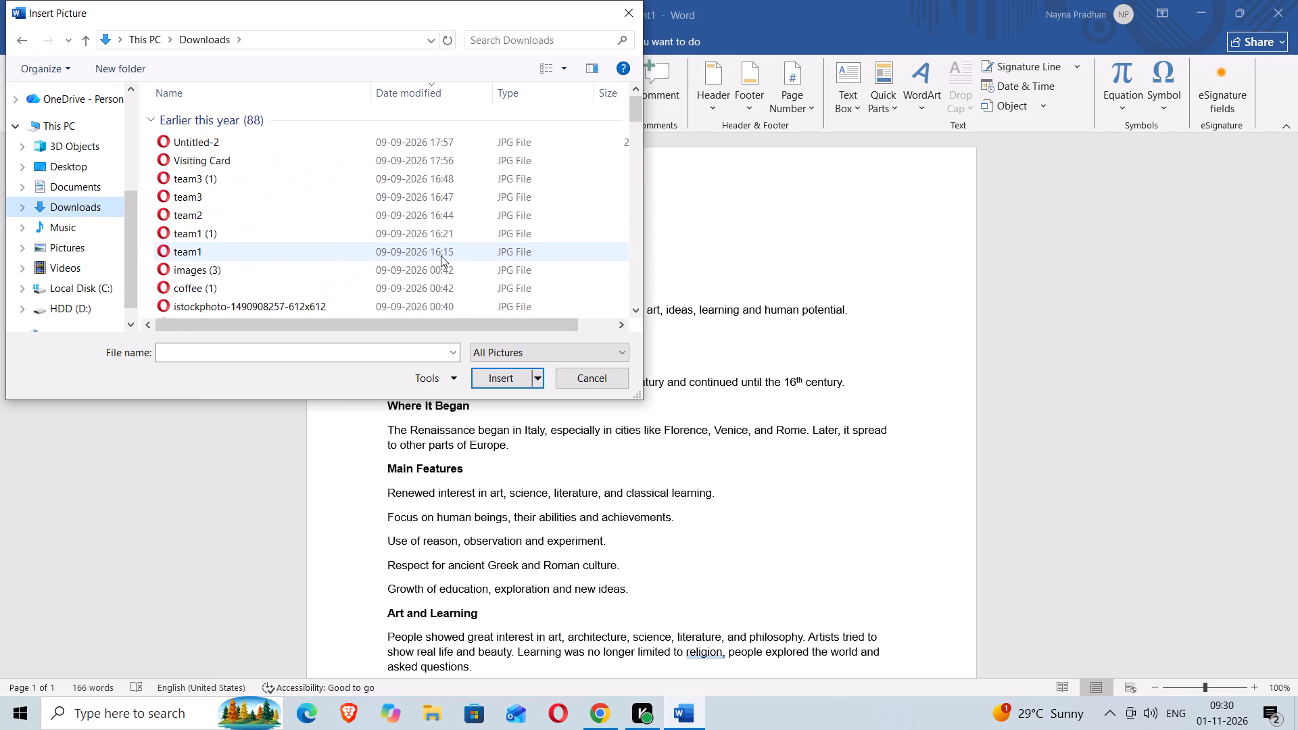
scroll(441, 255, down, 5)
scroll(441, 255, up, 1)
scroll(441, 255, down, 1)
scroll(441, 255, up, 1)
scroll(441, 255, down, 1)
scroll(441, 255, up, 1)
scroll(441, 255, down, 4)
scroll(441, 255, up, 1)
scroll(441, 255, down, 4)
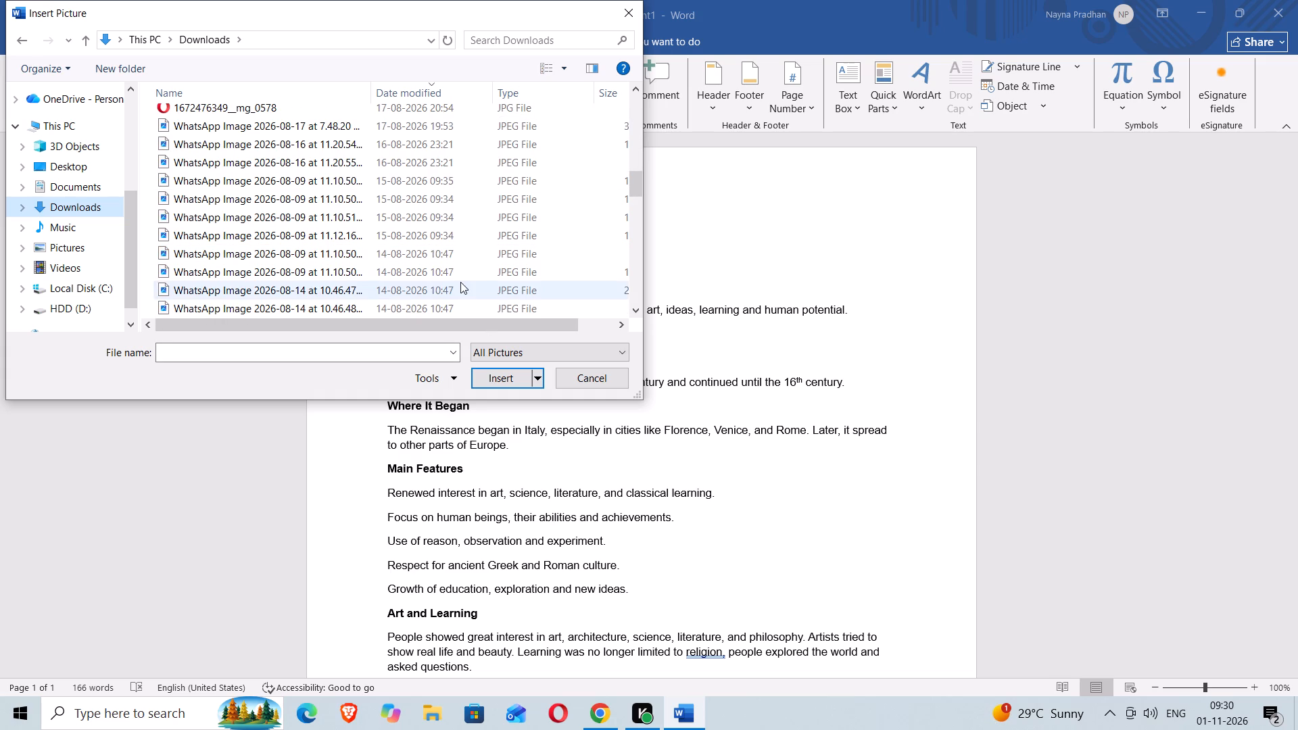
scroll(462, 287, down, 3)
scroll(463, 289, up, 11)
scroll(471, 276, down, 1)
scroll(471, 276, up, 1)
scroll(471, 276, down, 1)
scroll(471, 276, up, 1)
scroll(471, 276, down, 1)
scroll(471, 276, up, 1)
scroll(471, 276, down, 1)
scroll(471, 276, up, 2)
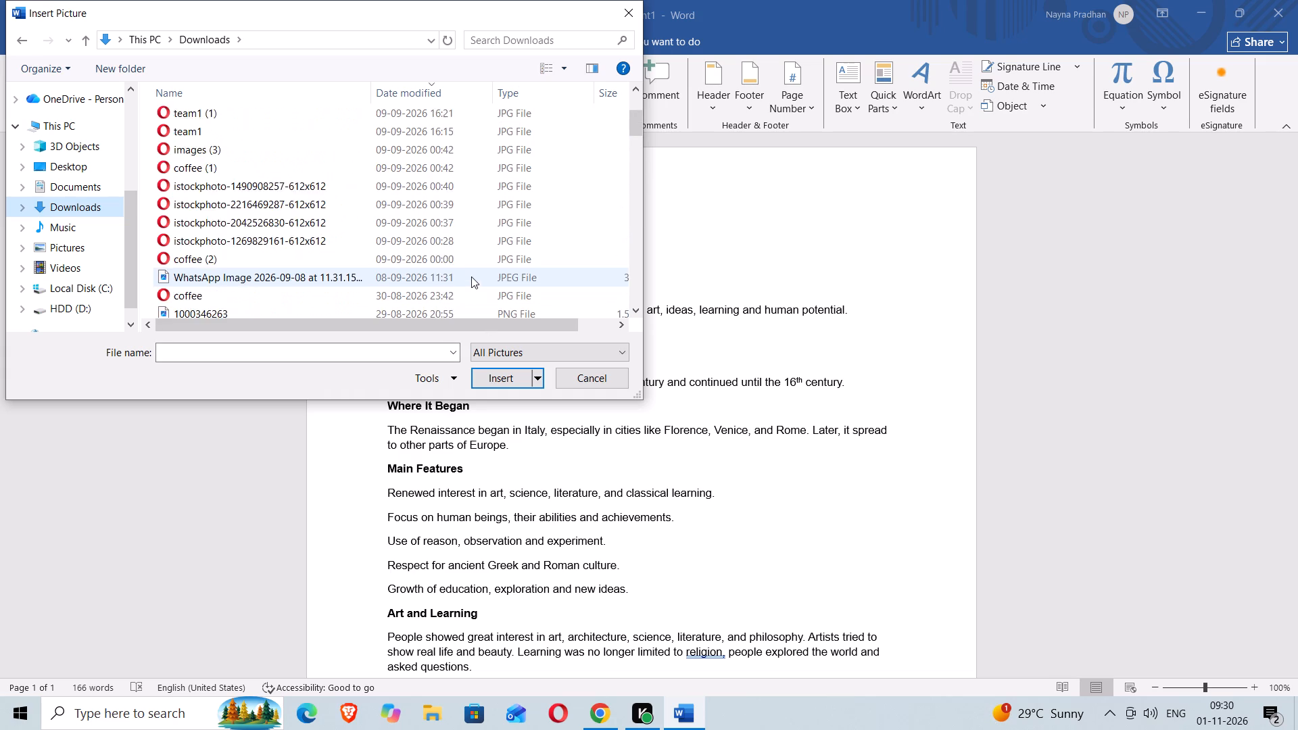
scroll(471, 276, up, 14)
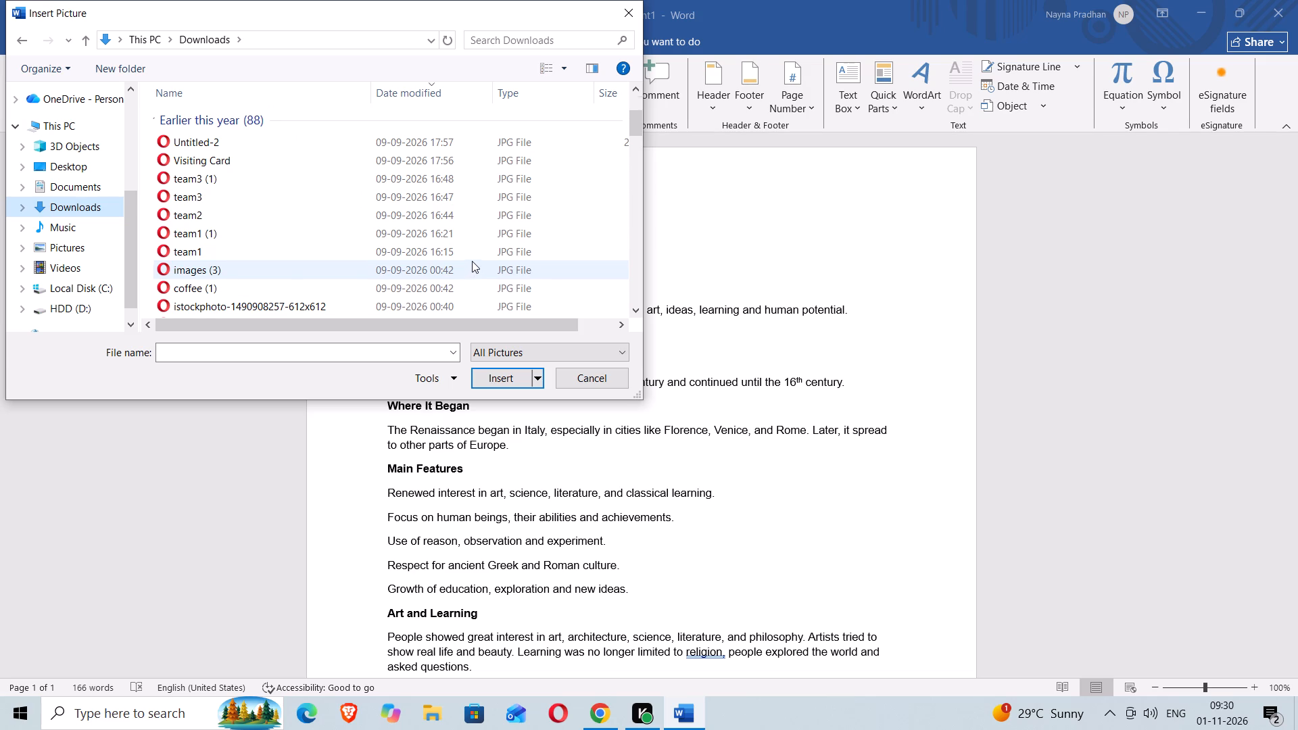
scroll(473, 260, up, 3)
scroll(473, 260, down, 1)
scroll(473, 260, up, 1)
scroll(473, 260, down, 1)
scroll(473, 260, up, 1)
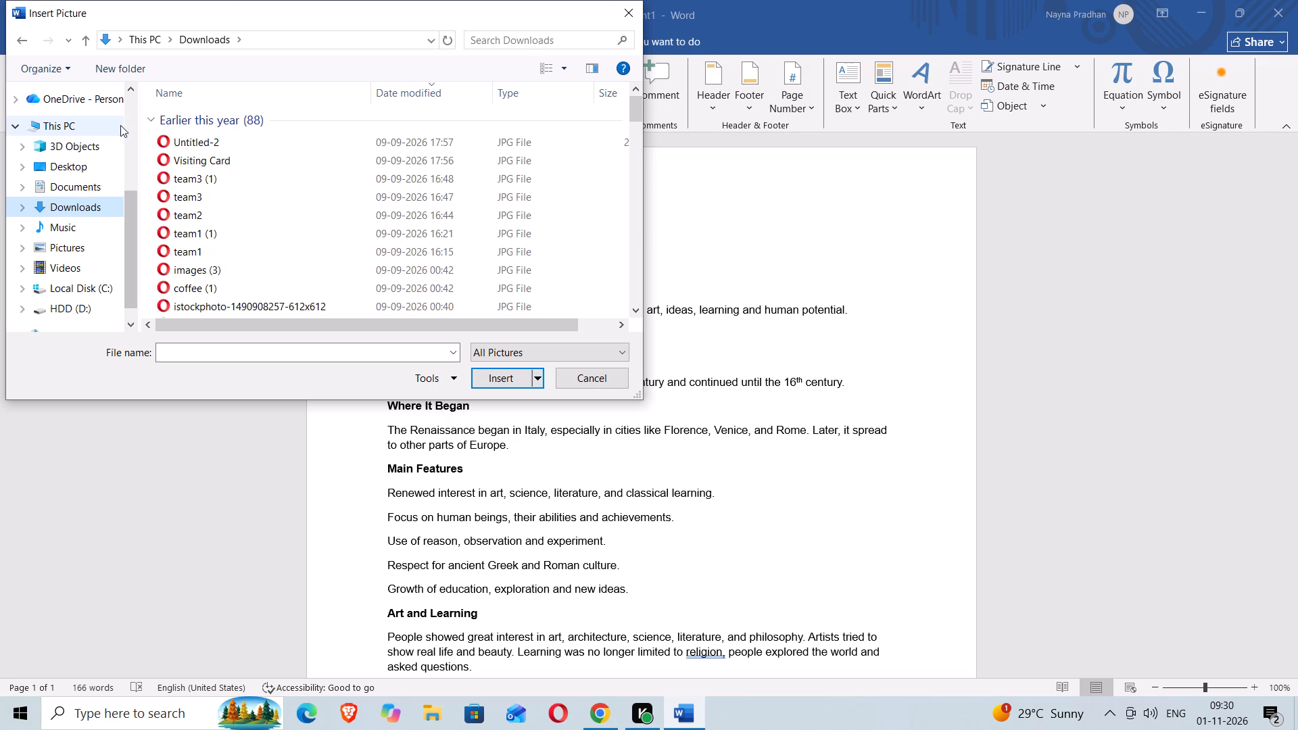
Look for the saved image in This PC, Documents and Downloads again, and close the picture insertion dialog.
click(61, 119)
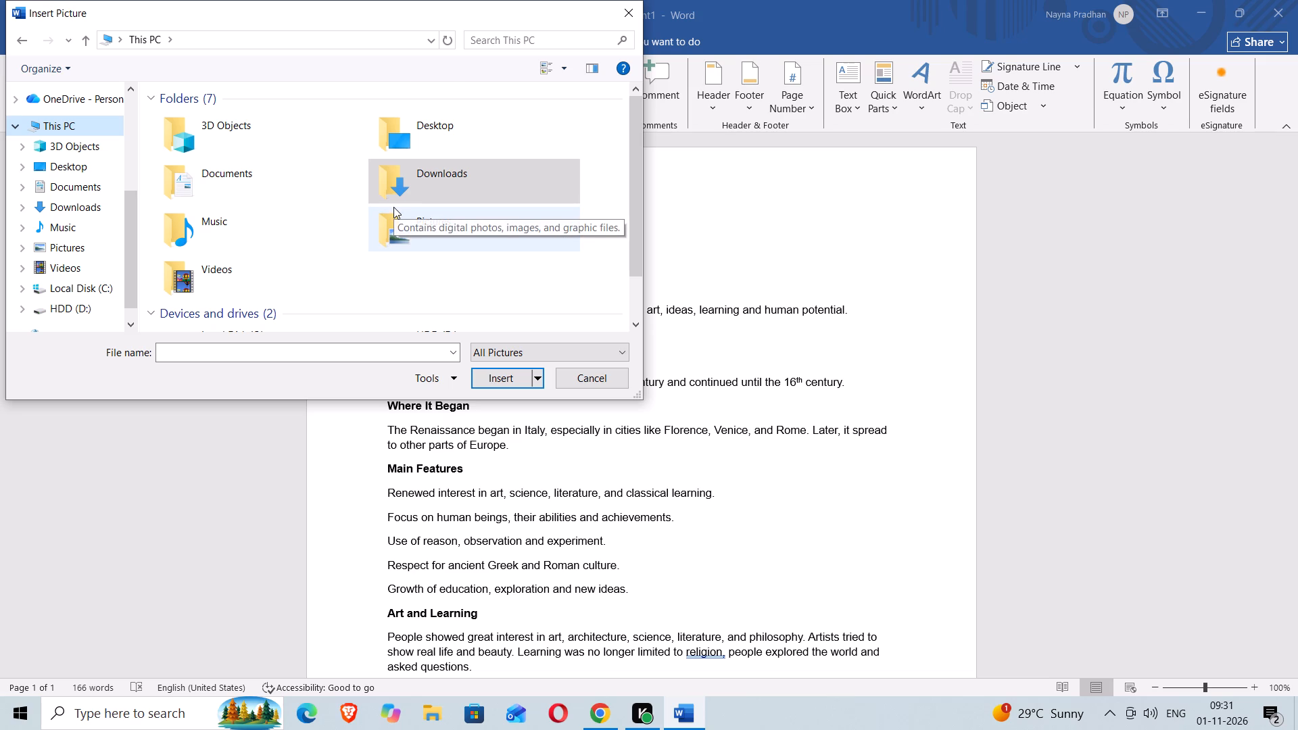
scroll(393, 207, down, 8)
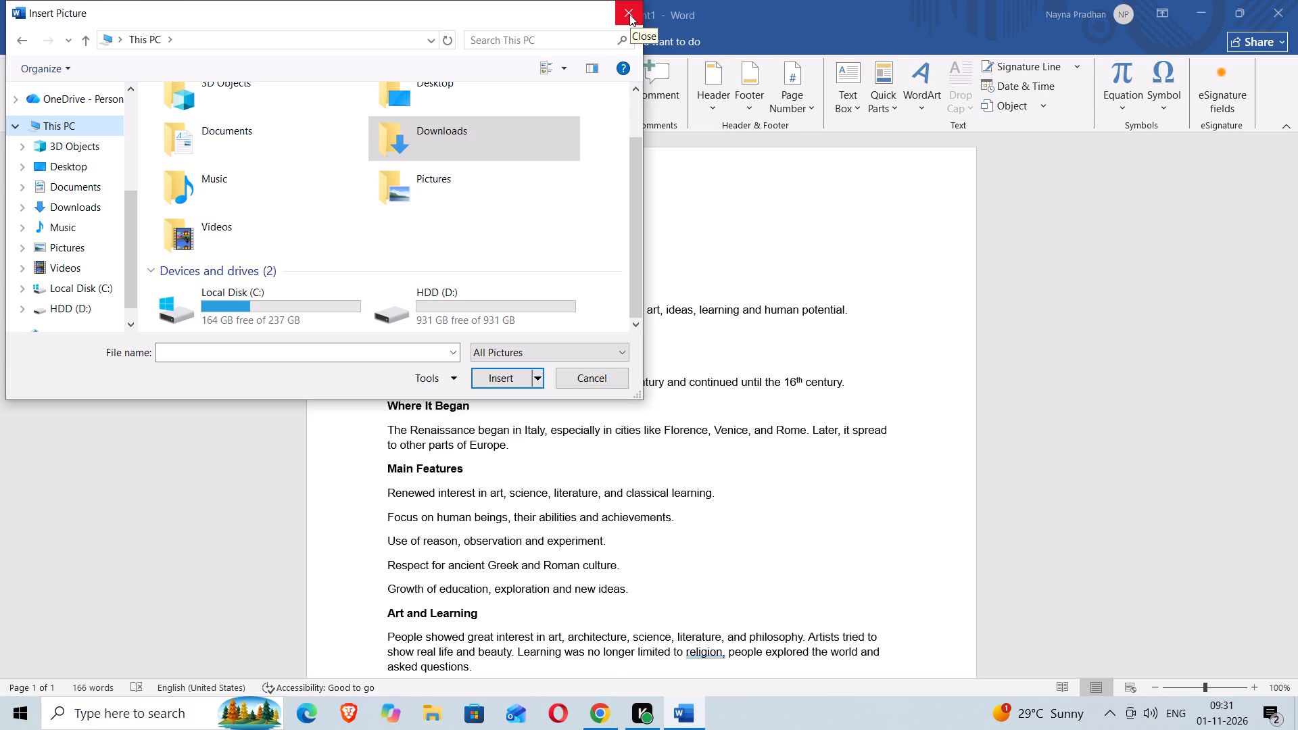
scroll(381, 287, down, 4)
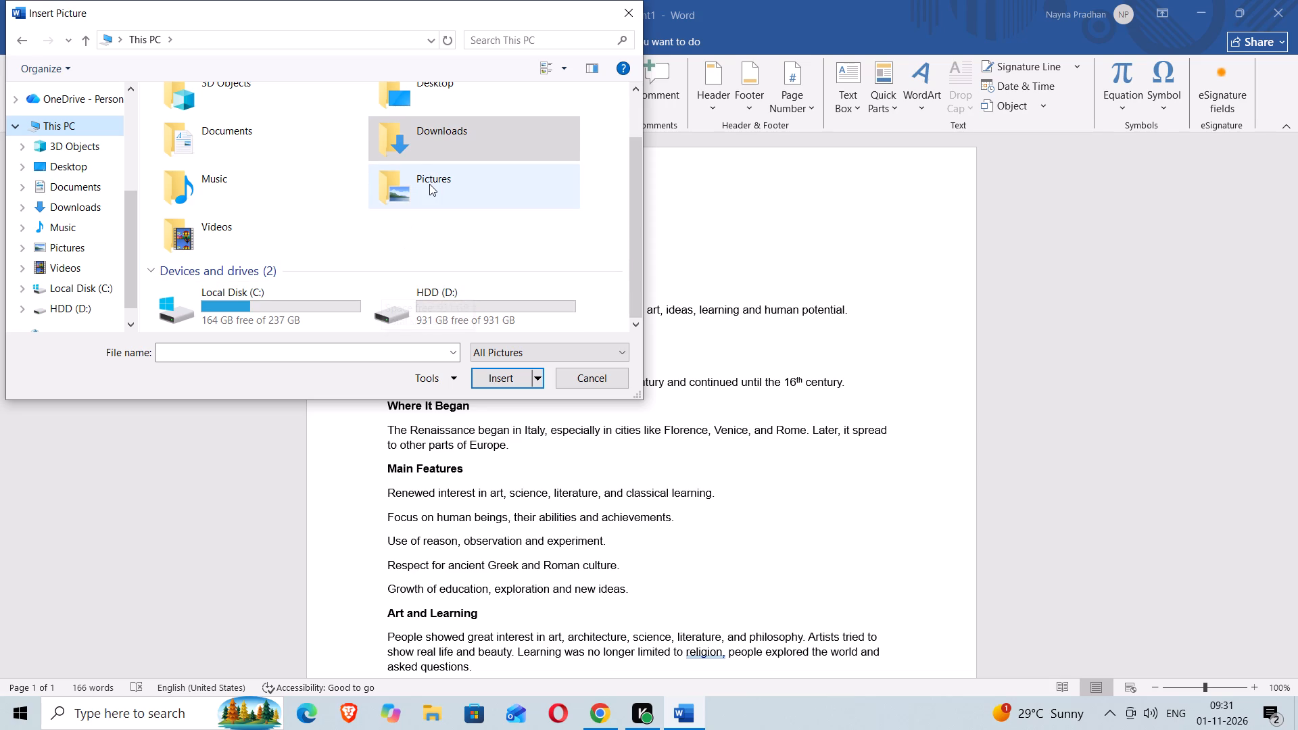
click(431, 181)
click(431, 181)
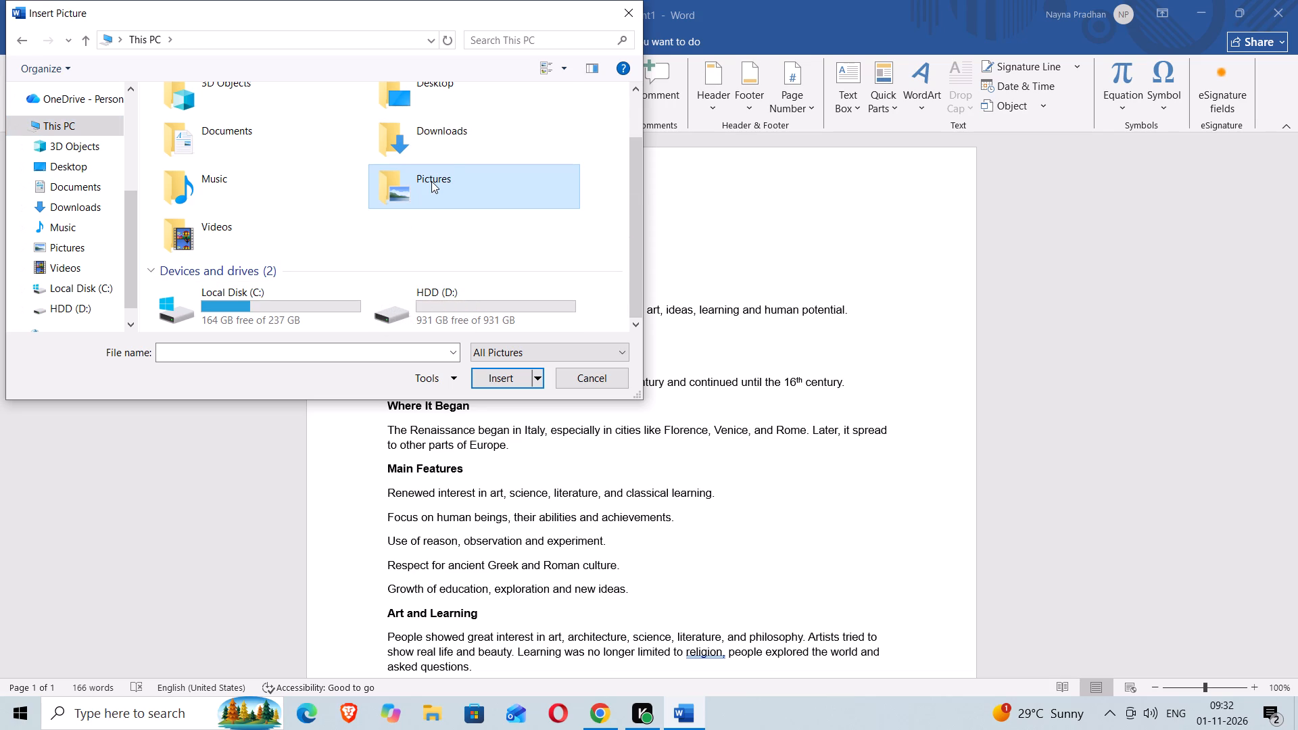
click(299, 121)
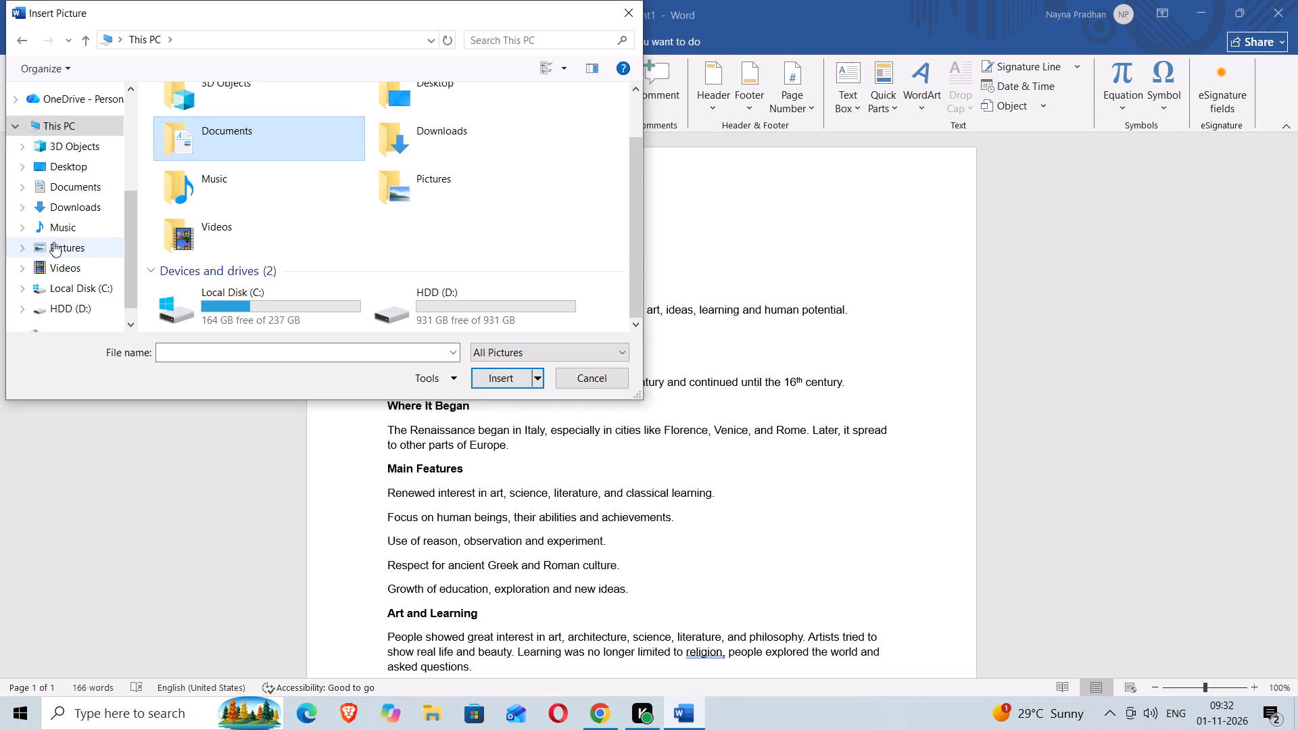
click(76, 187)
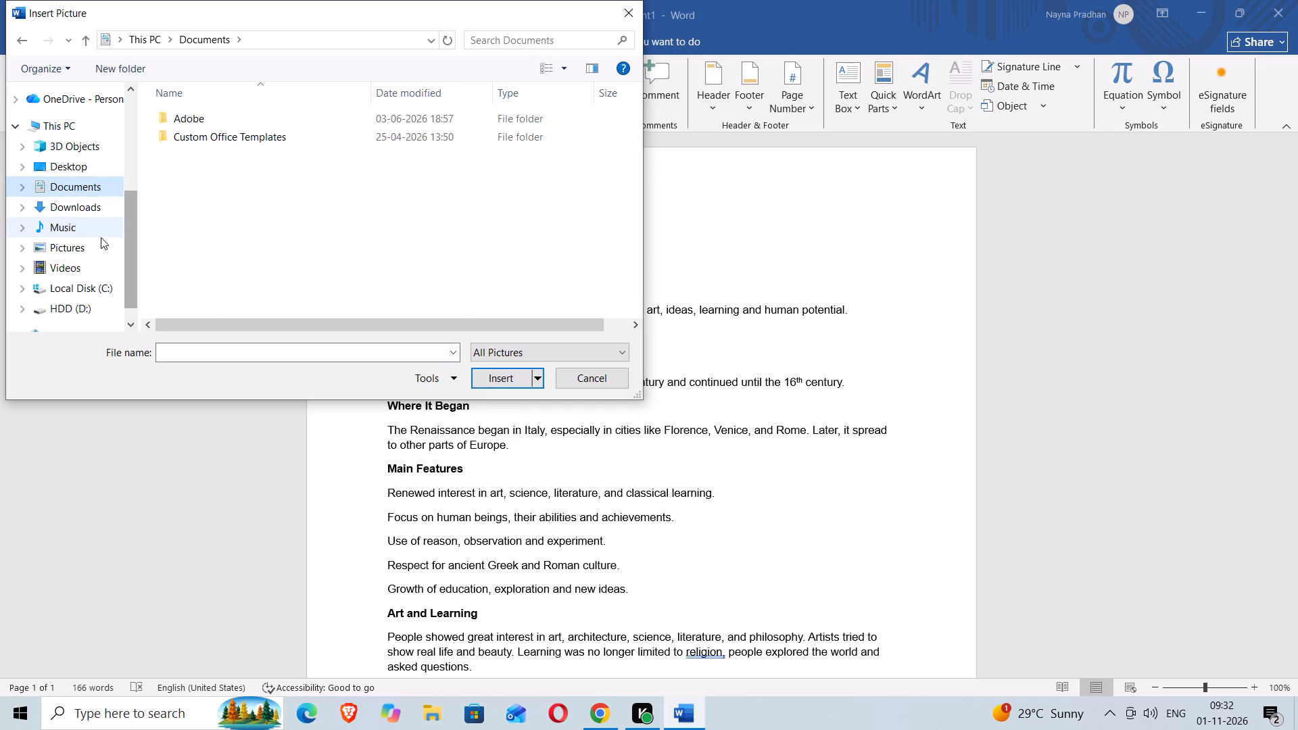
scroll(169, 244, up, 7)
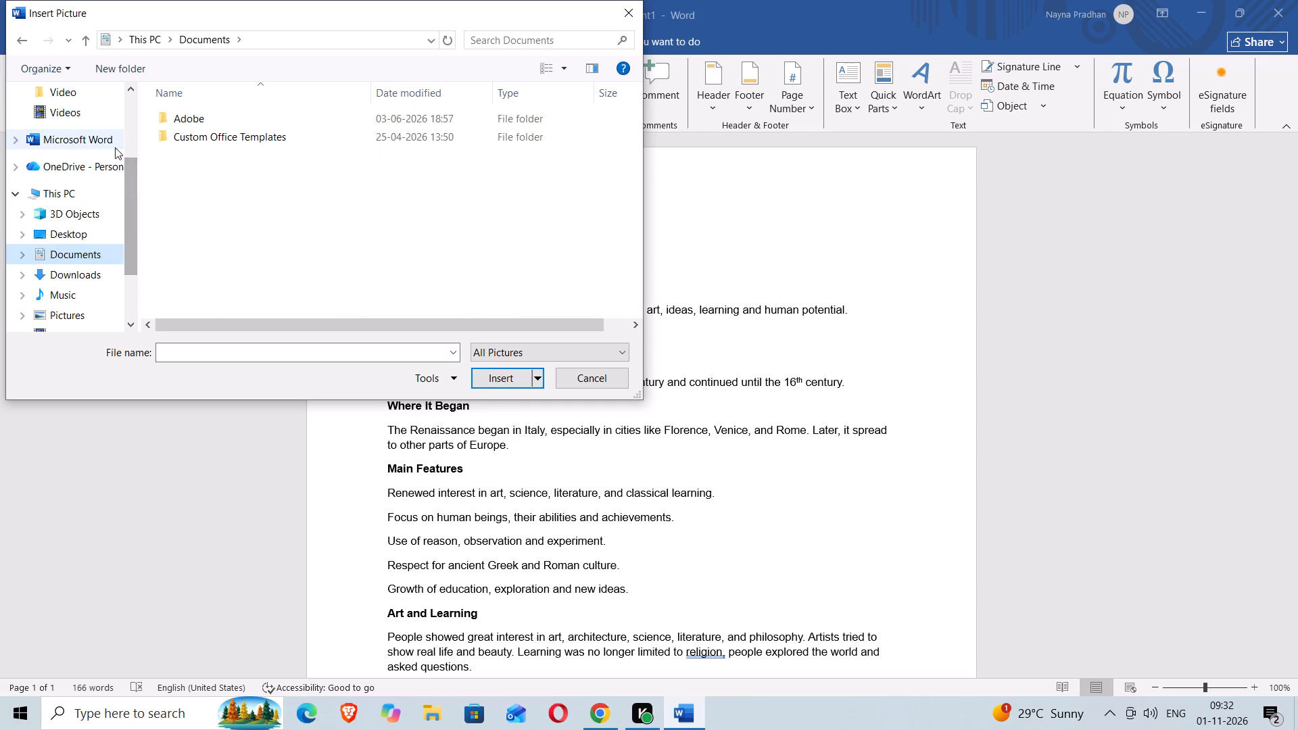
scroll(103, 161, up, 4)
scroll(60, 216, down, 1)
scroll(60, 216, up, 6)
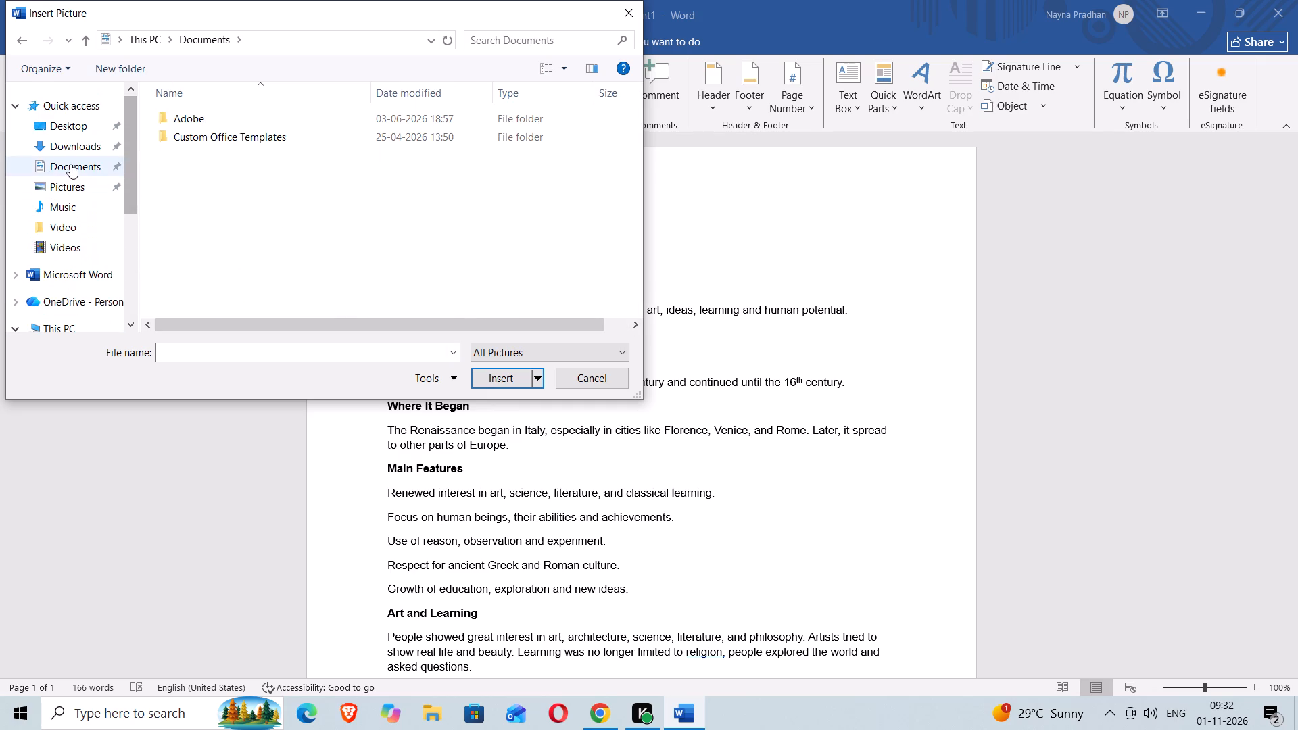
click(79, 151)
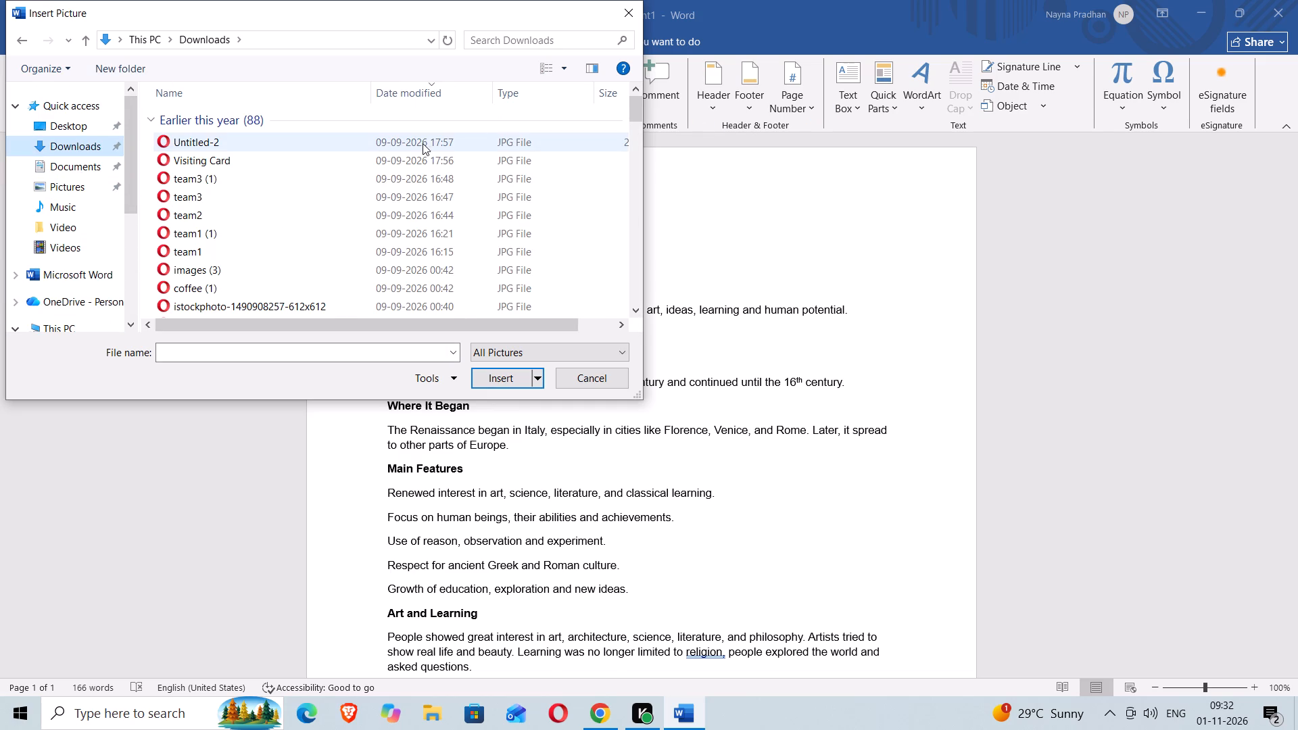
click(627, 5)
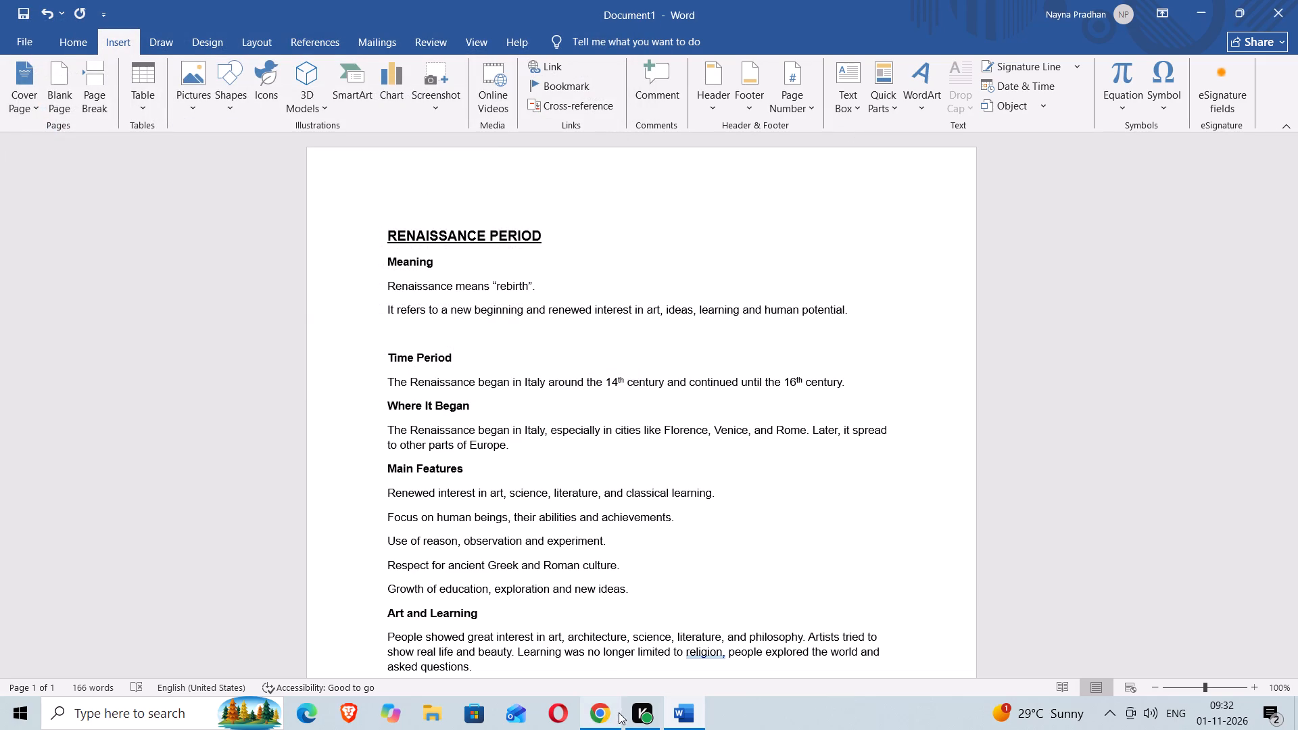
Switch to Chrome and save the Eng.Historyguruji Renaissance image to Downloads again, with the file type set to All Files.
click(606, 710)
right_click(940, 370)
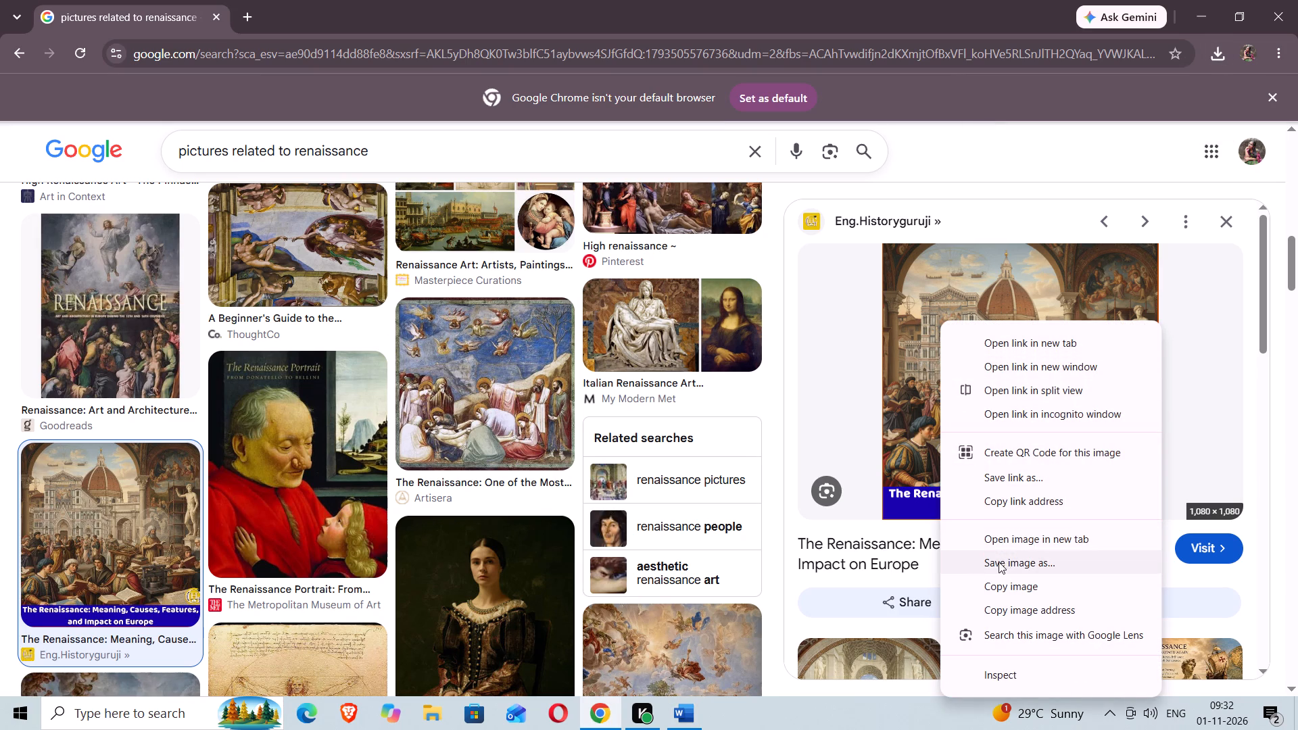
drag(1008, 570, 992, 554)
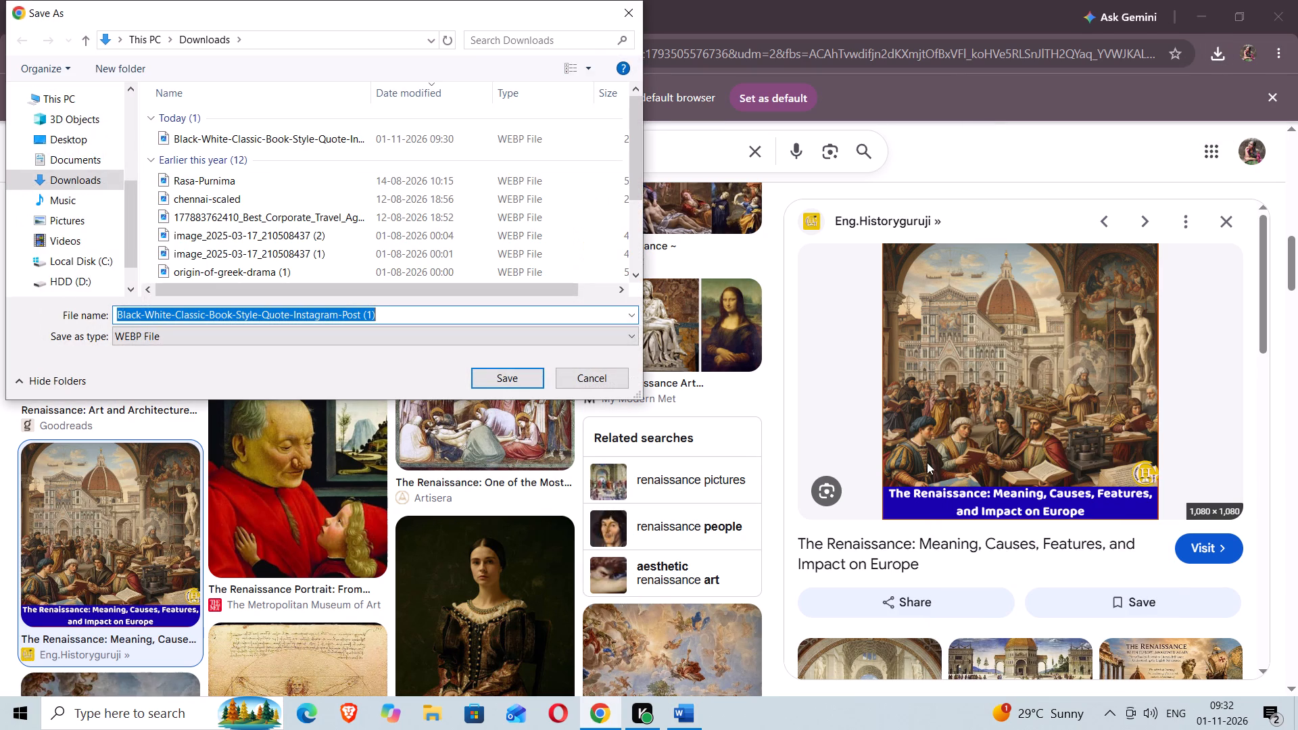
click(622, 339)
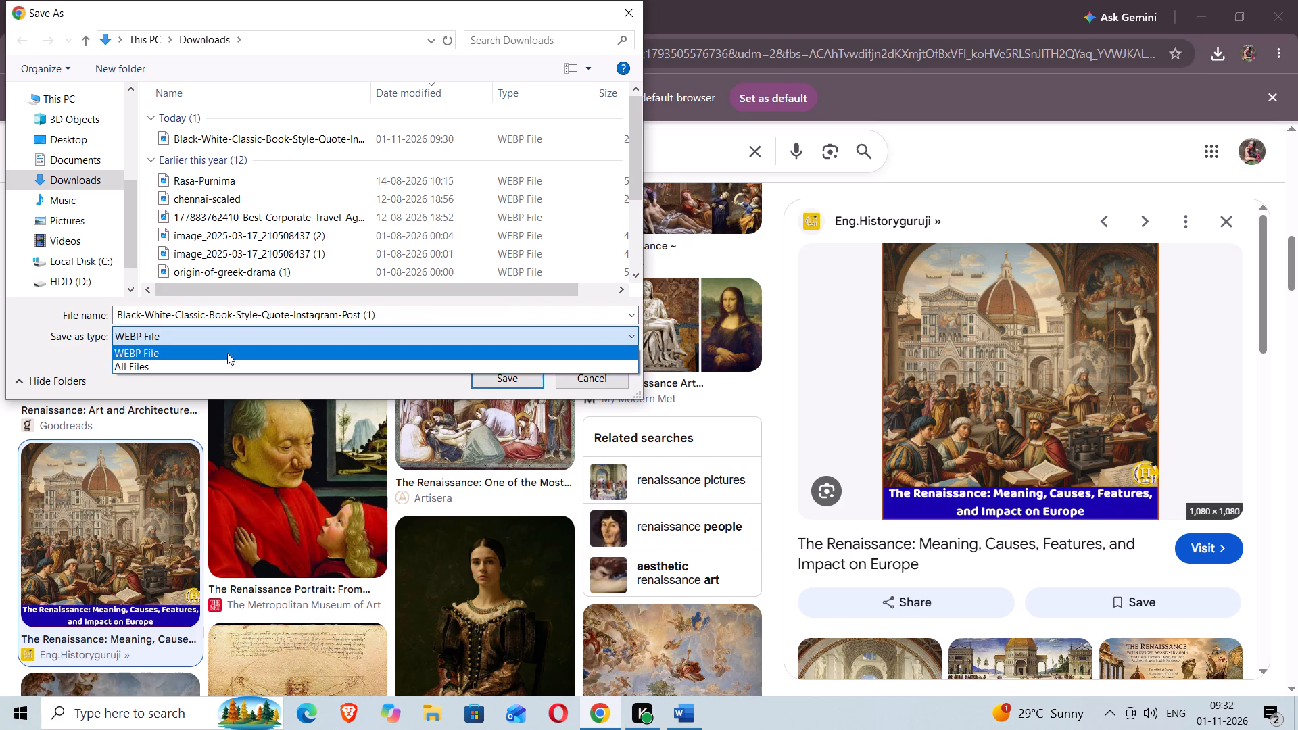
click(210, 361)
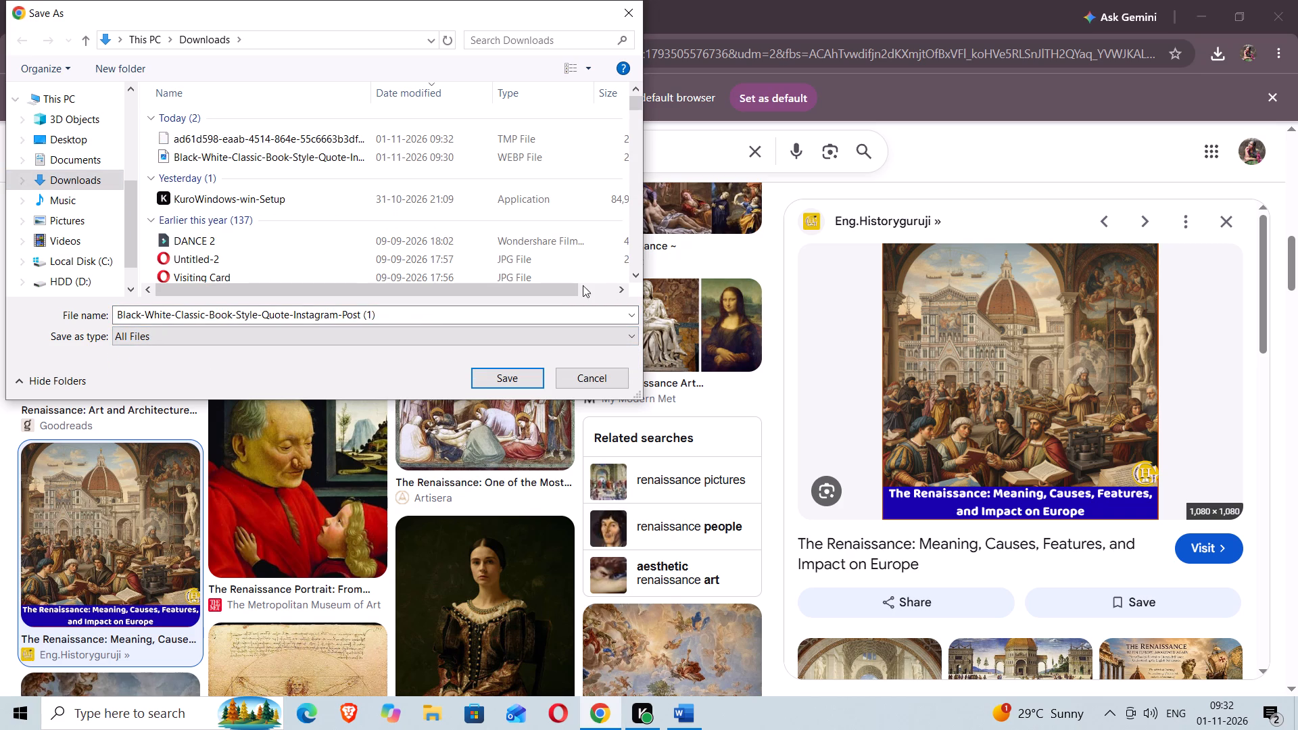
click(490, 384)
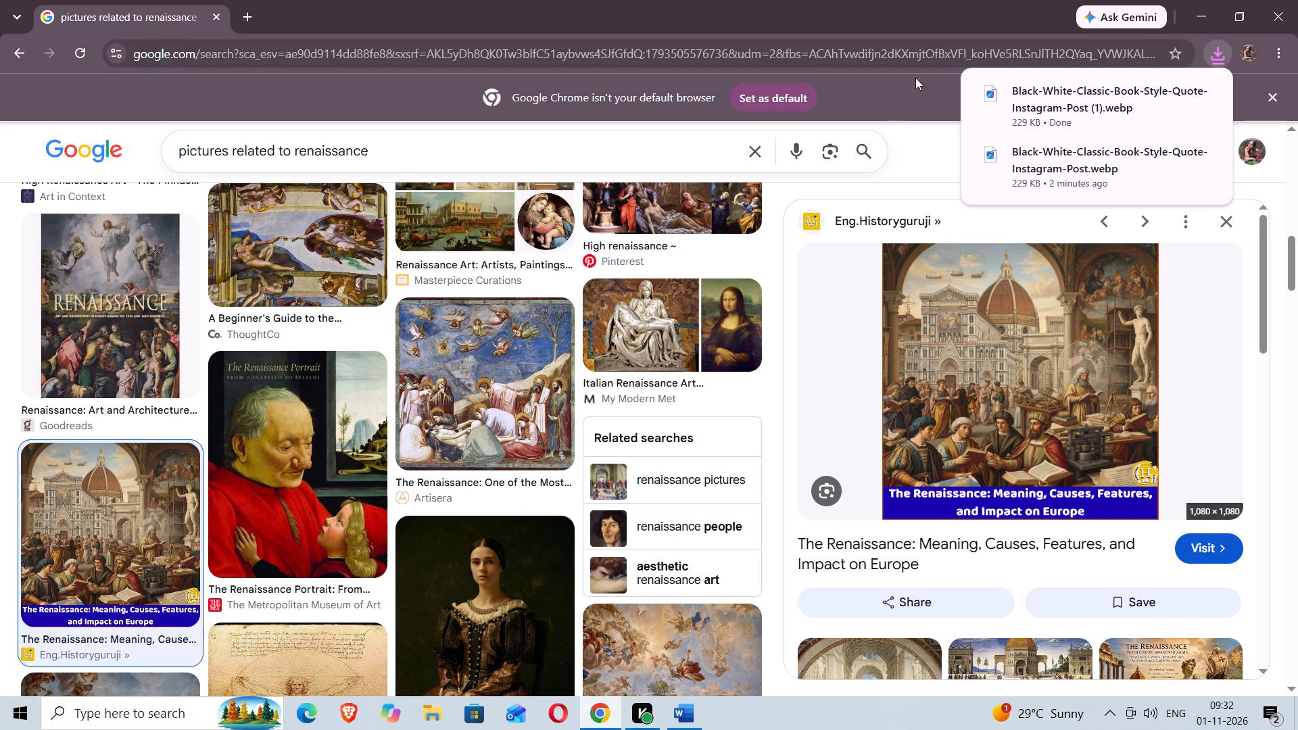
Switch to Word, start inserting a picture from this device, and look through Downloads for the saved Renaissance image.
click(679, 712)
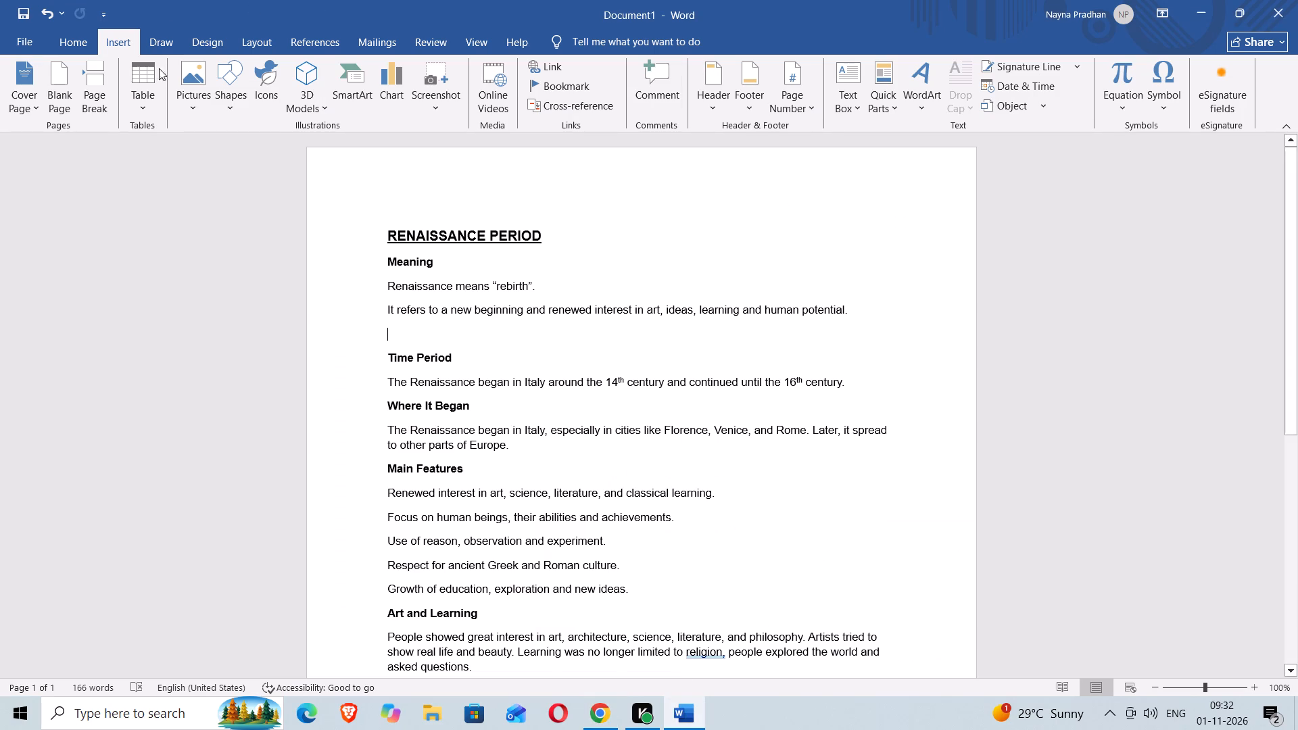
click(211, 84)
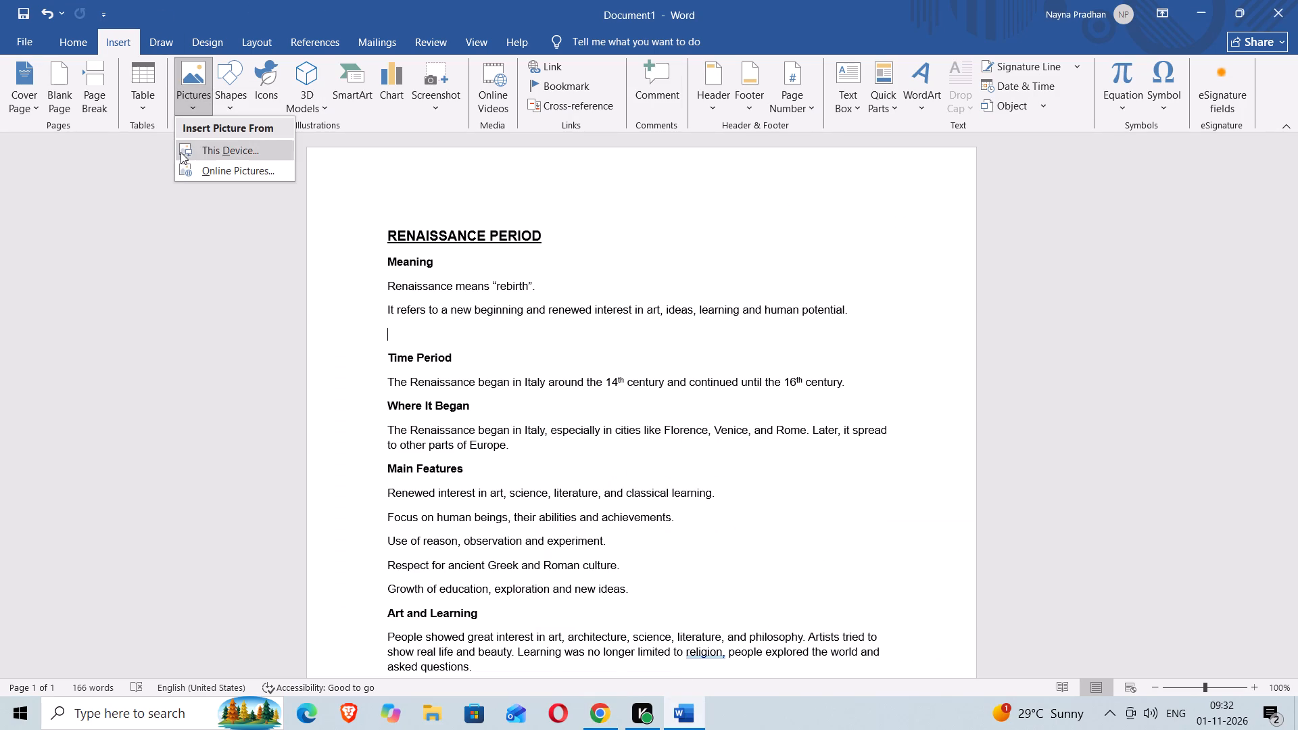
click(195, 160)
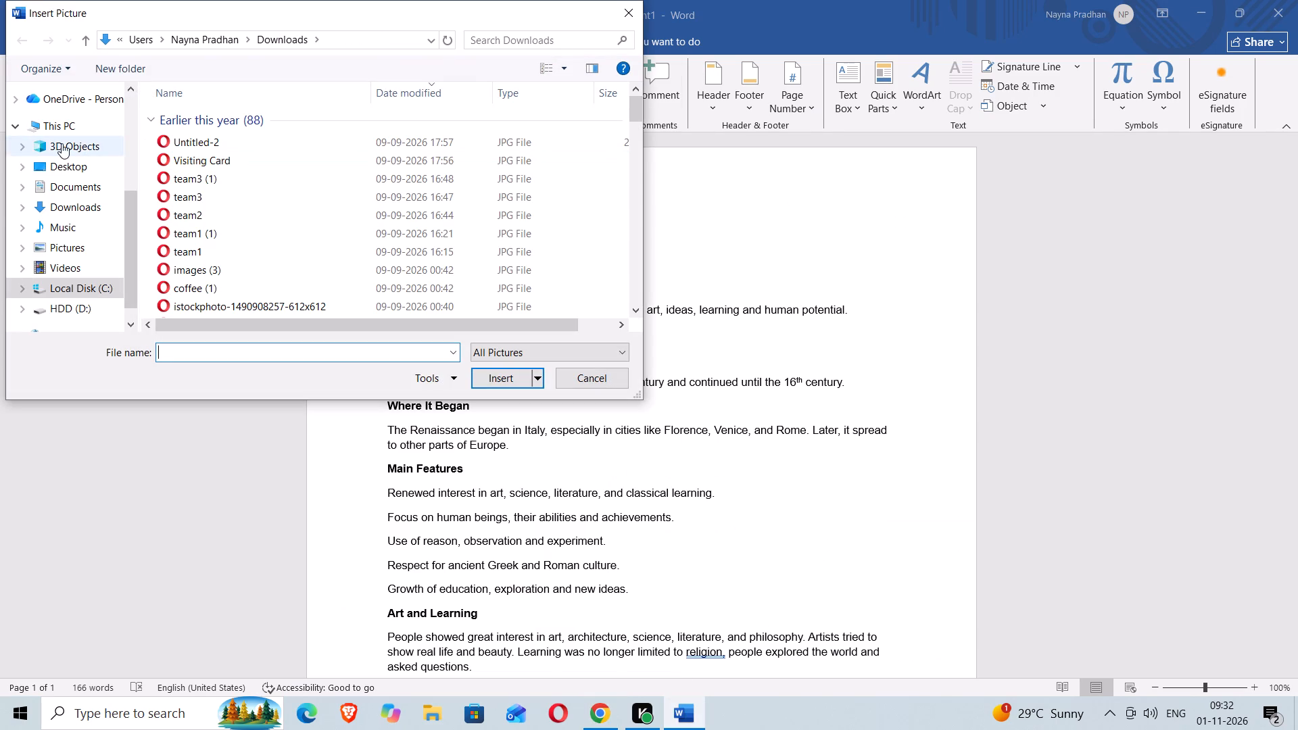
click(93, 211)
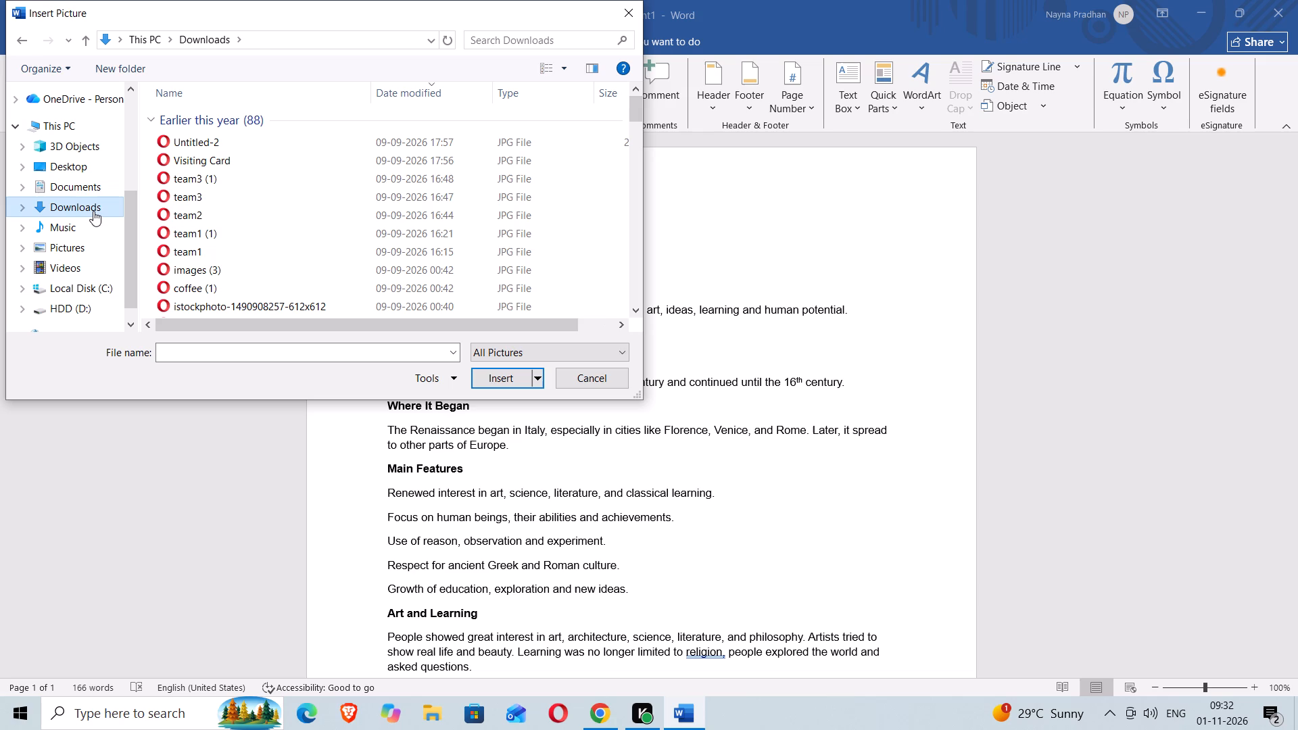
click(202, 113)
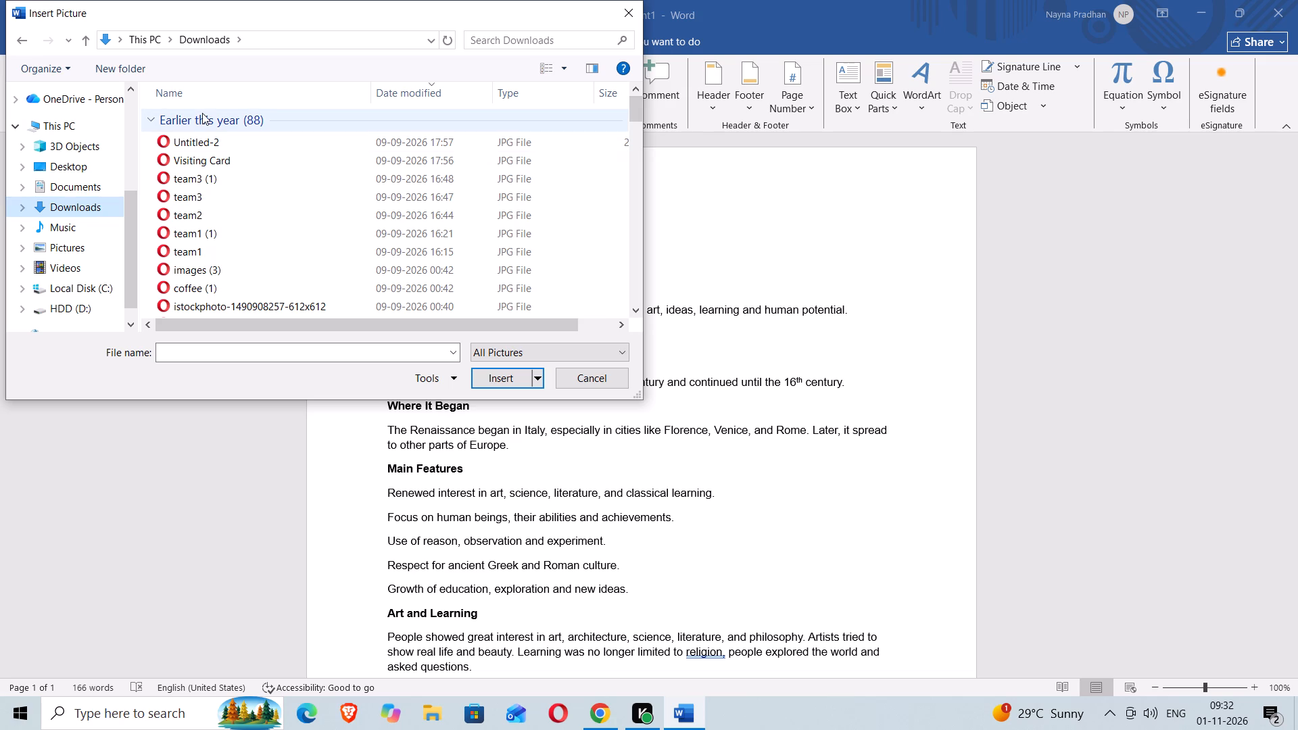
scroll(397, 197, down, 4)
scroll(397, 198, up, 1)
scroll(398, 198, down, 4)
scroll(398, 198, up, 1)
scroll(398, 198, down, 3)
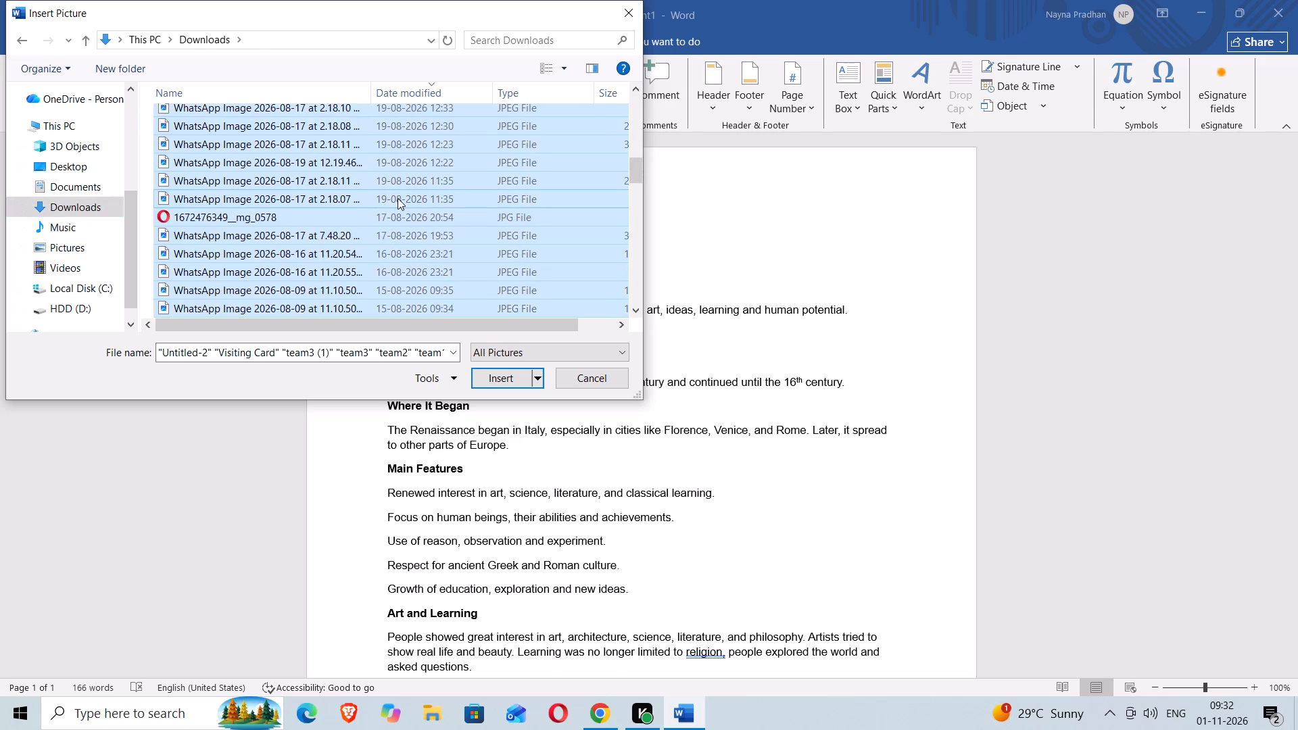
scroll(398, 198, up, 1)
scroll(398, 198, down, 9)
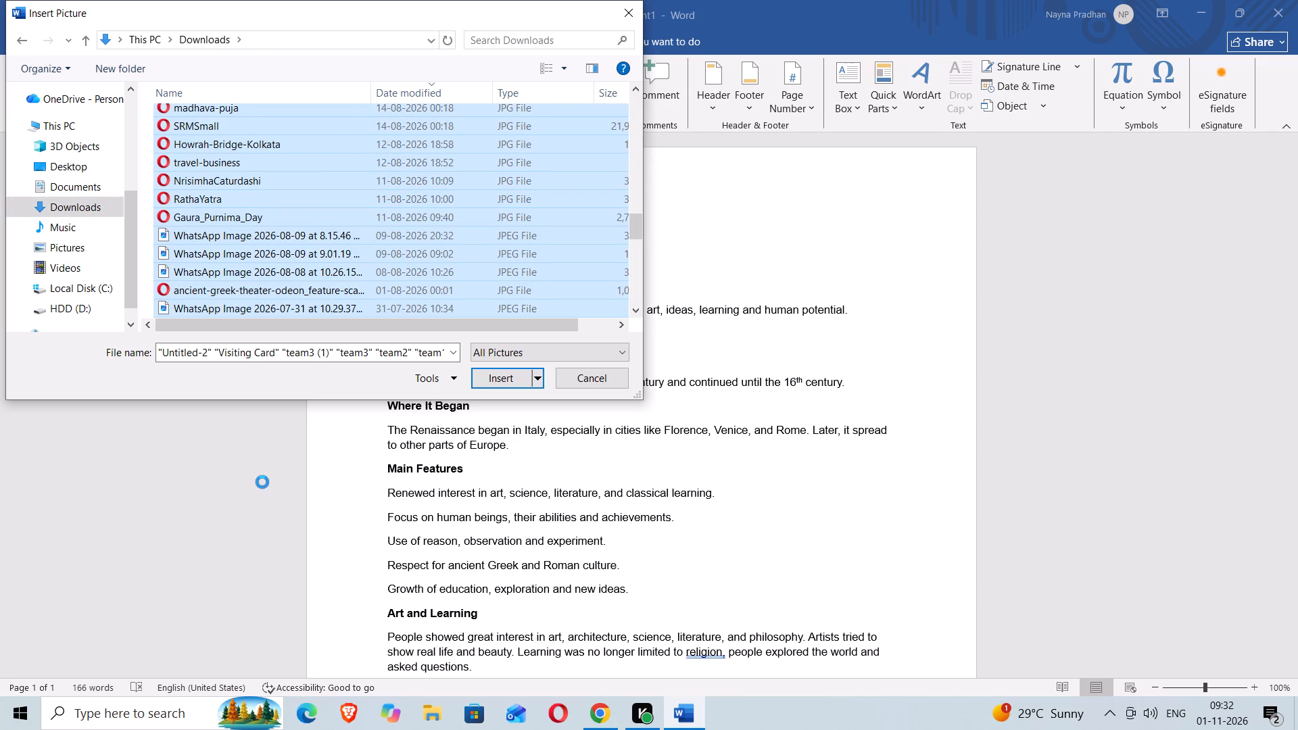
Show All Files in Downloads and insert Black-White-Classic-Book-Style-Quote-Instagram-Post into the empty paragraph under Meaning.
click(579, 351)
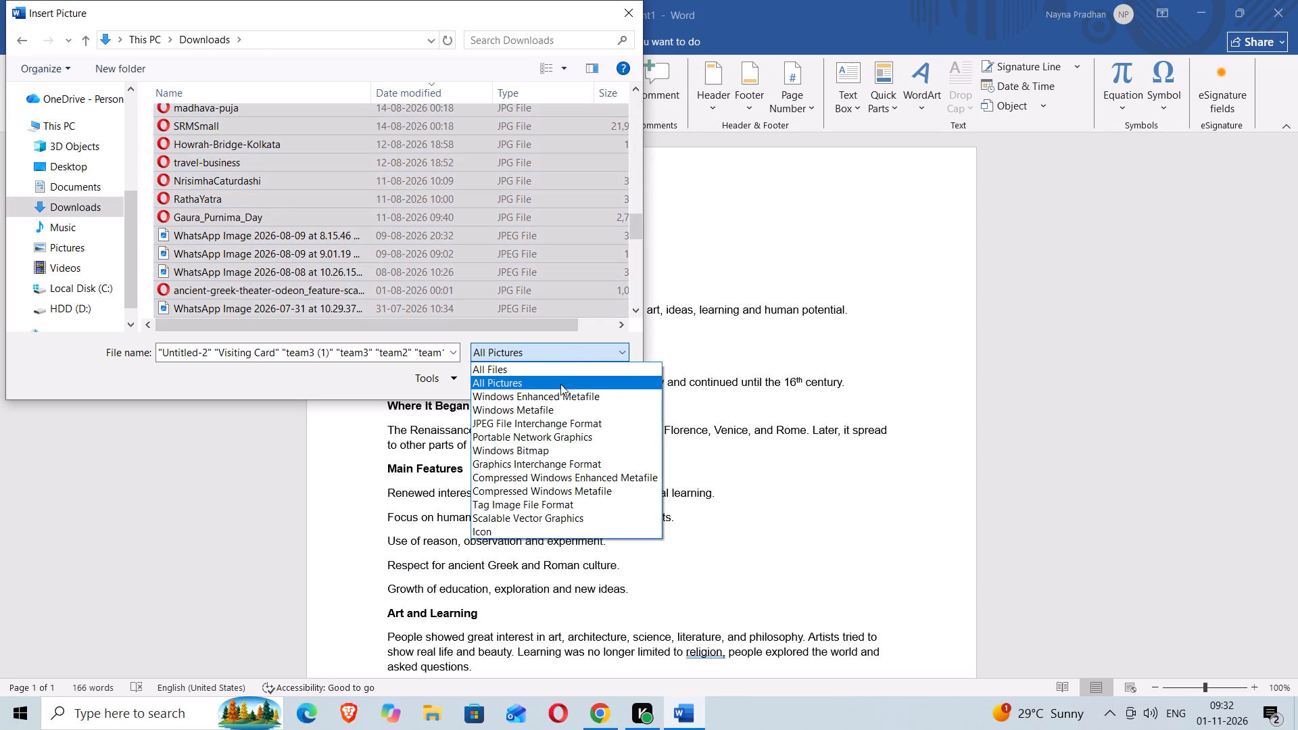
click(556, 366)
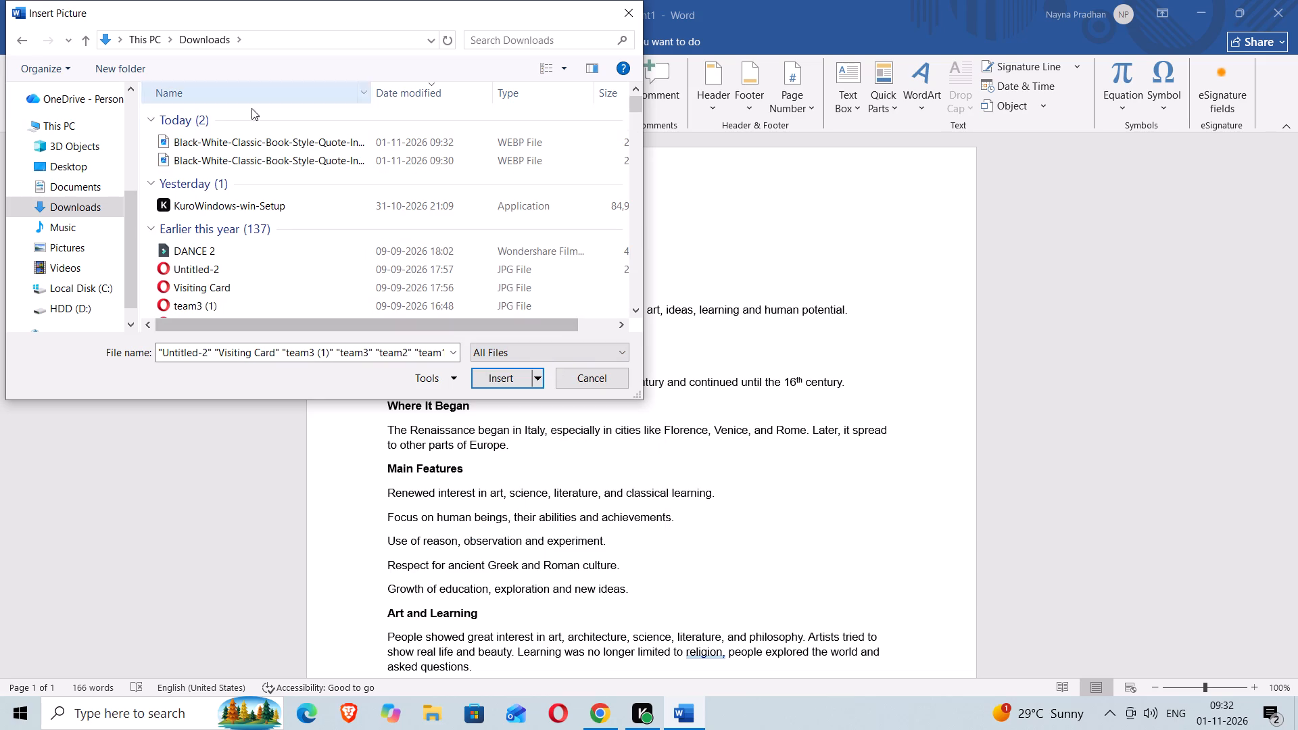
click(264, 156)
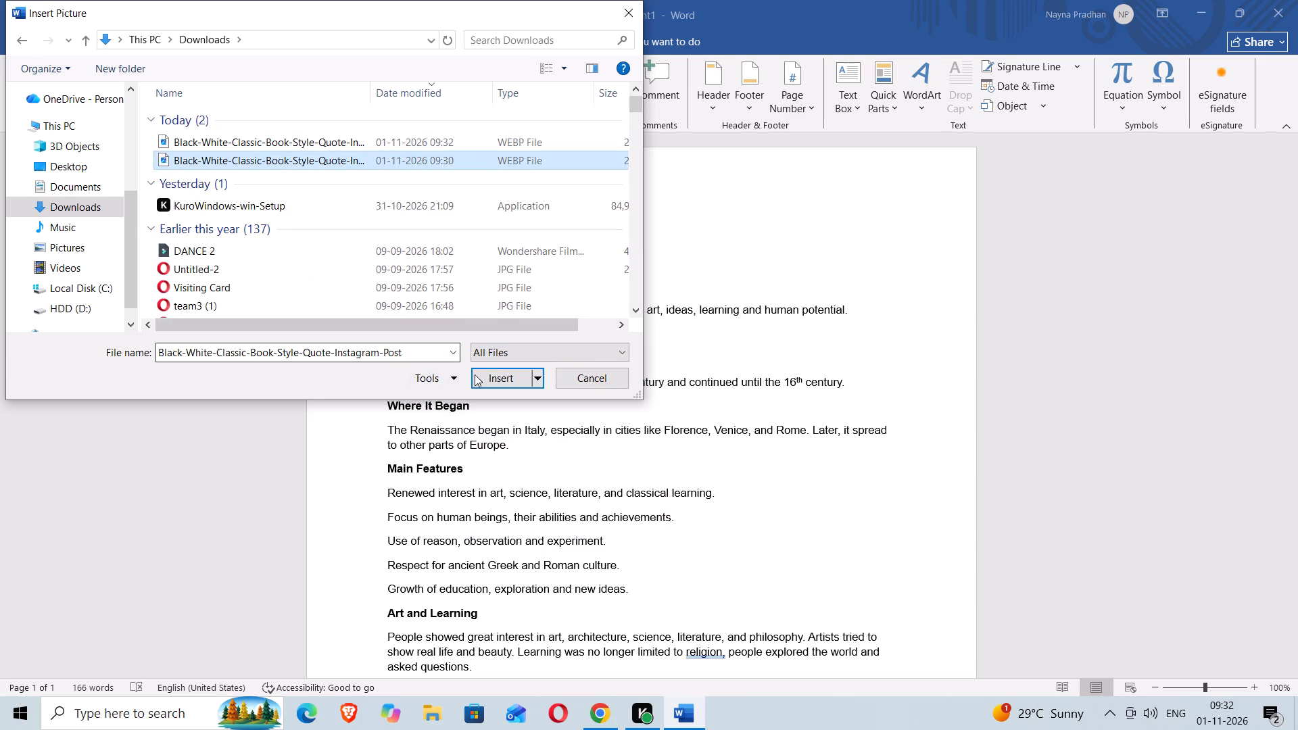
click(478, 374)
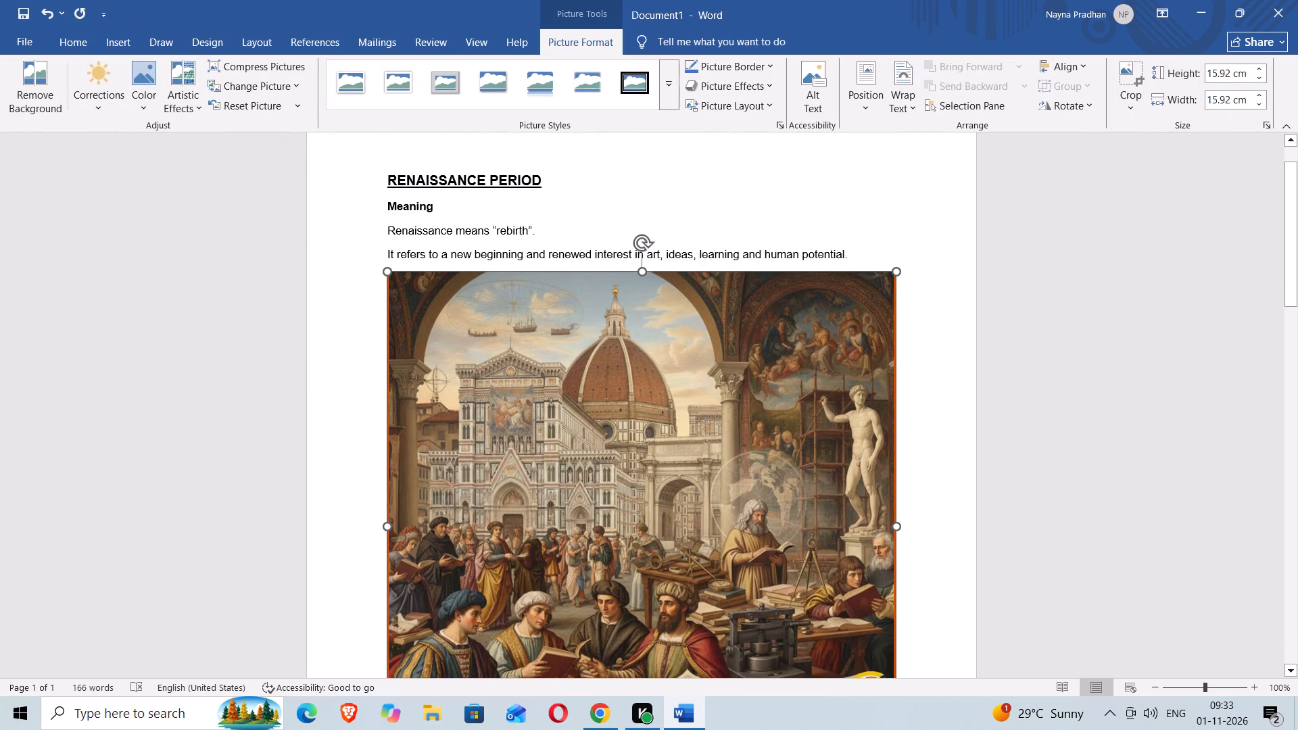
Open the size and position settings of the inserted Renaissance picture.
right_click(448, 400)
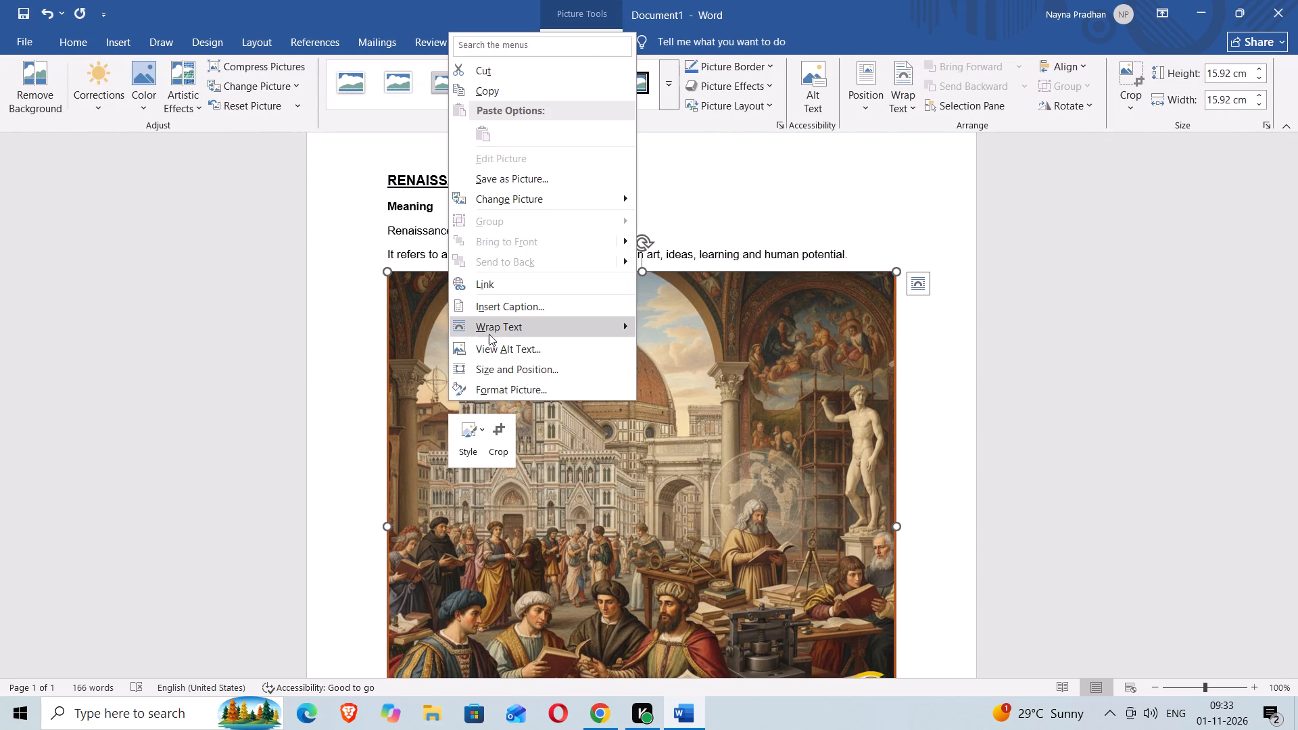
click(503, 368)
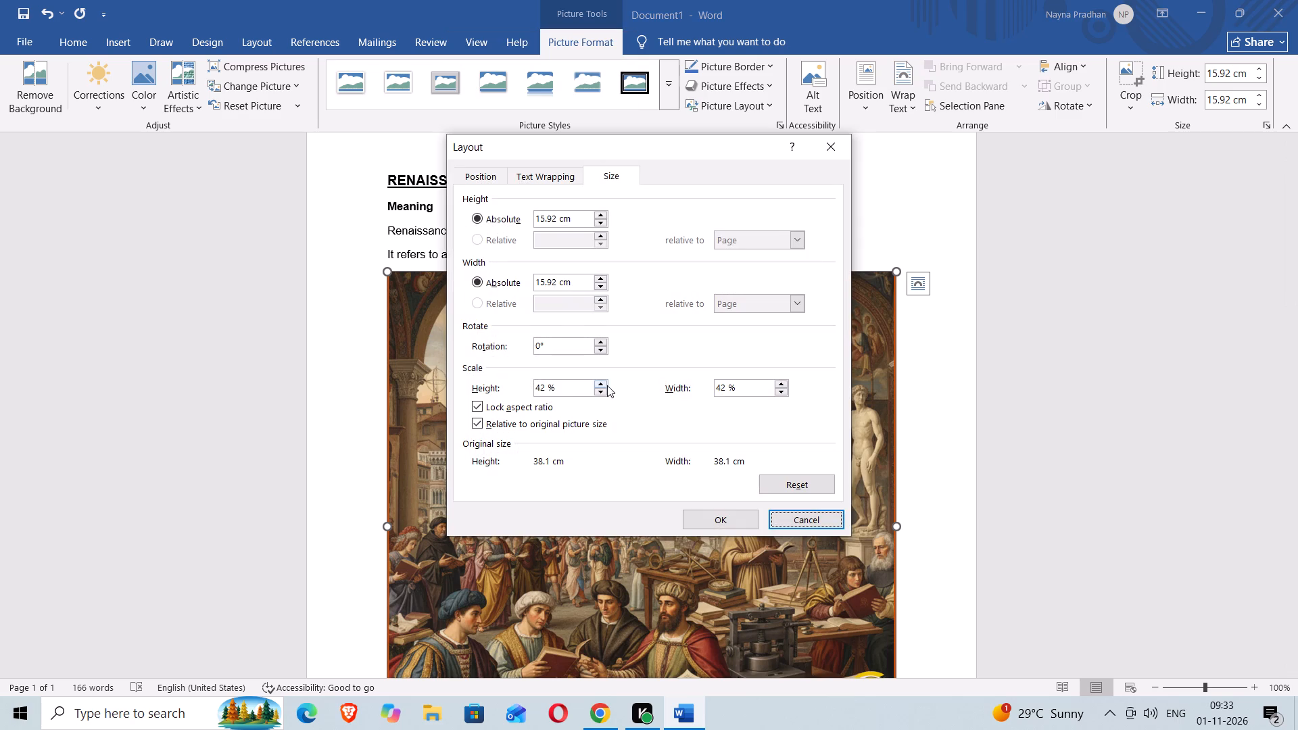
Accept the layout size settings for the Renaissance picture below the Meaning text.
click(704, 516)
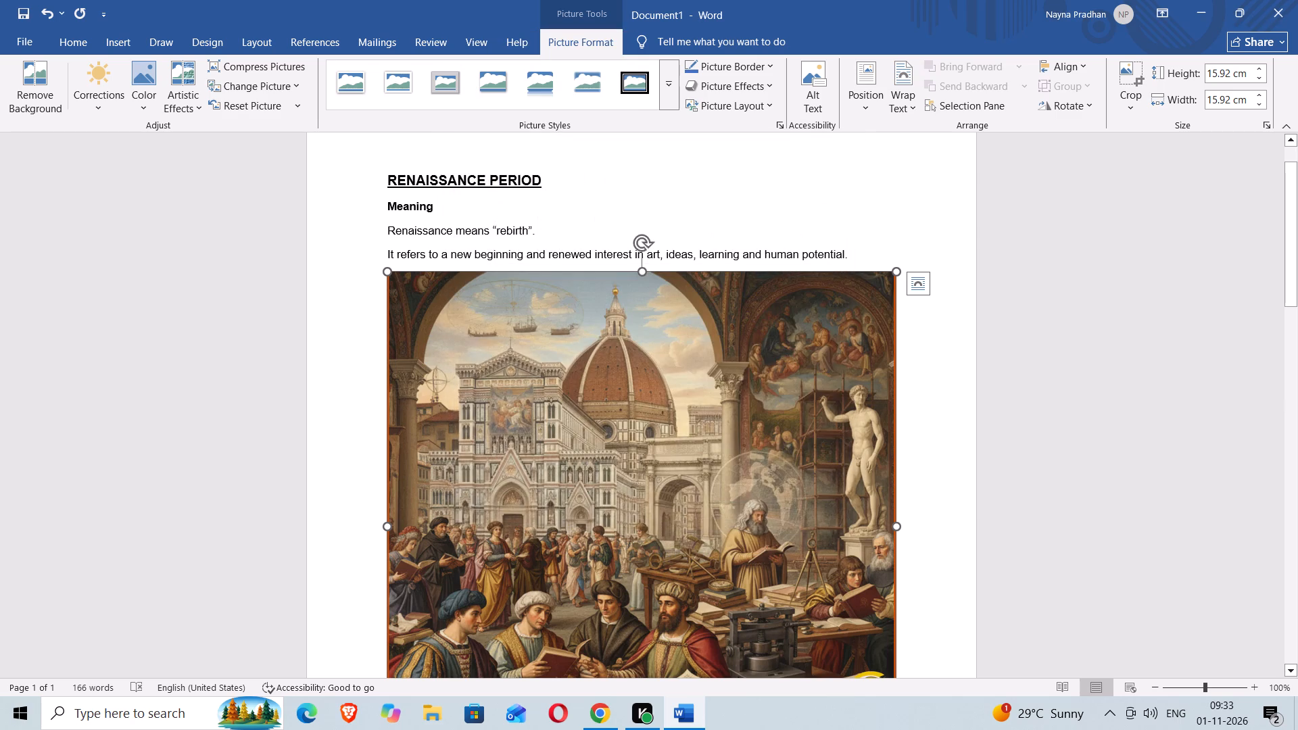
Bring up the editing options for the Renaissance picture below the Meaning text.
right_click(679, 460)
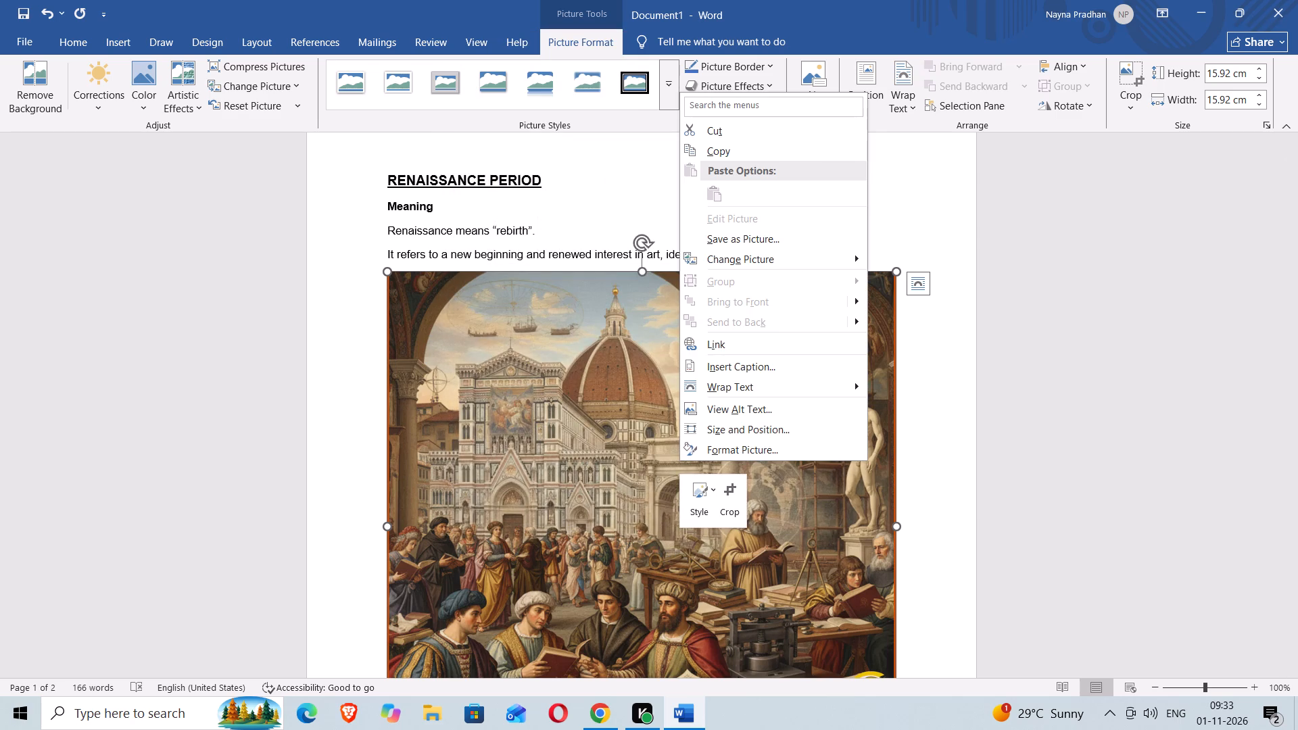
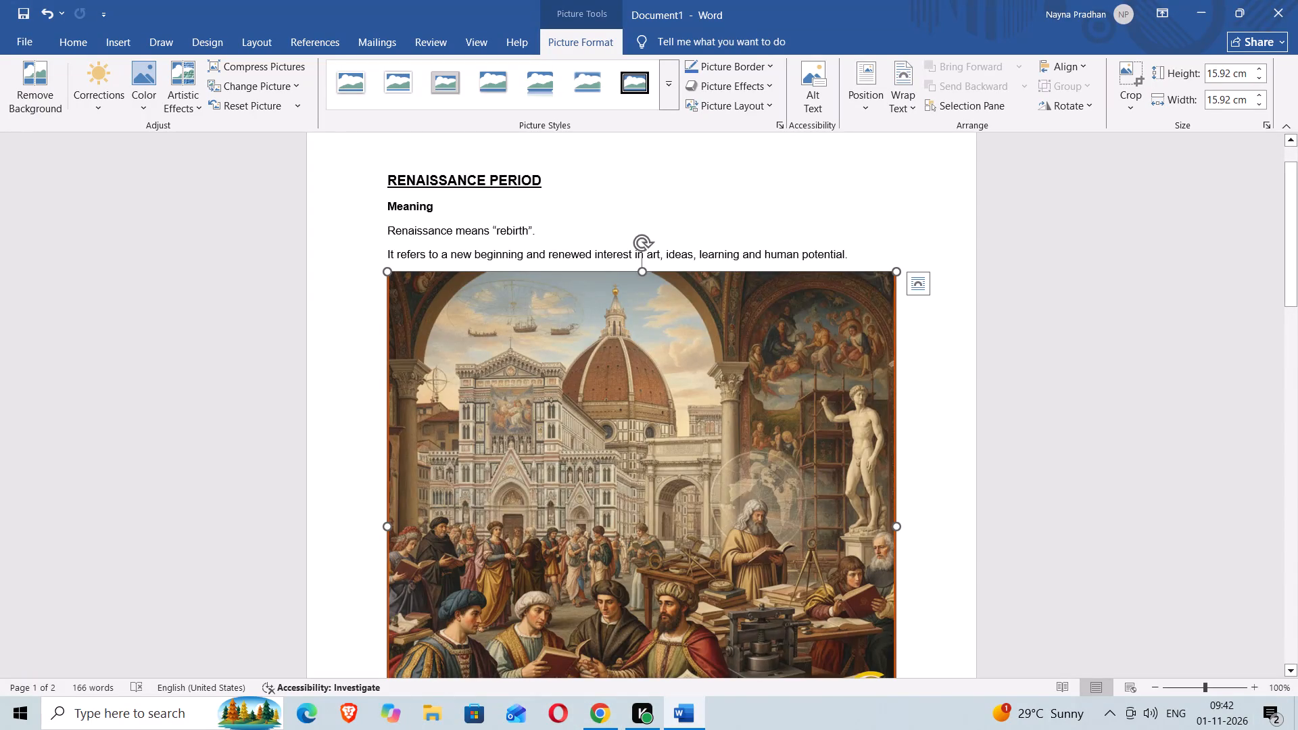
Shrink the Renaissance picture below the Meaning text proportionally to about 10.69 cm square.
drag(381, 274, 555, 440)
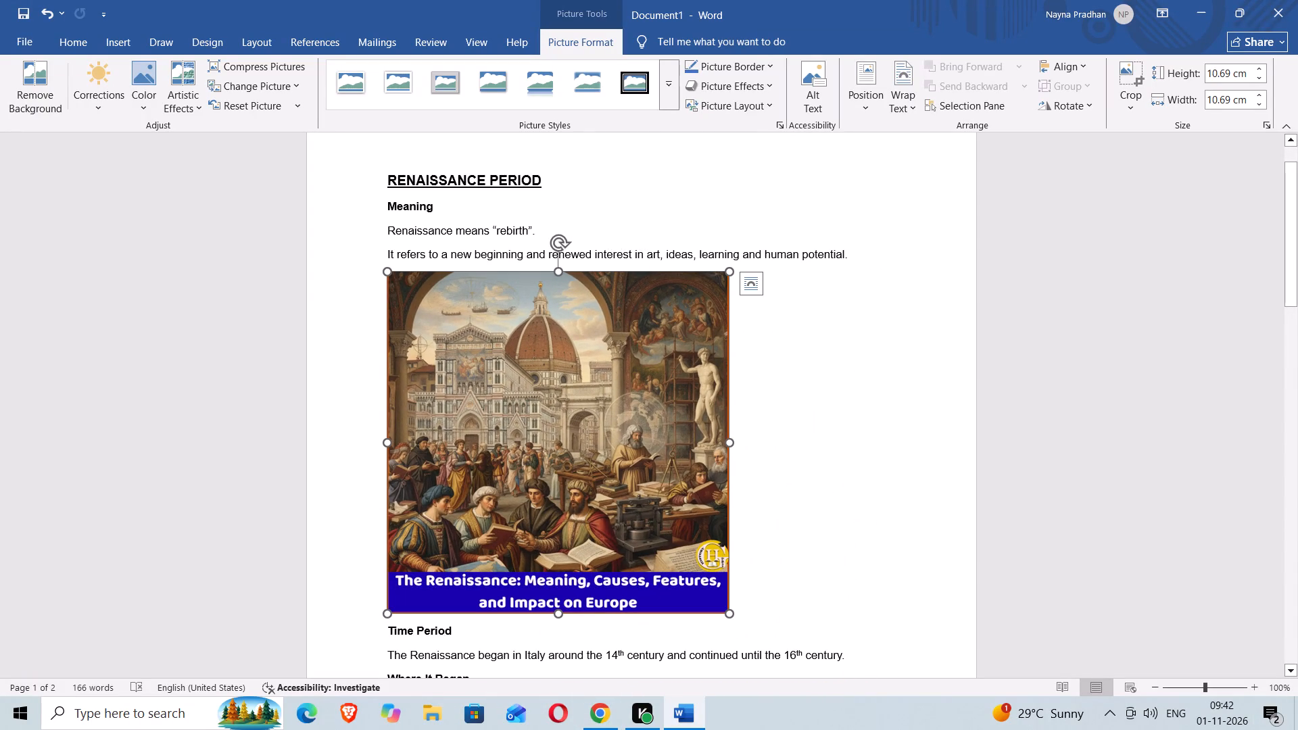
Crop the blue caption band off the Renaissance picture and trim its side edge, to about 9.34 cm high by 10.46 cm wide.
right_click(569, 519)
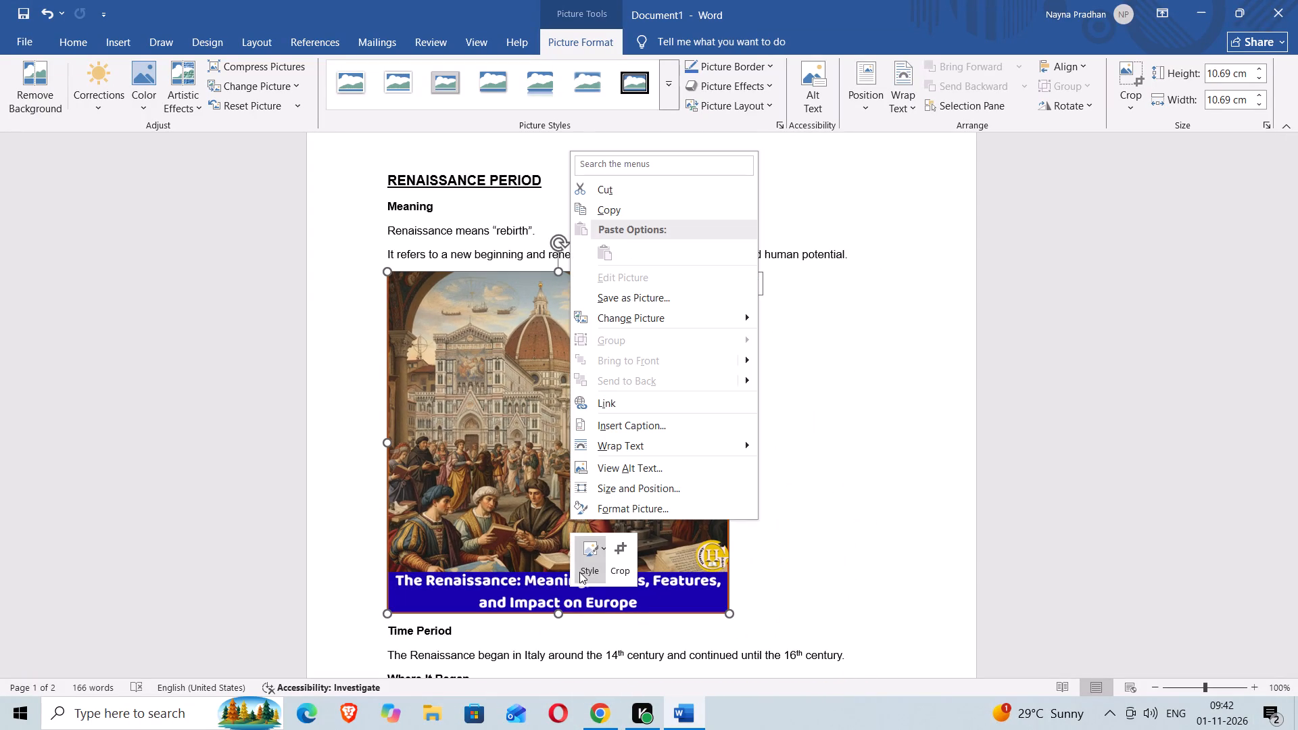
click(618, 568)
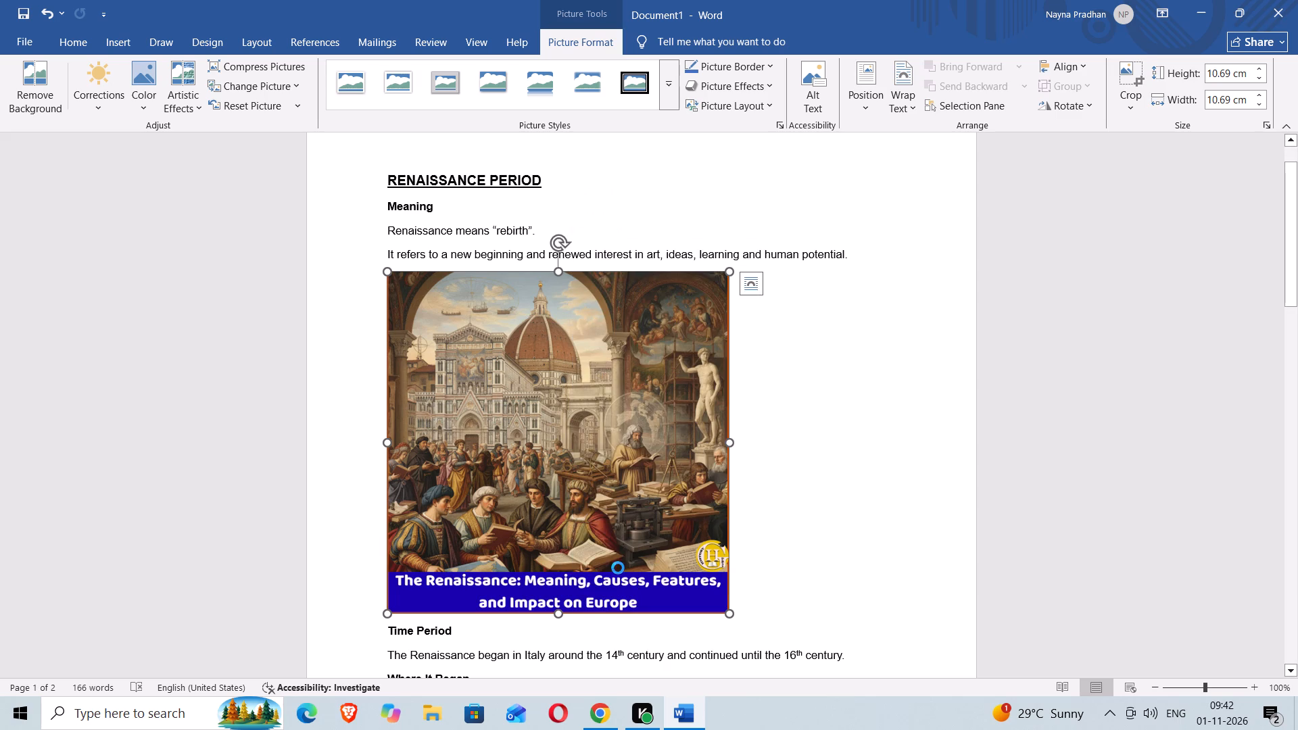
click(560, 606)
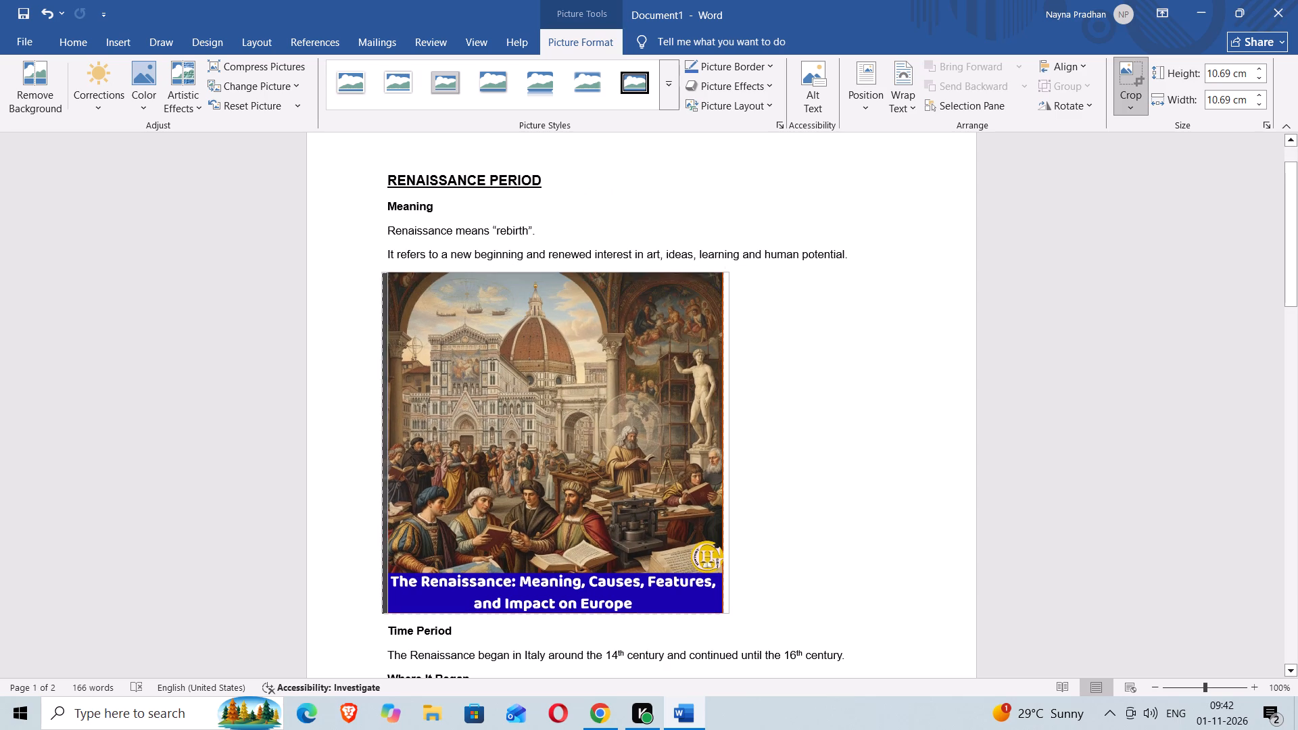
drag(561, 613, 558, 572)
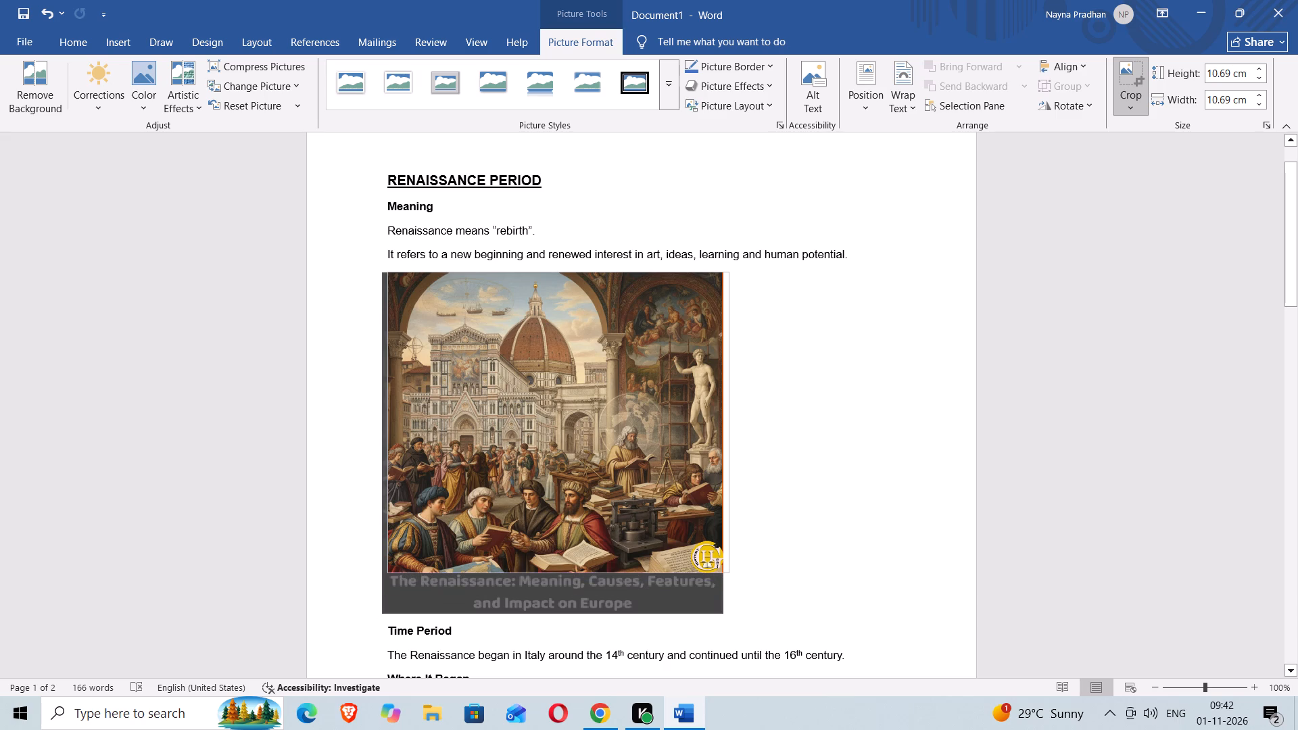
drag(558, 572, 558, 570)
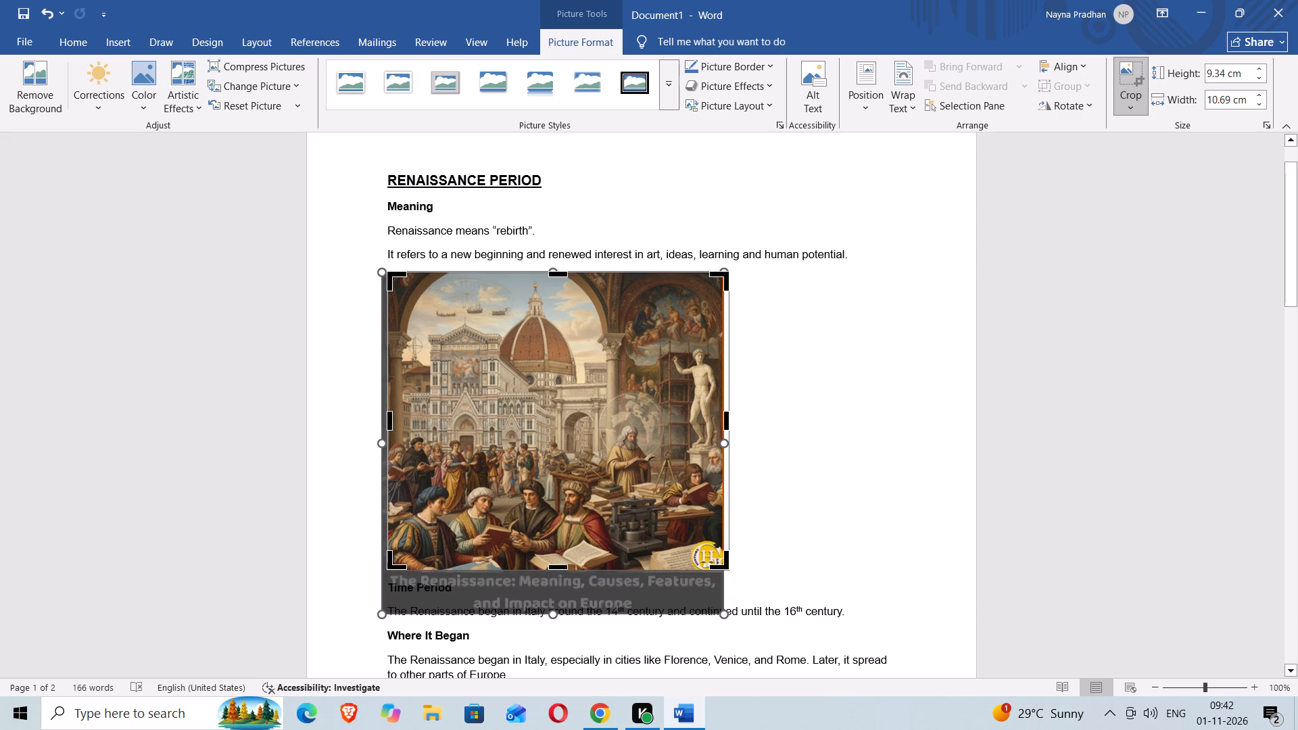
drag(727, 421, 721, 424)
click(587, 416)
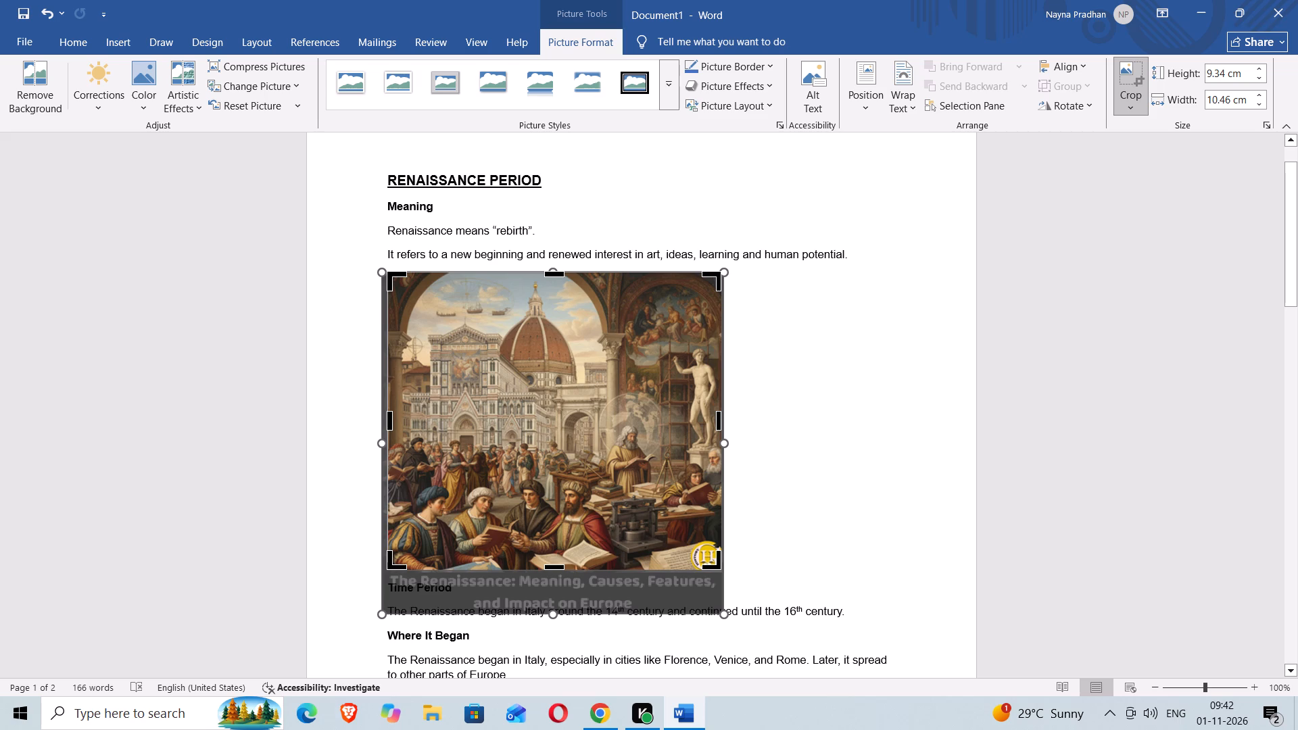
right_click(587, 416)
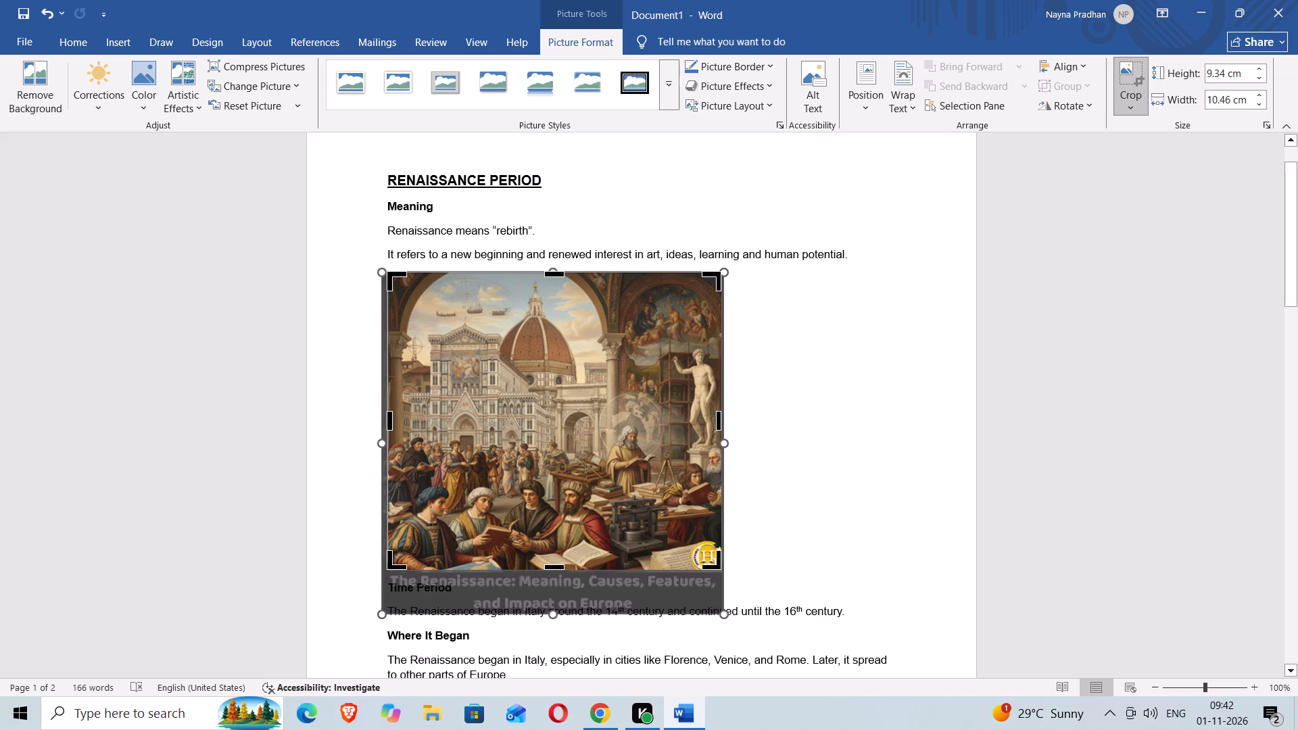
click(769, 476)
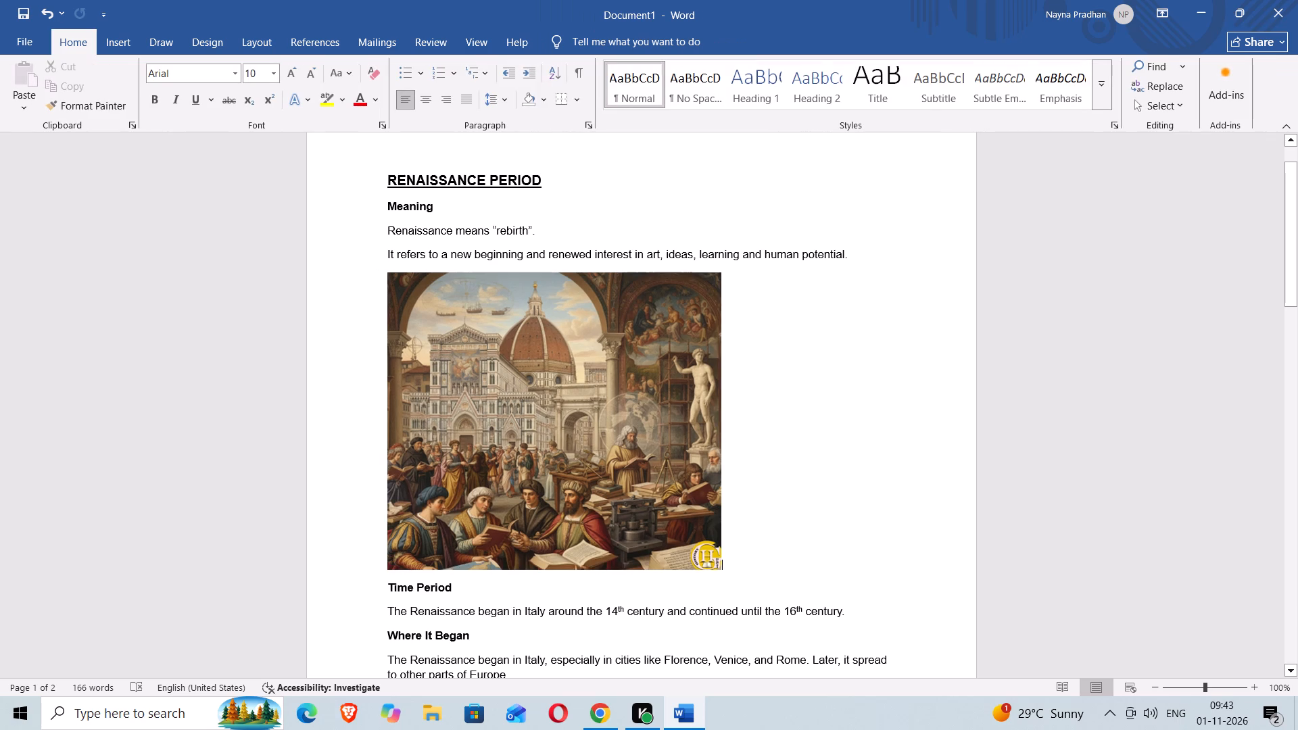
Apply the soft-edged rectangle picture style to the cropped Renaissance picture.
click(527, 448)
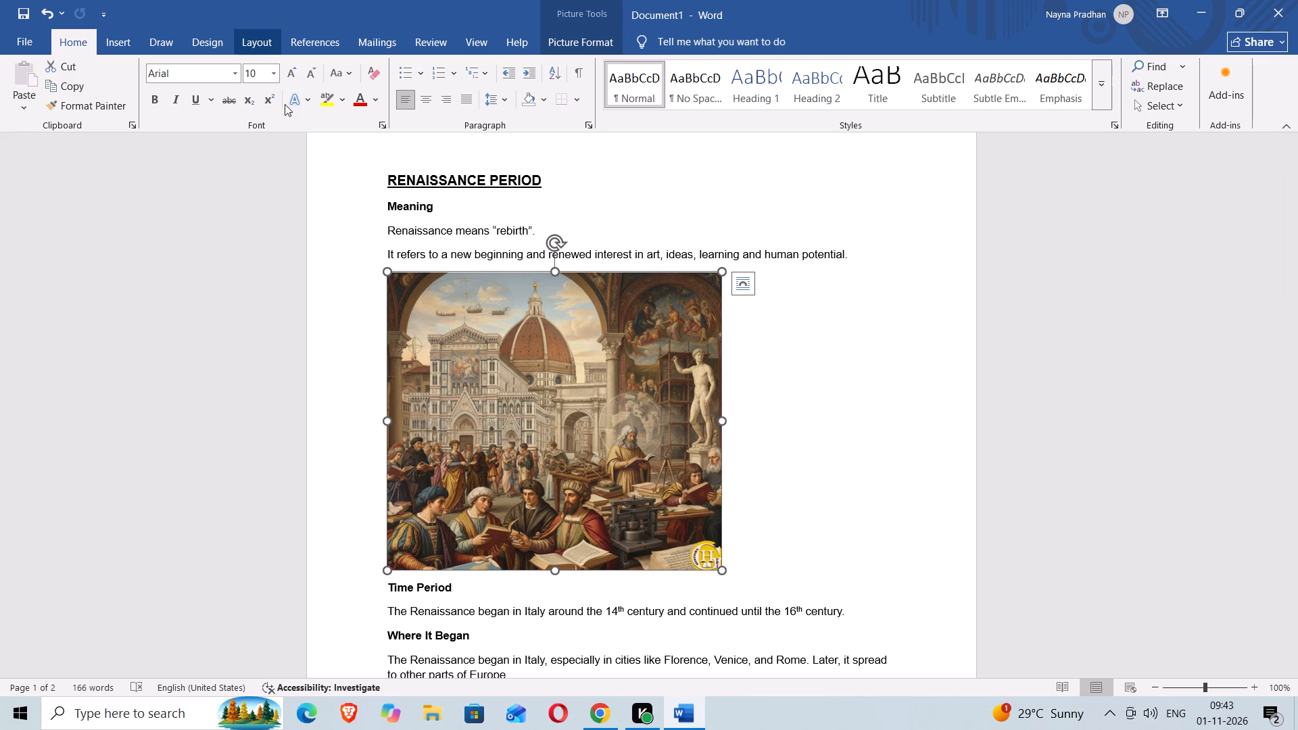
click(570, 40)
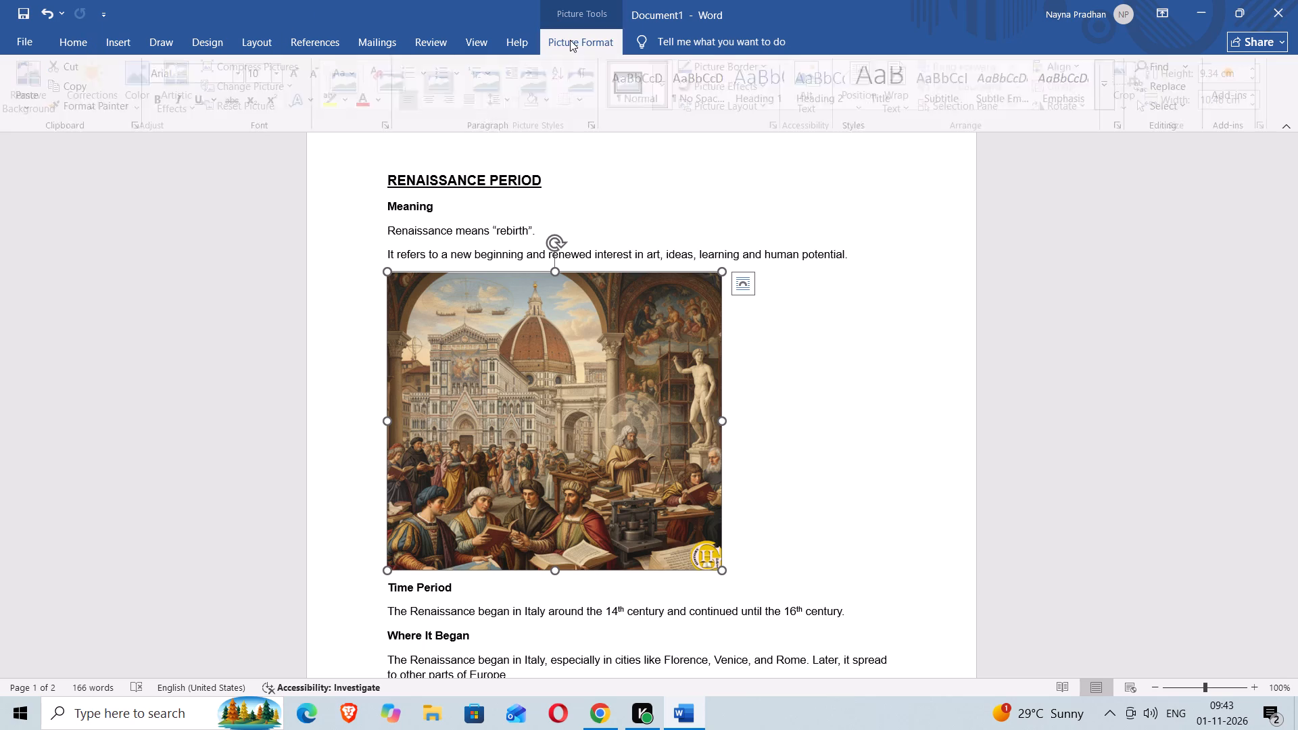
click(581, 78)
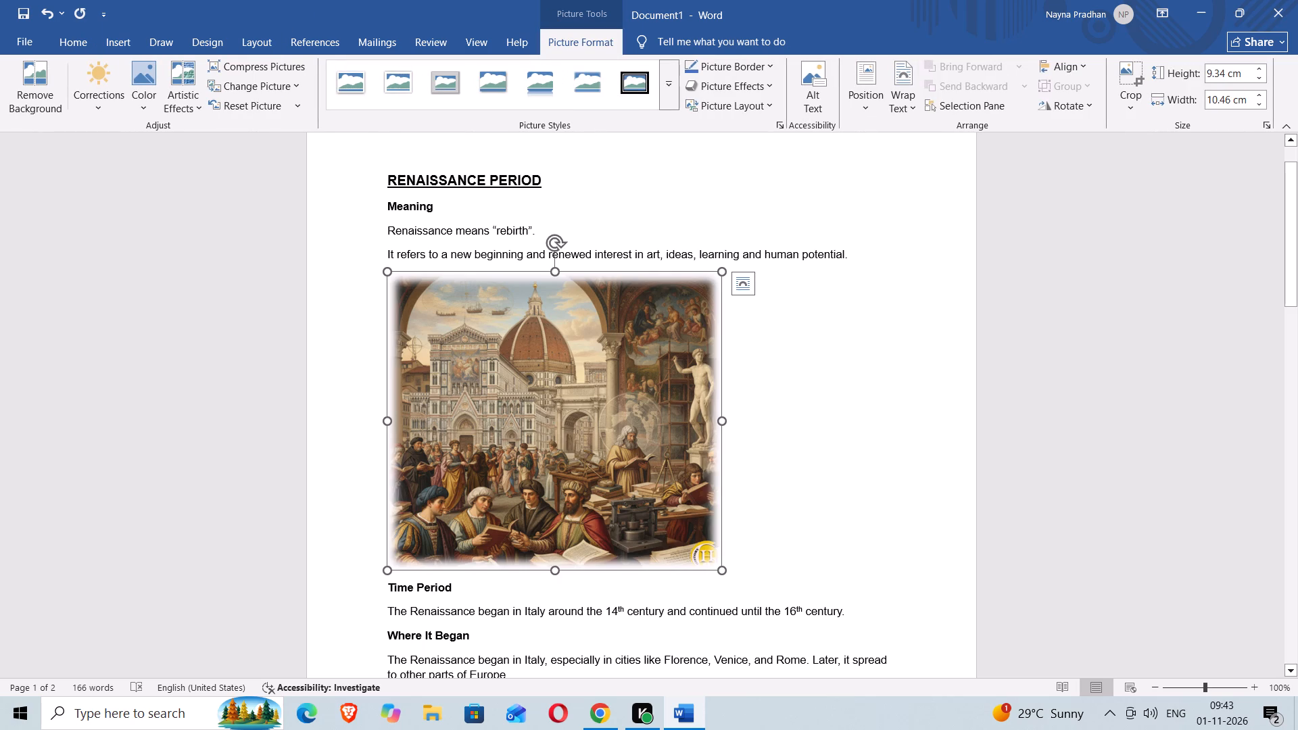
Shrink the soft-edged Renaissance picture proportionally to about 6.57 cm high by 7.37 cm wide.
drag(387, 271, 466, 471)
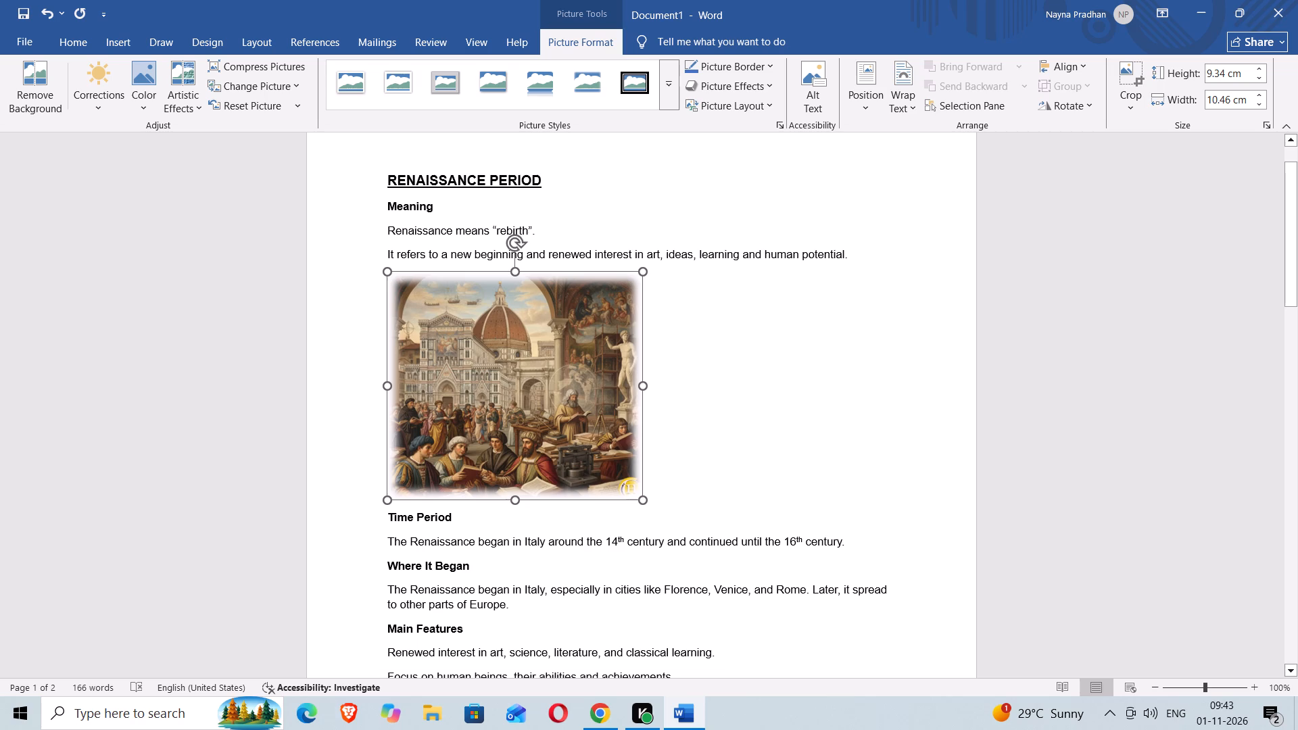
drag(466, 471, 486, 504)
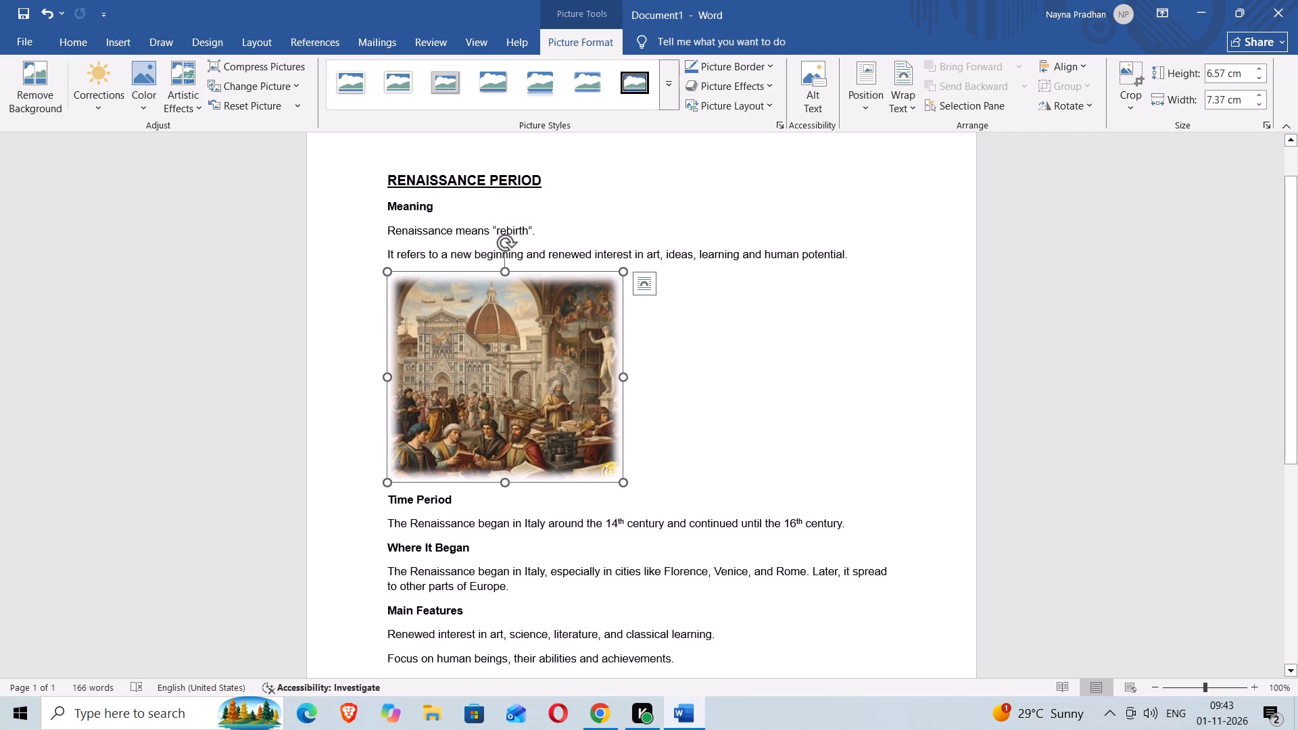
Add an empty line after the Time Period sentence, above the Where It Began heading.
scroll(497, 606, down, 2)
scroll(497, 606, up, 1)
scroll(497, 606, down, 1)
scroll(497, 606, up, 1)
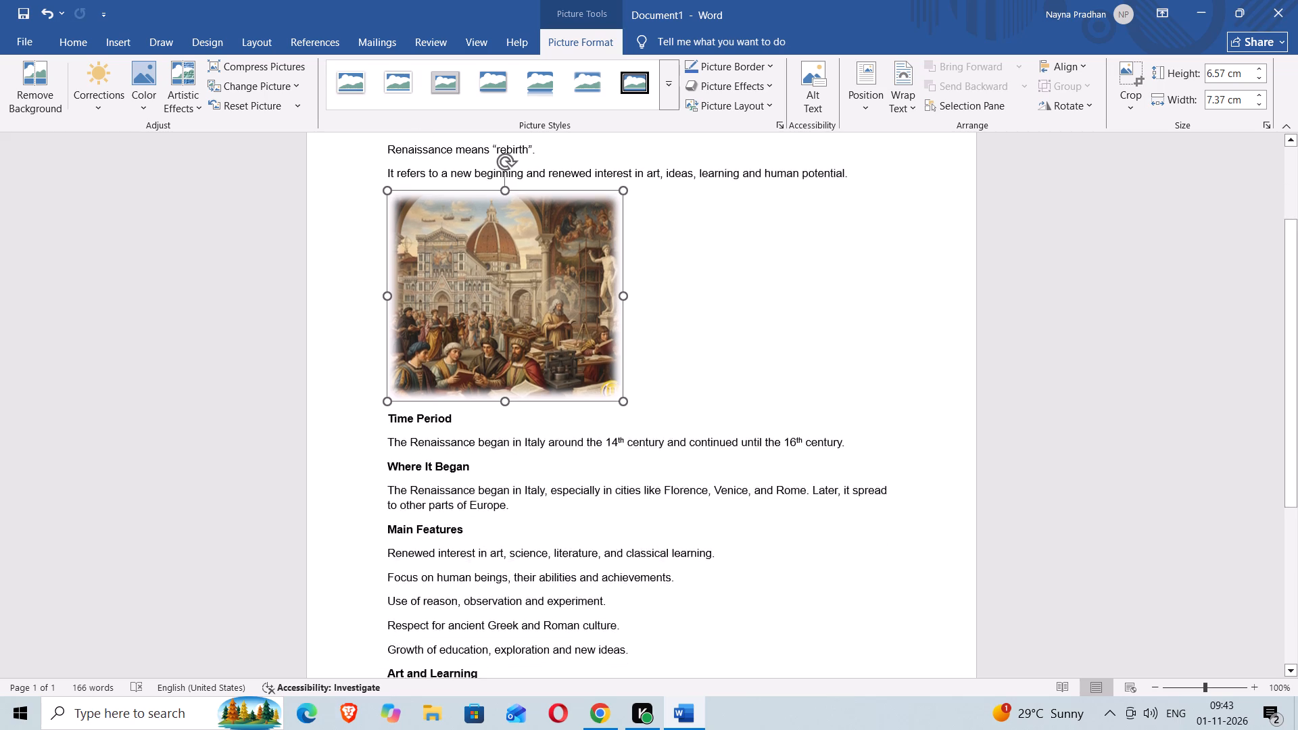
scroll(497, 606, down, 1)
scroll(497, 606, up, 1)
scroll(497, 606, down, 3)
scroll(497, 608, up, 1)
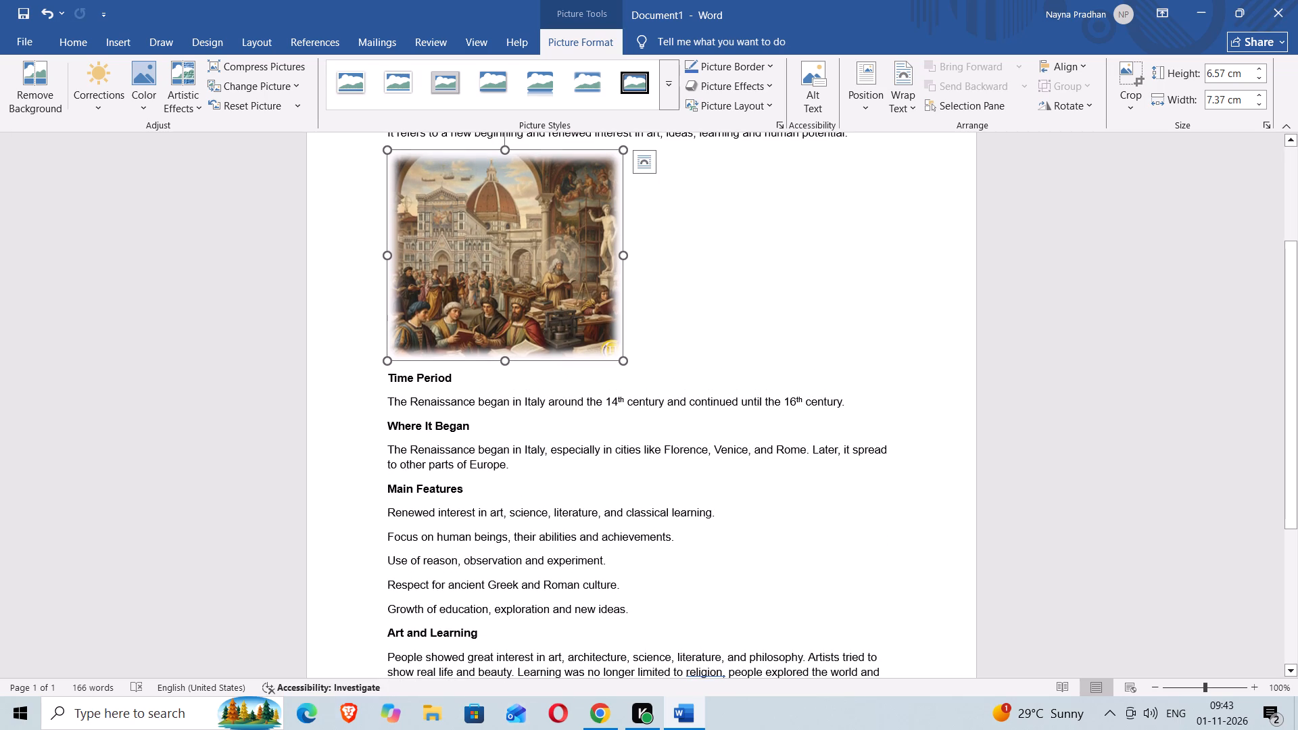
click(858, 406)
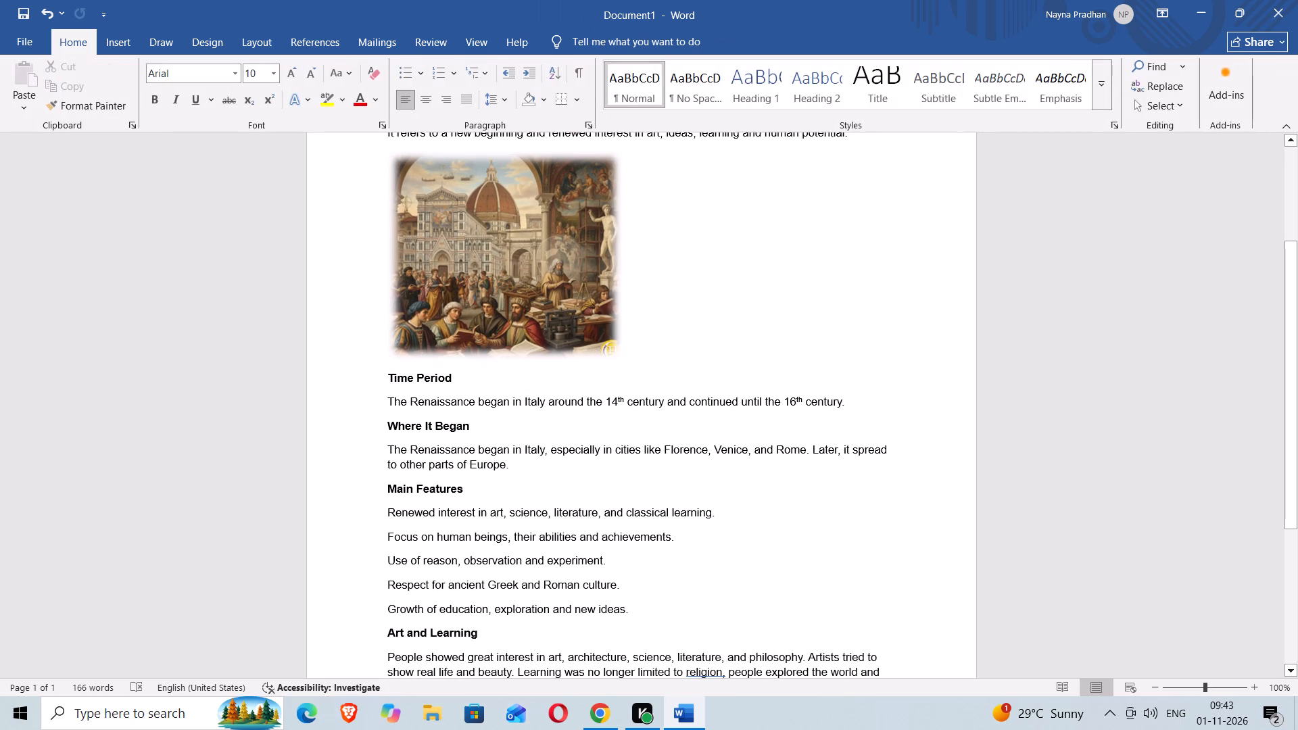
key(Return)
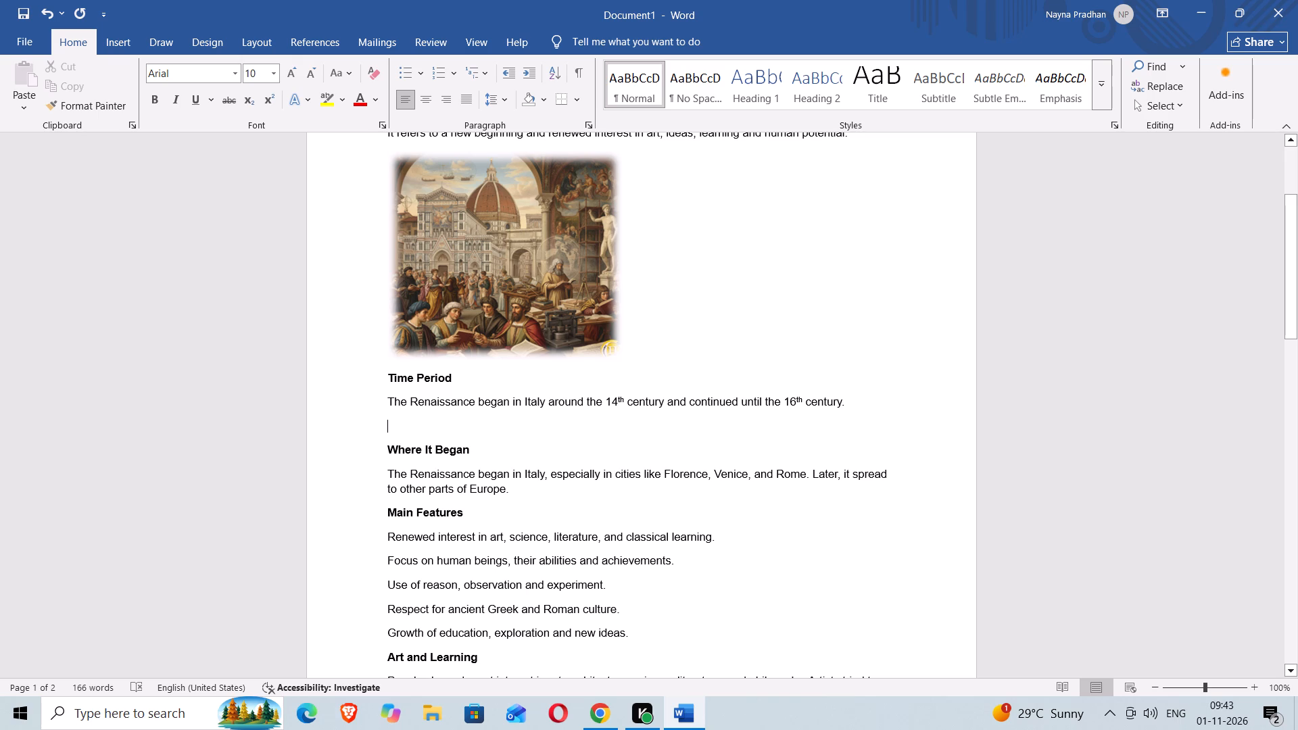
Switch to Chrome and browse the image results for pictures related to renaissance for a second illustration.
click(600, 710)
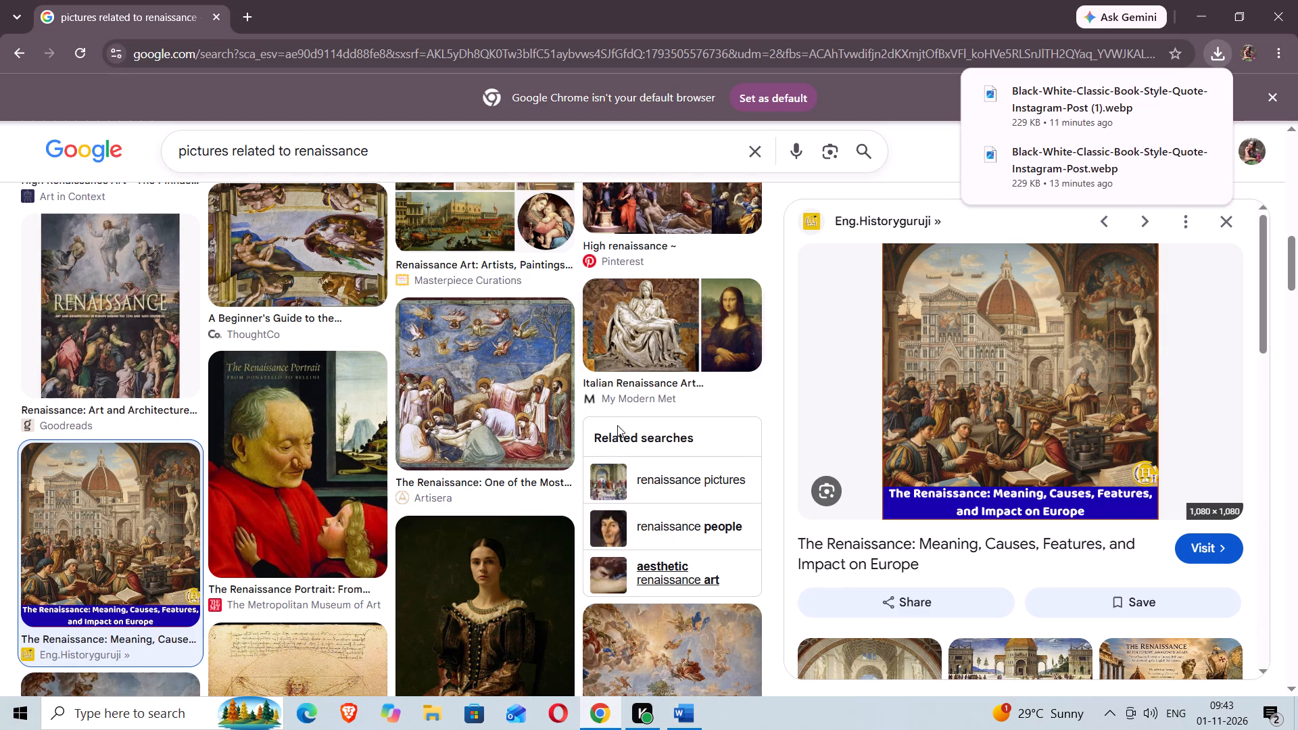
scroll(262, 540, down, 3)
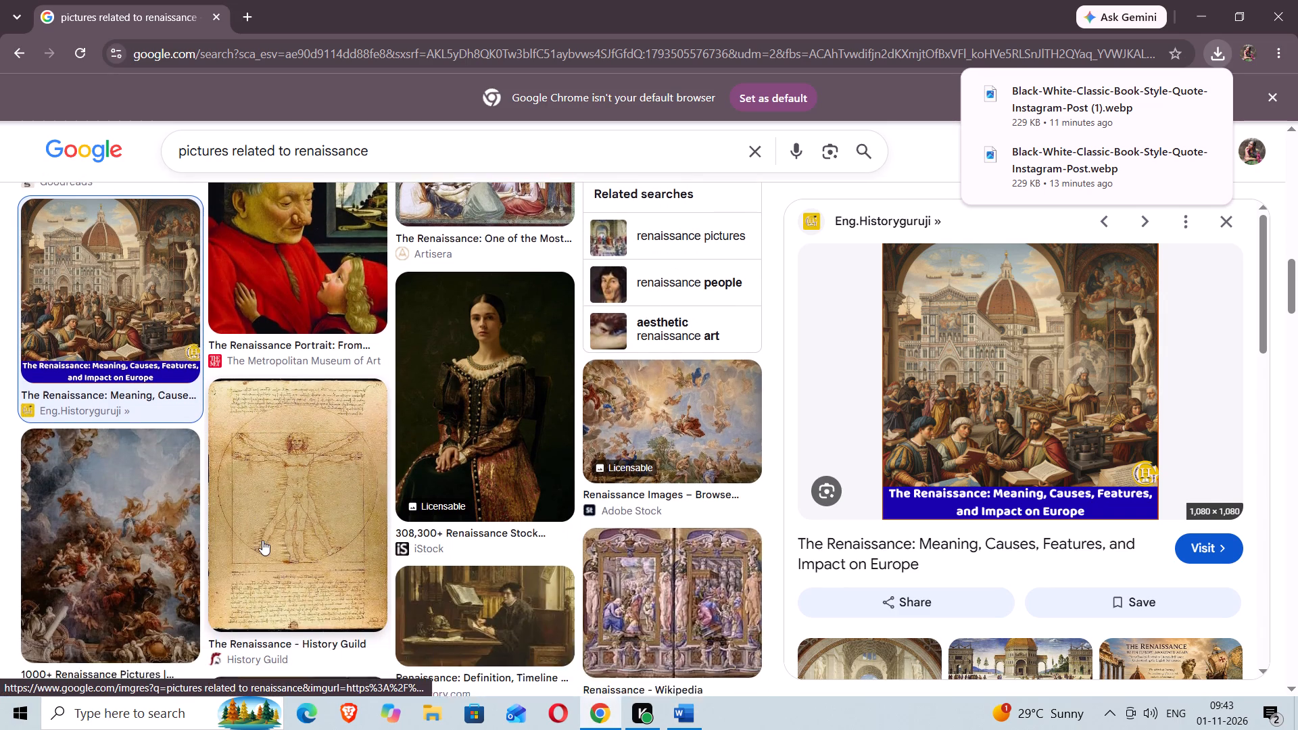
scroll(262, 540, up, 1)
scroll(262, 540, down, 6)
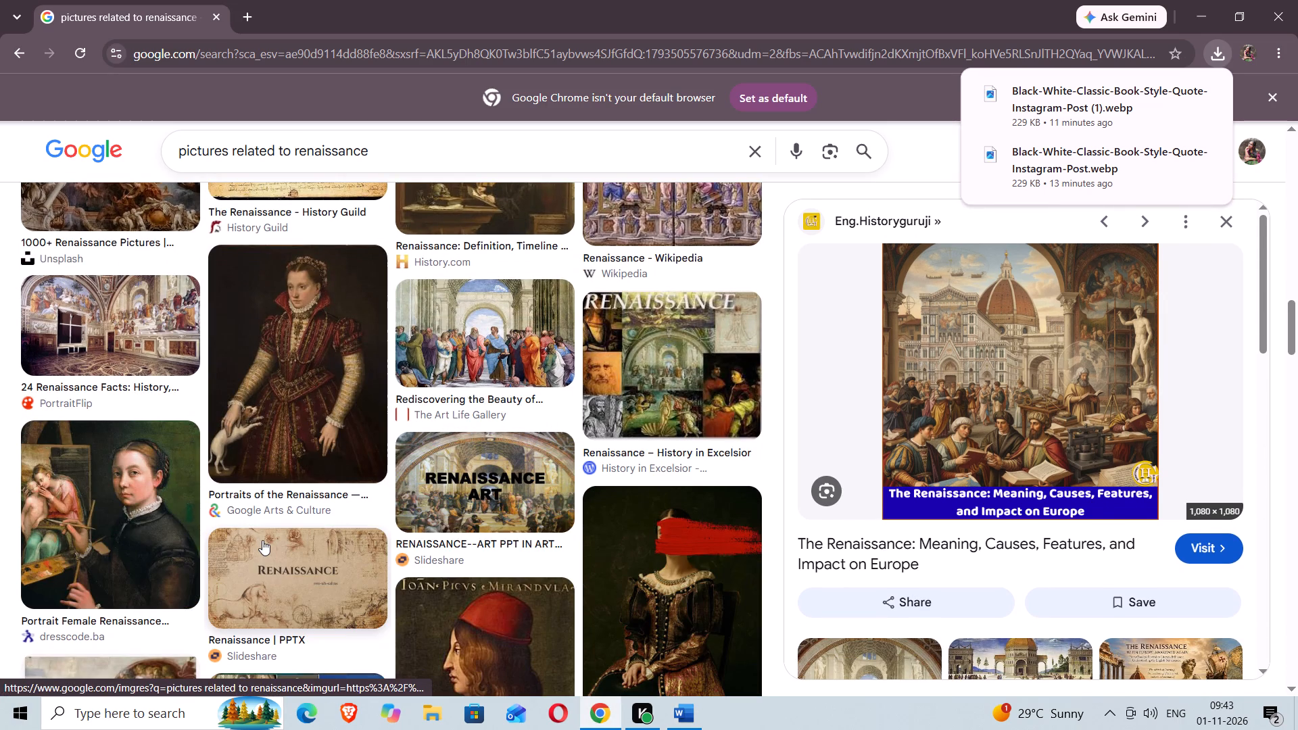
scroll(262, 540, down, 1)
scroll(262, 540, up, 1)
scroll(262, 540, down, 3)
scroll(262, 540, up, 1)
scroll(262, 540, down, 1)
scroll(262, 540, up, 1)
scroll(262, 540, down, 1)
scroll(262, 540, up, 1)
scroll(262, 540, down, 3)
scroll(262, 540, up, 1)
scroll(262, 540, down, 7)
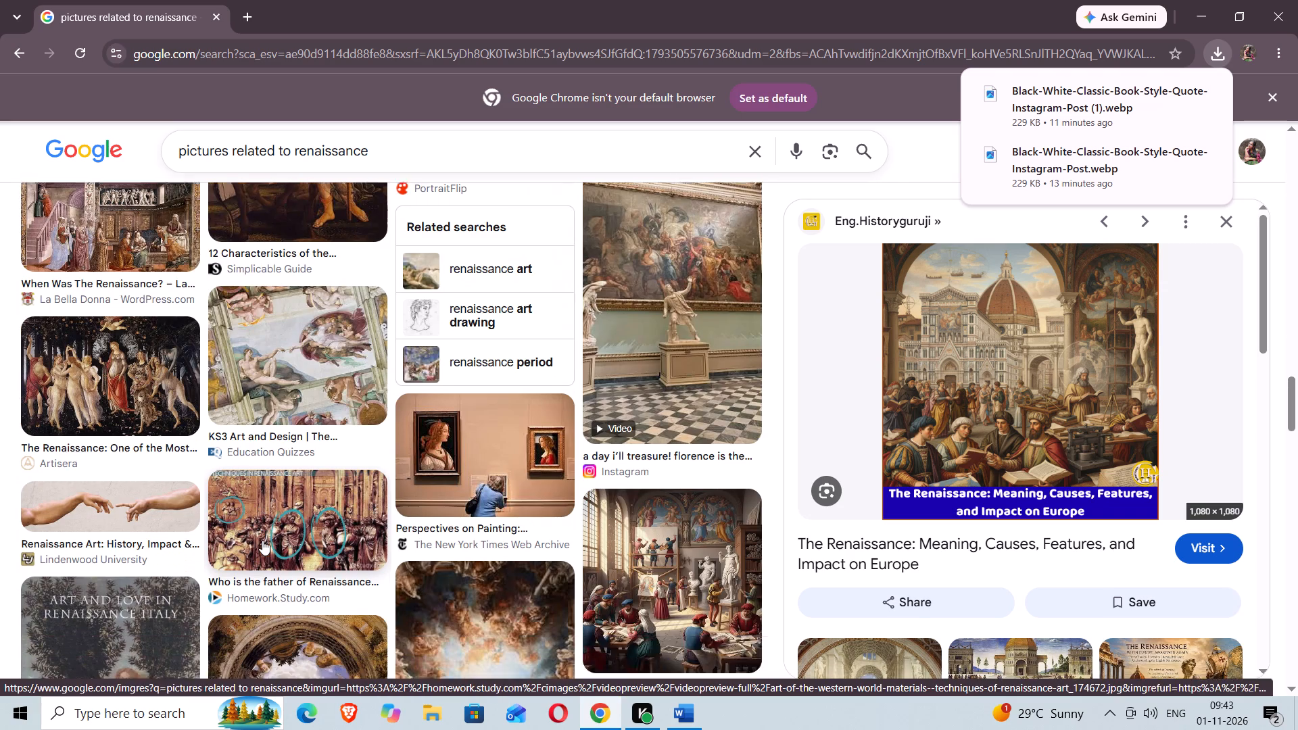
scroll(262, 540, down, 5)
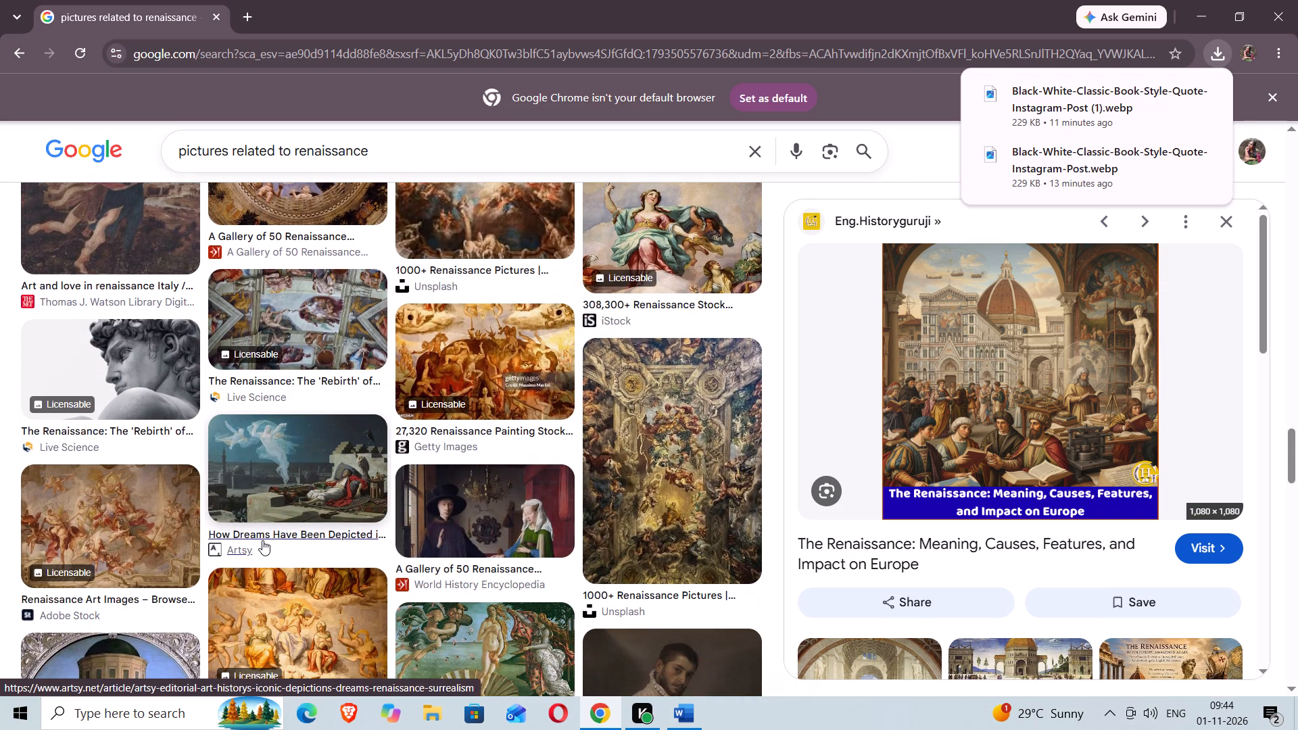
scroll(262, 540, down, 5)
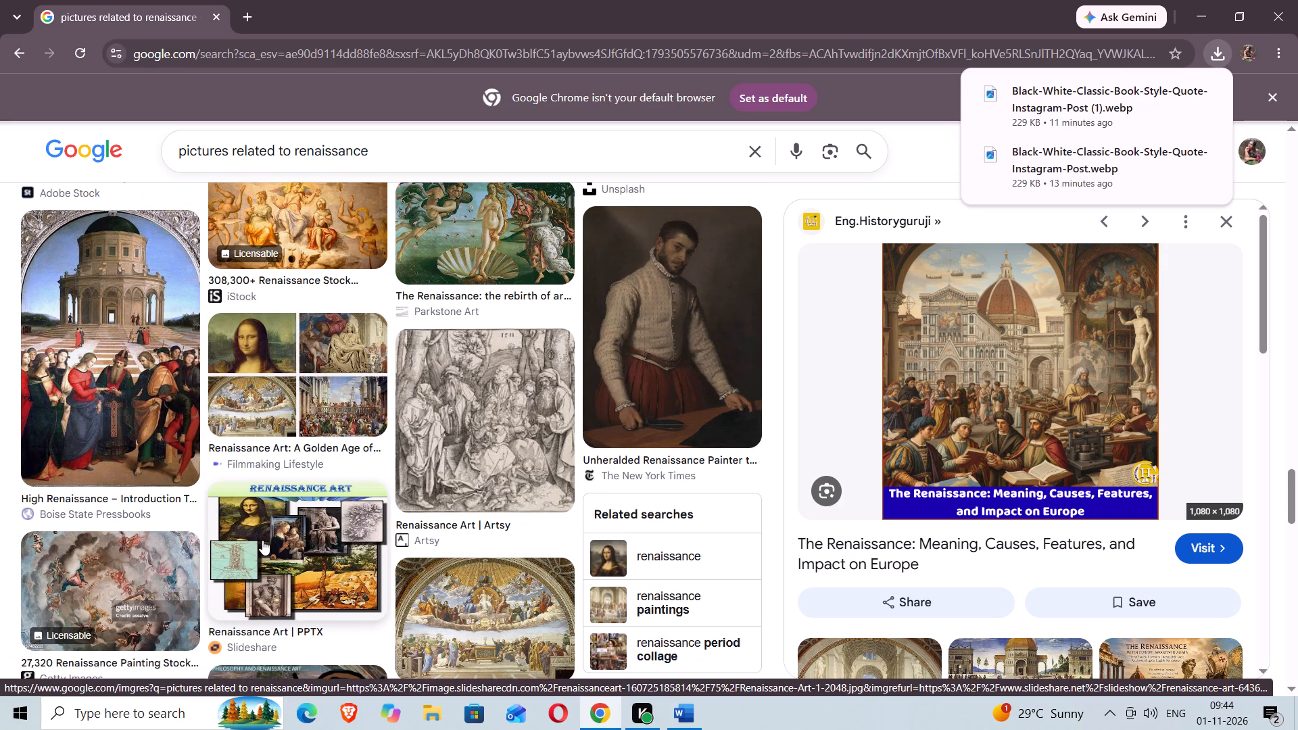
Open the Filmmaking Lifestyle Renaissance Art collage and save it in Downloads as the JPEG image 354-Renaissance-Art.
click(327, 327)
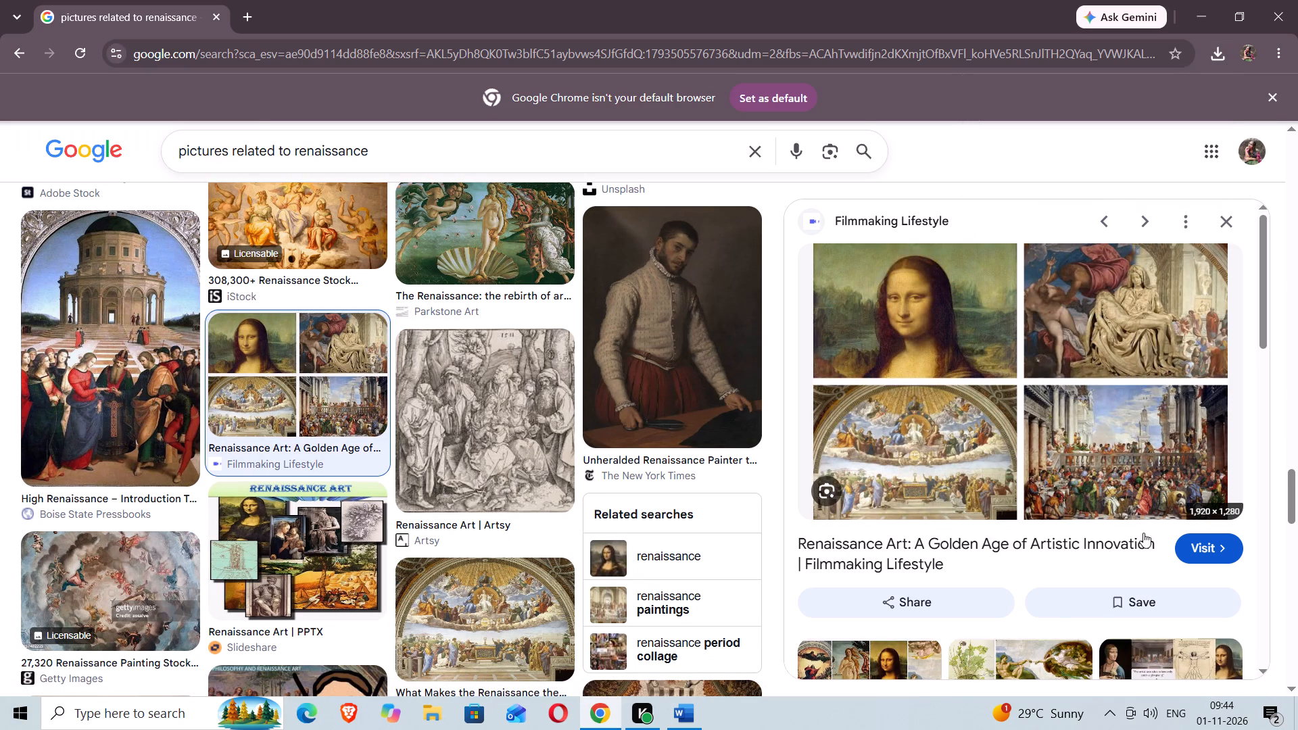
right_click(1027, 384)
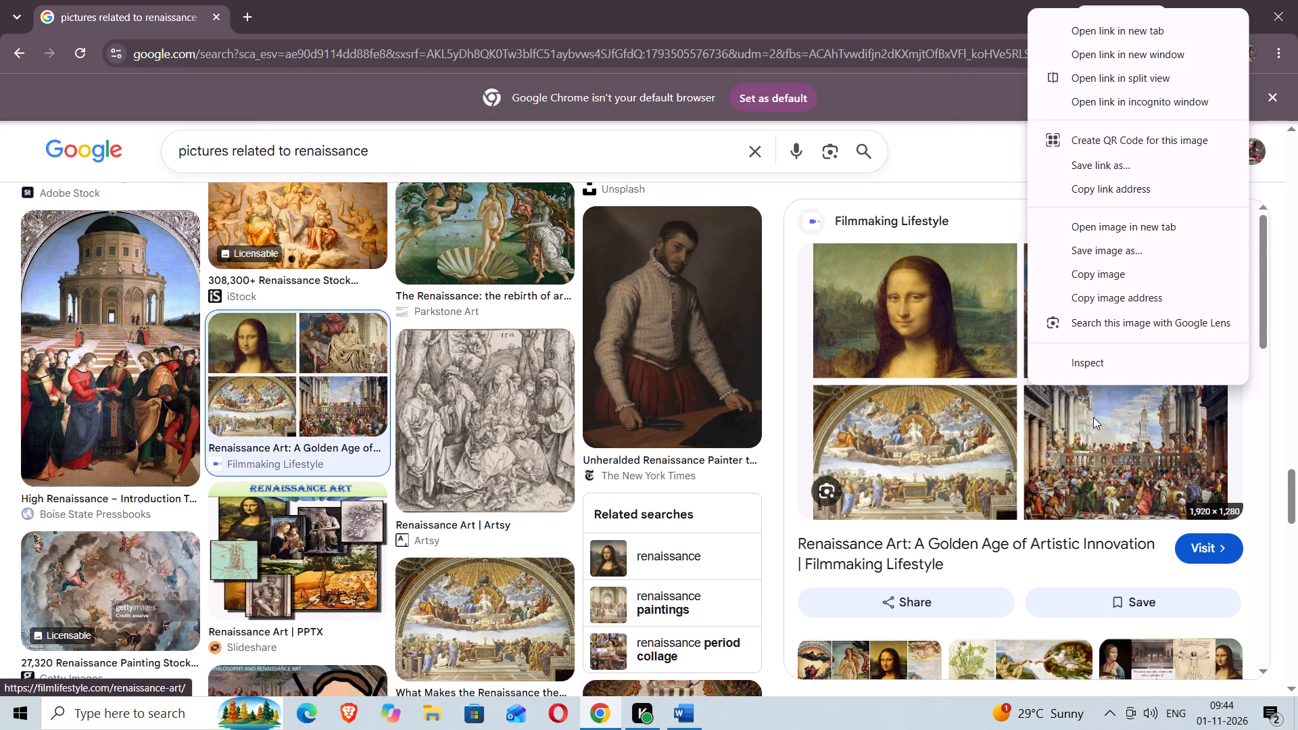
click(1109, 249)
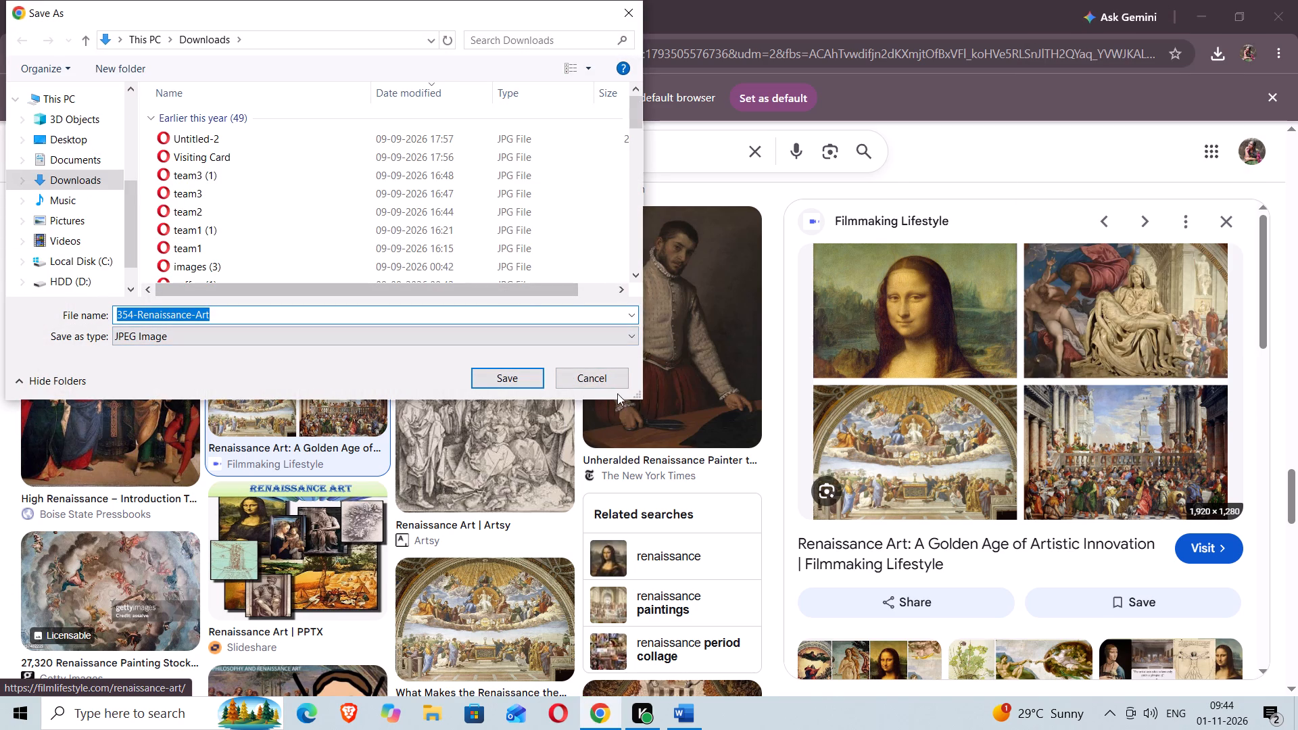
click(519, 374)
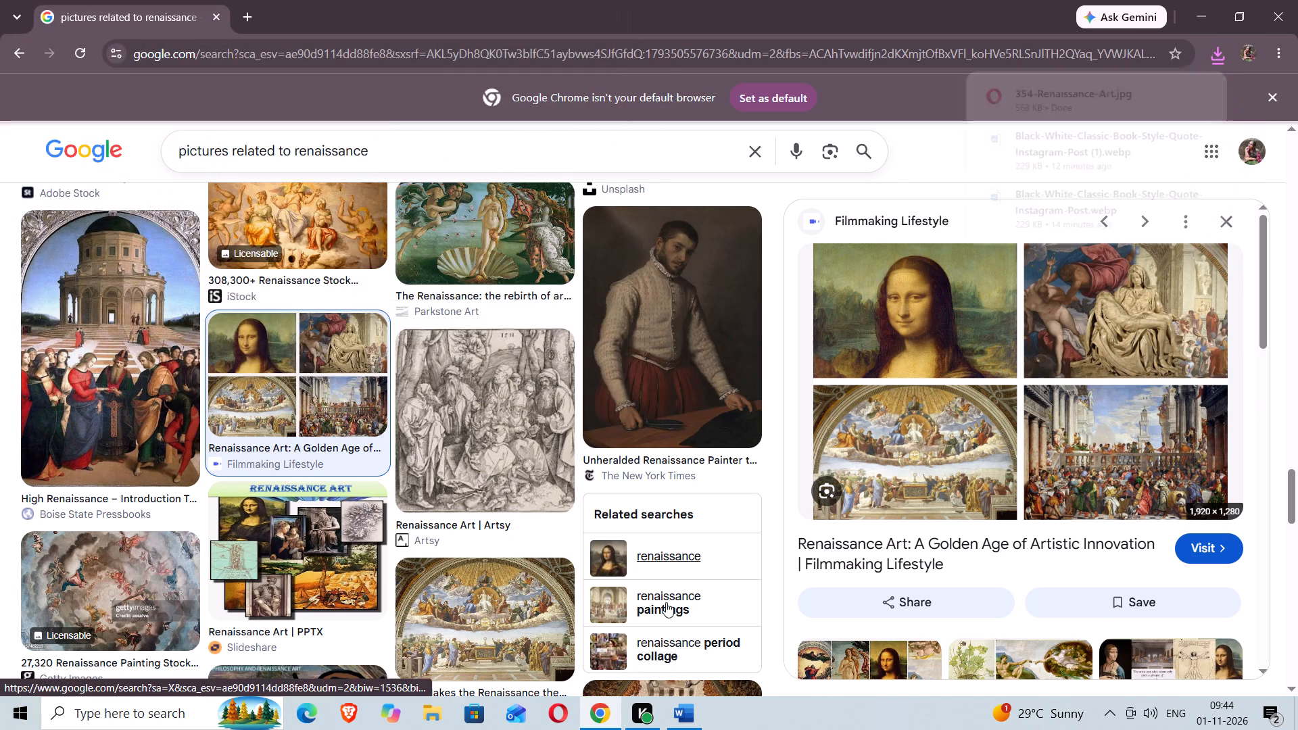
Switch to Word and insert the 354-Renaissance-Art picture from Downloads on the empty line below the Time Period sentence.
click(690, 712)
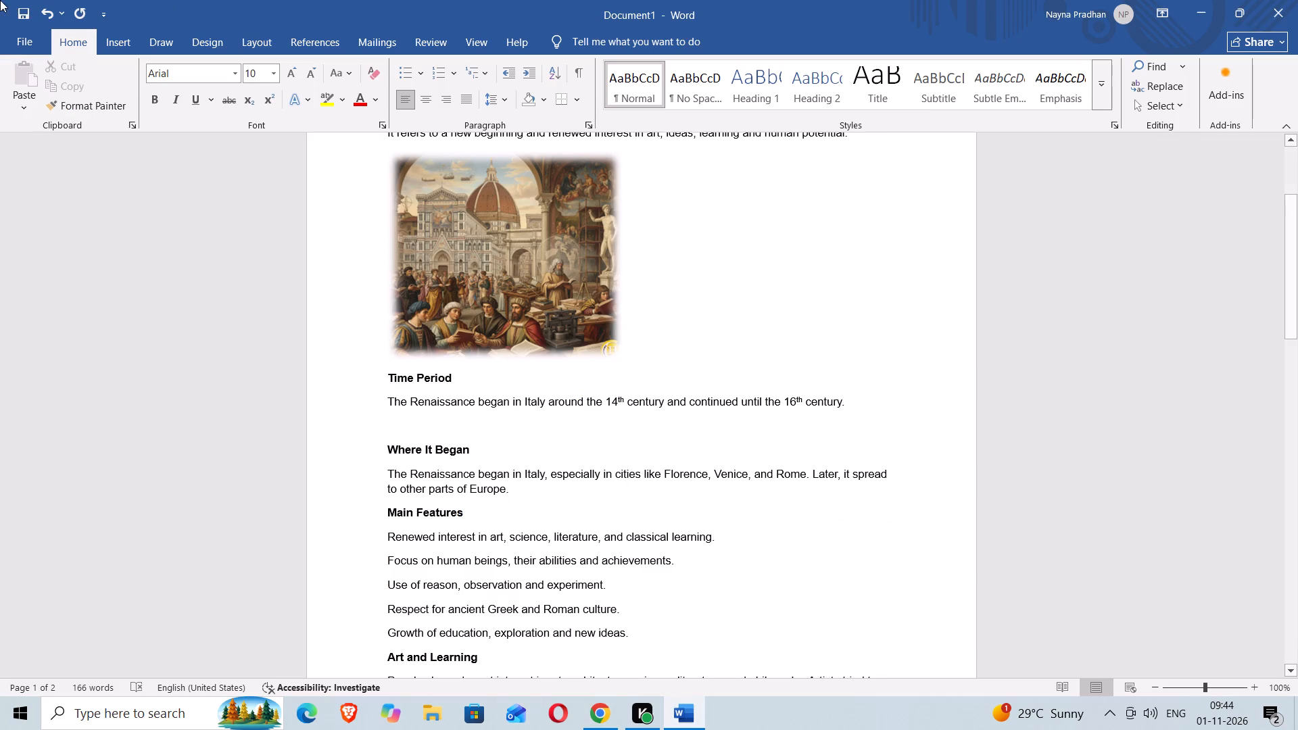
click(117, 44)
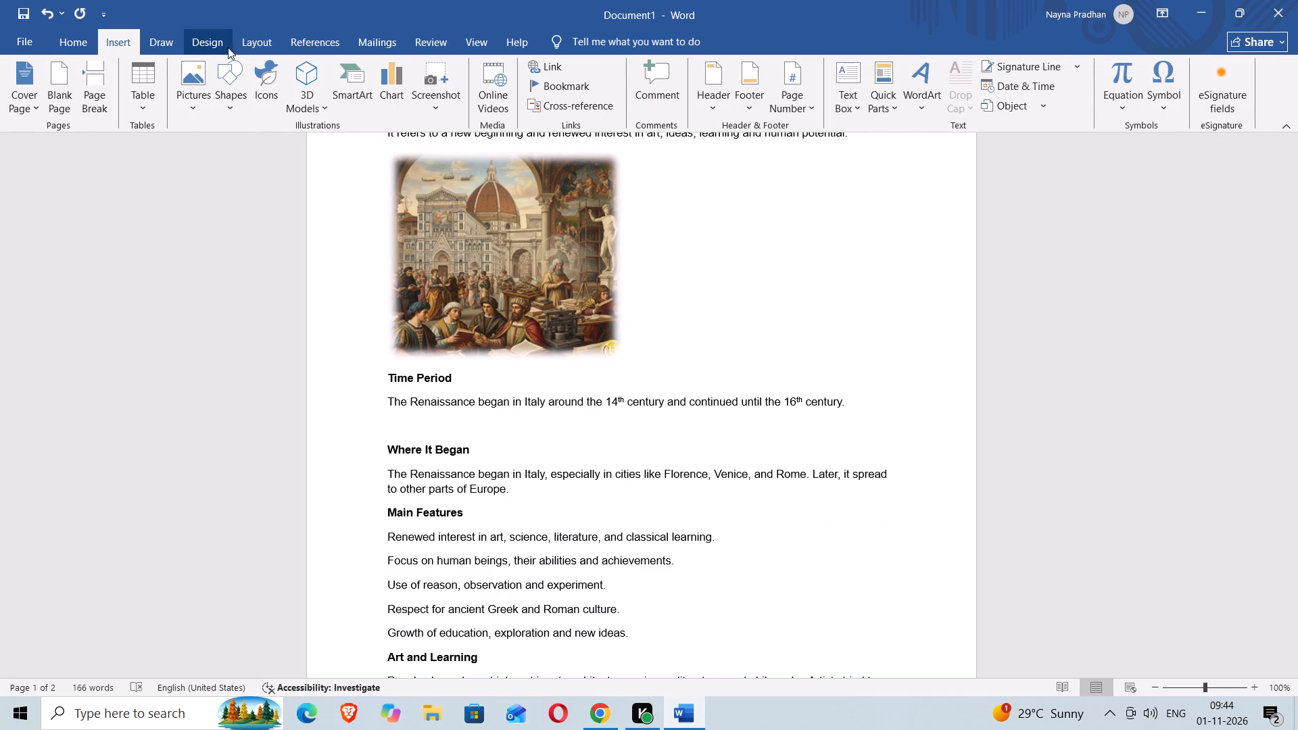
click(203, 84)
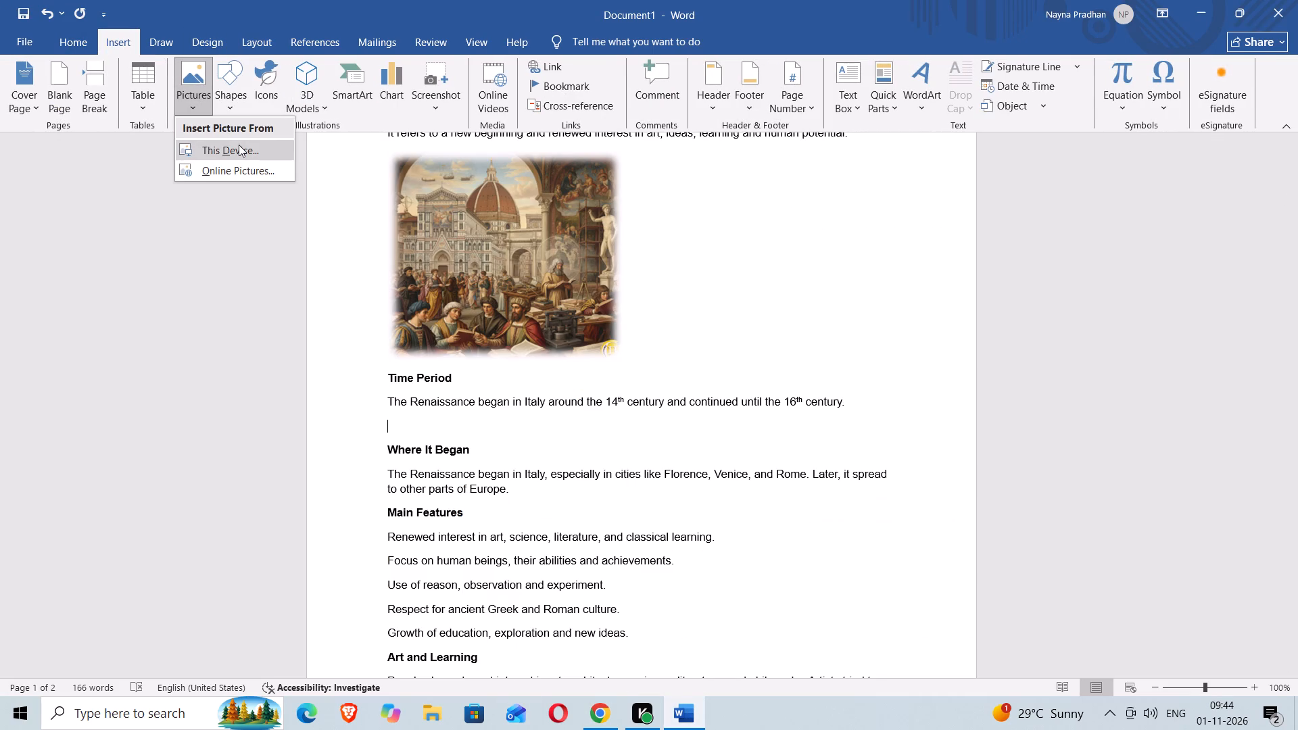
click(239, 145)
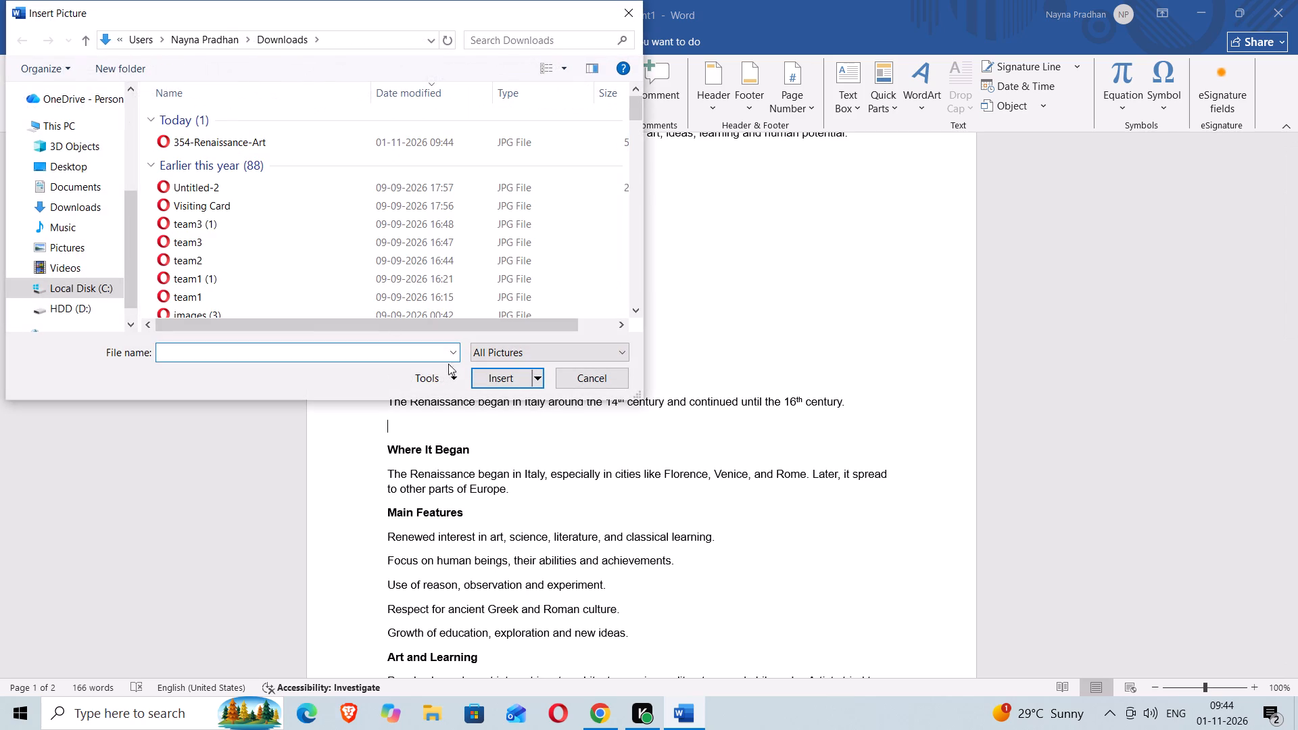
click(233, 143)
click(81, 208)
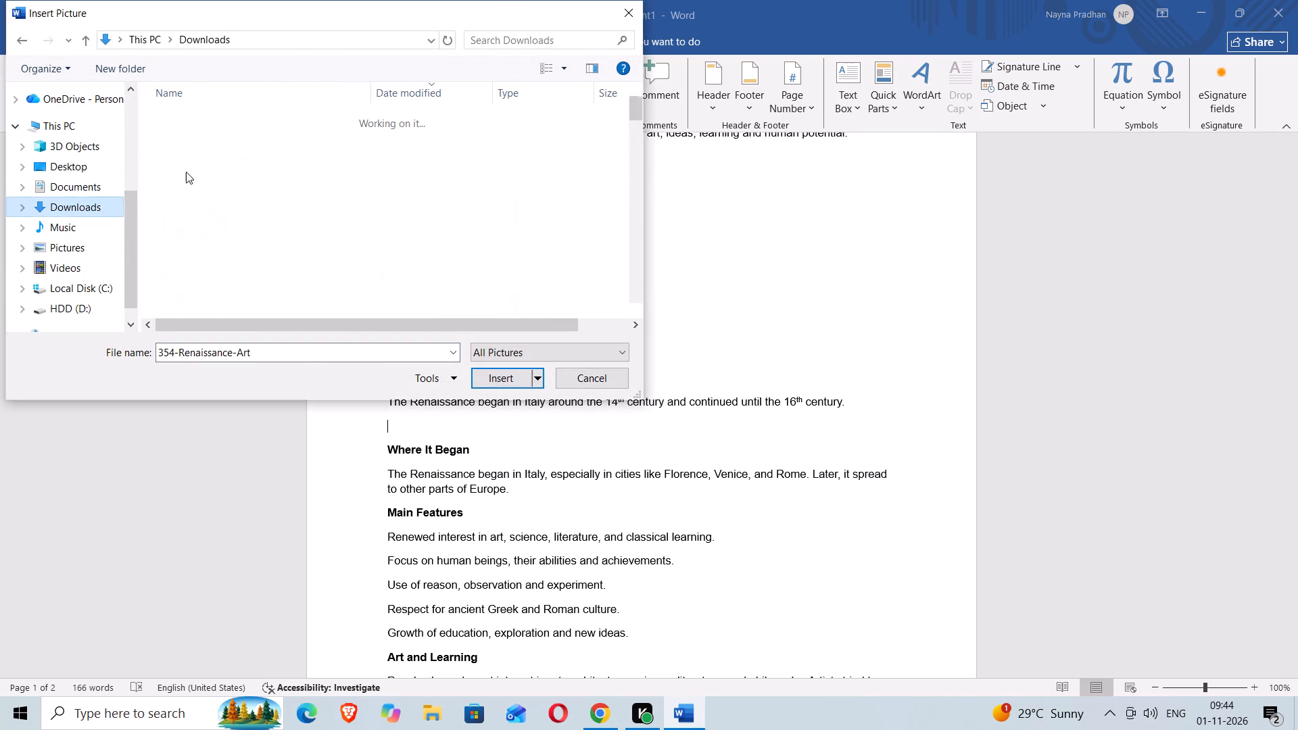
click(218, 143)
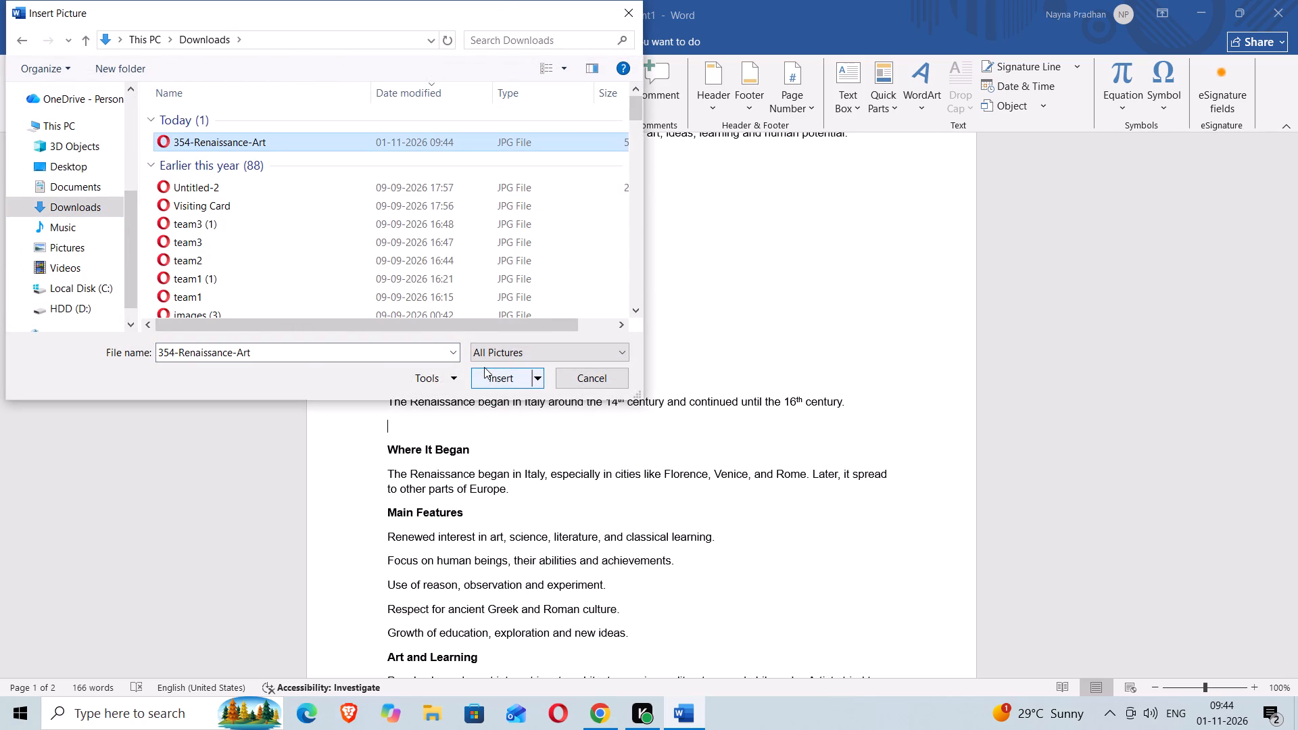
click(486, 379)
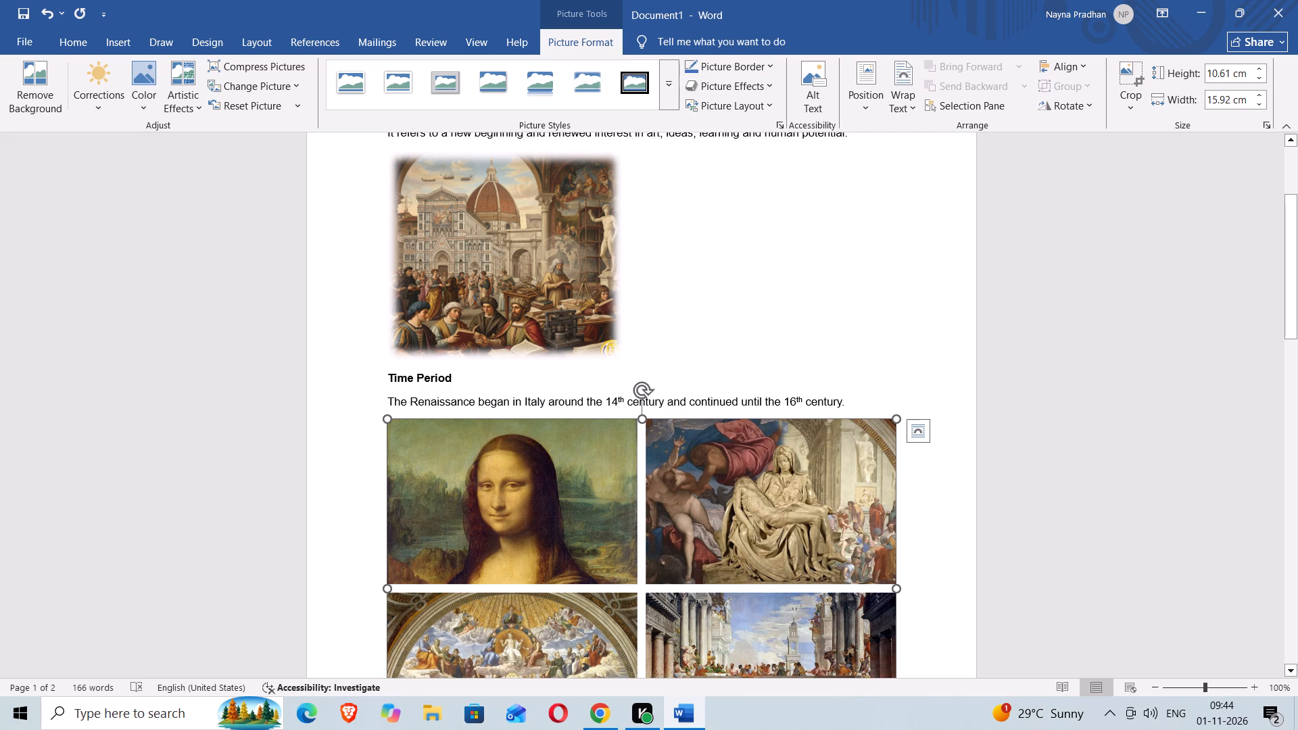
Shrink the Renaissance art collage below the Time Period sentence to about 6.4 cm high by 9.6 cm wide.
drag(389, 421, 575, 580)
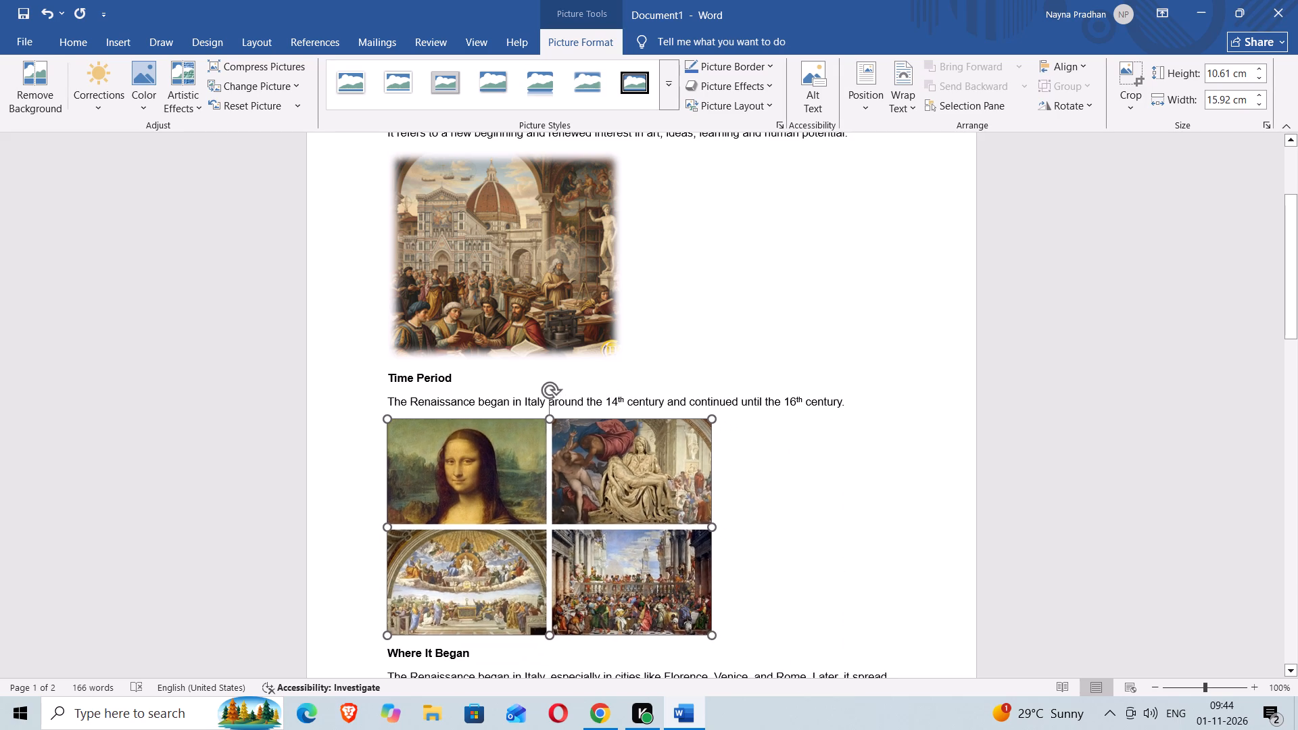
drag(575, 580, 590, 597)
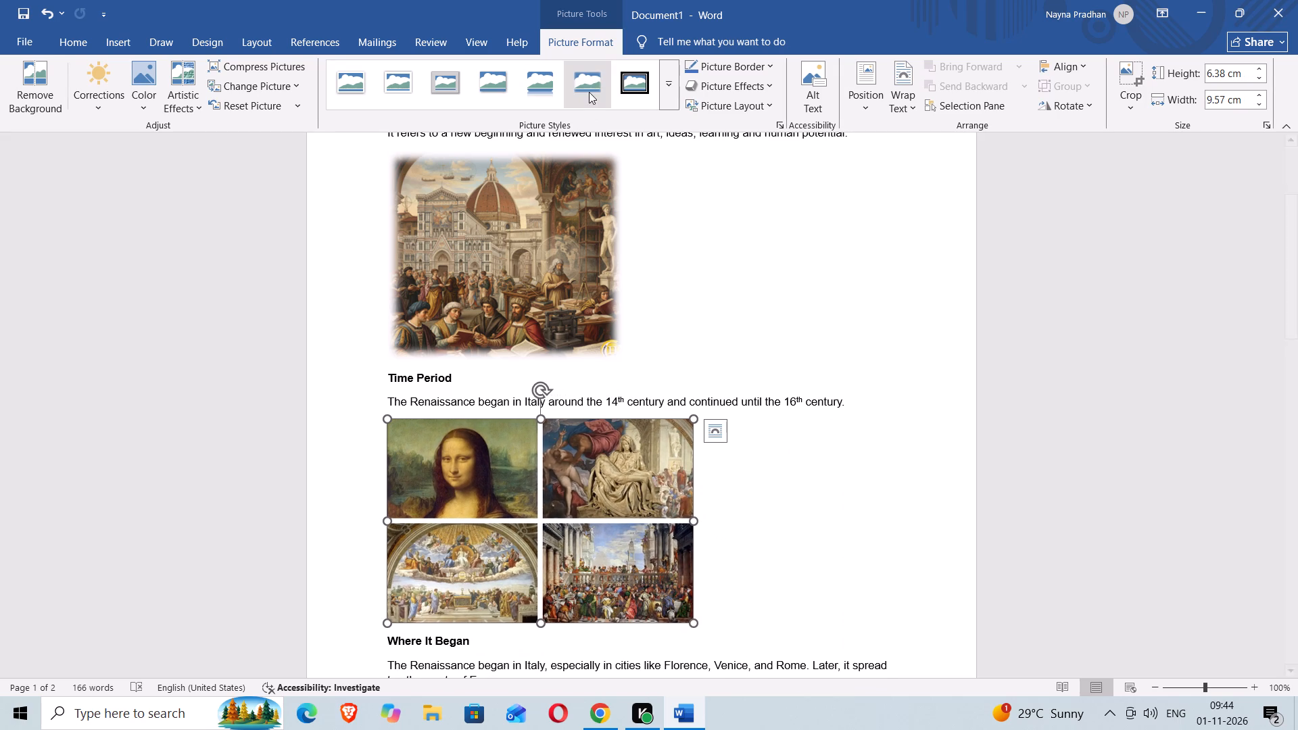
Try preset picture styles on the collage and apply the borderless rectangular one with a soft drop shadow.
click(589, 91)
click(638, 91)
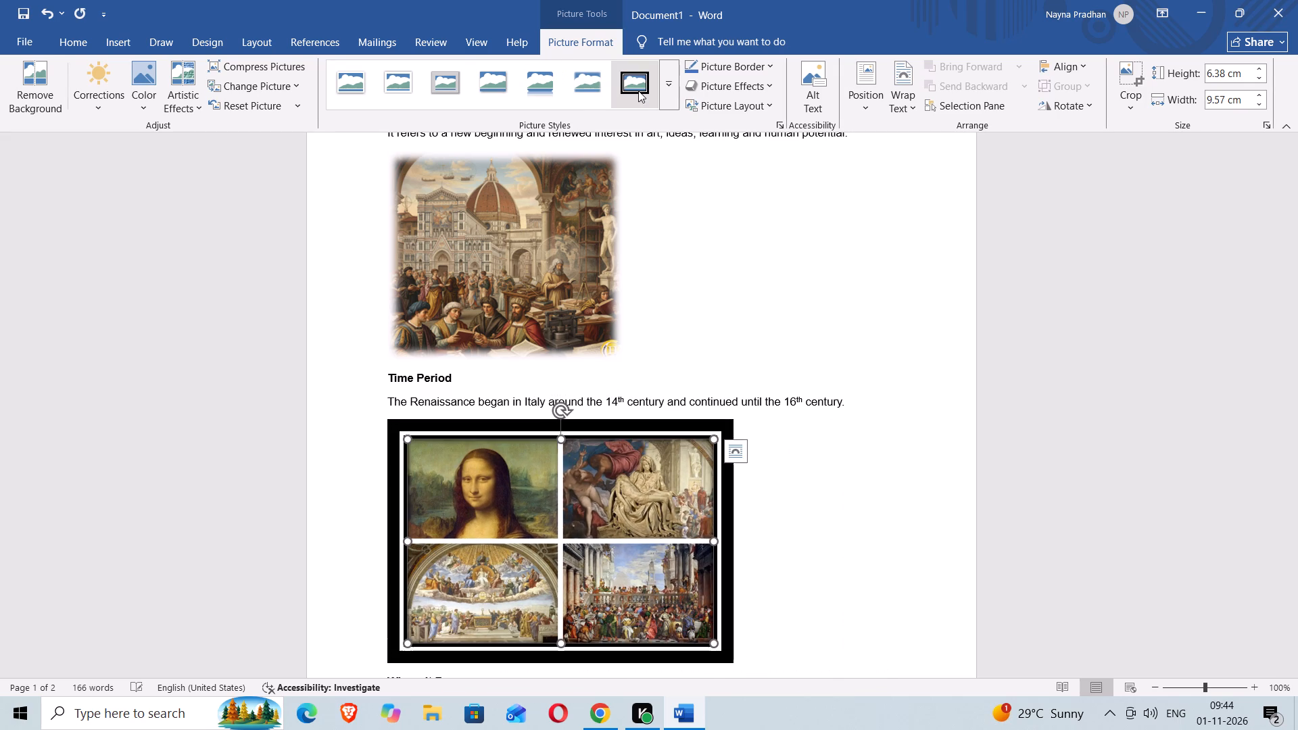
click(495, 95)
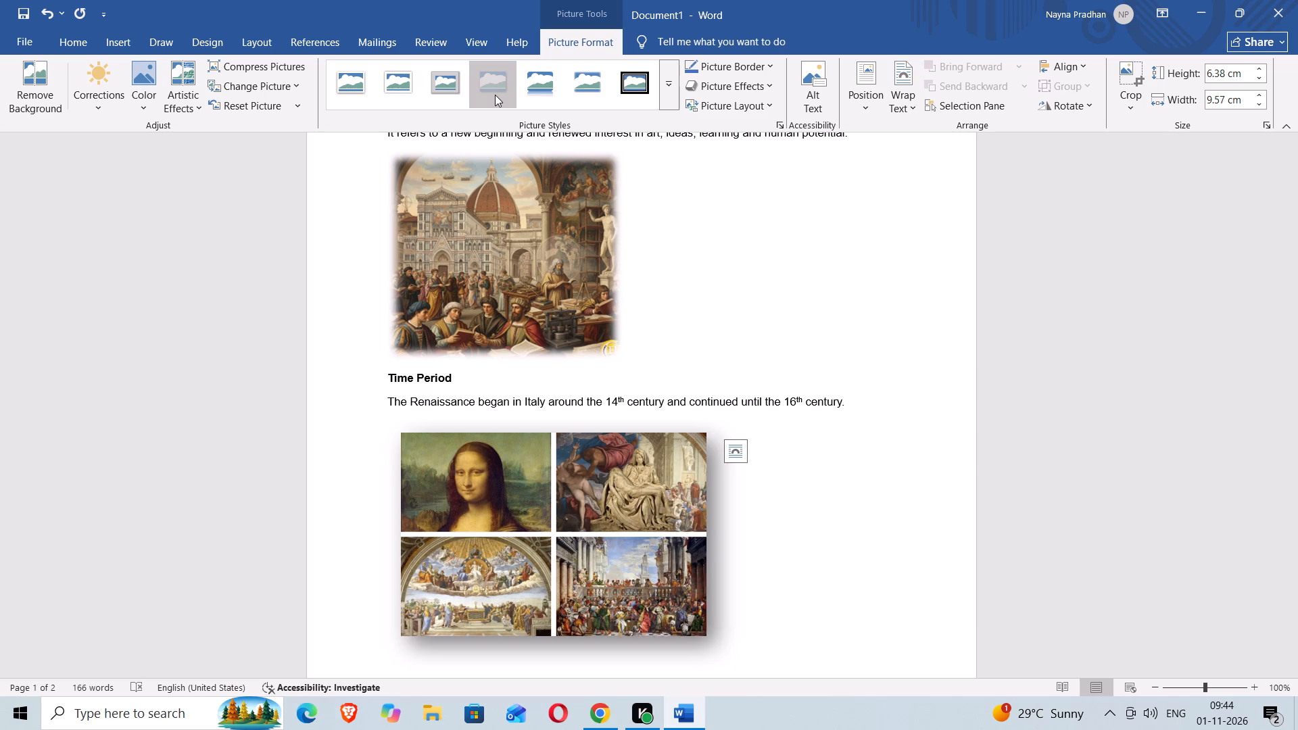
Add an empty line after the Where It Began paragraph, above the Main Features heading.
scroll(670, 568, down, 2)
scroll(670, 568, up, 1)
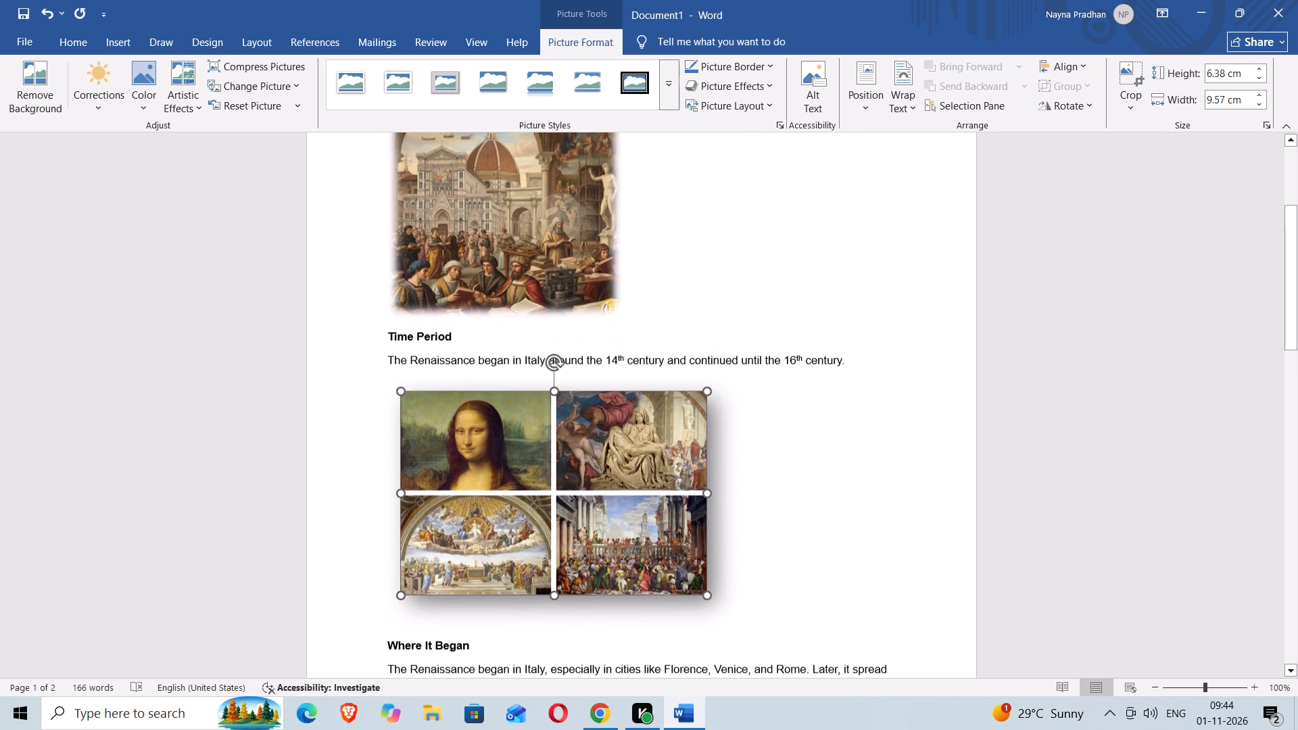
scroll(670, 568, down, 6)
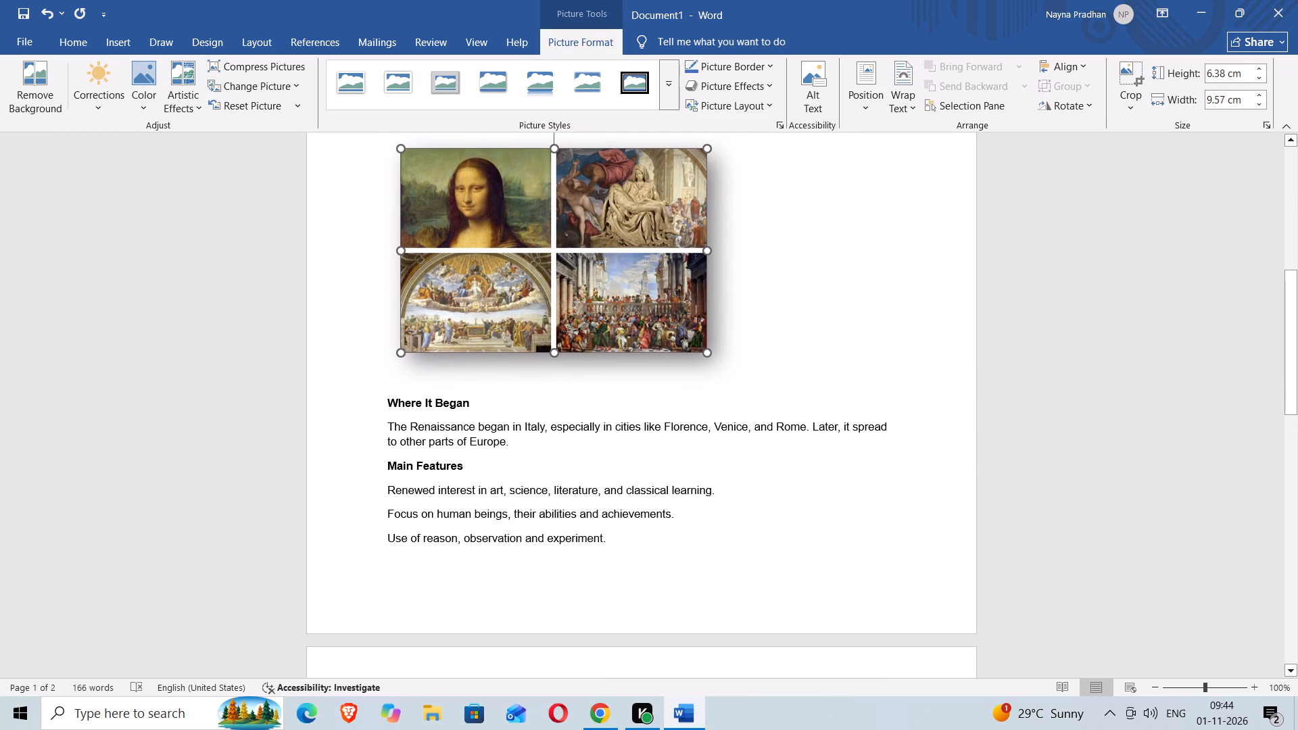
click(522, 439)
key(Return)
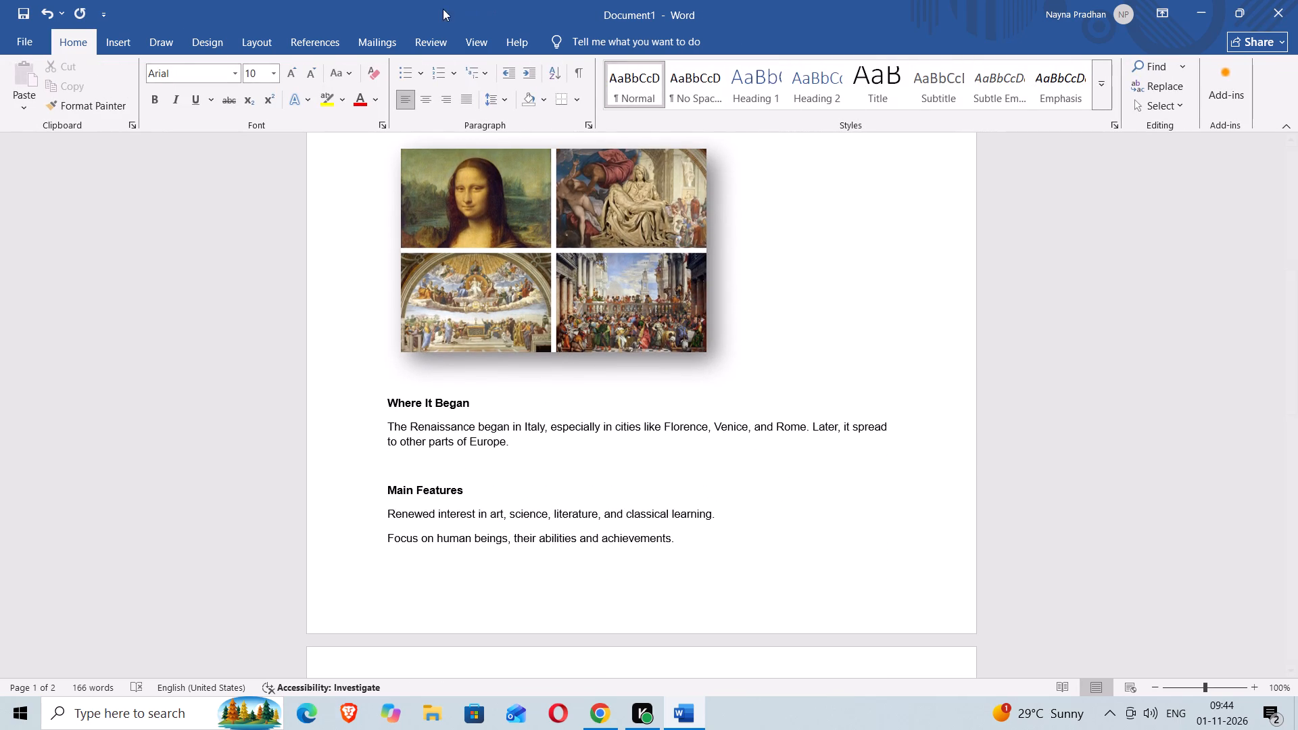
Switch to Chrome and search Google Images for "renaissance where it began" to find a picture for the Where It Began section.
click(586, 729)
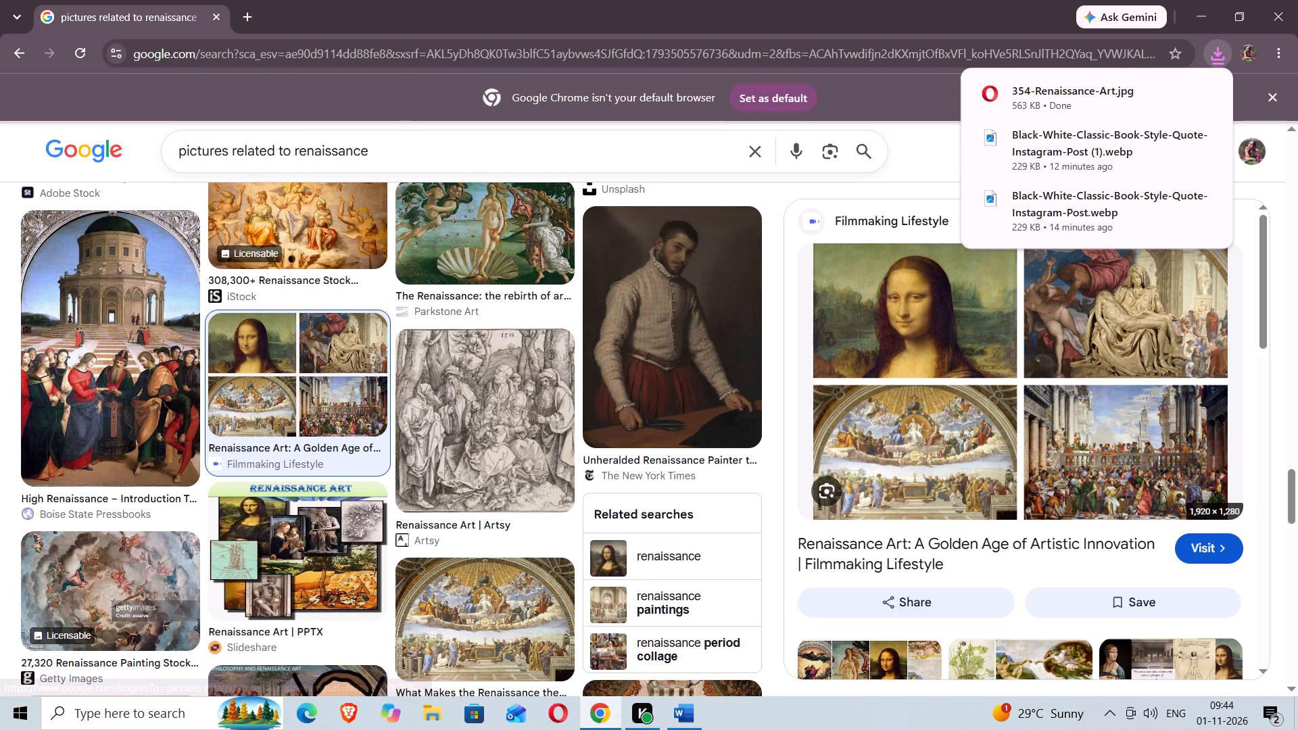
click(759, 155)
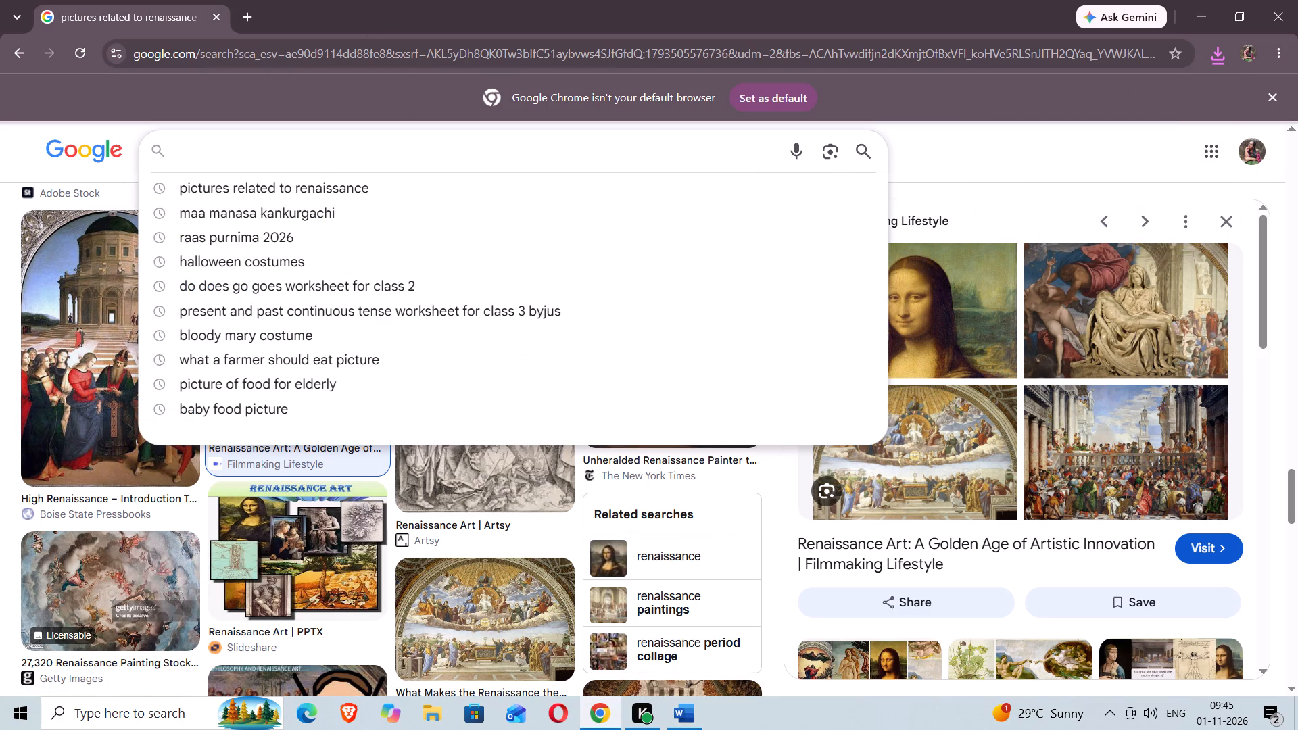
text(renaissance where it began)
key(space)
key(Return)
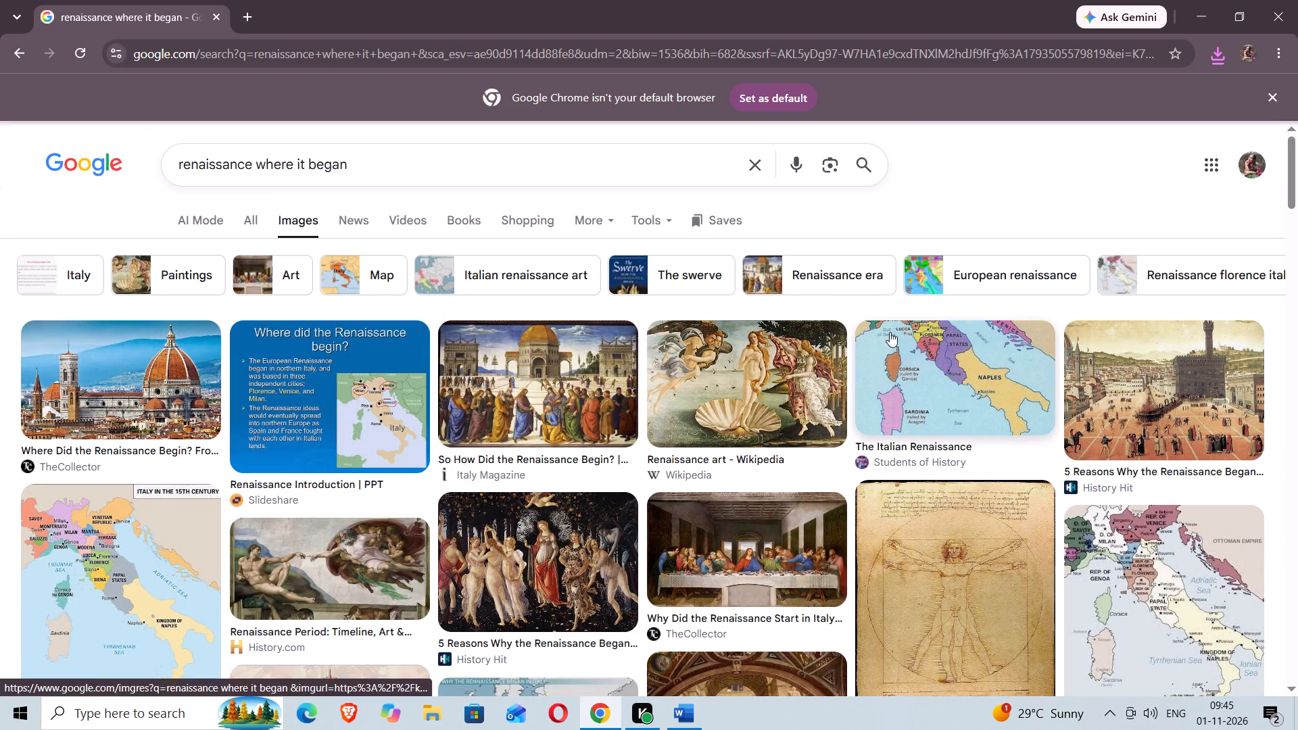
scroll(913, 502, down, 1)
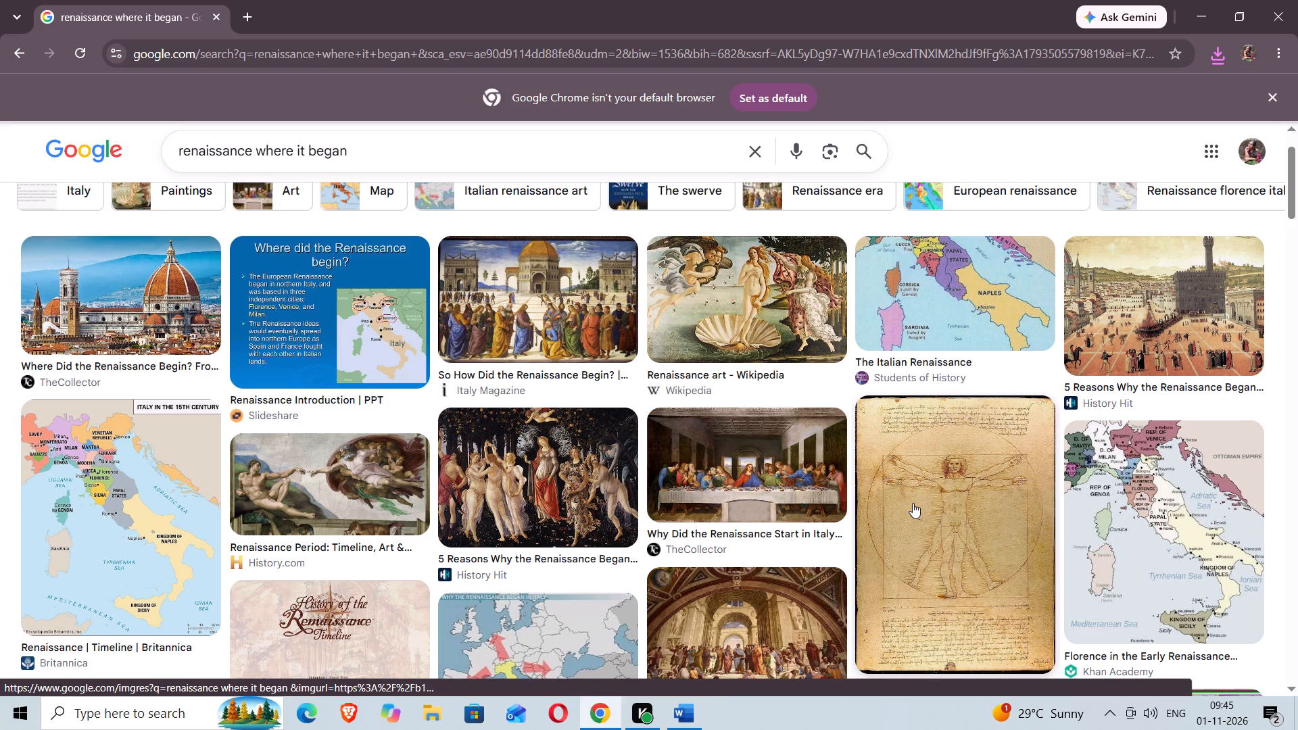
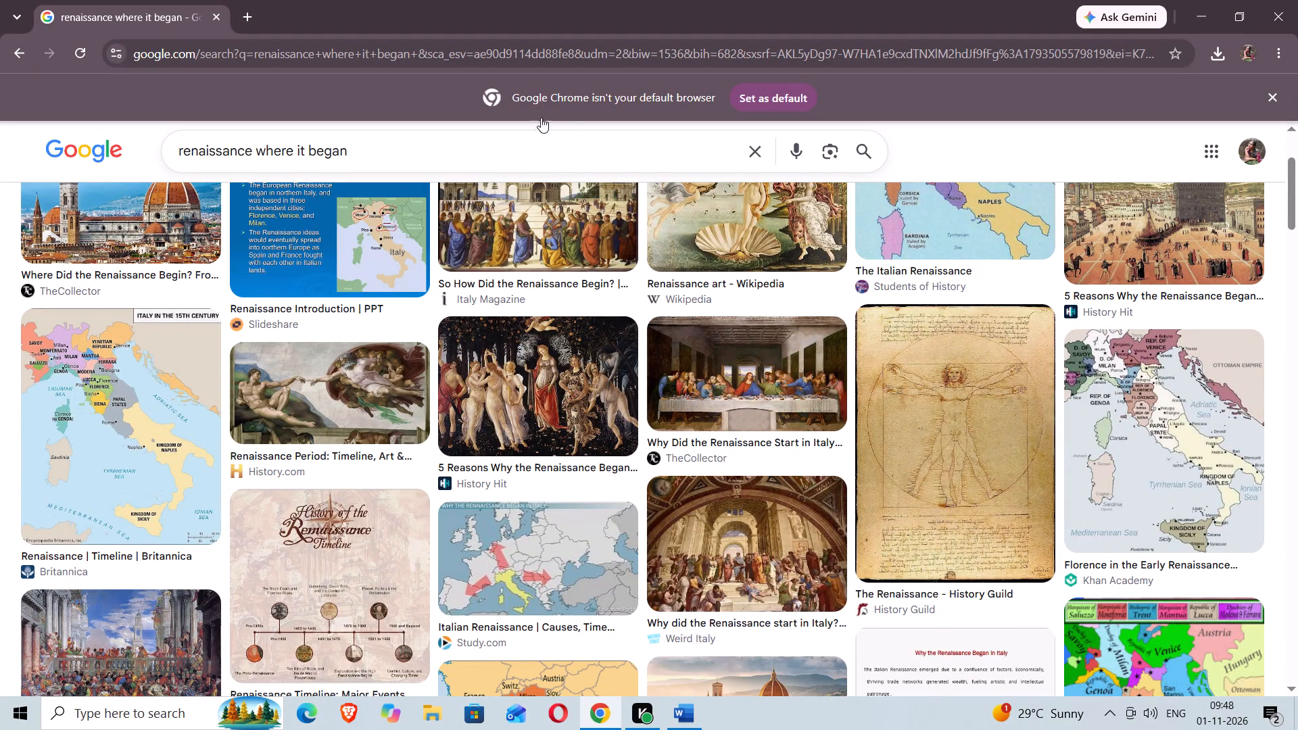
Save Britannica's map of Italy in the 15th century to Downloads as height-peninsula-city-states-Italy-Renaissance-units, with file type All Files.
click(121, 429)
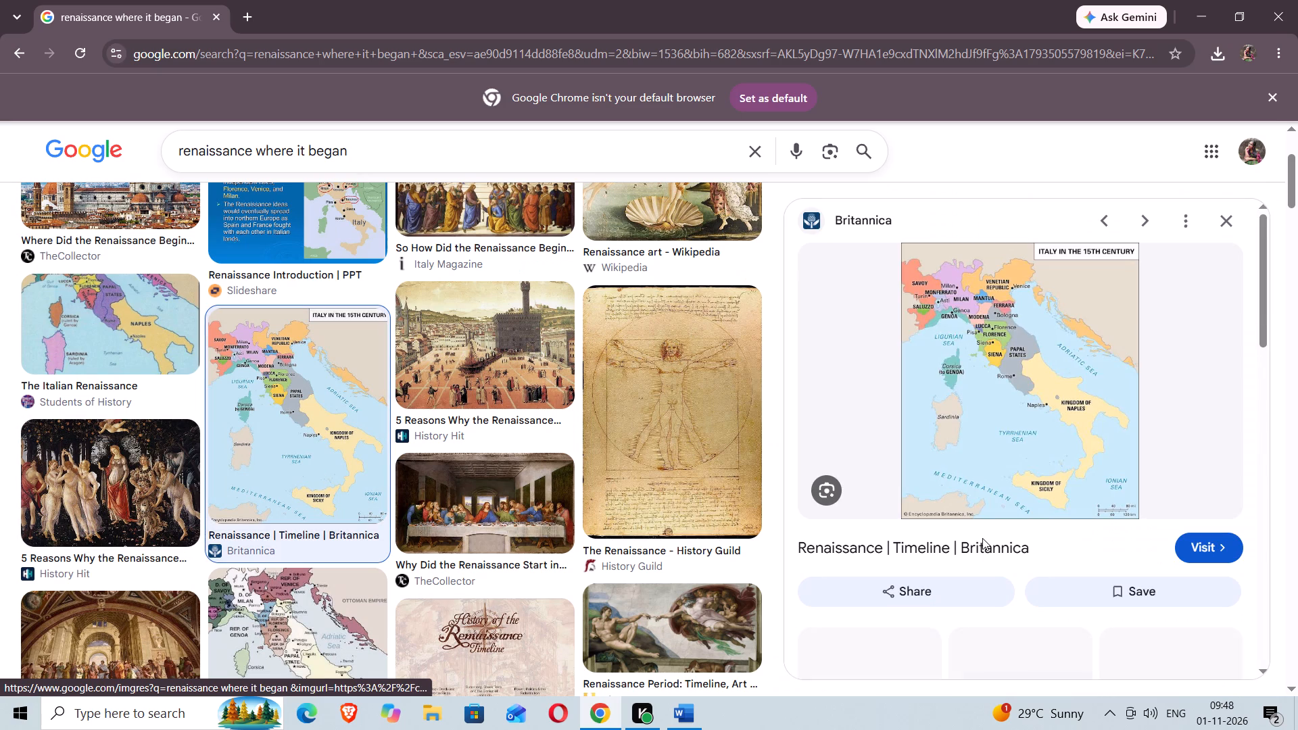
right_click(1081, 344)
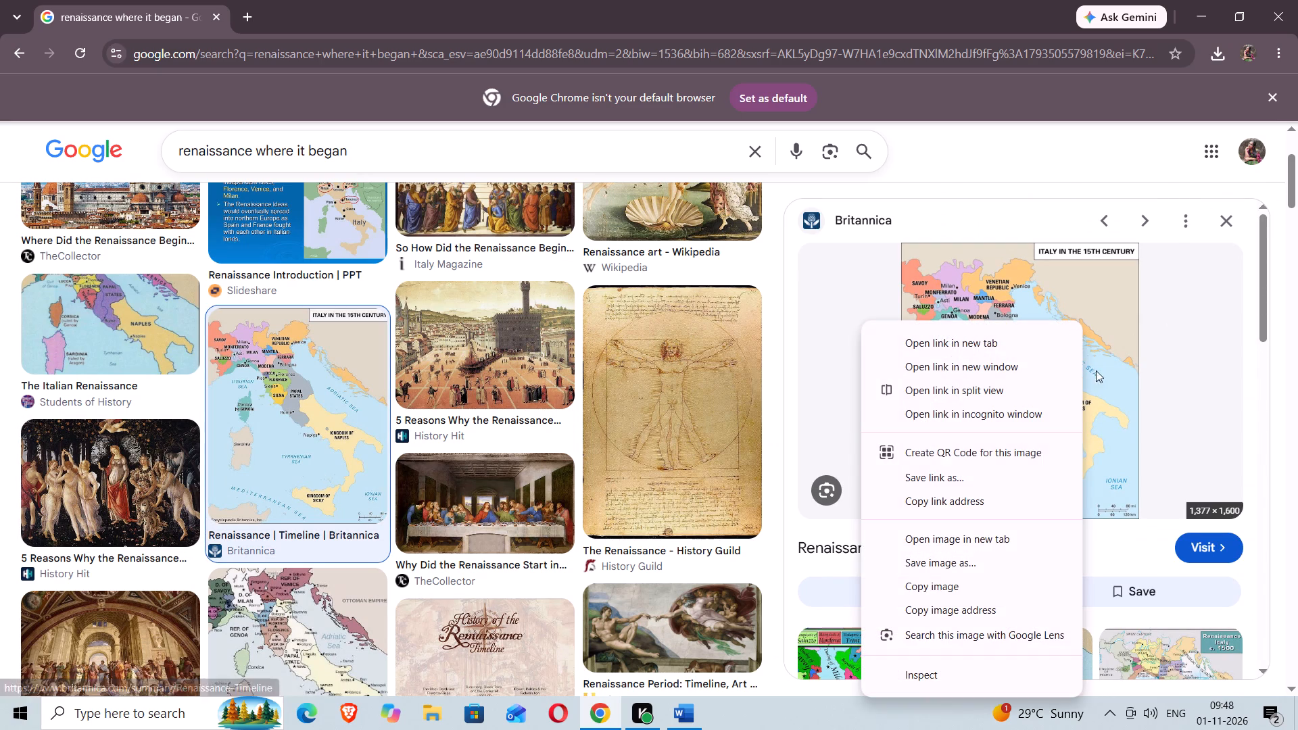
click(942, 560)
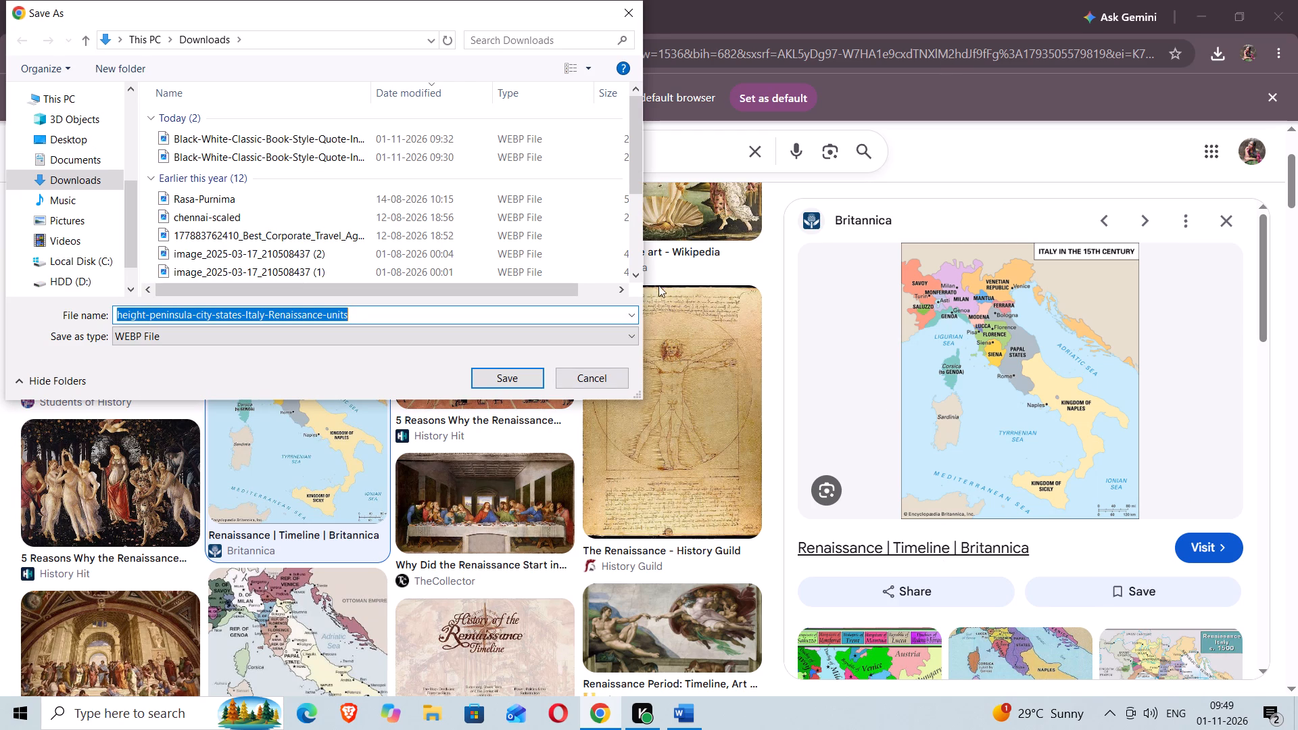
click(600, 345)
click(607, 339)
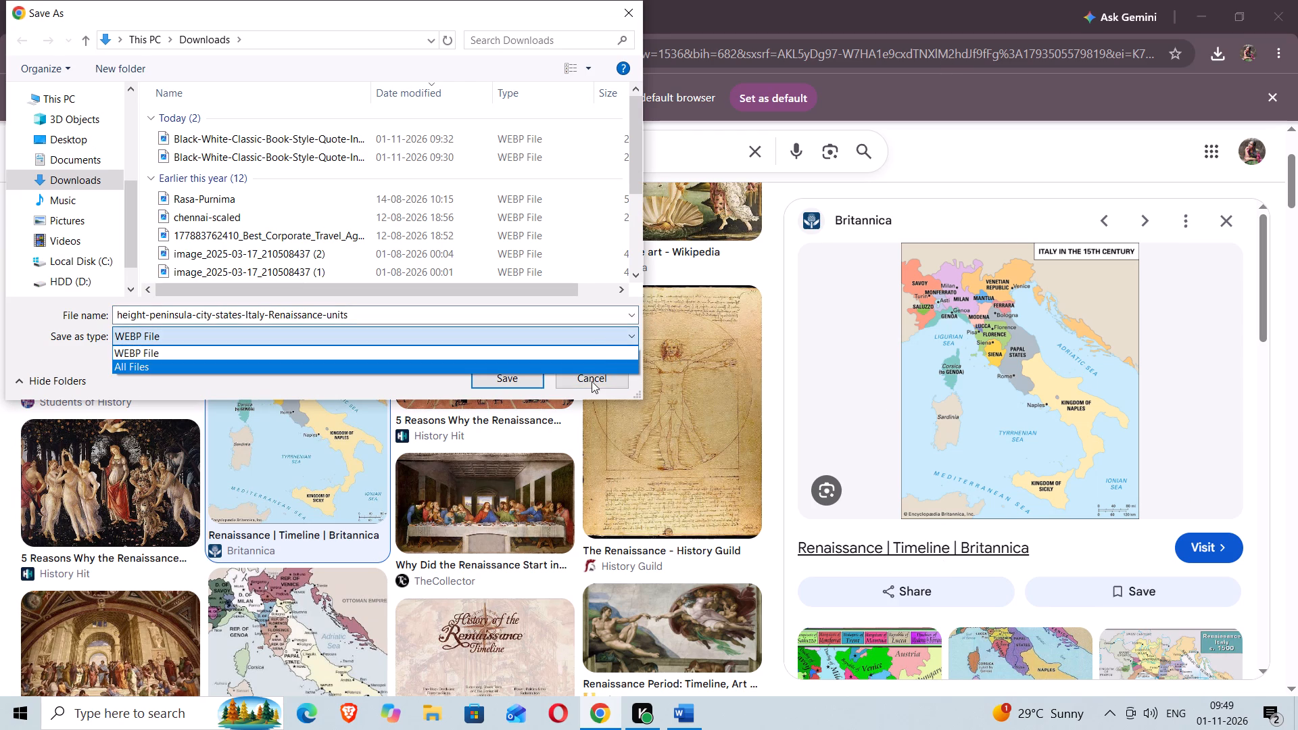
click(600, 366)
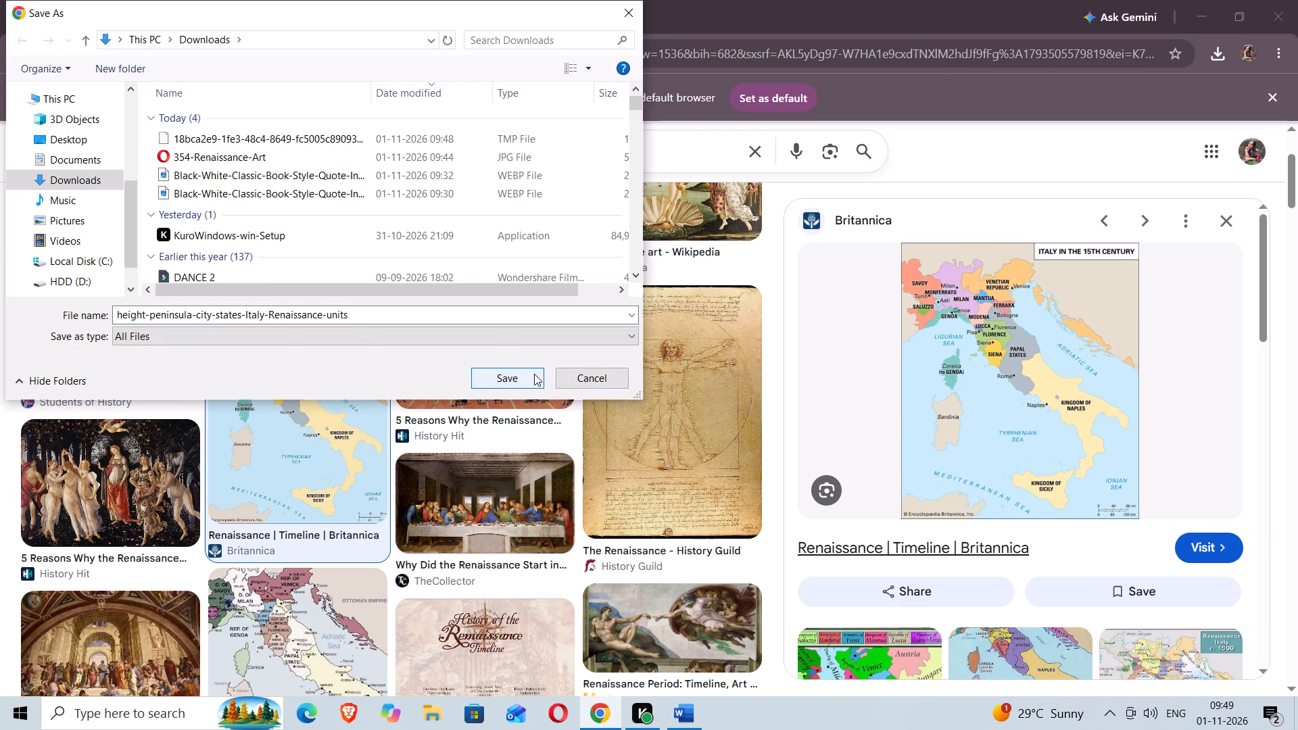
click(534, 374)
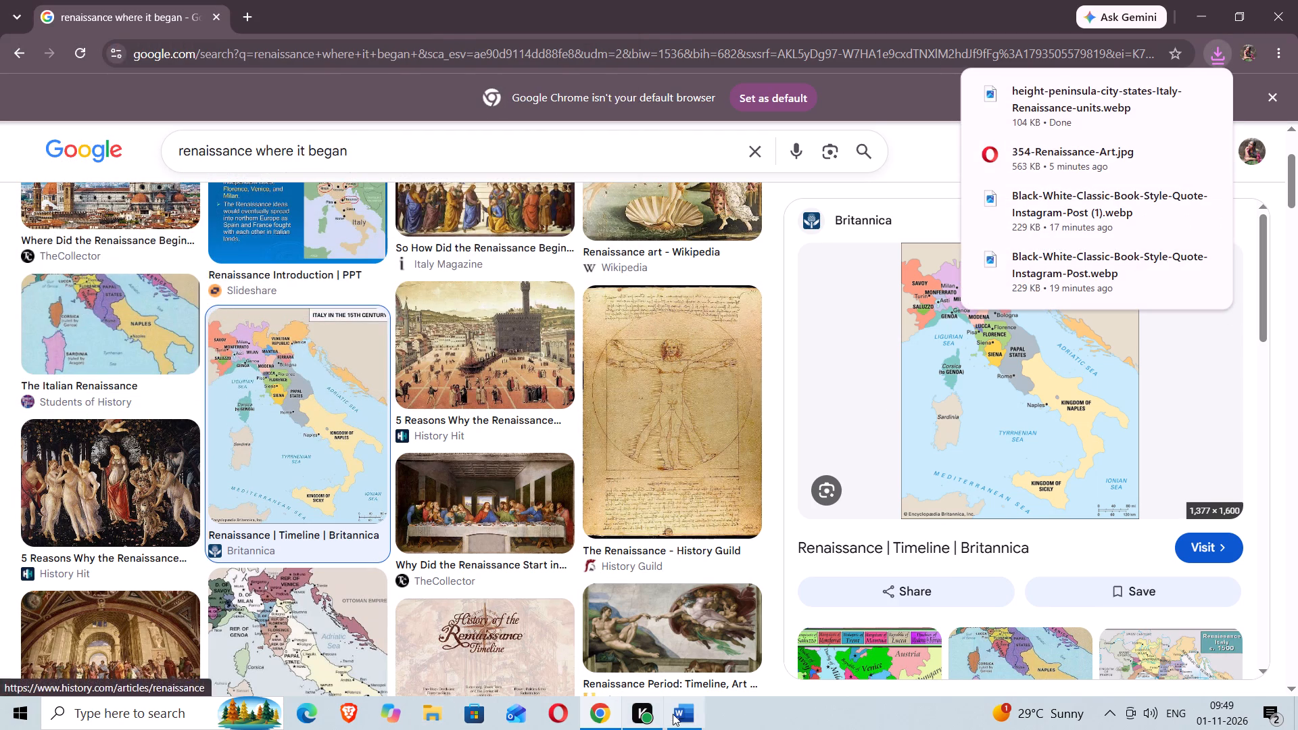
In Word, insert the height-peninsula-city-states-Italy-Renaissance-units picture from Downloads on the empty line below the Where It Began paragraph, listing All Files.
click(690, 714)
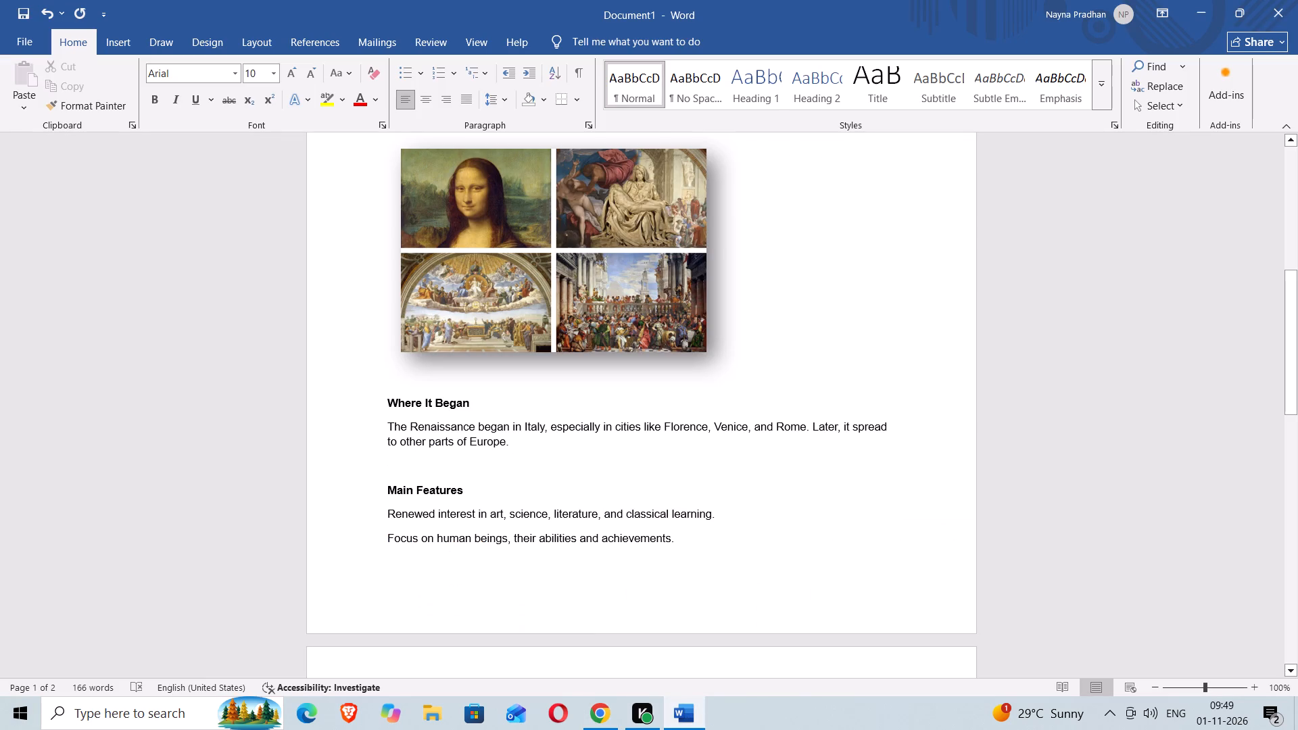
click(124, 37)
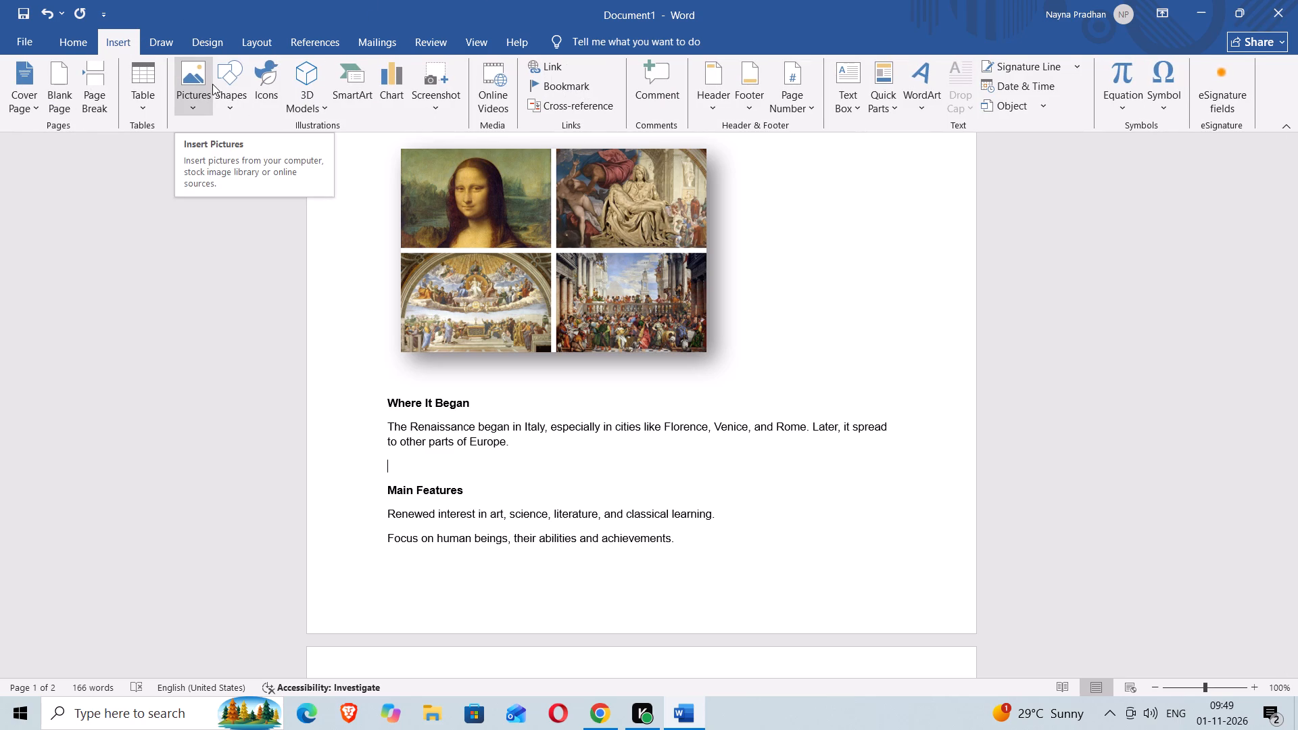
click(190, 92)
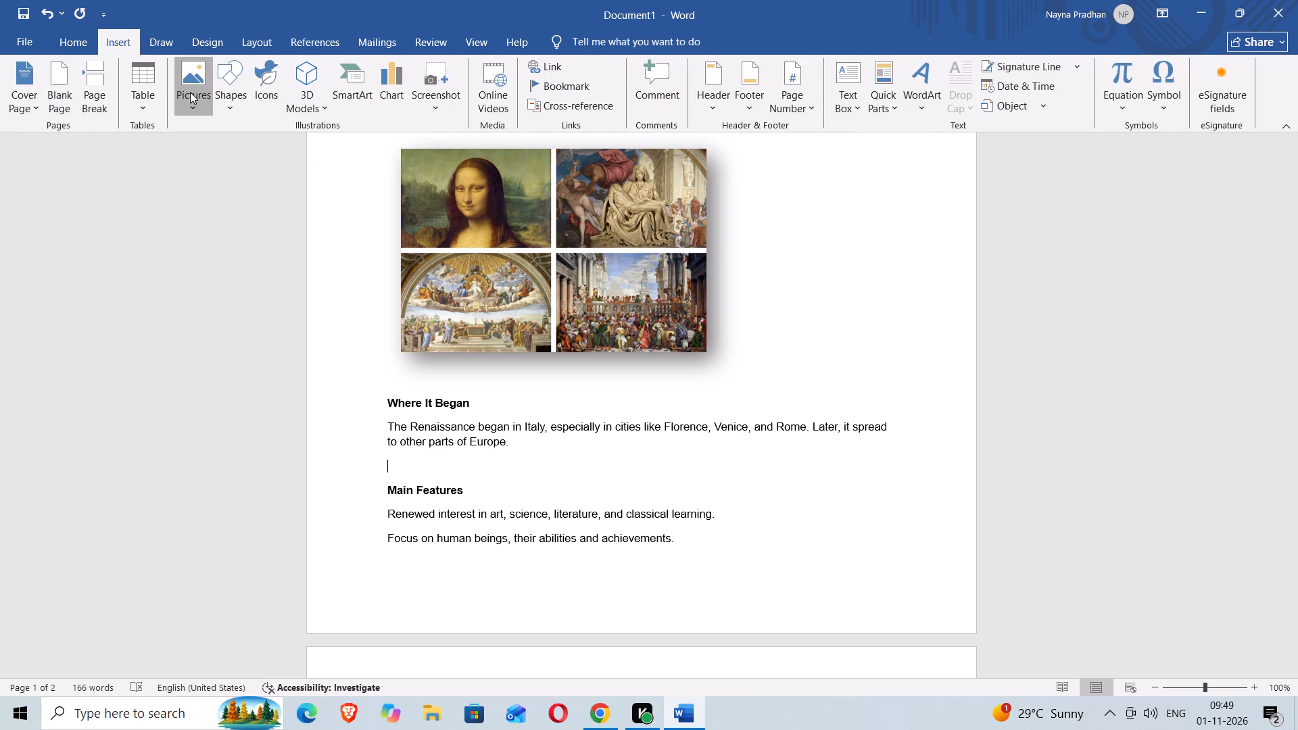
click(275, 151)
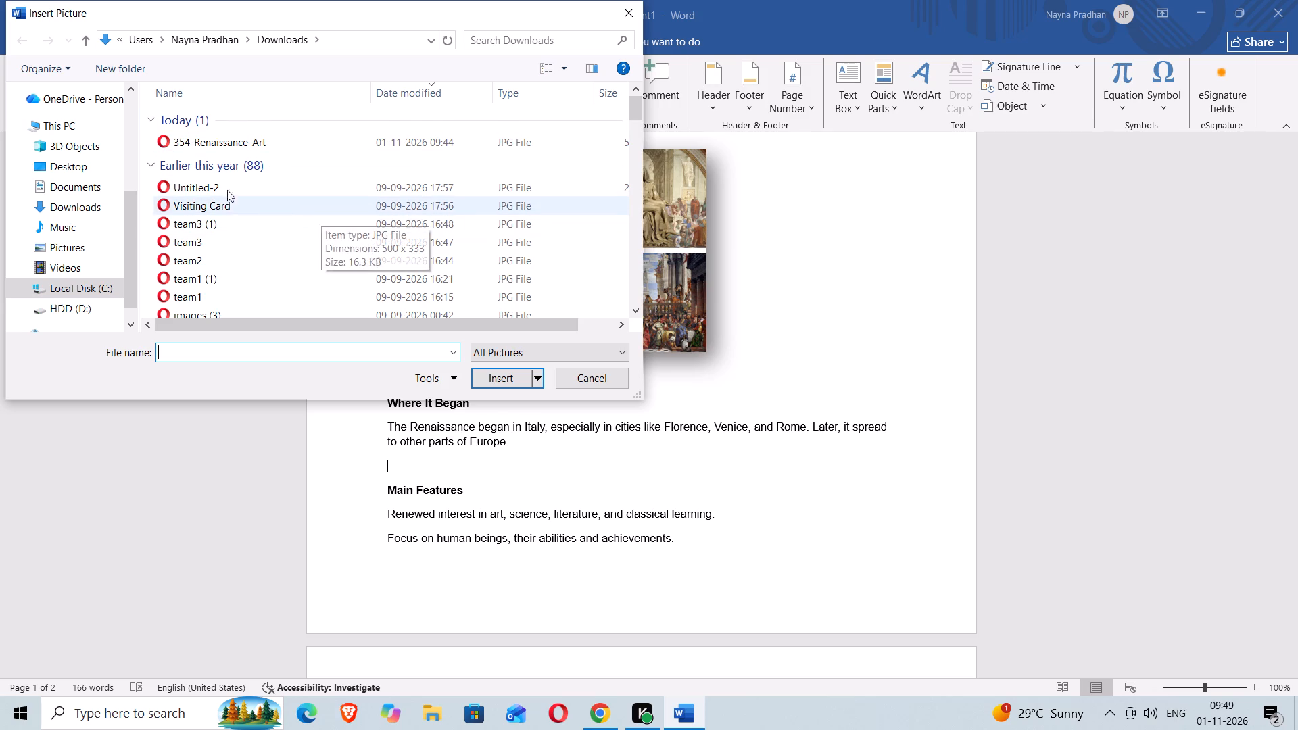
click(483, 356)
click(485, 368)
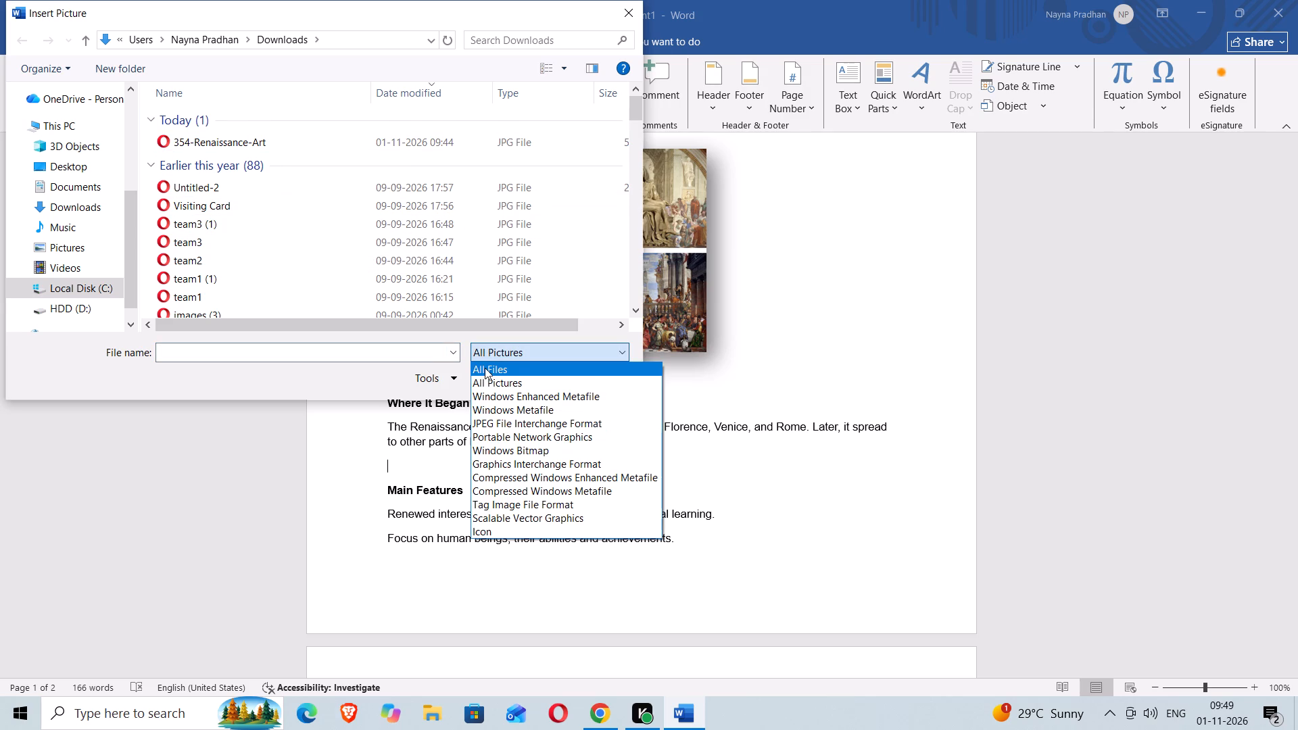
click(279, 141)
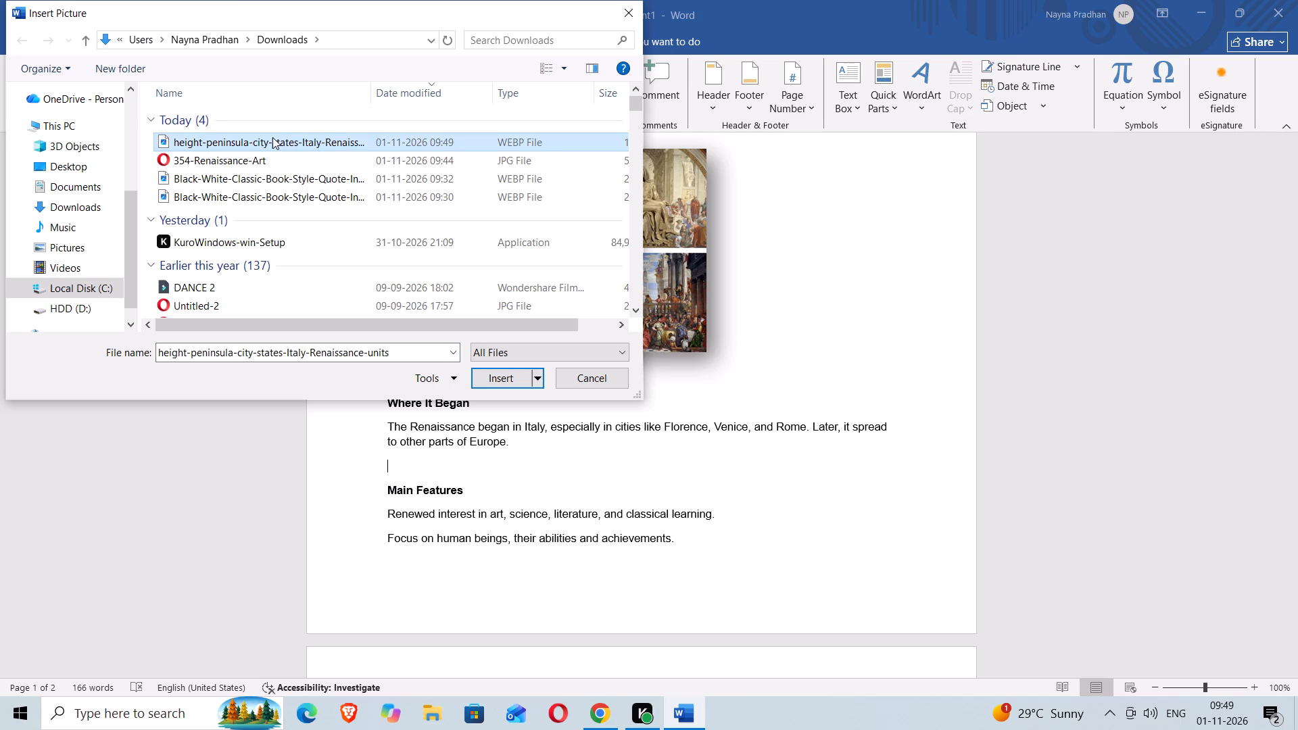
click(498, 381)
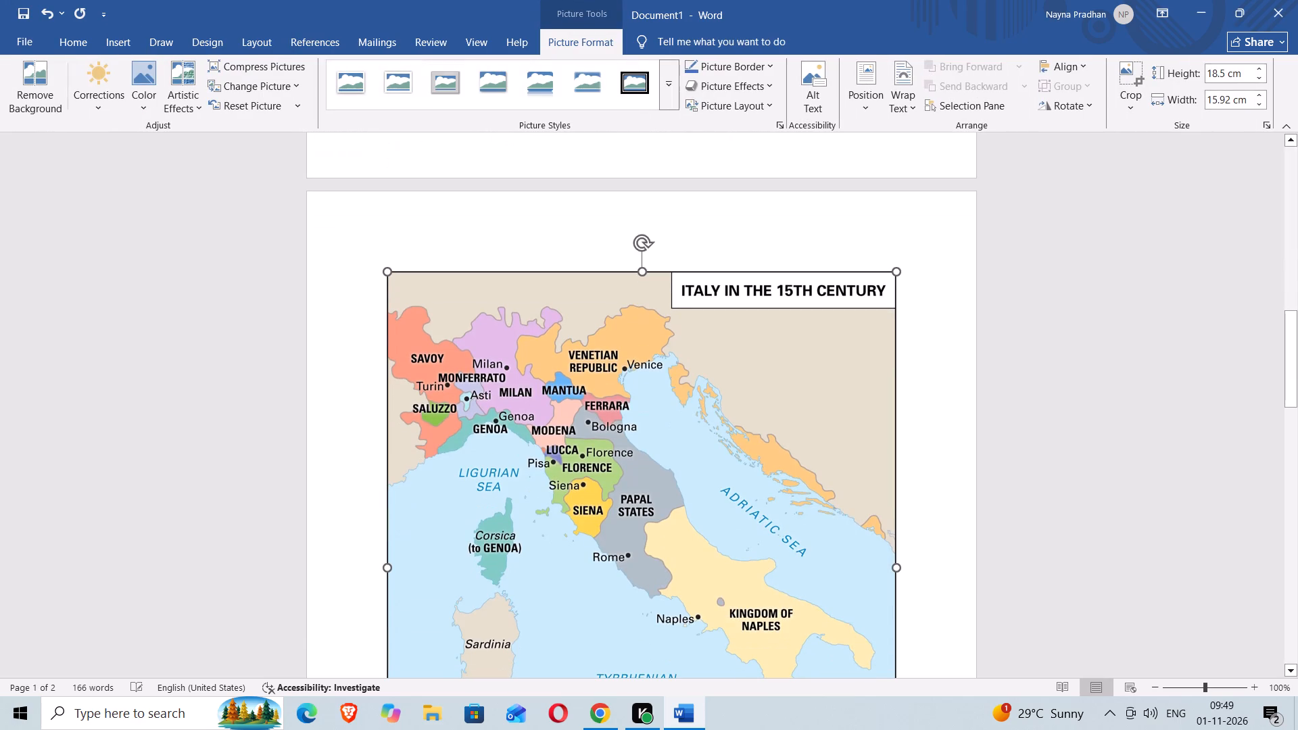
Shrink the inserted Italy map to about 3.2 cm high by 2.8 cm wide.
drag(385, 272, 805, 560)
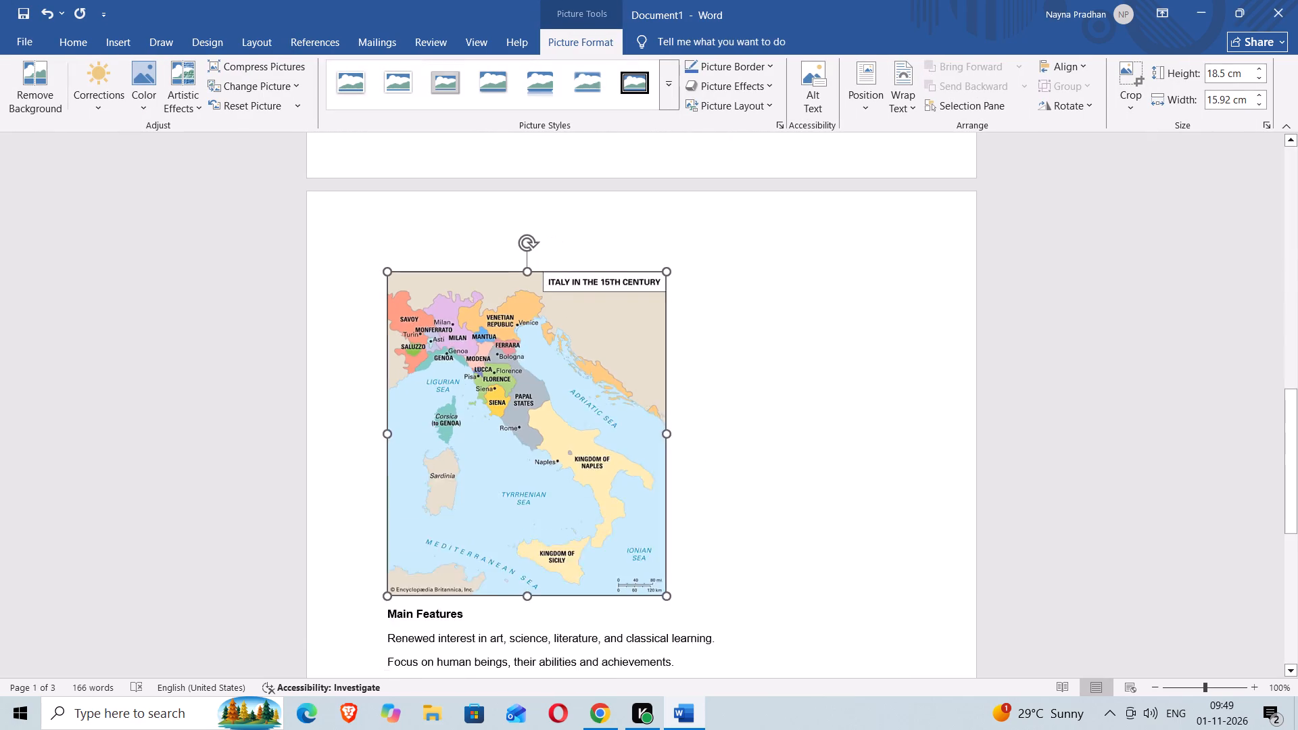
drag(805, 560, 857, 582)
drag(382, 270, 464, 345)
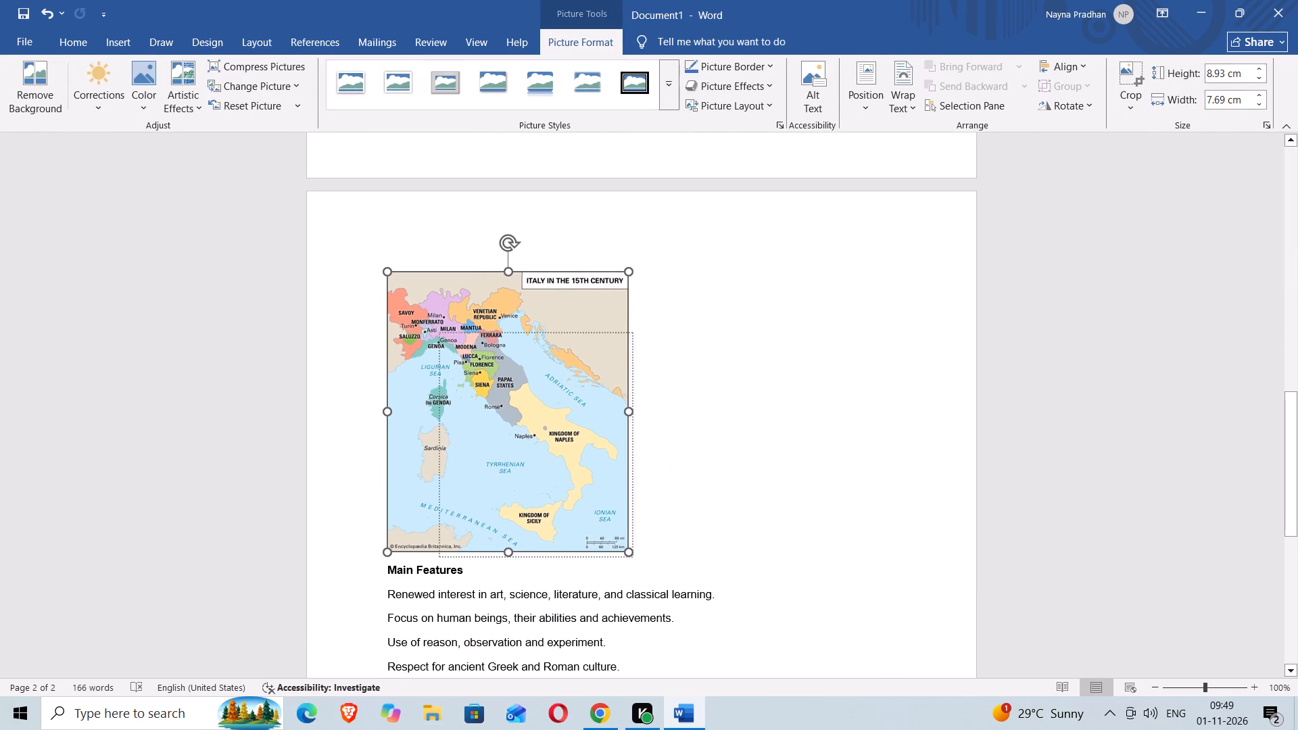
drag(464, 345, 663, 460)
Add six empty lines above the Where It Began heading so it moves onto the second page with the map.
scroll(475, 435, up, 4)
scroll(464, 227, down, 1)
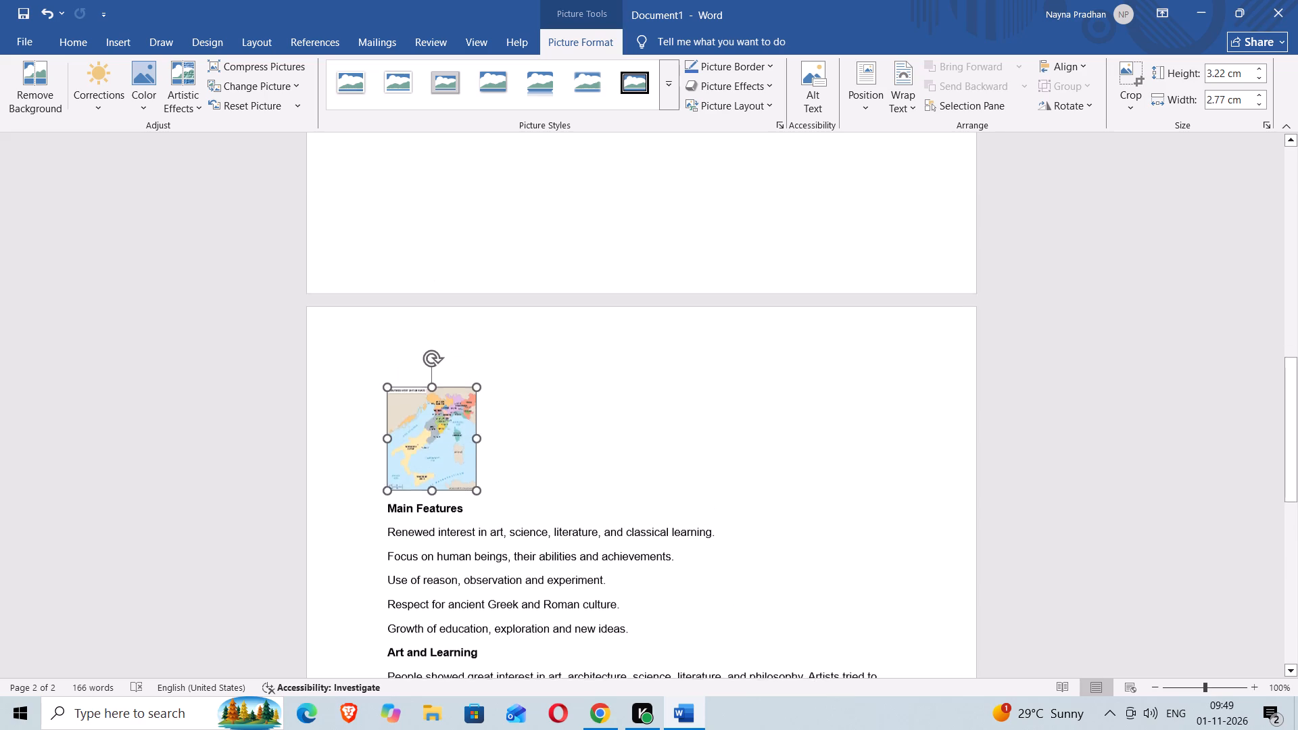
scroll(460, 209, up, 1)
scroll(460, 209, down, 1)
scroll(460, 209, up, 1)
scroll(460, 209, down, 1)
scroll(460, 209, up, 11)
scroll(460, 209, down, 6)
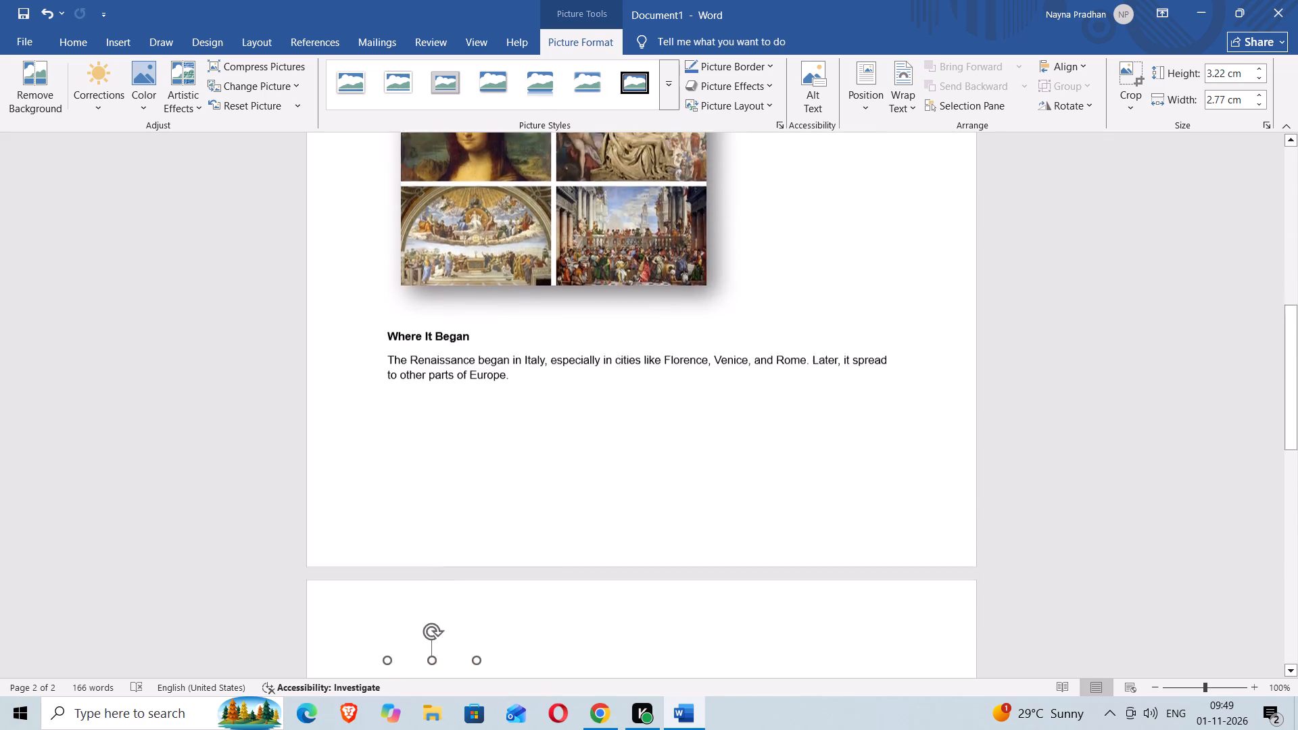
scroll(460, 209, down, 3)
click(387, 143)
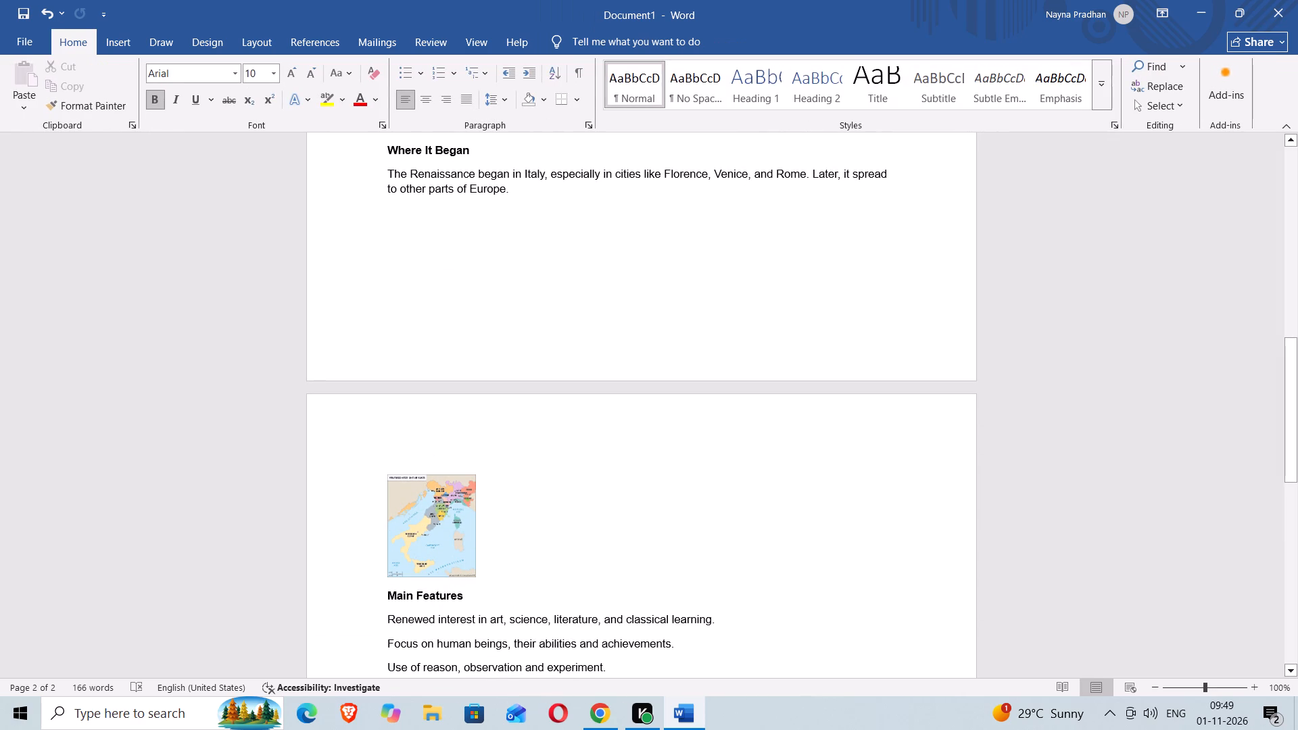
key(Return)
key(Return)
key(Return)
key(Return)
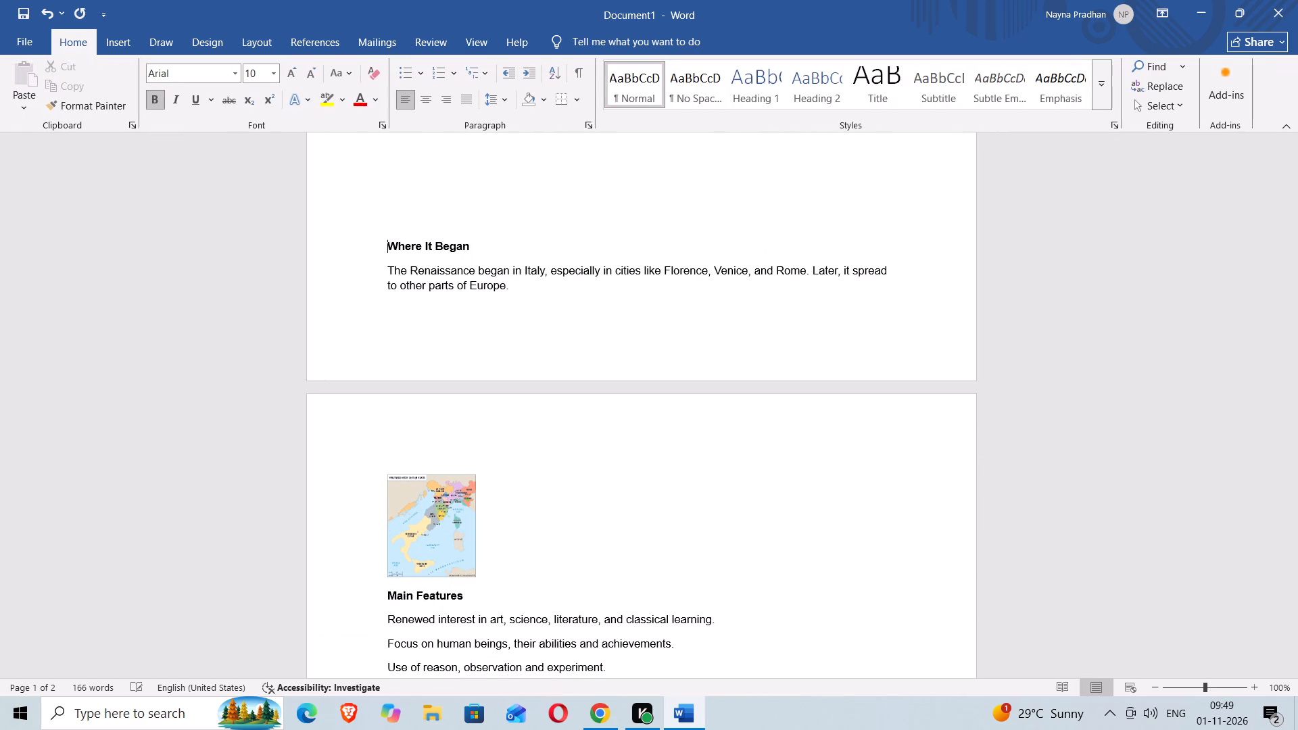
key(Return)
key(Return)
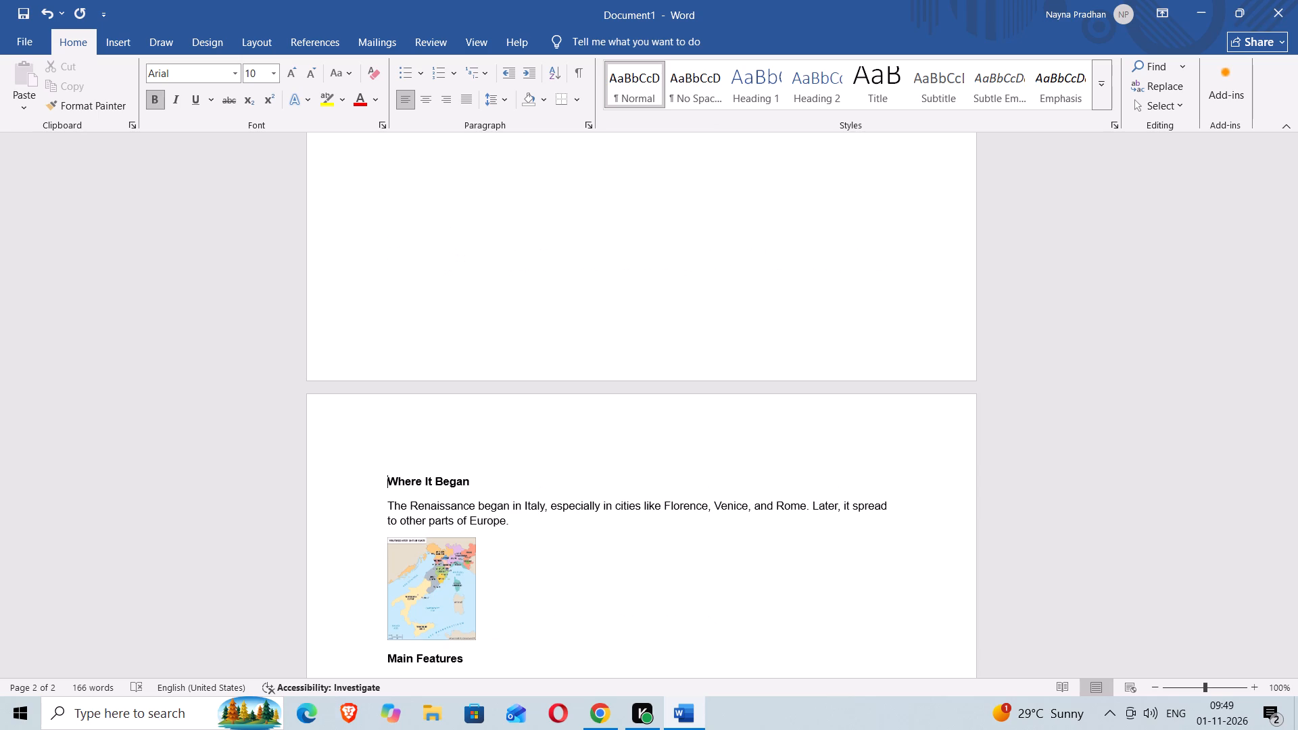
Enlarge the Italy map below the Where It Began paragraph to about half the width of the text.
scroll(489, 298, down, 2)
scroll(594, 378, up, 1)
scroll(579, 452, down, 1)
scroll(579, 452, up, 1)
scroll(579, 452, down, 1)
scroll(579, 452, up, 1)
scroll(579, 452, down, 5)
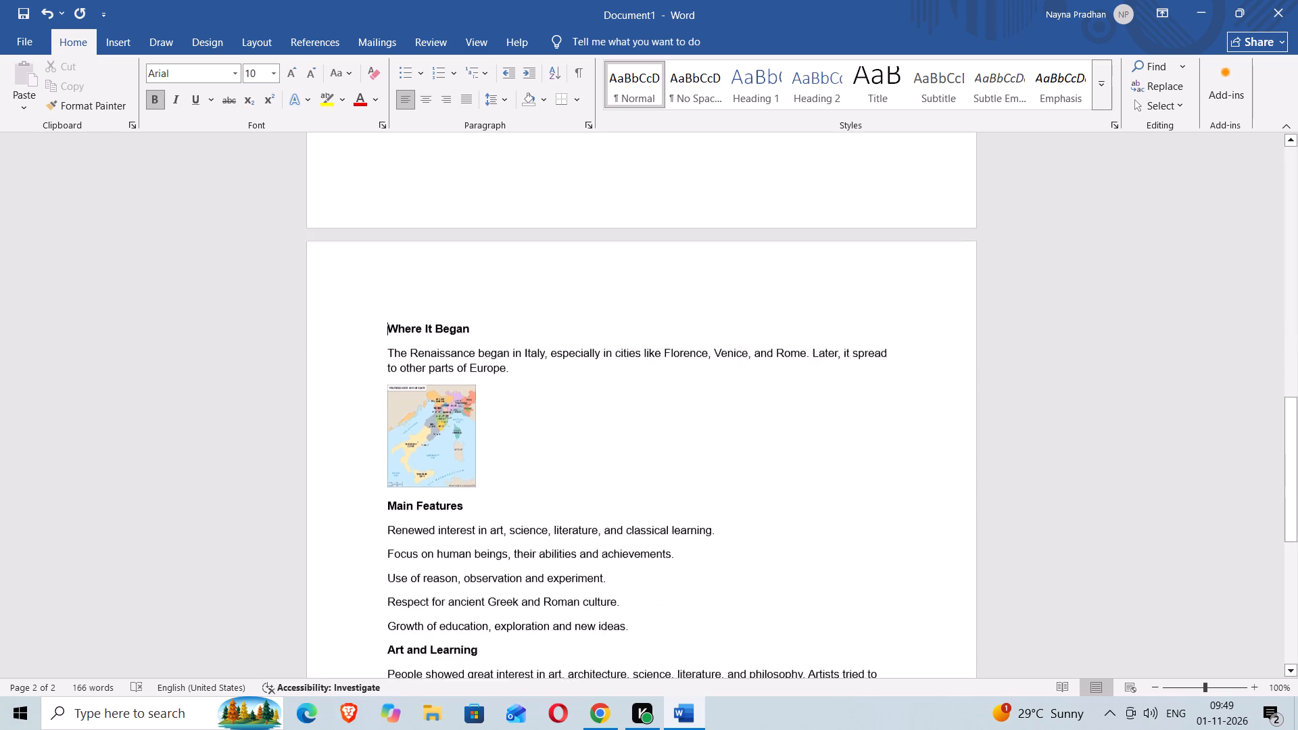
scroll(597, 423, down, 2)
click(451, 253)
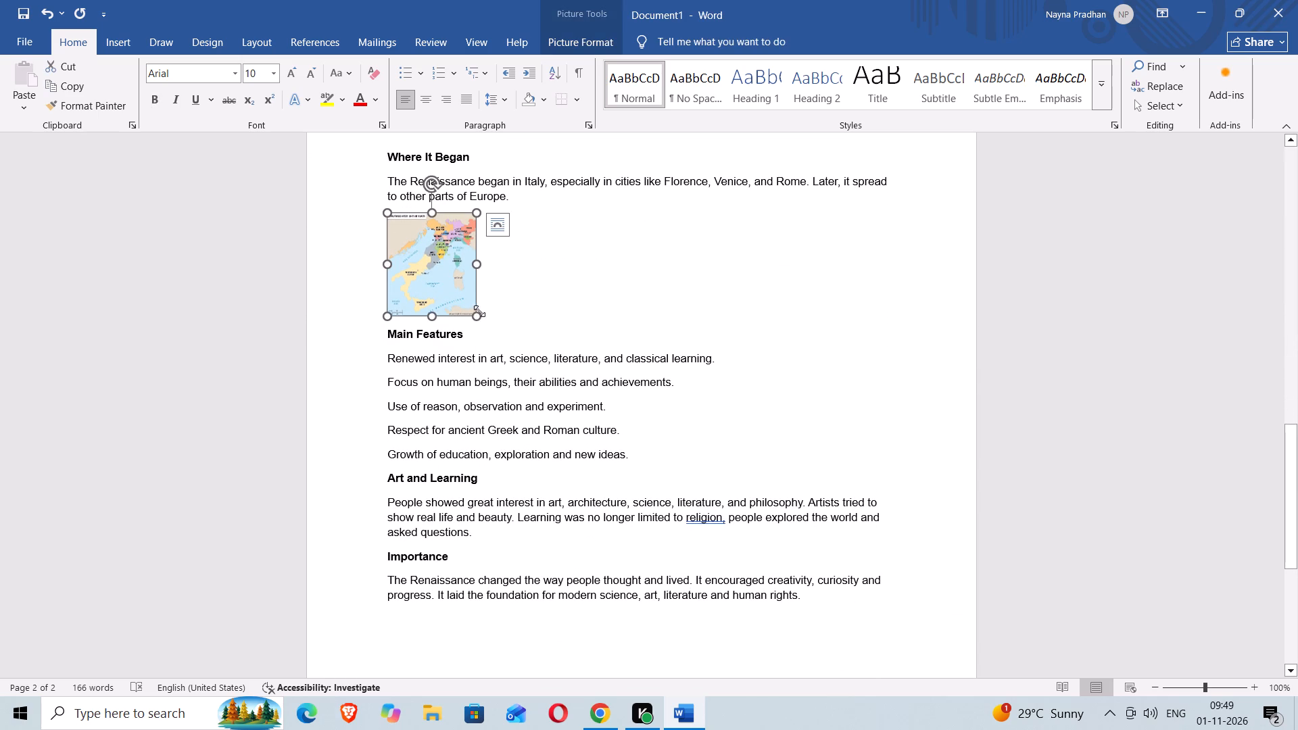
click(476, 313)
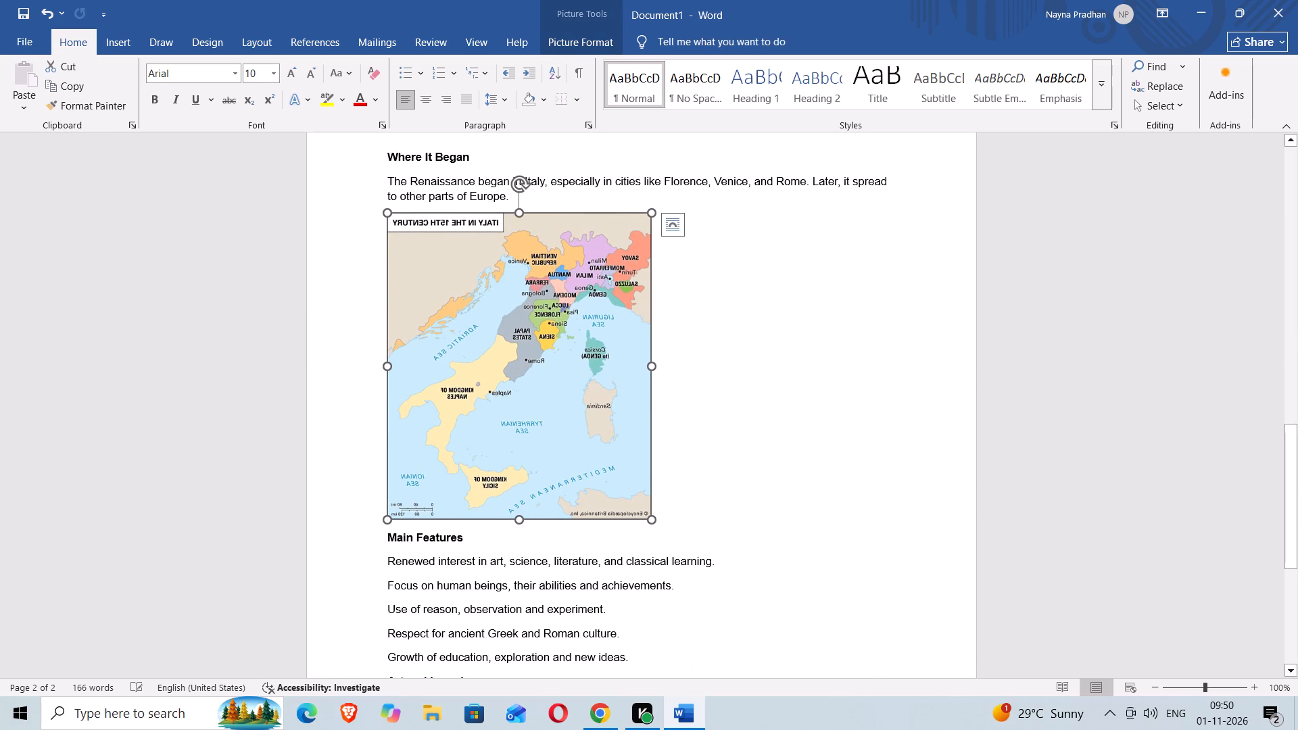
Set the Italy map's text wrapping to In Front of Text so it can be positioned freely.
drag(496, 374, 537, 376)
right_click(533, 376)
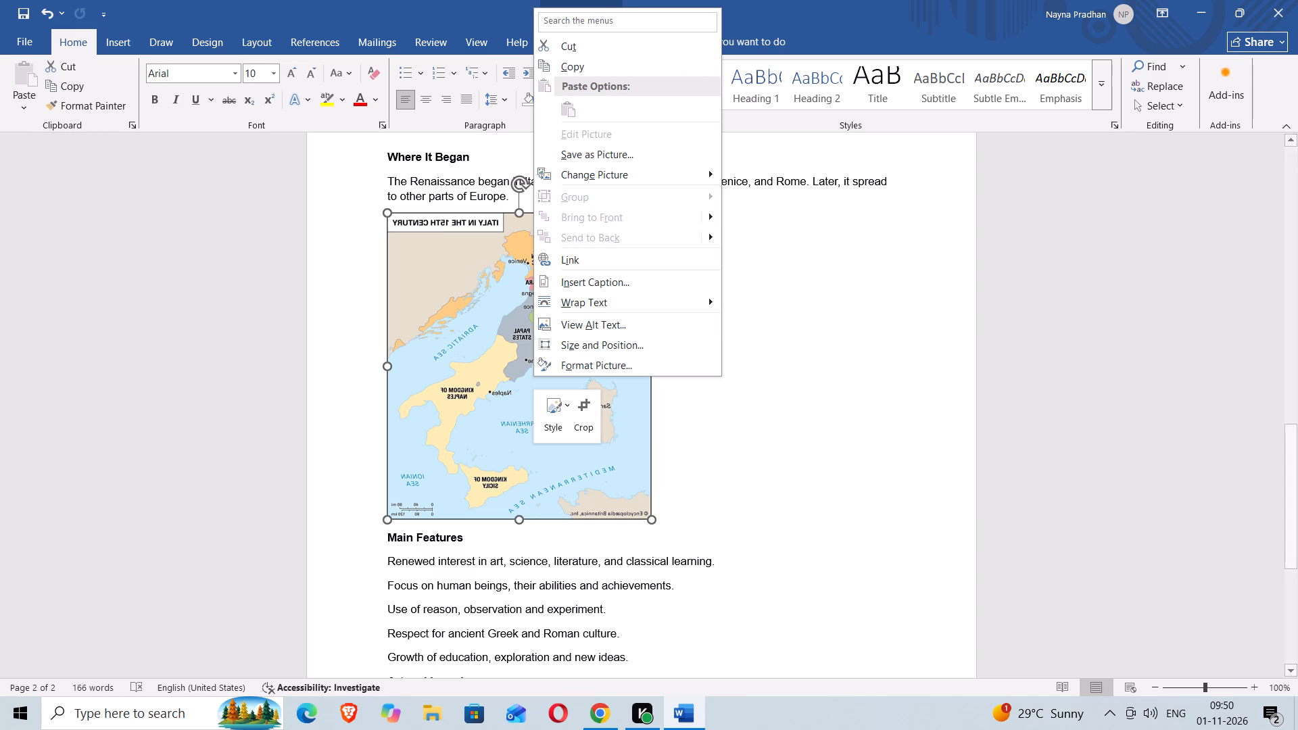
click(576, 306)
click(609, 309)
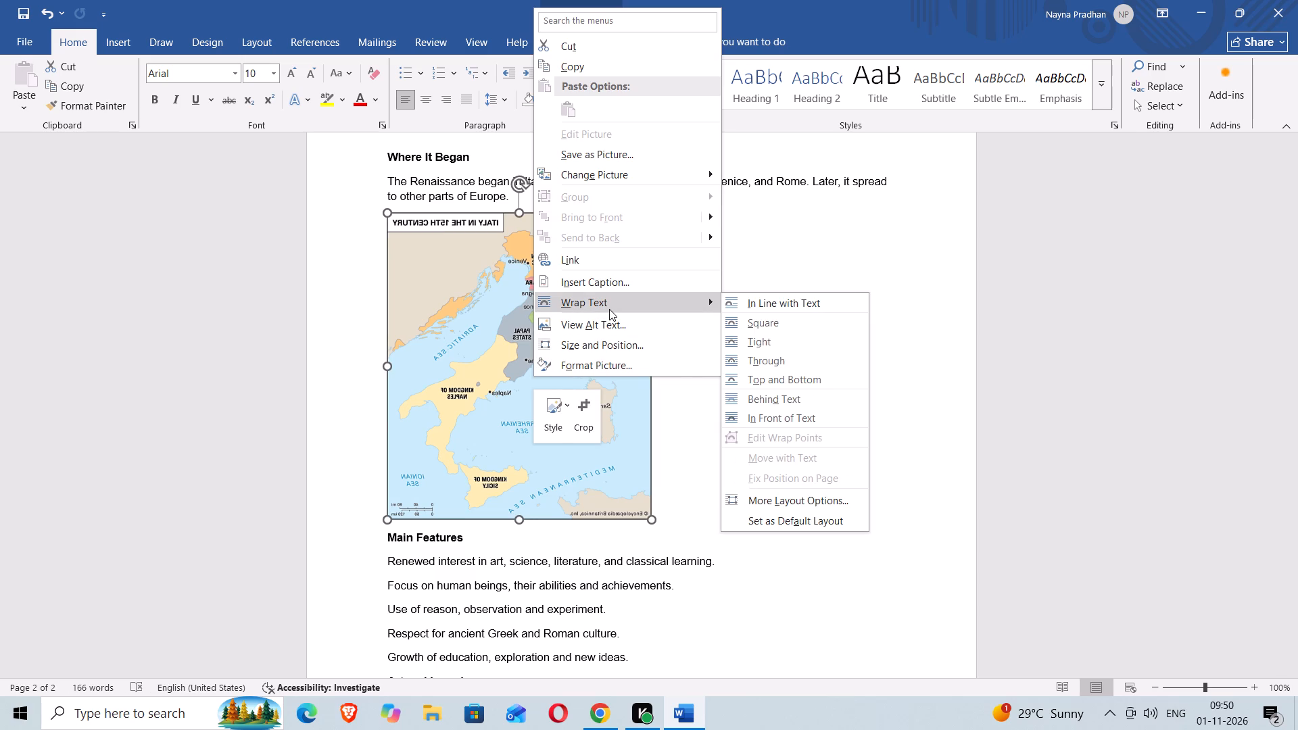
click(798, 416)
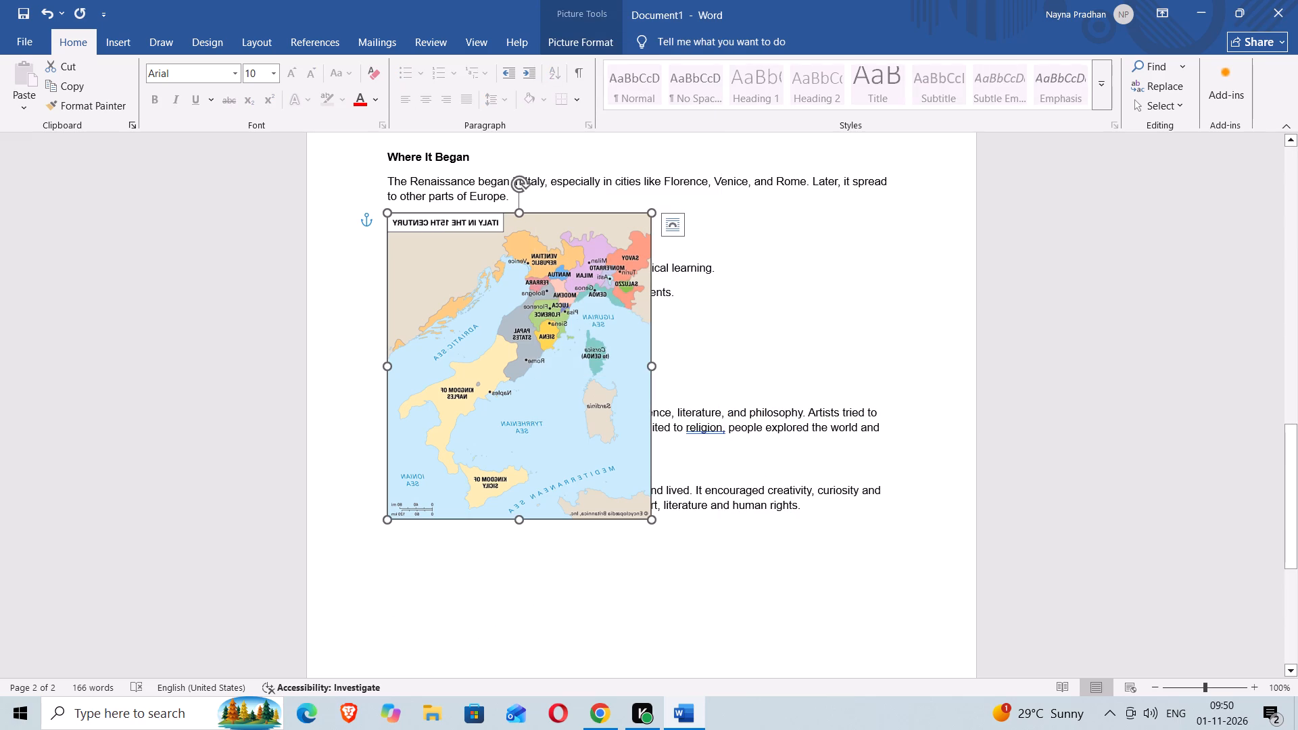
Shrink the Italy map and move it away from the left margin, just below the Where It Began text.
drag(651, 522, 564, 343)
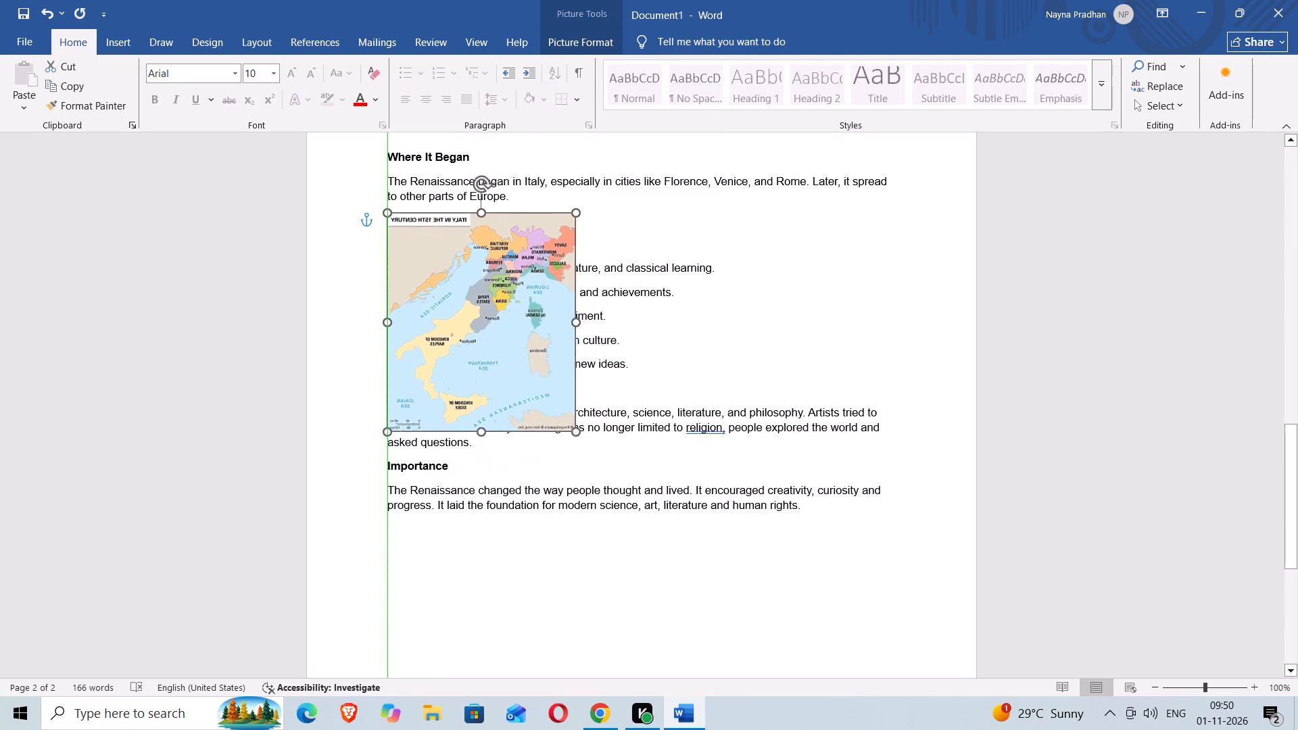
drag(564, 343, 532, 323)
drag(496, 295, 684, 273)
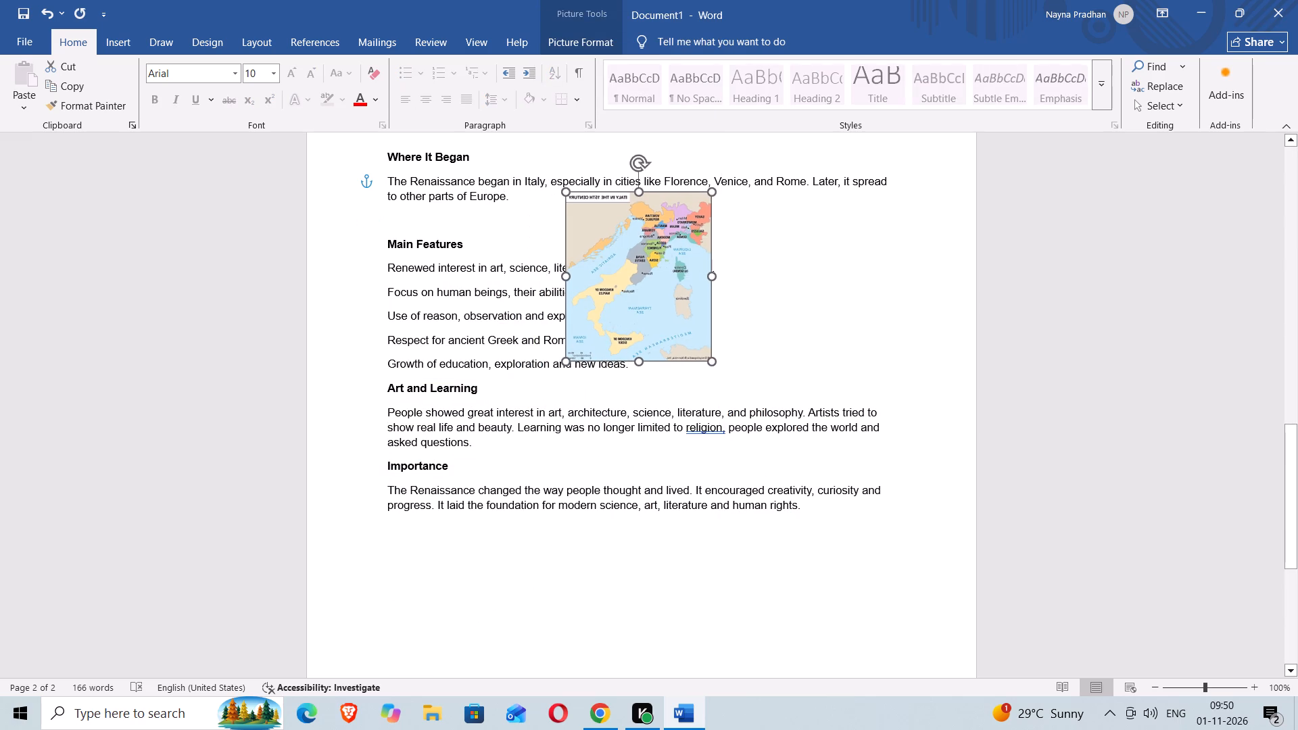
drag(684, 273, 685, 272)
Add thirteen empty lines above the Main Features heading to make room for the Italy map.
click(382, 237)
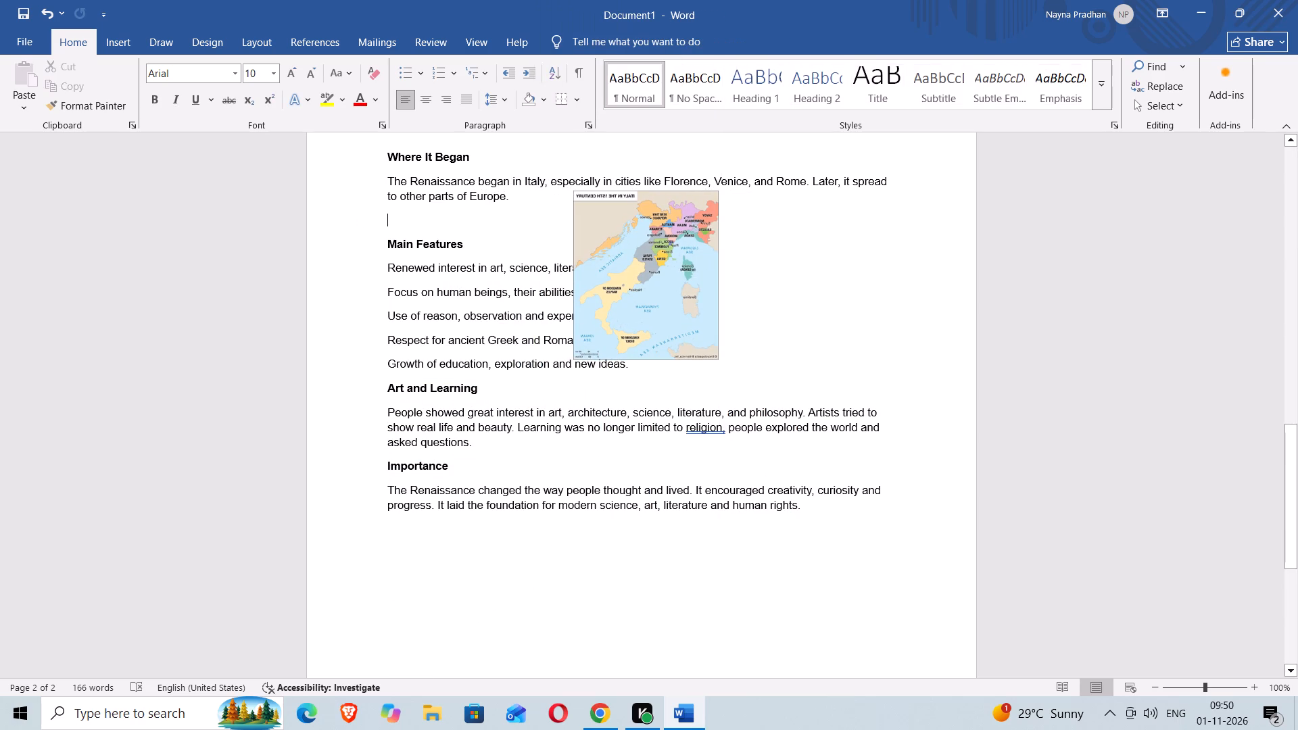
click(381, 244)
key(Return)
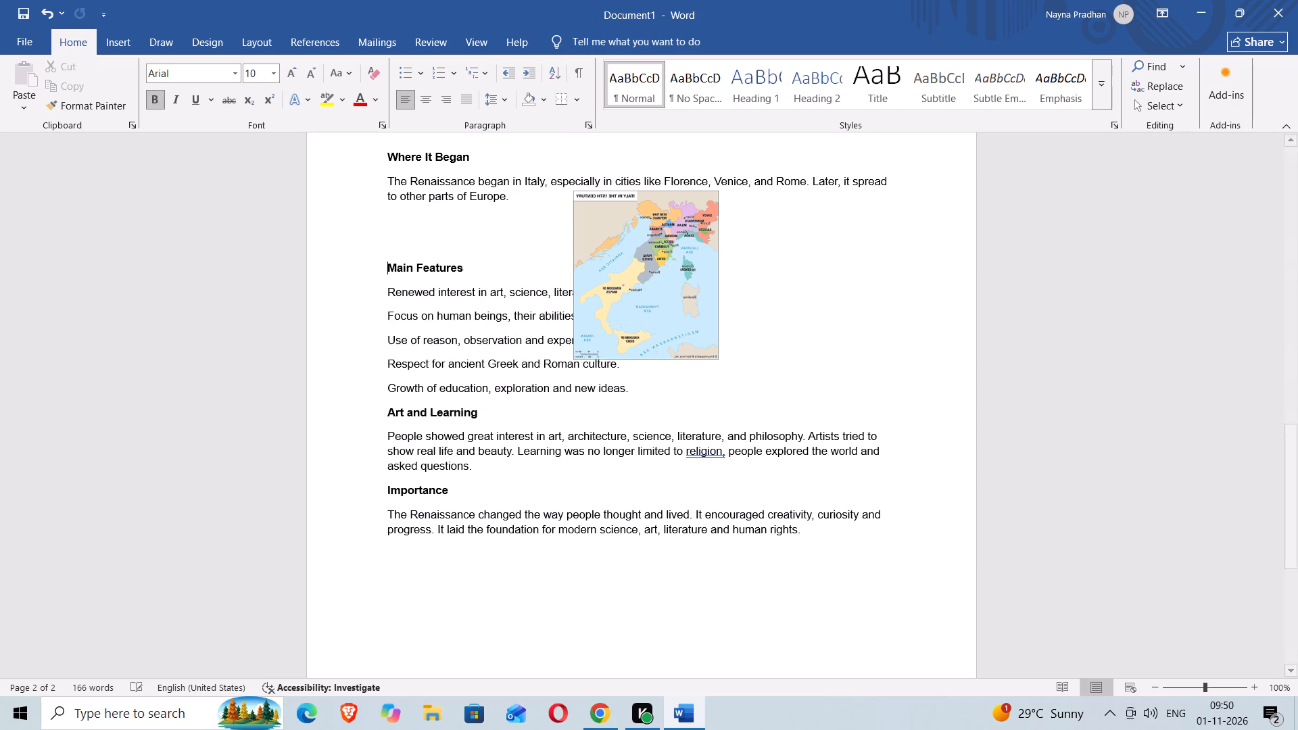
key(Return)
key(Return)
key(Return)
key(Return)
key(Return)
key(Return)
key(Return)
key(Return)
key(Return)
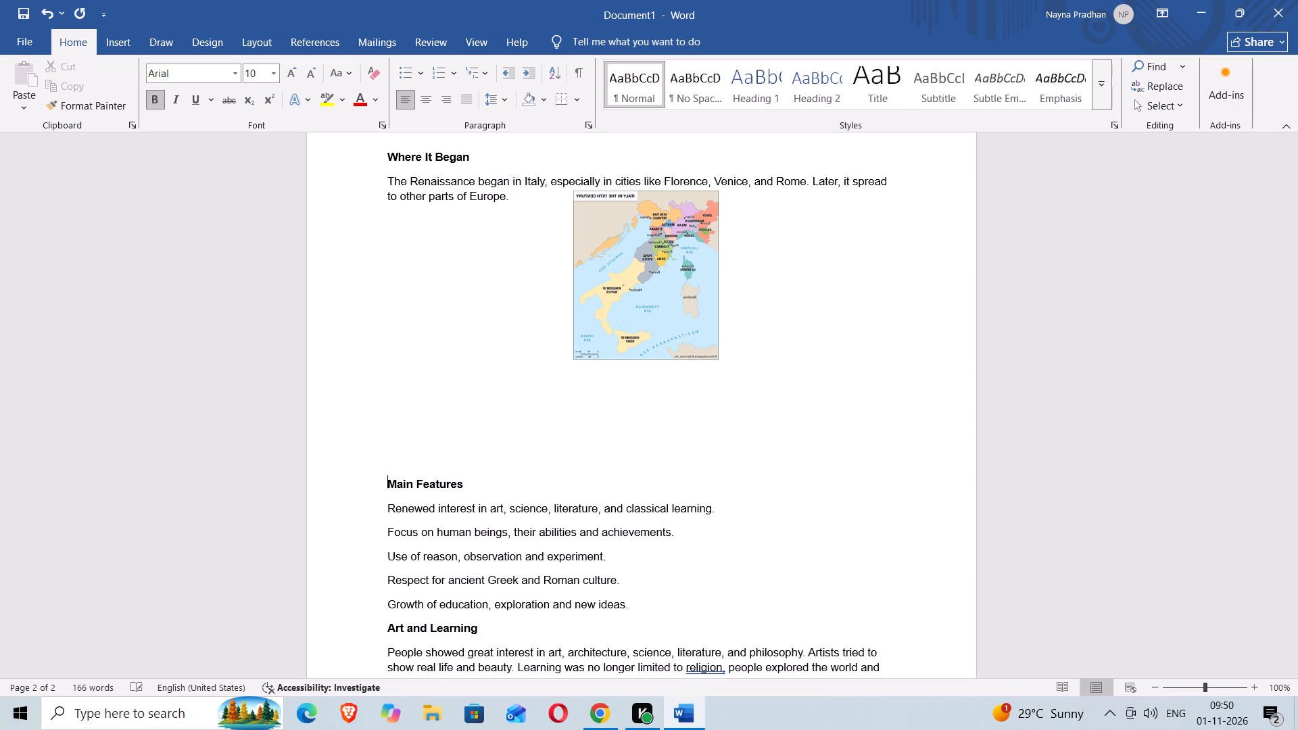
key(Return)
key(Return)
key(Return)
Enlarge the Italy map to about 9.12 cm high by 7.85 cm wide and centre it between the Where It Began text and Main Features.
click(649, 301)
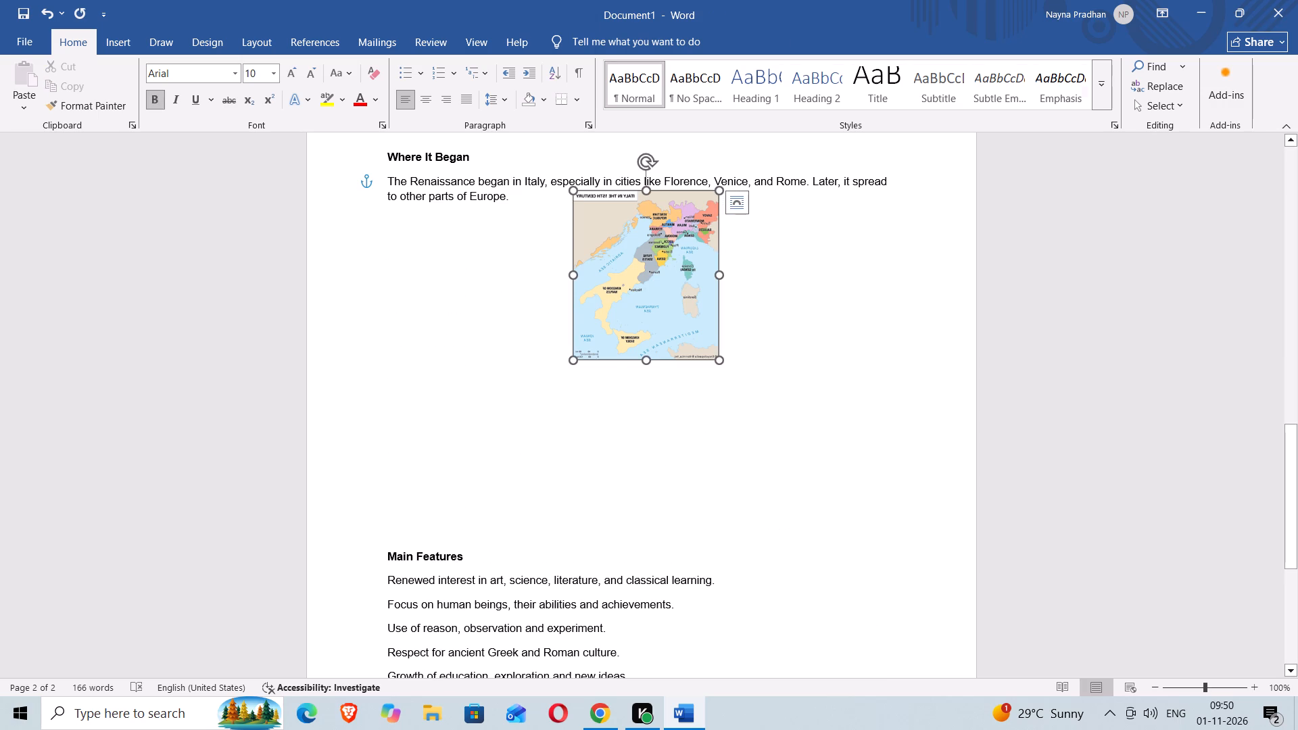
drag(717, 362, 856, 468)
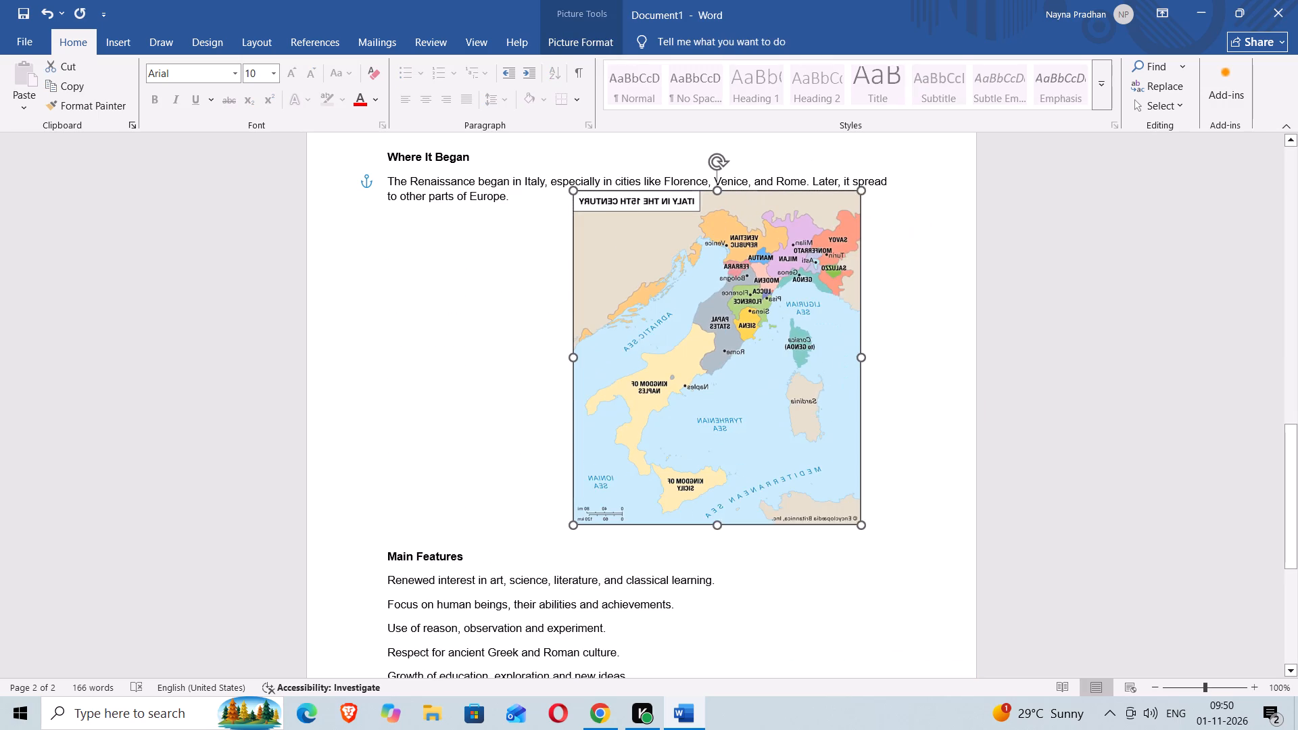
drag(856, 468, 846, 468)
drag(734, 405, 625, 427)
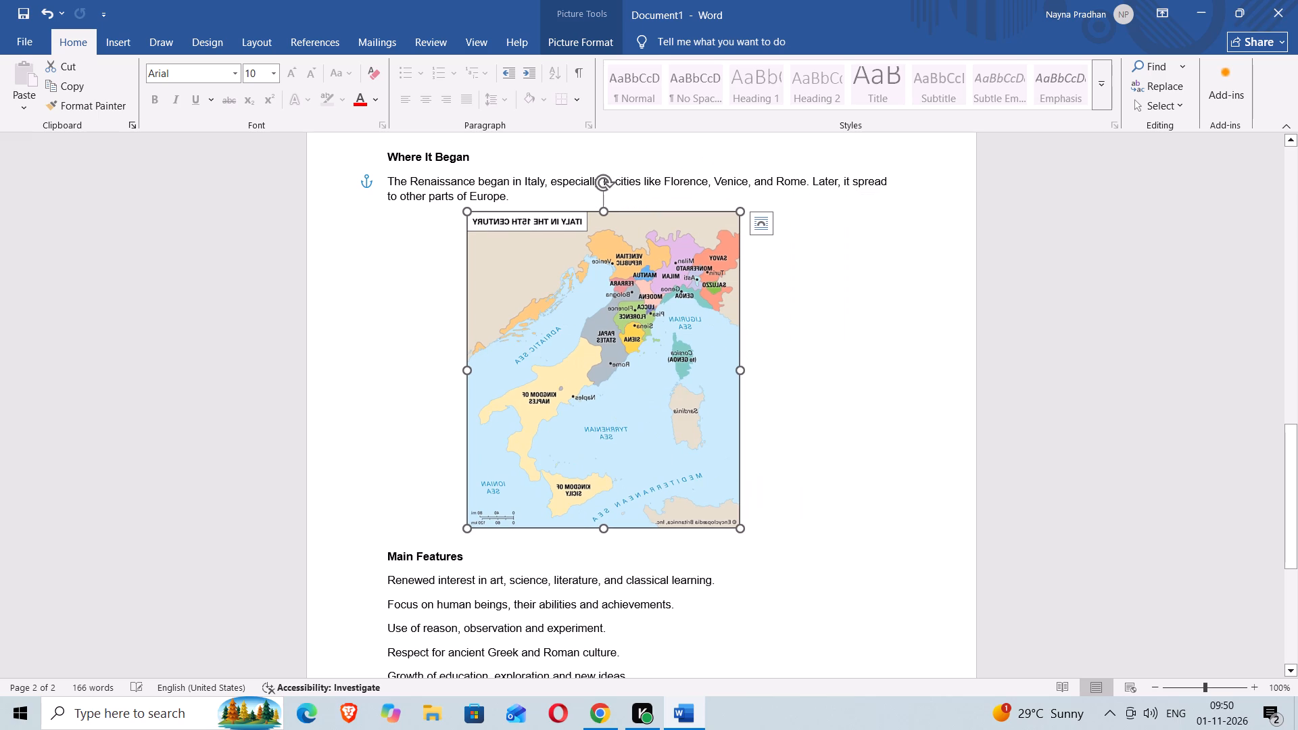
drag(469, 528, 519, 497)
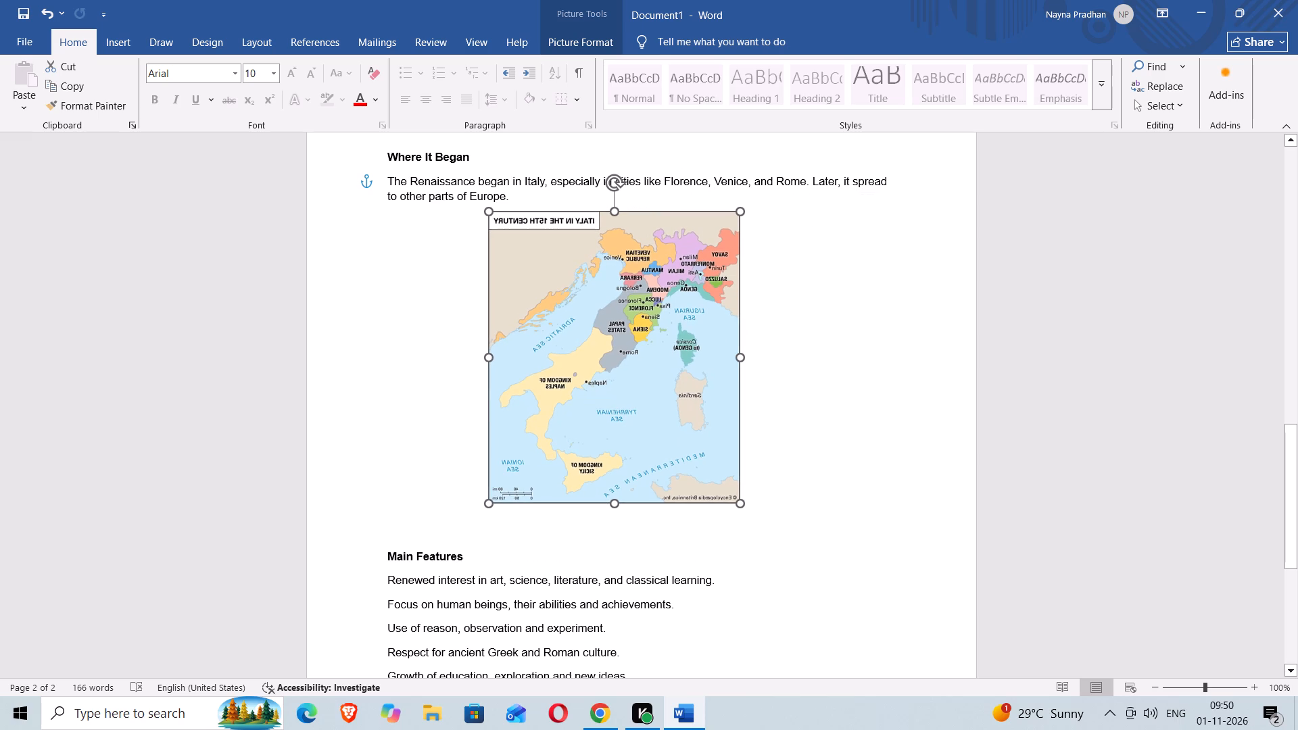
click(619, 364)
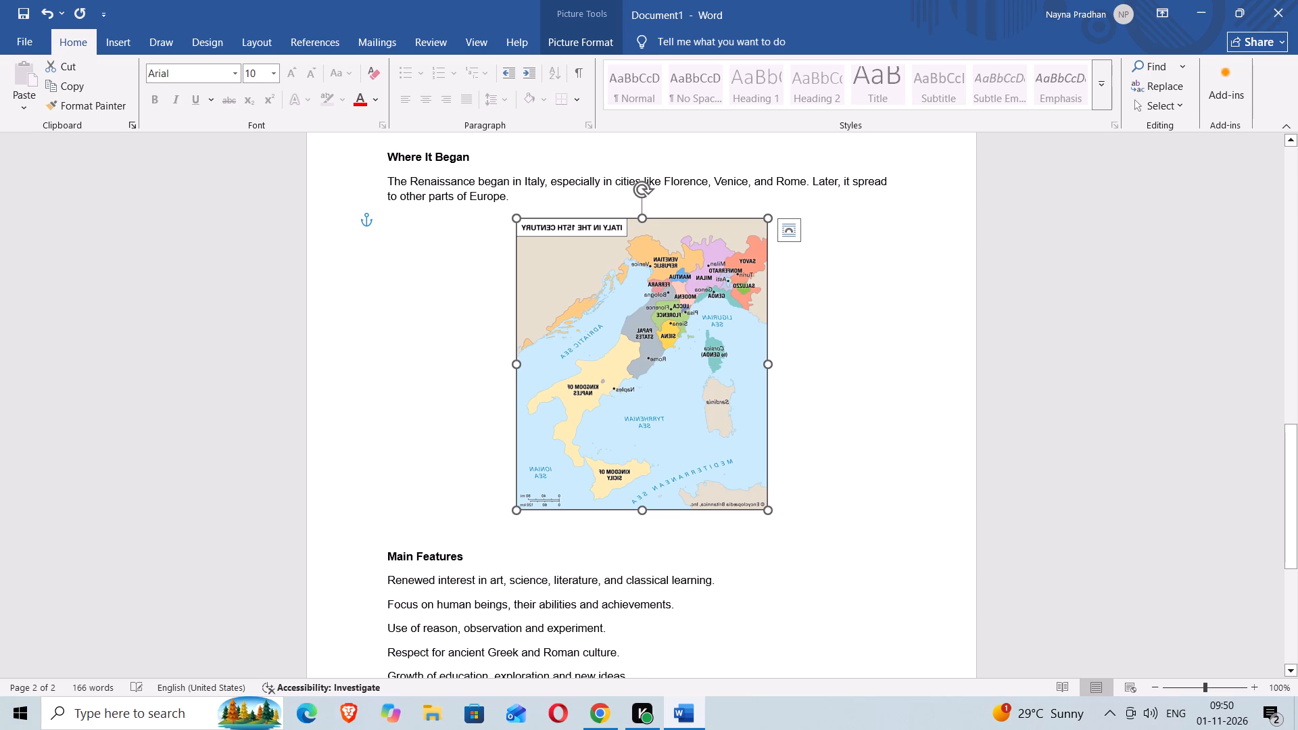
Apply the soft-edged oval picture style to the Italy map.
click(585, 41)
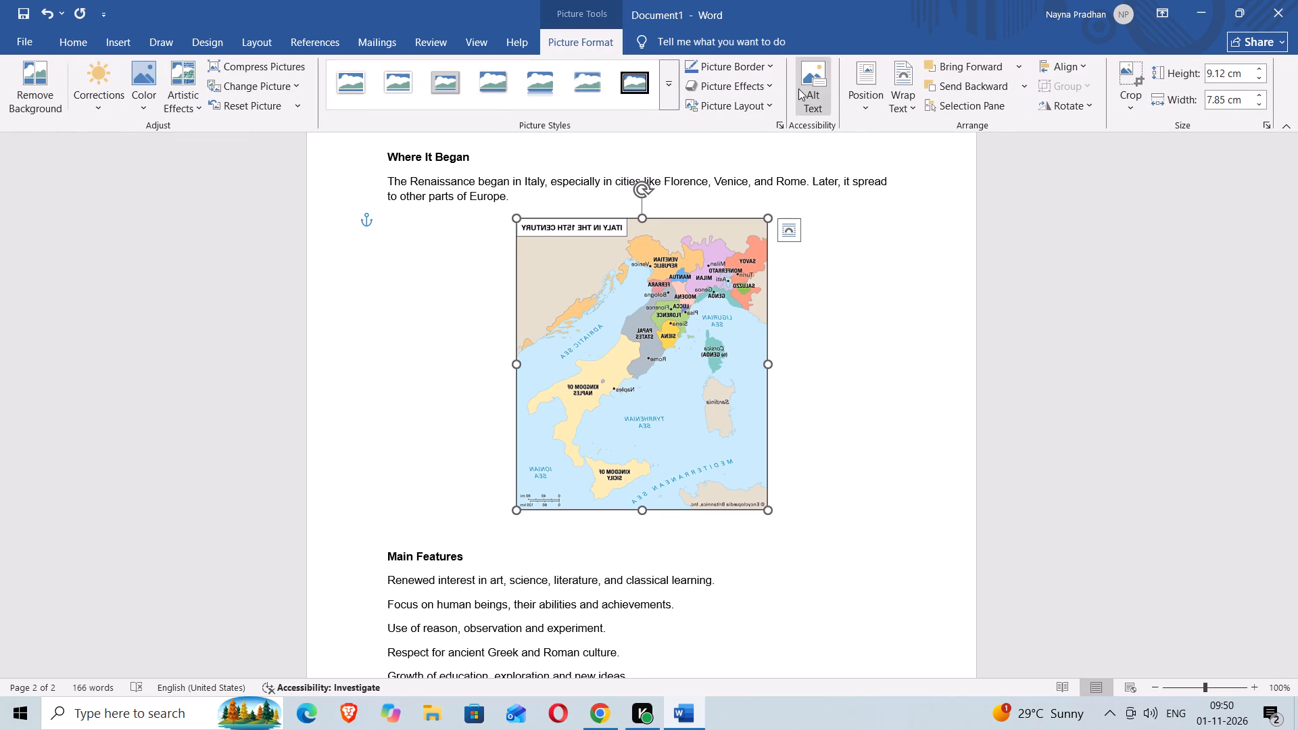
click(671, 106)
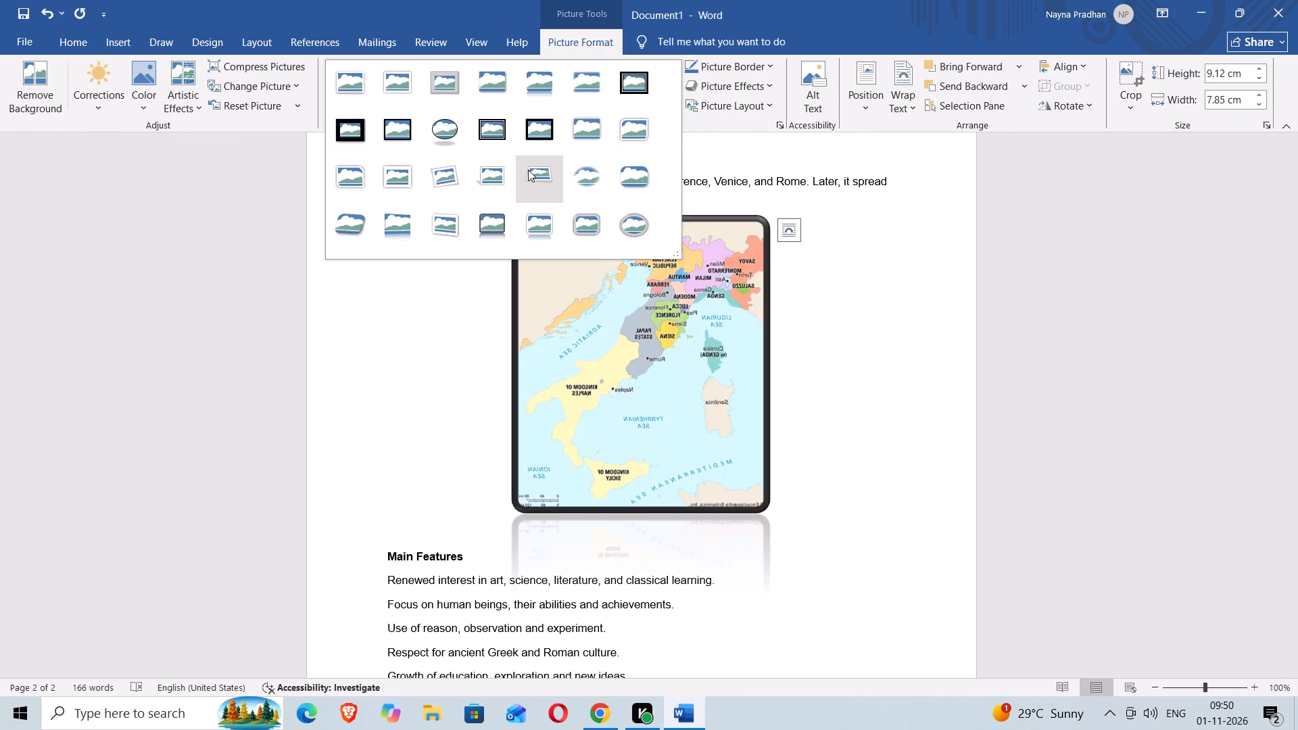
click(575, 188)
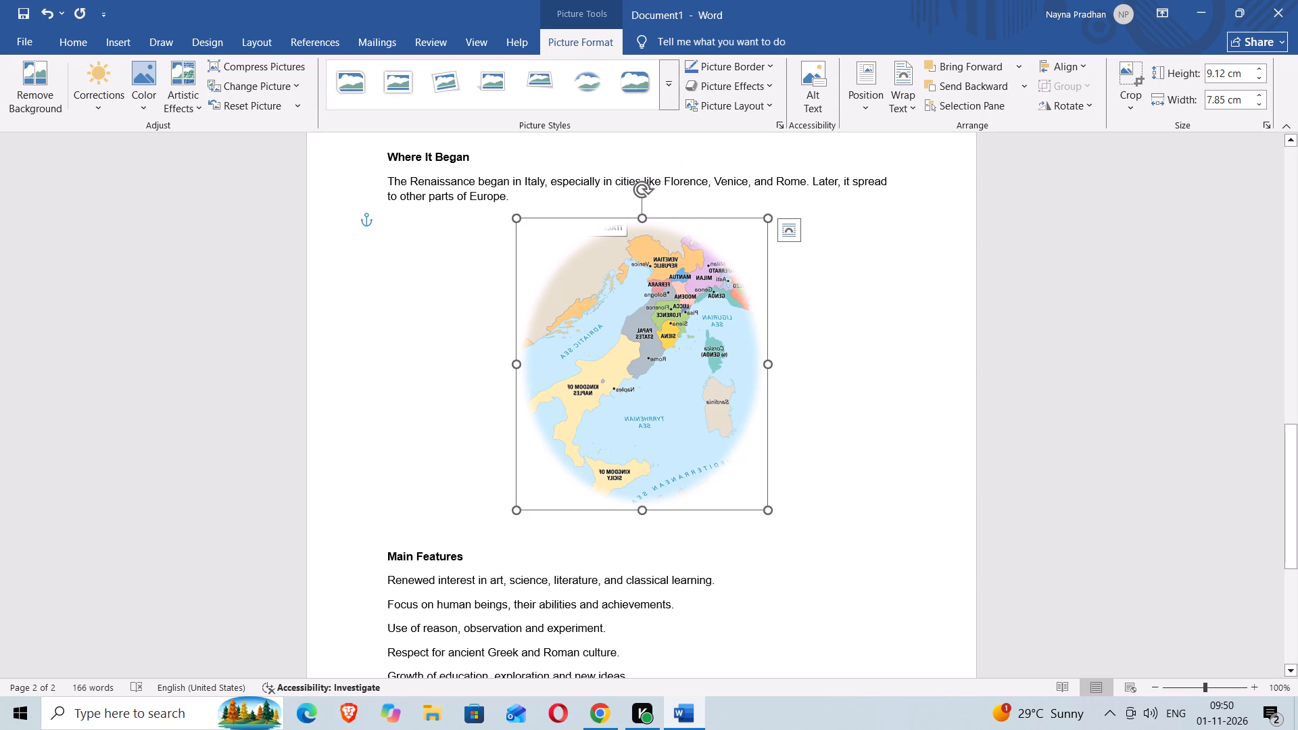
Add three empty lines after the last Main Features item, above the Art and Learning heading.
scroll(917, 531, down, 4)
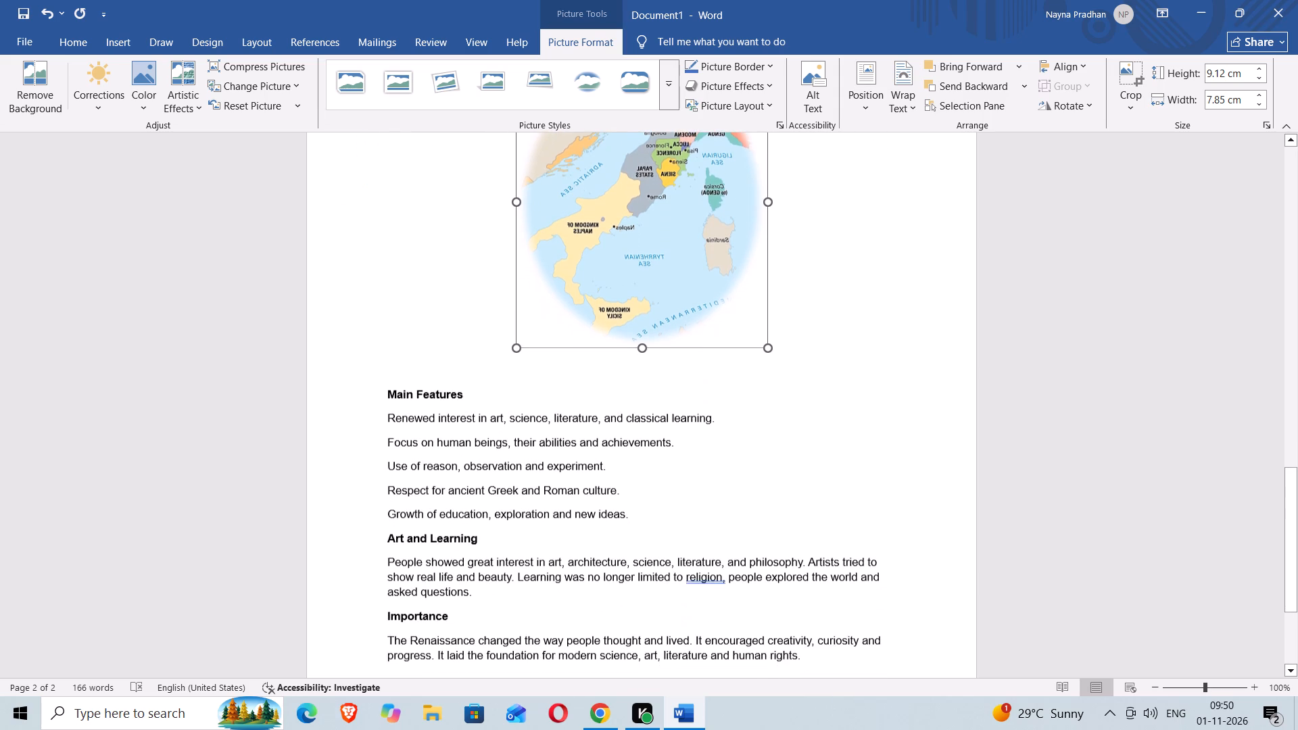
scroll(917, 531, down, 4)
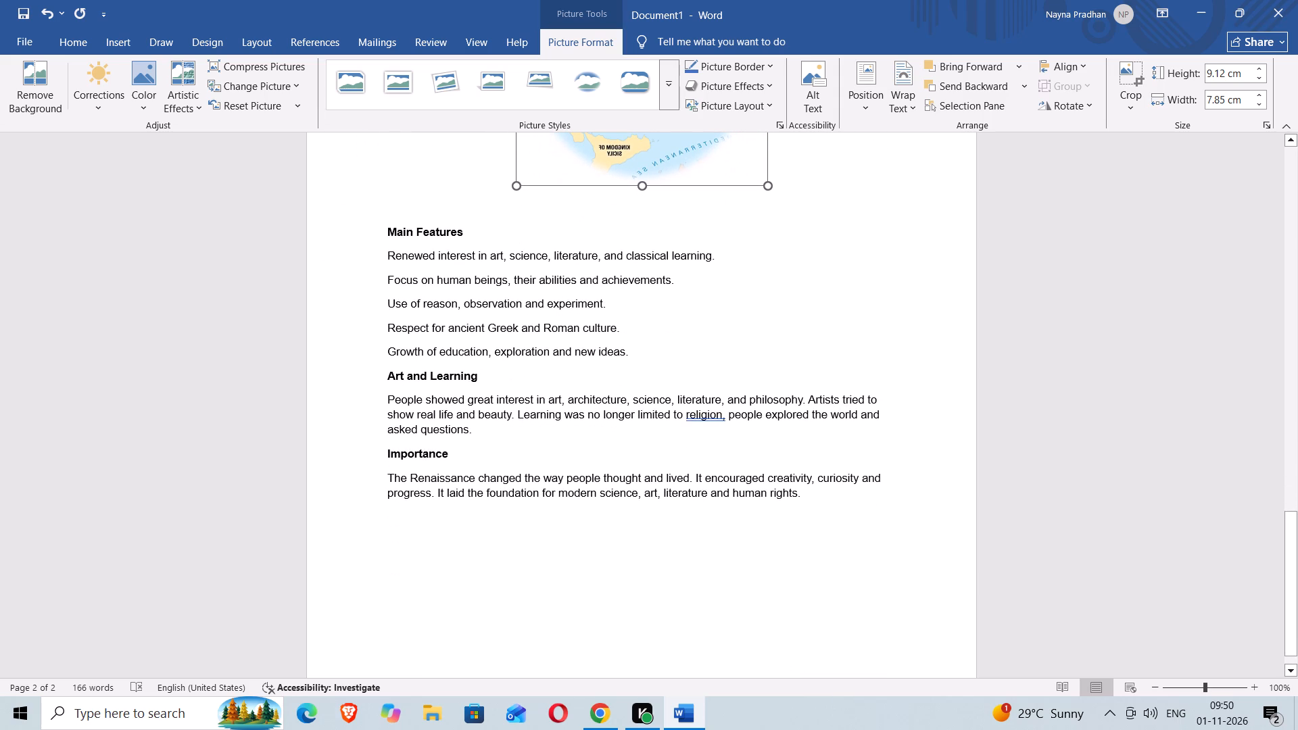
click(662, 347)
key(Return)
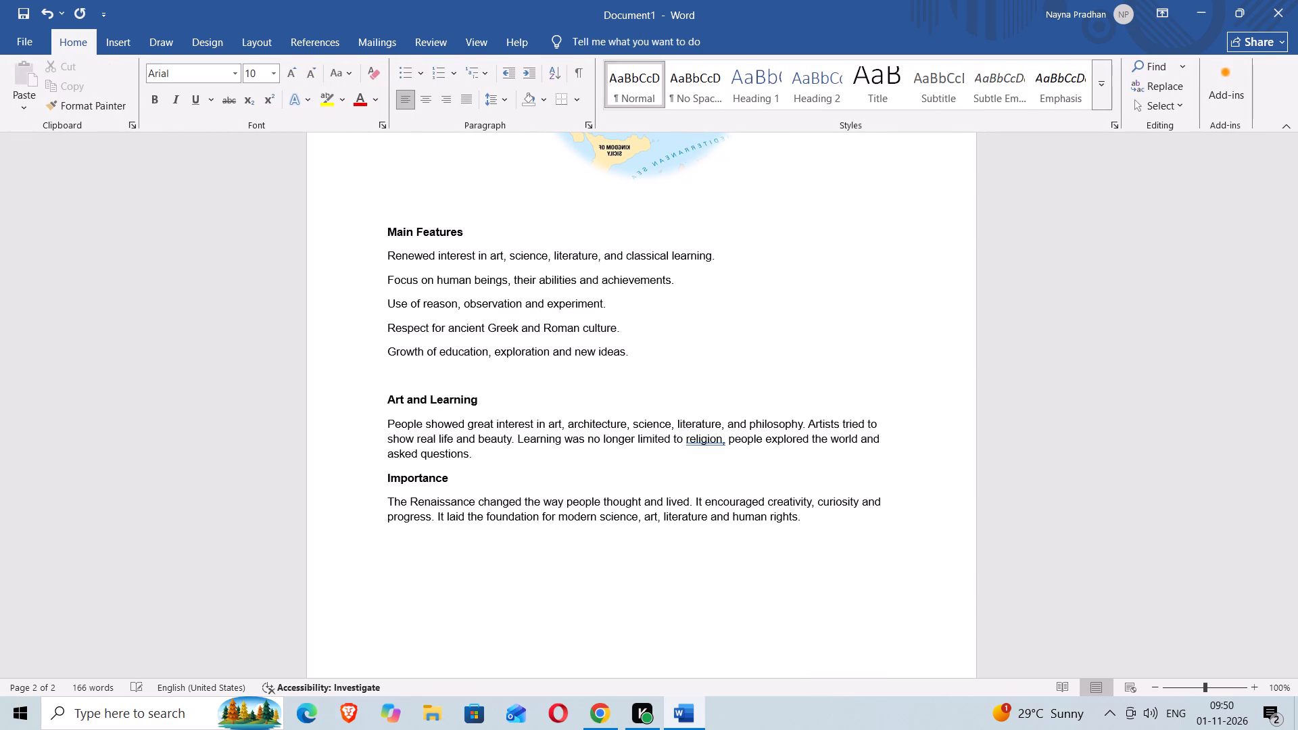
key(Return)
key(Return)
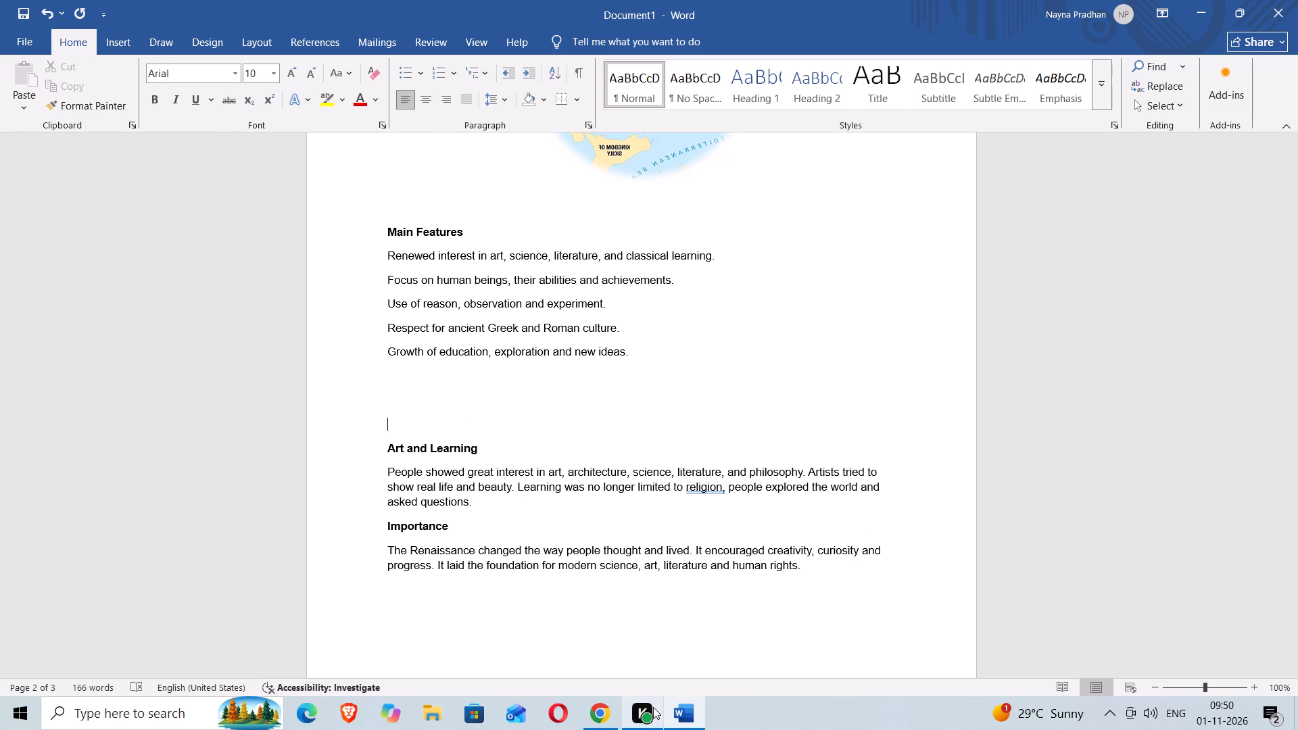
In Chrome, find the Wondershare EdrawMax Renaissance Timeline image in the results and save it to Downloads as JPEG images (4).
click(600, 704)
scroll(662, 545, down, 3)
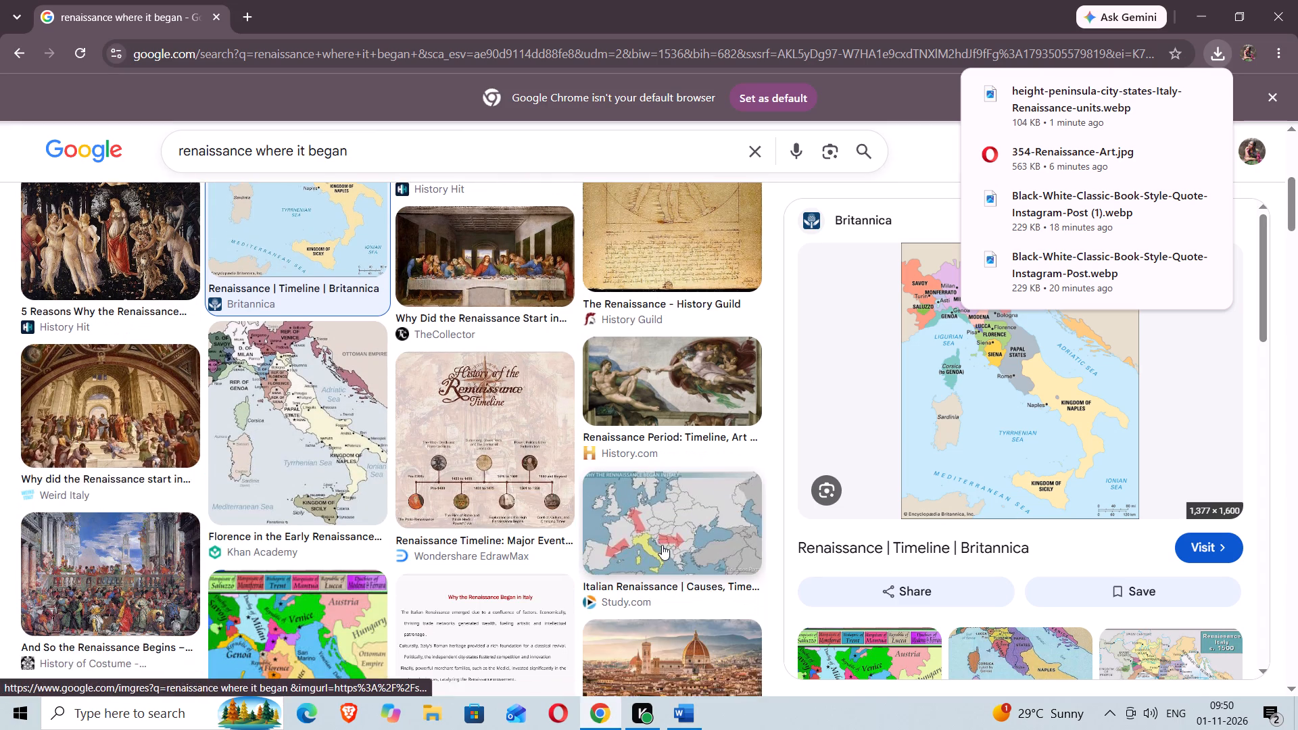
scroll(662, 545, down, 1)
scroll(662, 545, up, 1)
scroll(662, 545, down, 1)
scroll(672, 432, down, 1)
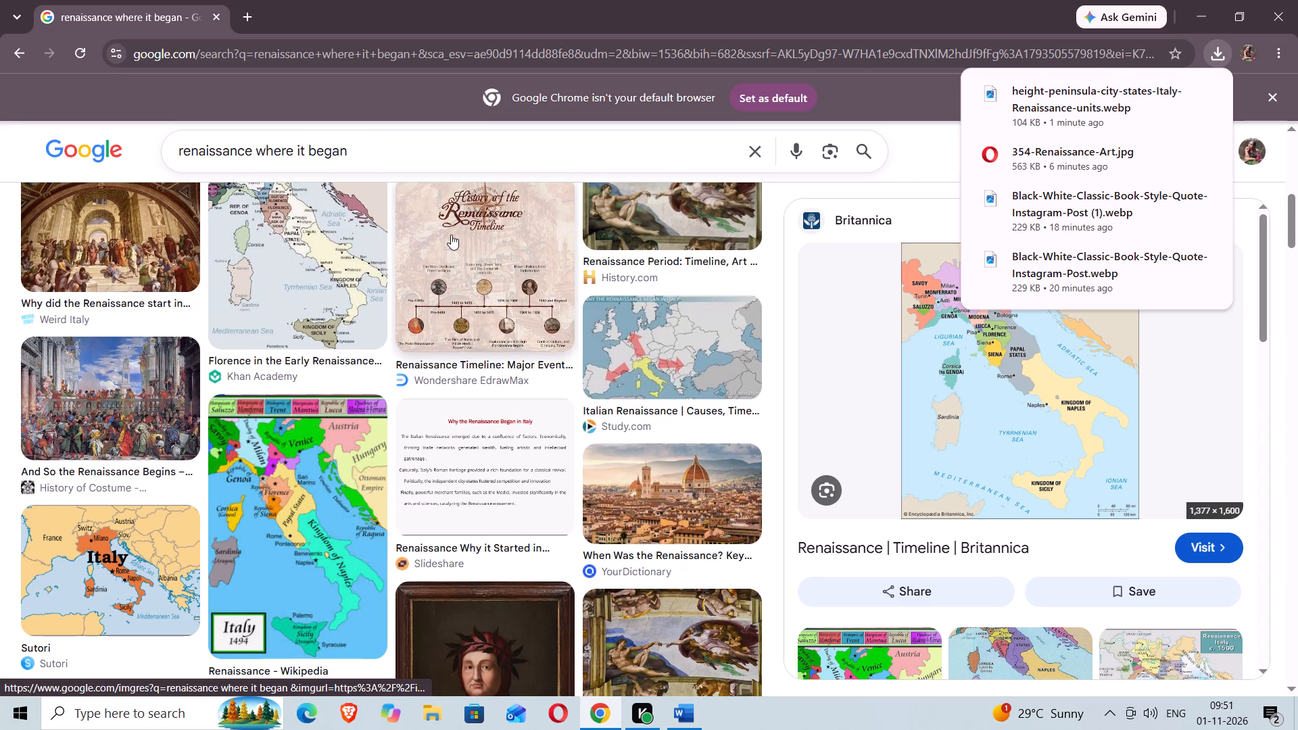
click(448, 233)
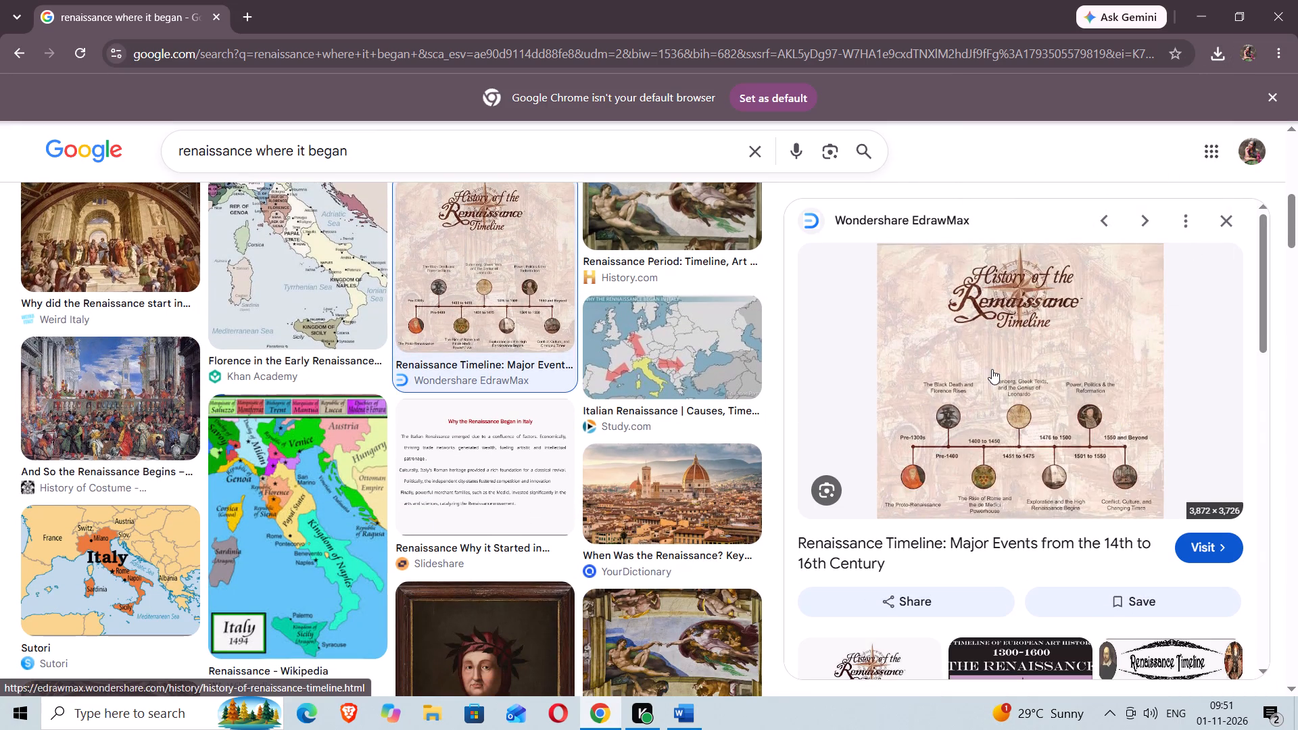
right_click(992, 369)
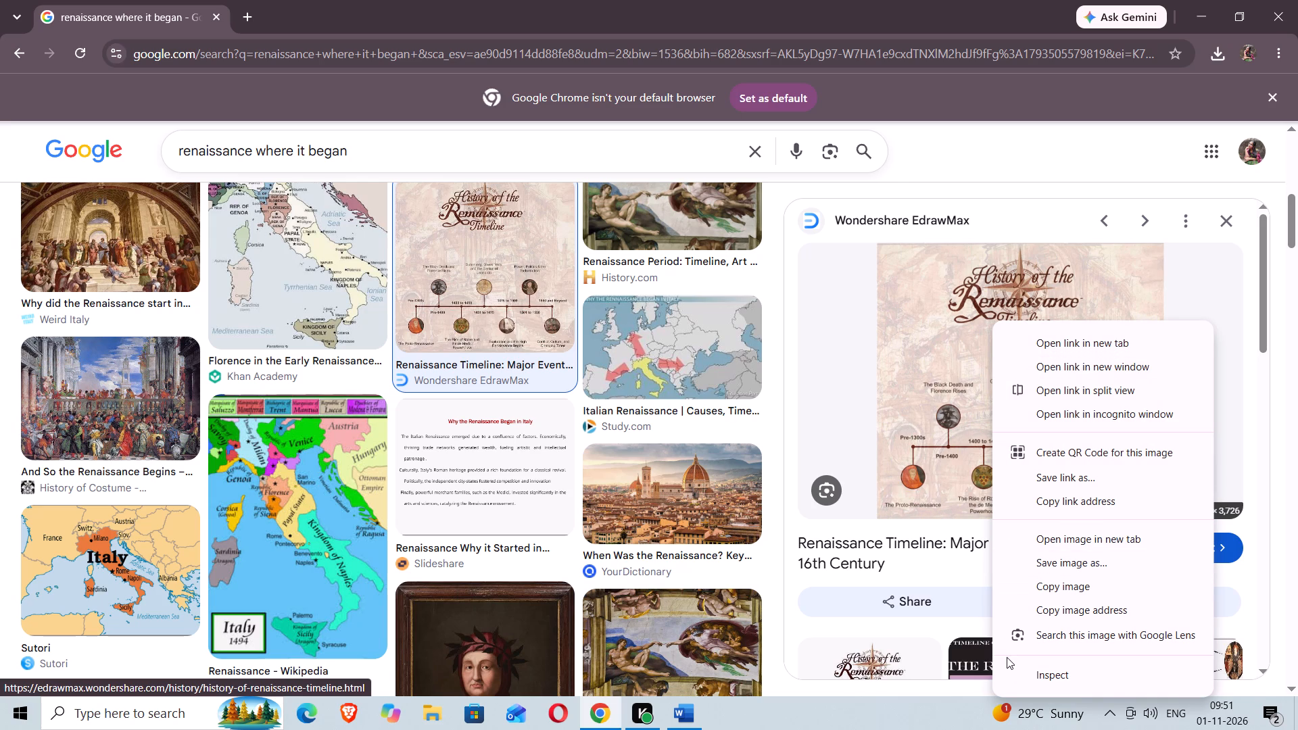
click(1044, 566)
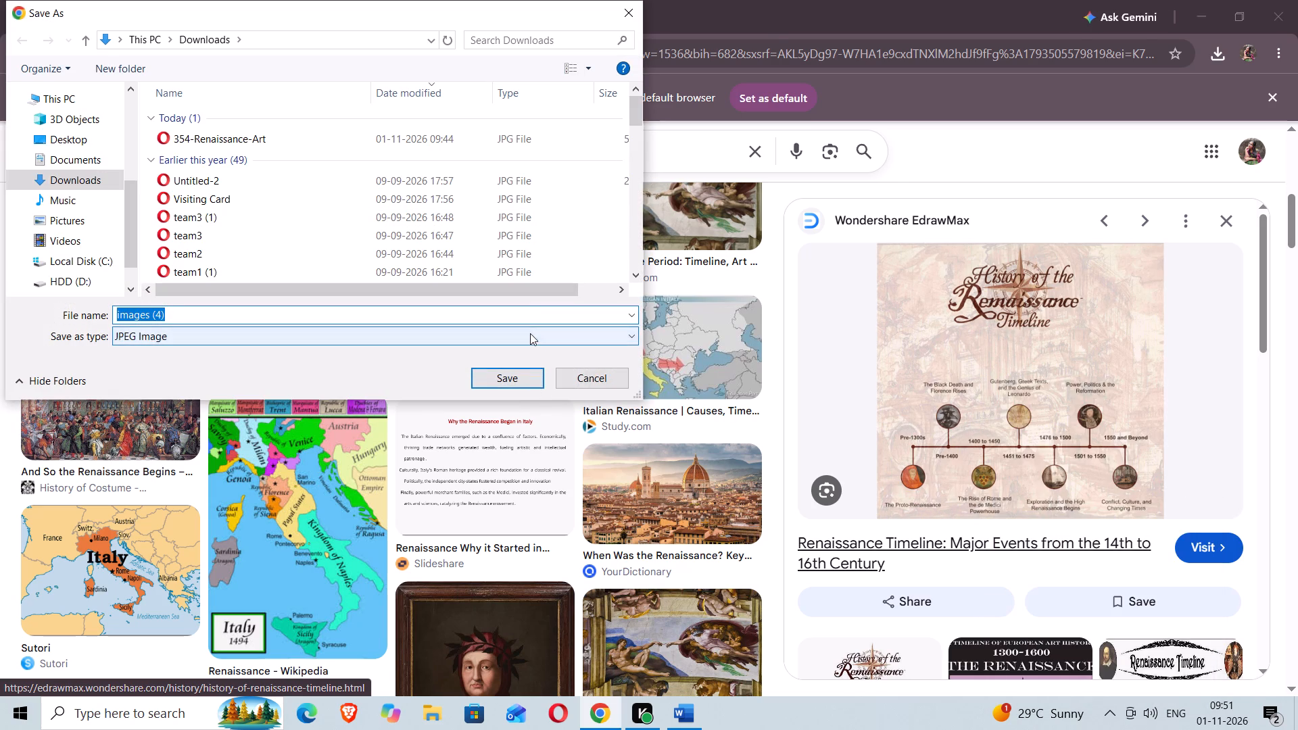
click(523, 379)
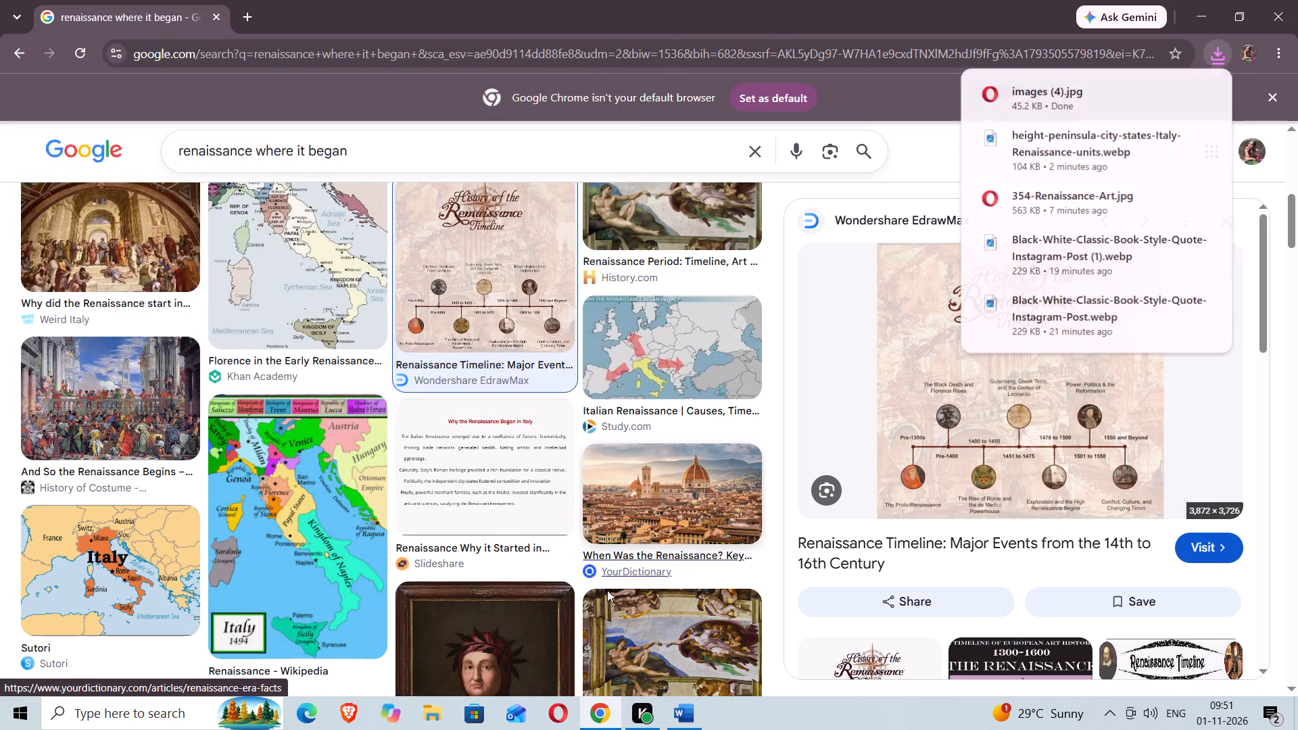
Back in Word, insert the picture images (4) from Downloads on the first empty line below the Main Features list.
click(696, 720)
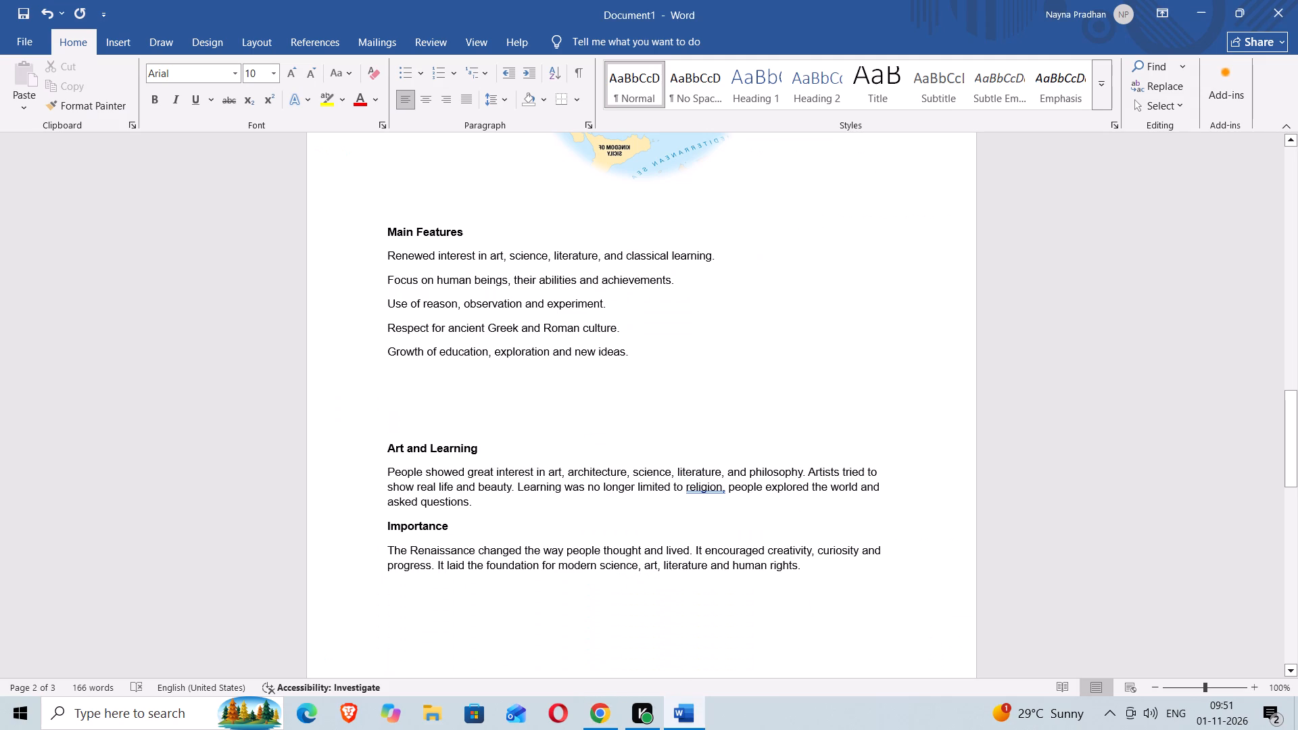
click(389, 369)
click(132, 44)
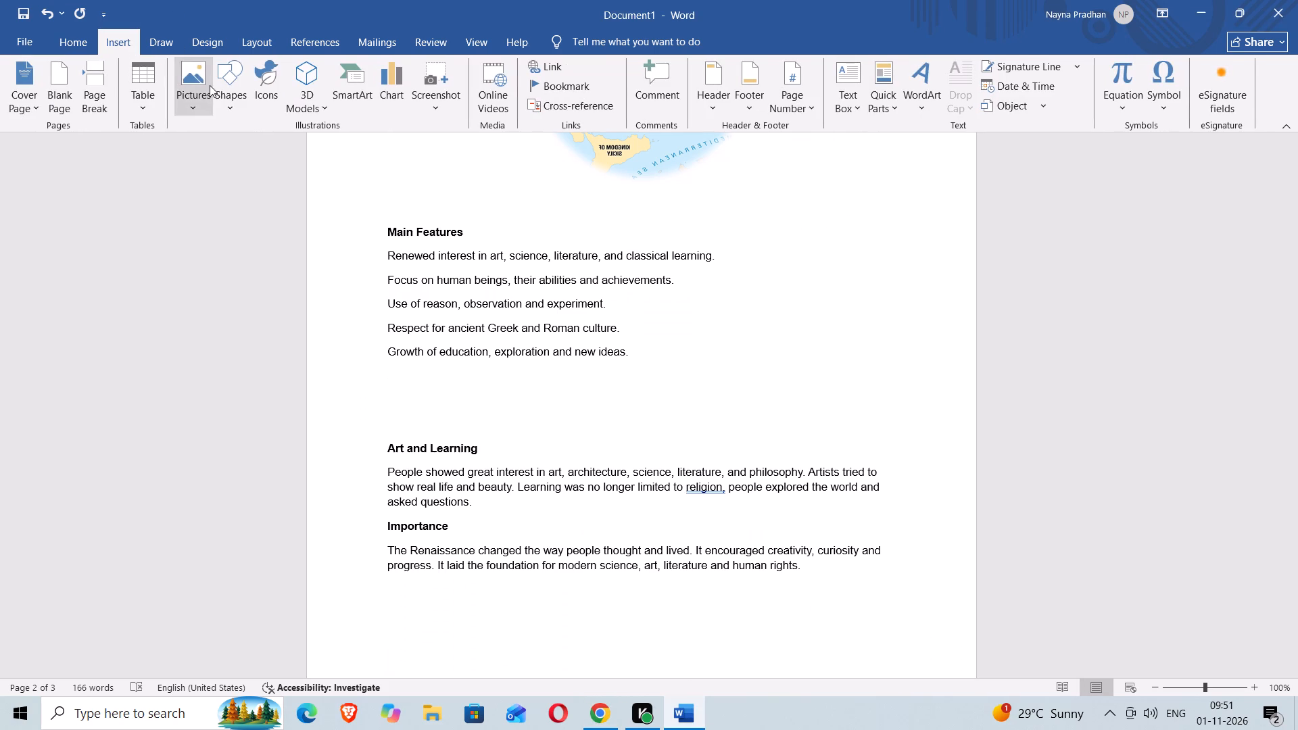
click(203, 84)
click(243, 144)
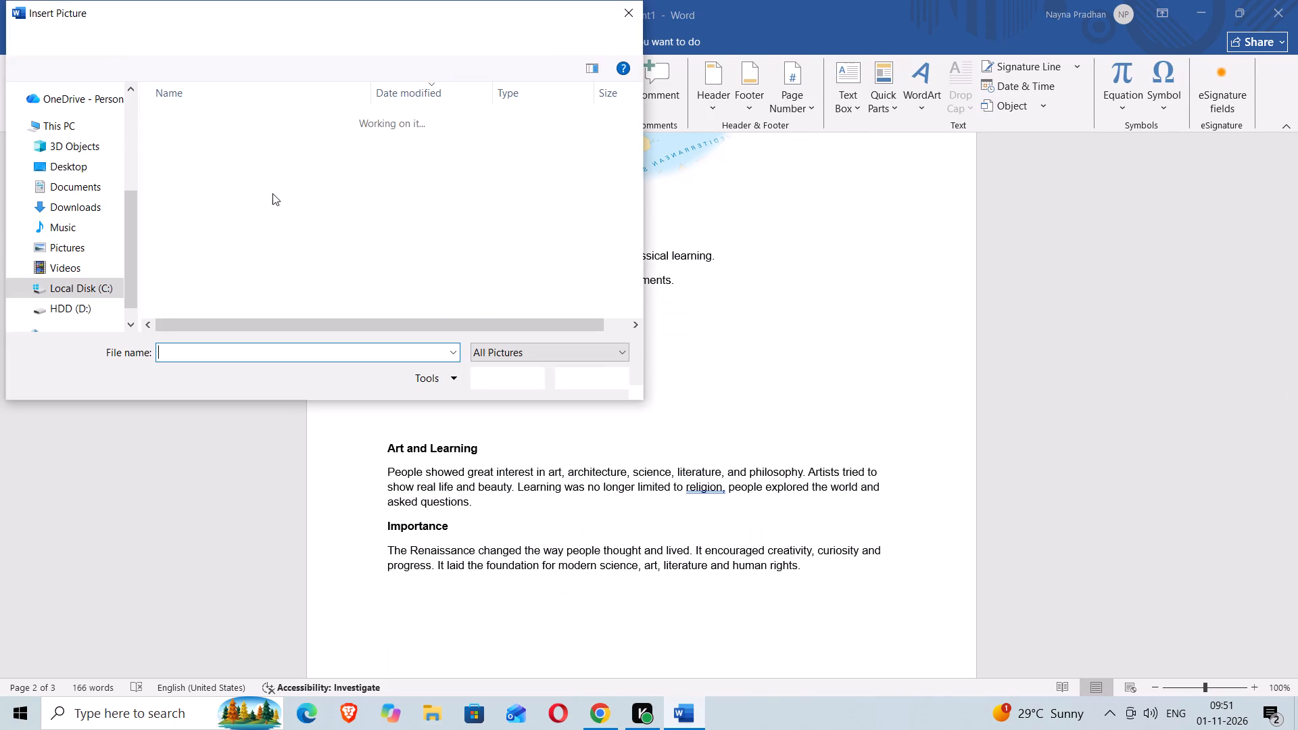
click(52, 208)
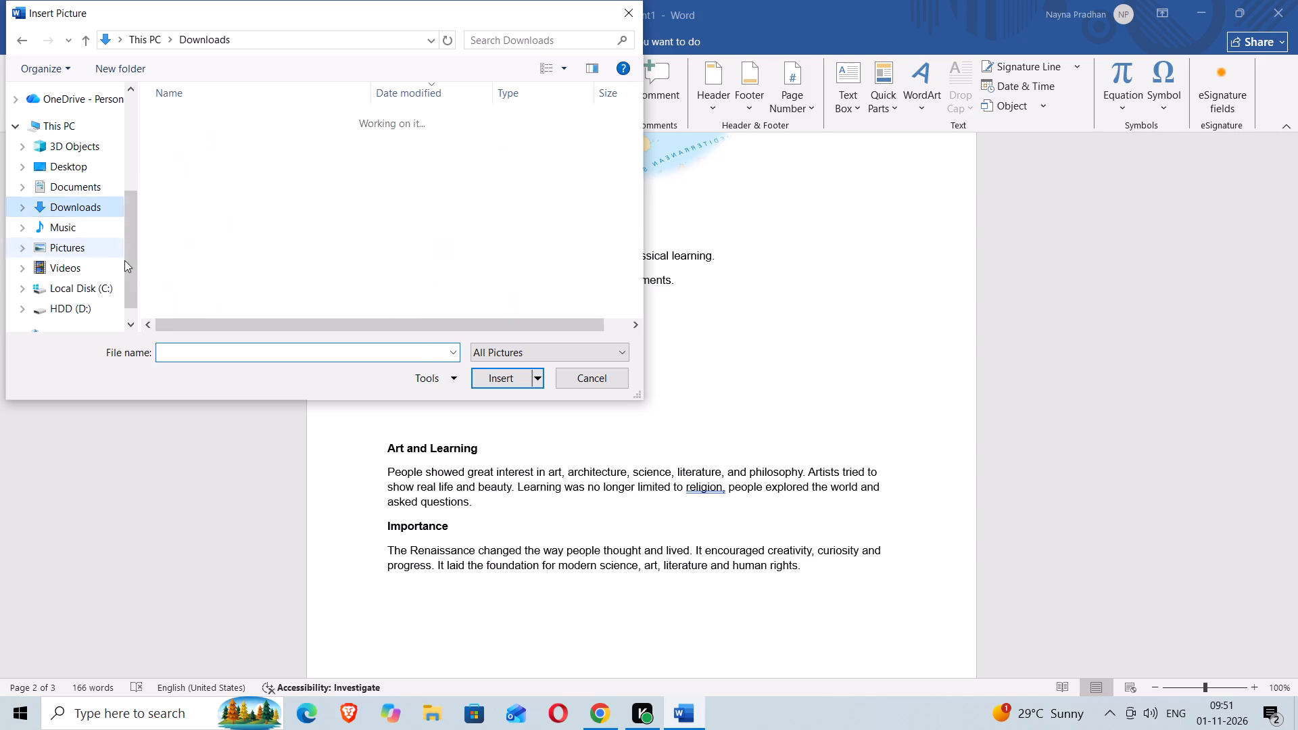
click(494, 354)
click(500, 370)
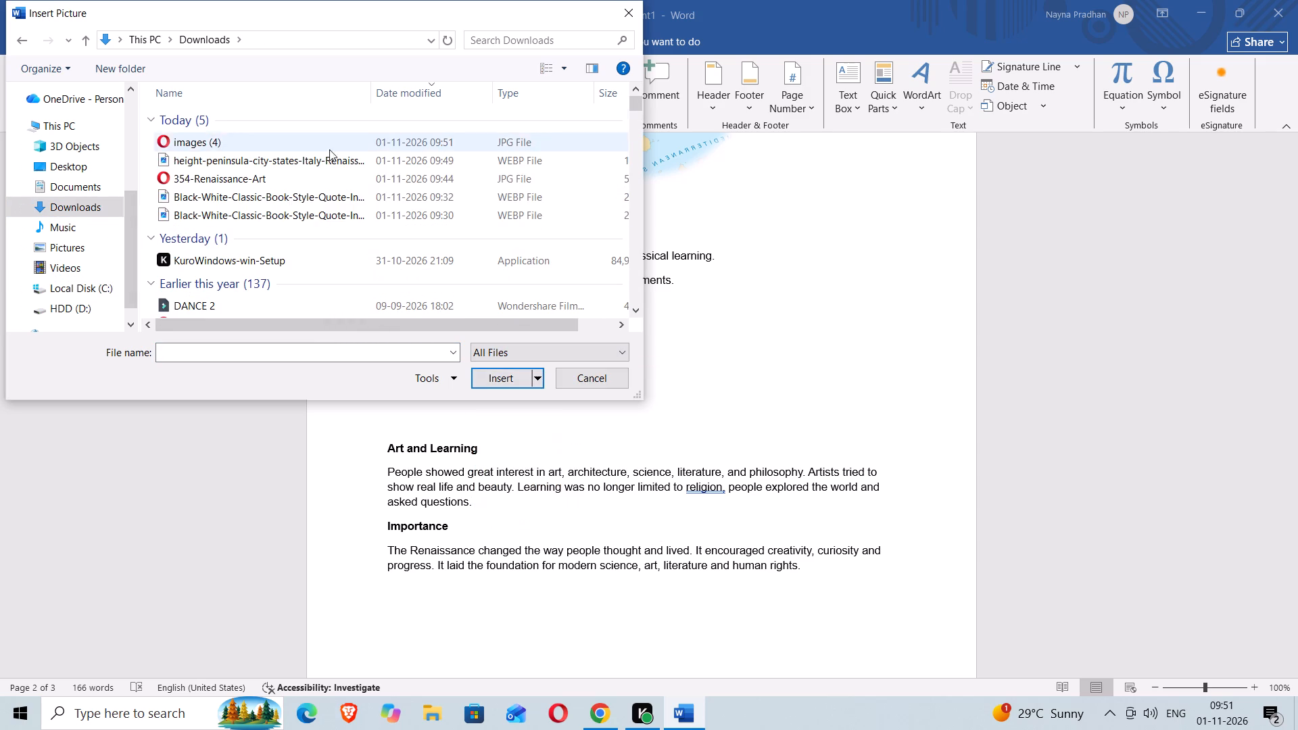
click(283, 131)
click(270, 146)
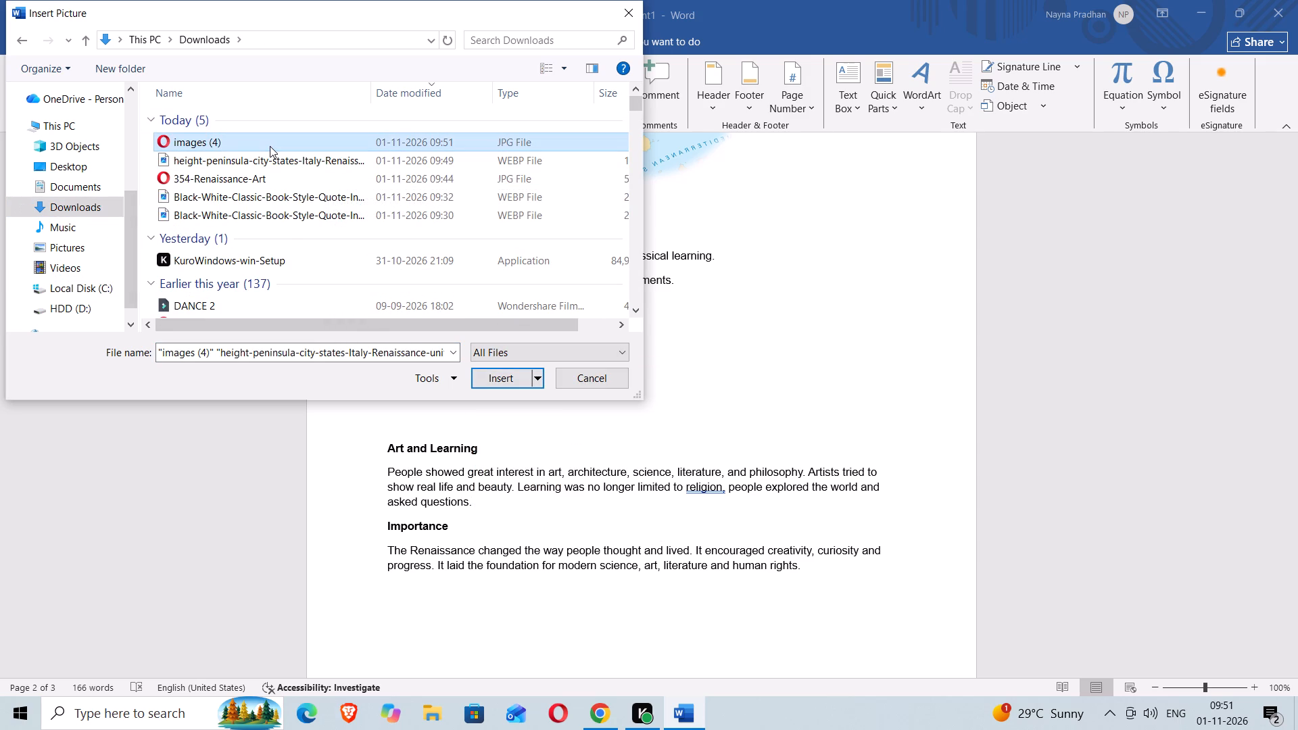
click(489, 384)
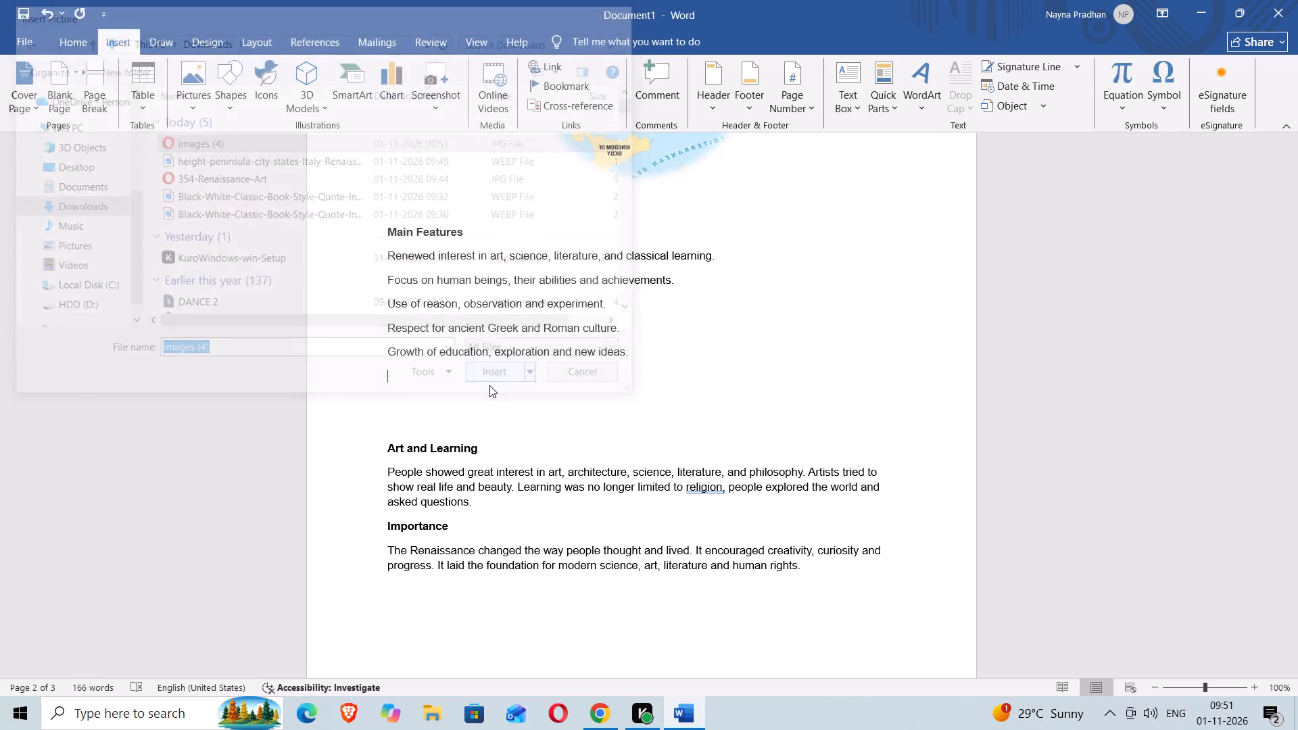
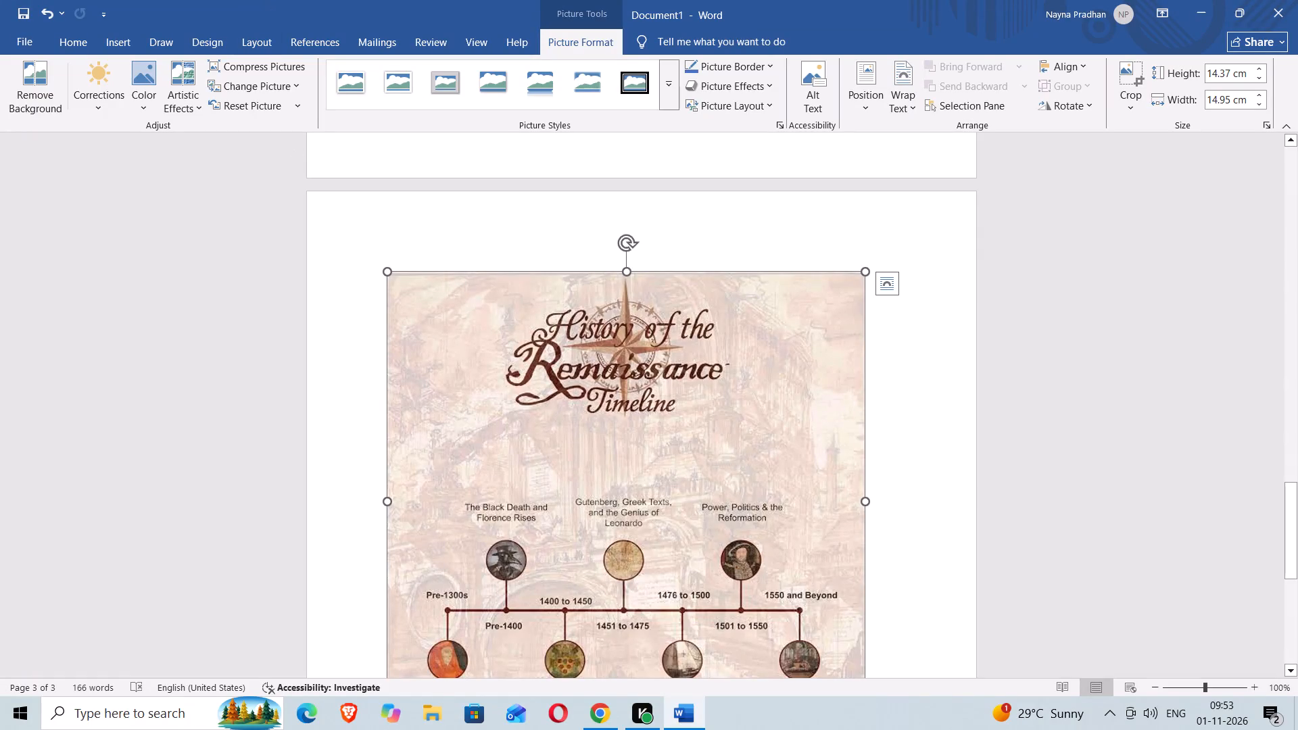
Shrink the inserted Renaissance timeline picture proportionally to about 7.98 cm high and 8.3 cm wide.
drag(386, 272, 413, 345)
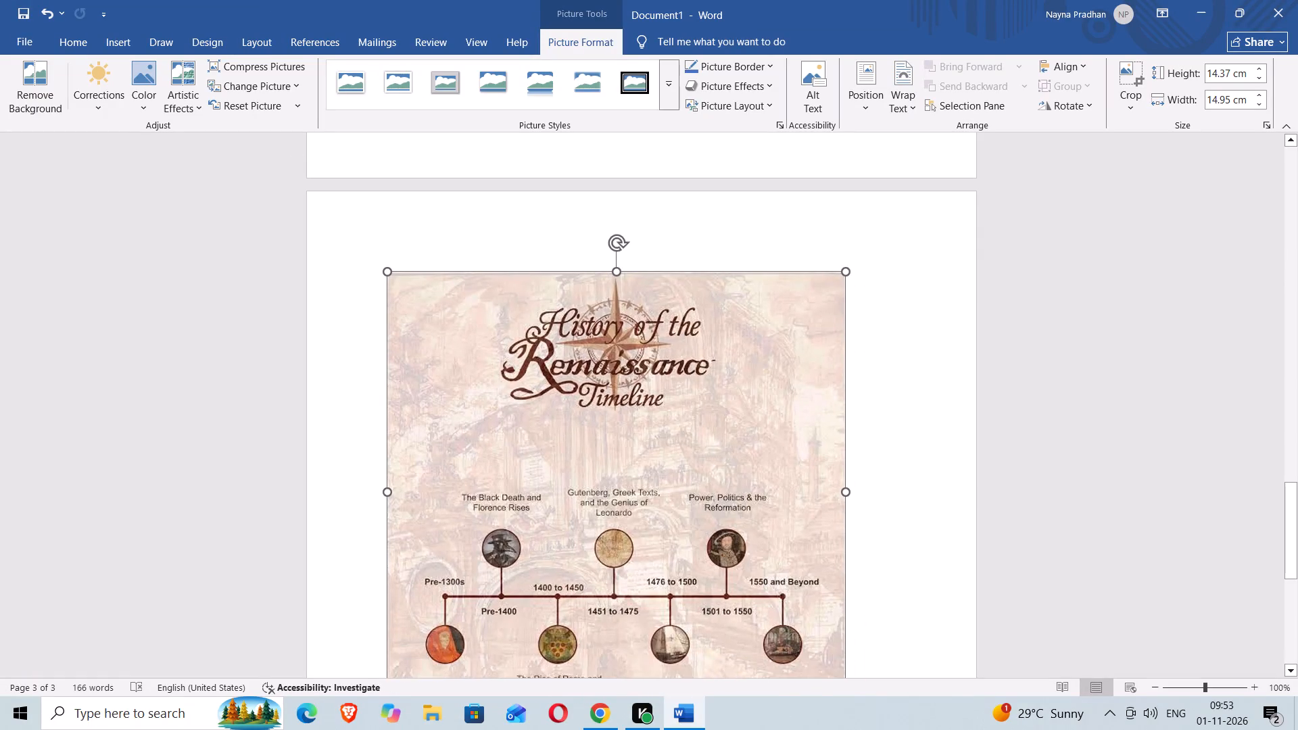
drag(413, 345, 600, 545)
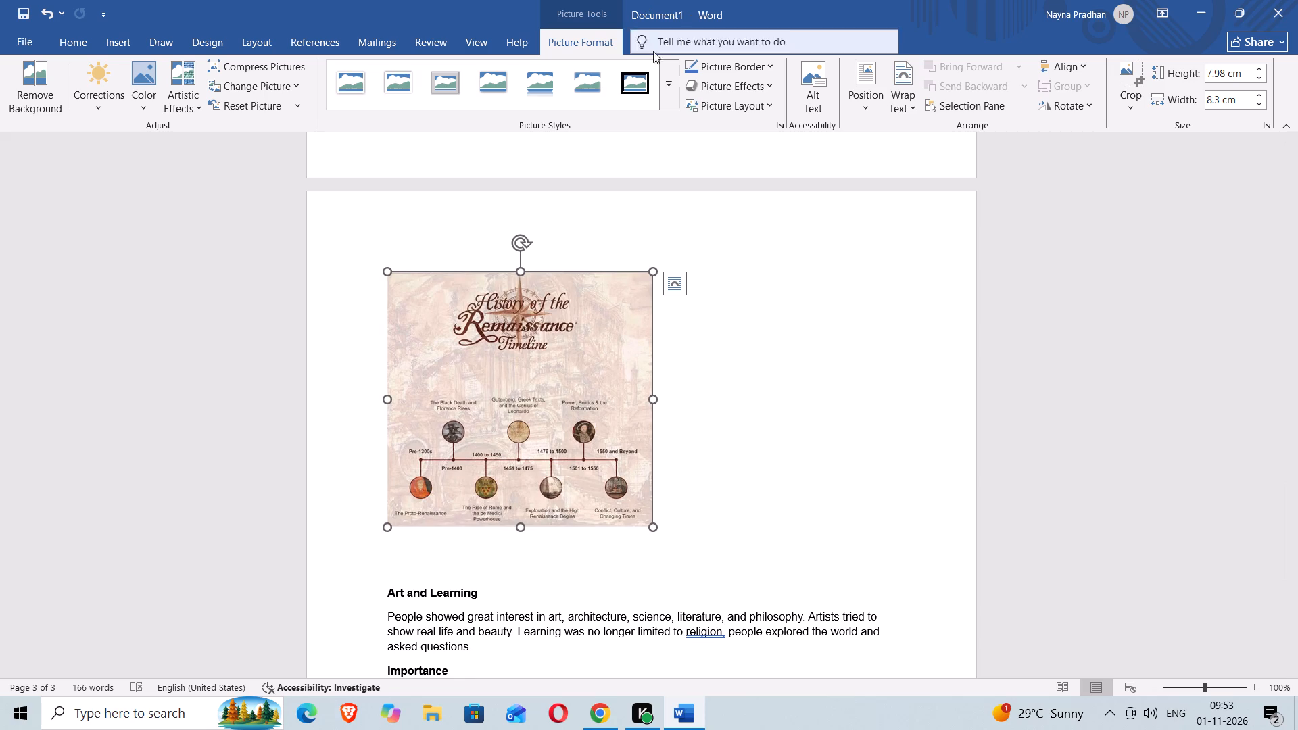
Apply the bevelled picture style with rounded corners to the timeline picture.
click(672, 102)
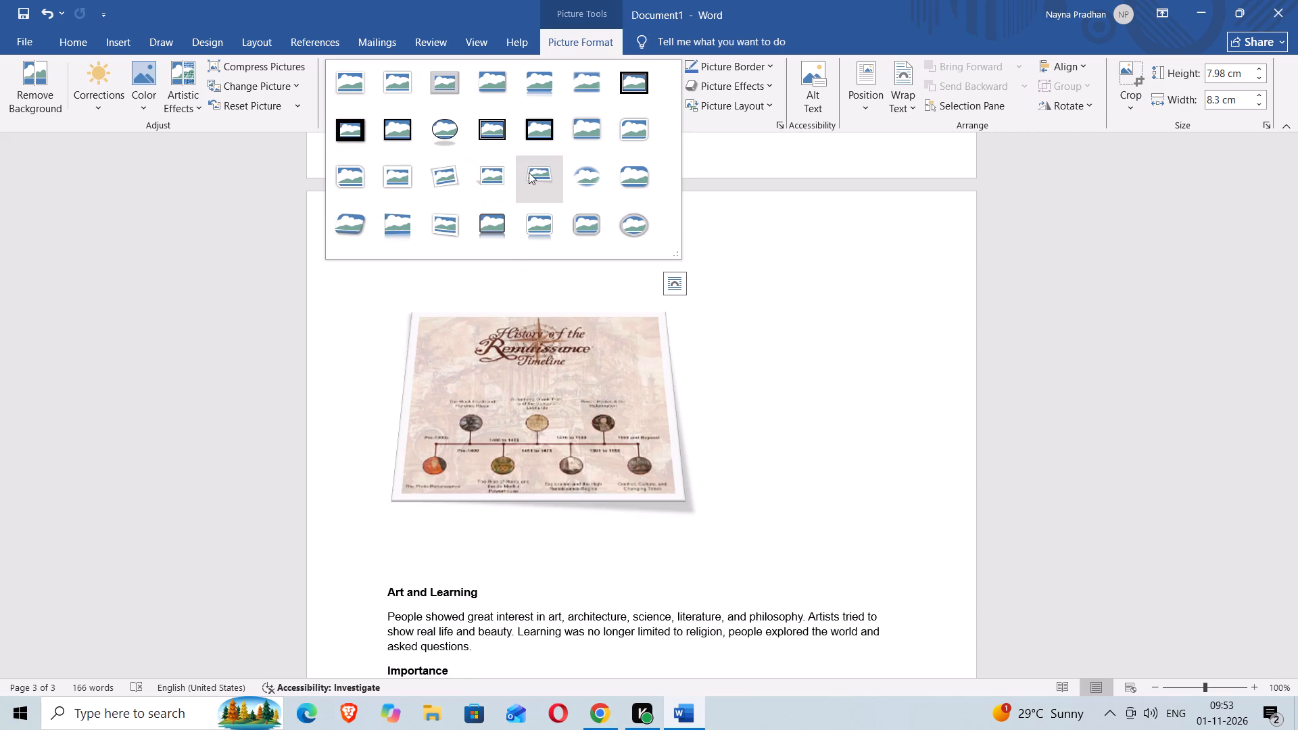
click(643, 177)
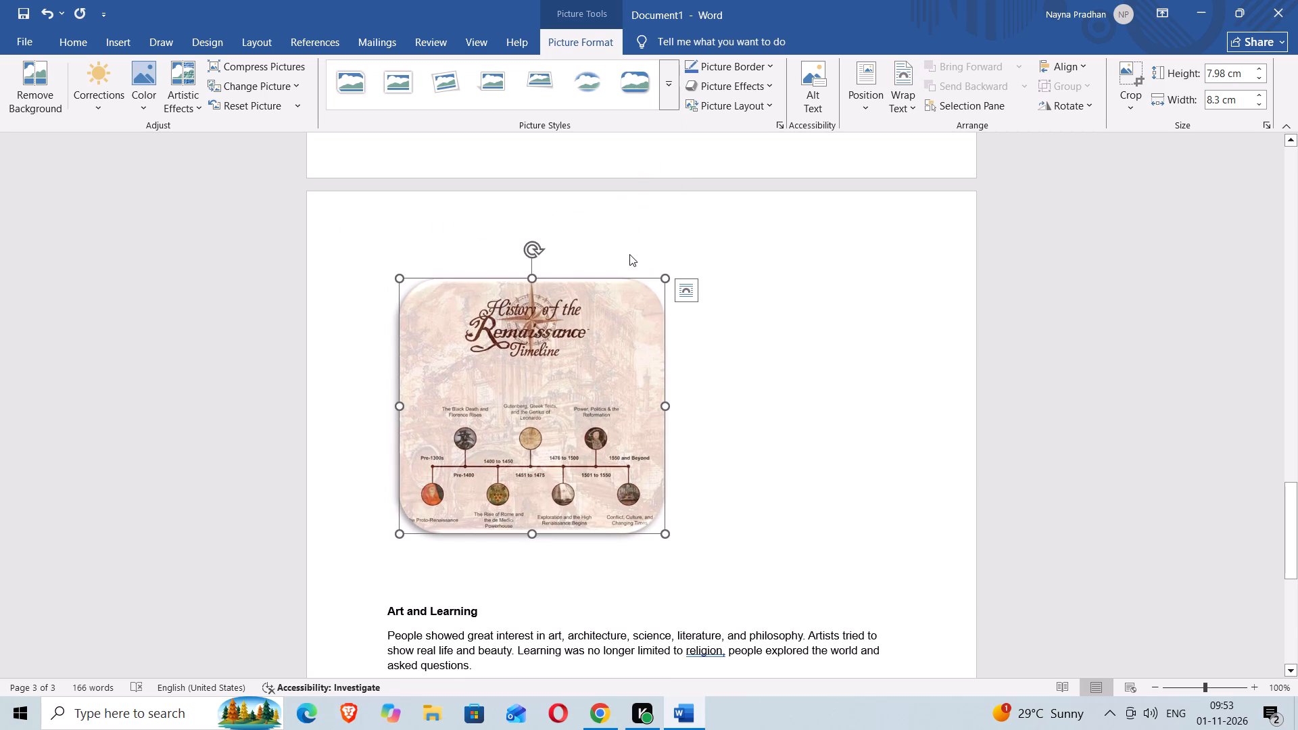
Review the page layout from the Where It Began section to the timeline picture.
scroll(633, 553, down, 1)
scroll(634, 554, up, 1)
scroll(634, 554, down, 1)
scroll(634, 554, up, 1)
scroll(634, 554, down, 1)
scroll(634, 554, up, 14)
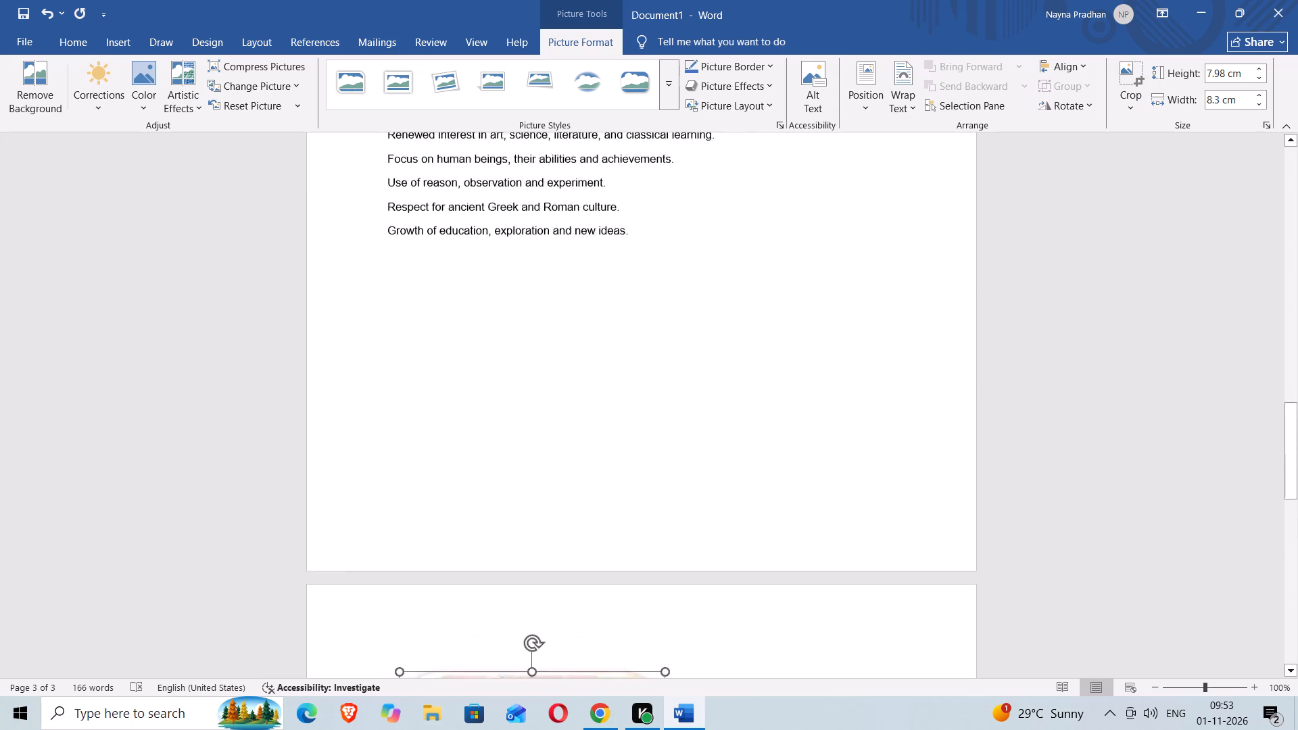
scroll(571, 614, up, 2)
scroll(571, 614, down, 1)
scroll(571, 614, up, 12)
scroll(571, 614, down, 3)
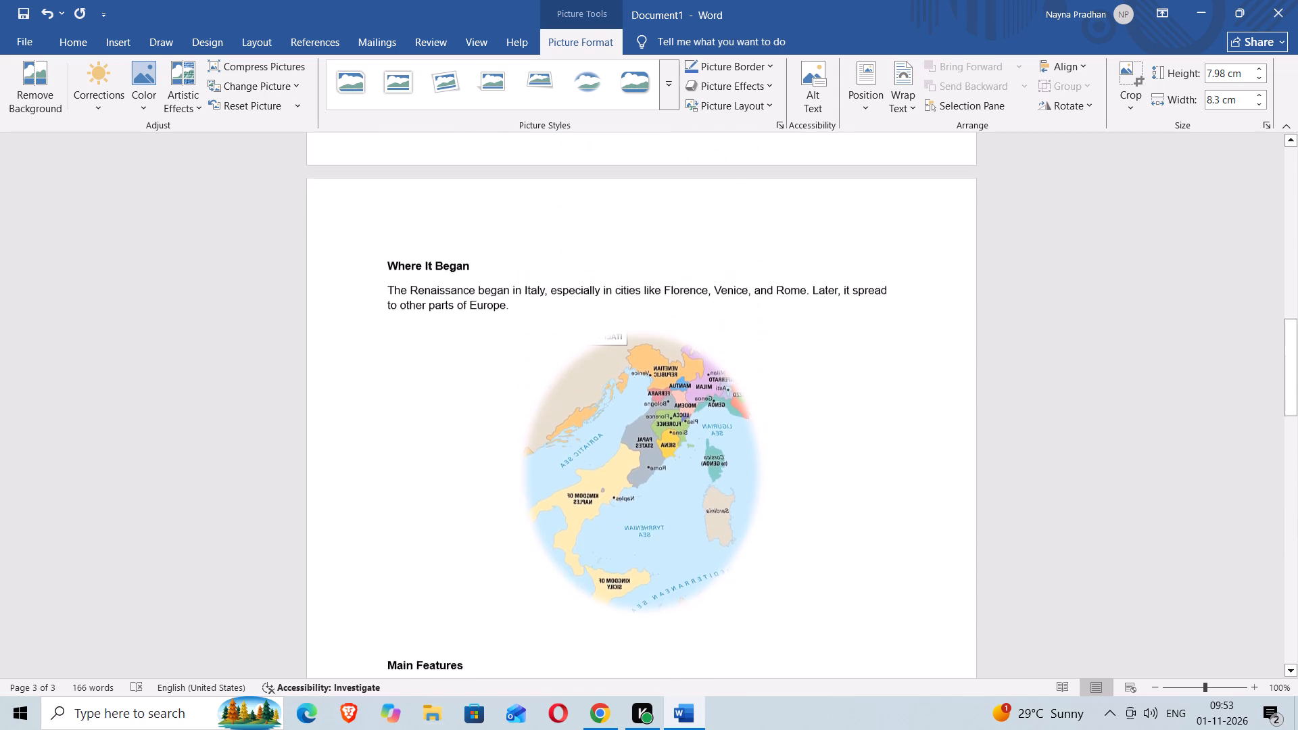
scroll(571, 614, down, 7)
scroll(571, 611, up, 1)
scroll(571, 611, down, 1)
scroll(571, 611, up, 1)
scroll(571, 611, down, 15)
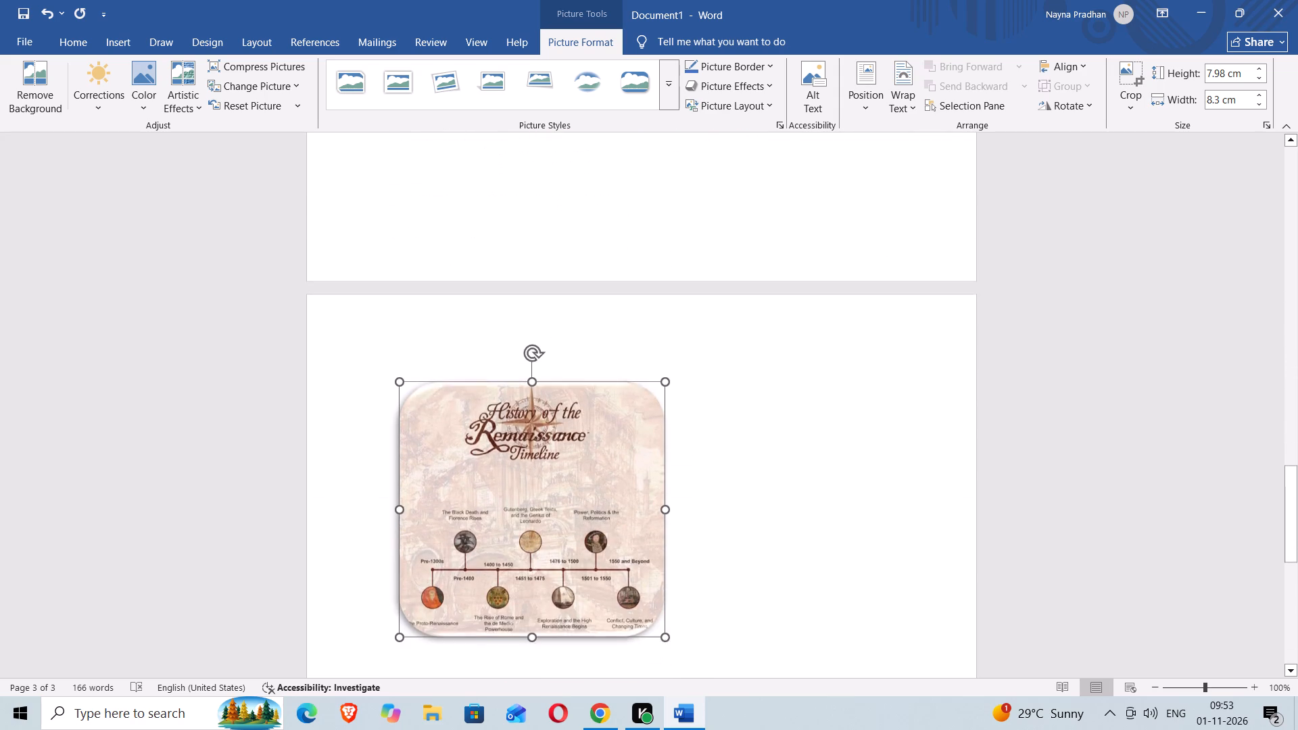
Shrink the timeline picture further to about 5.83 cm high and 6.07 cm wide so it fits below the Main Features list.
drag(400, 358, 410, 387)
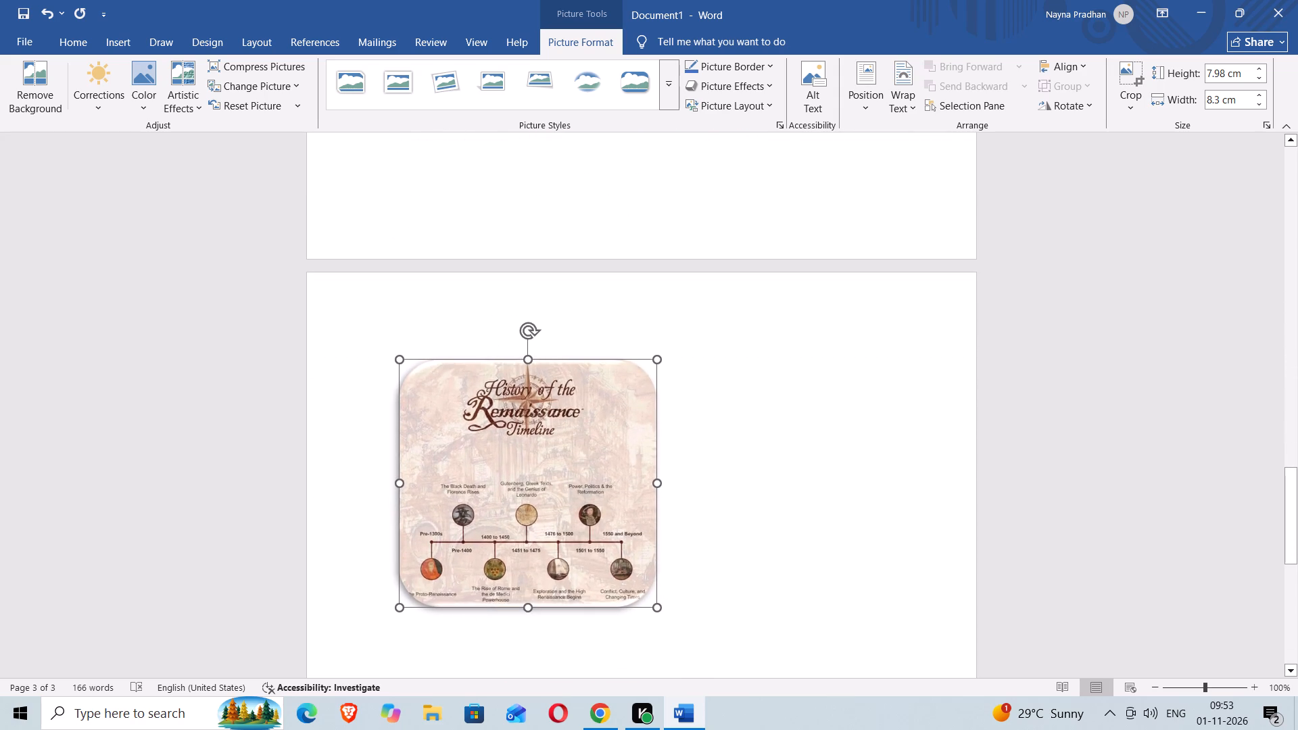
drag(410, 387, 471, 522)
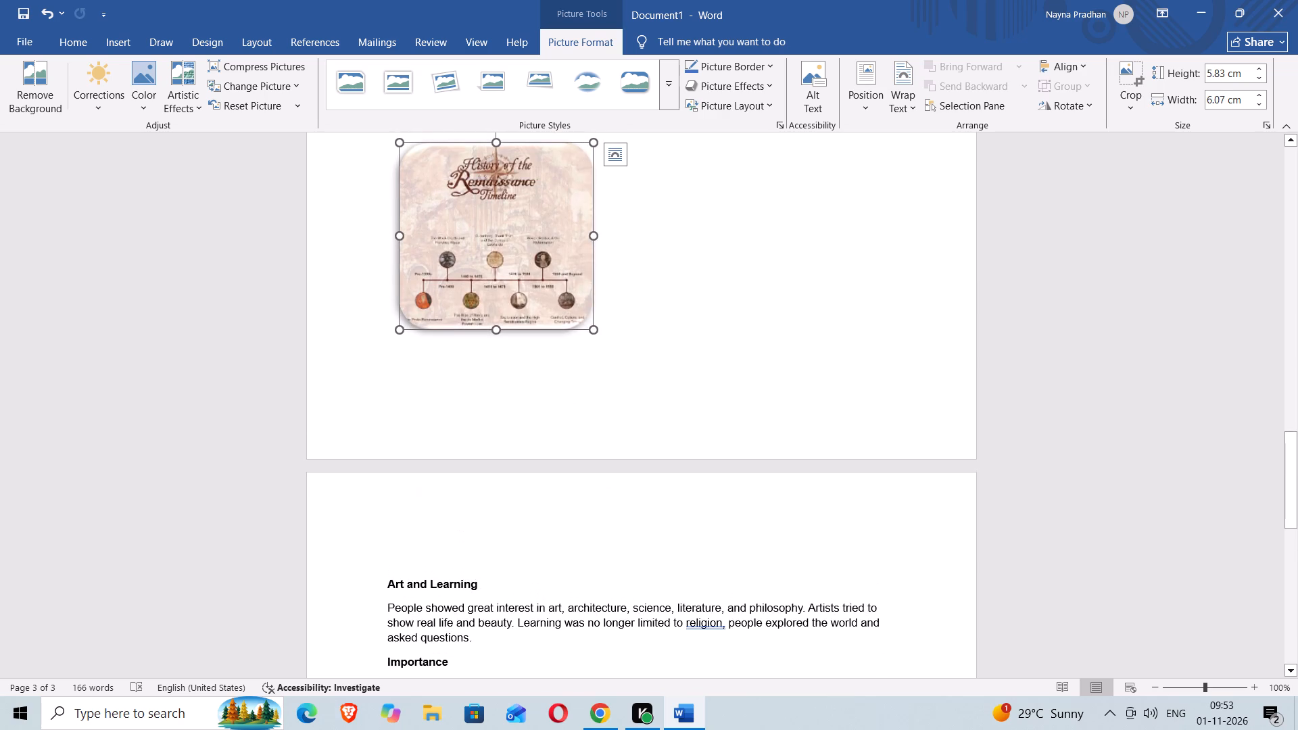
Remove one empty line between the Italy map and the Main Features heading.
scroll(452, 472, up, 7)
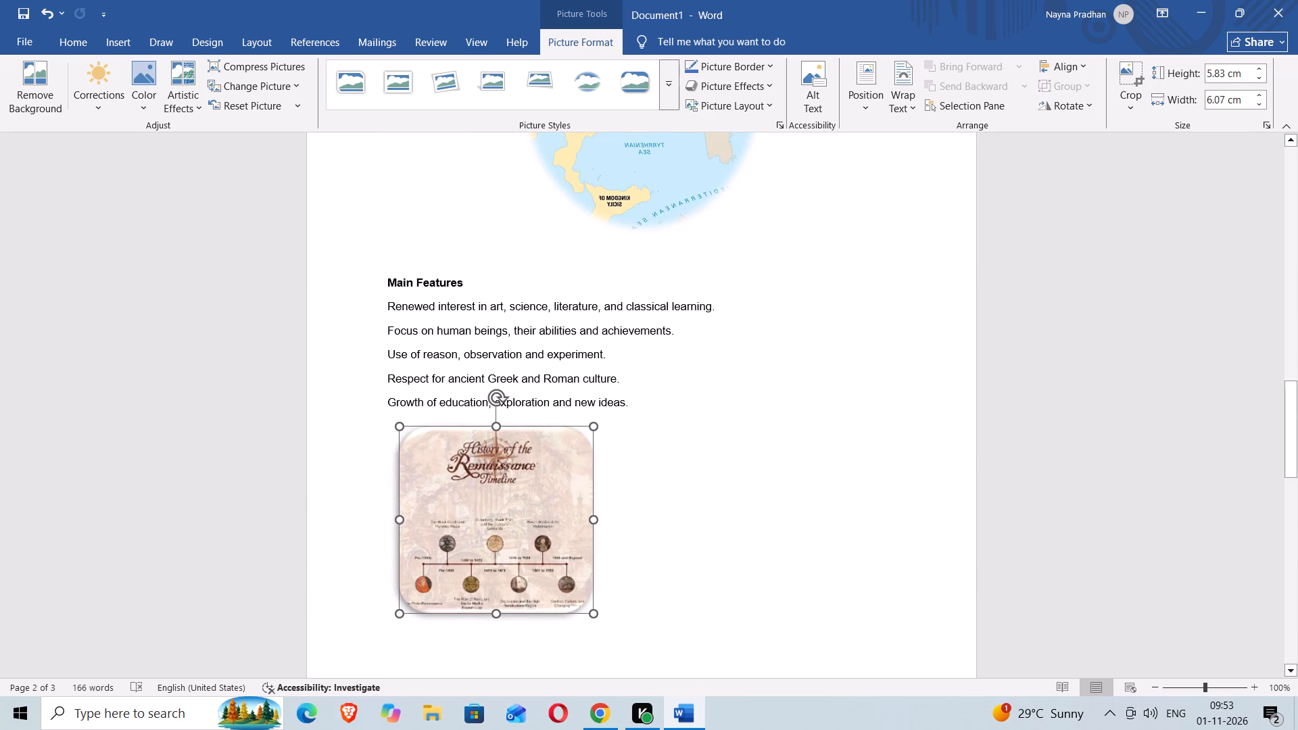
click(389, 277)
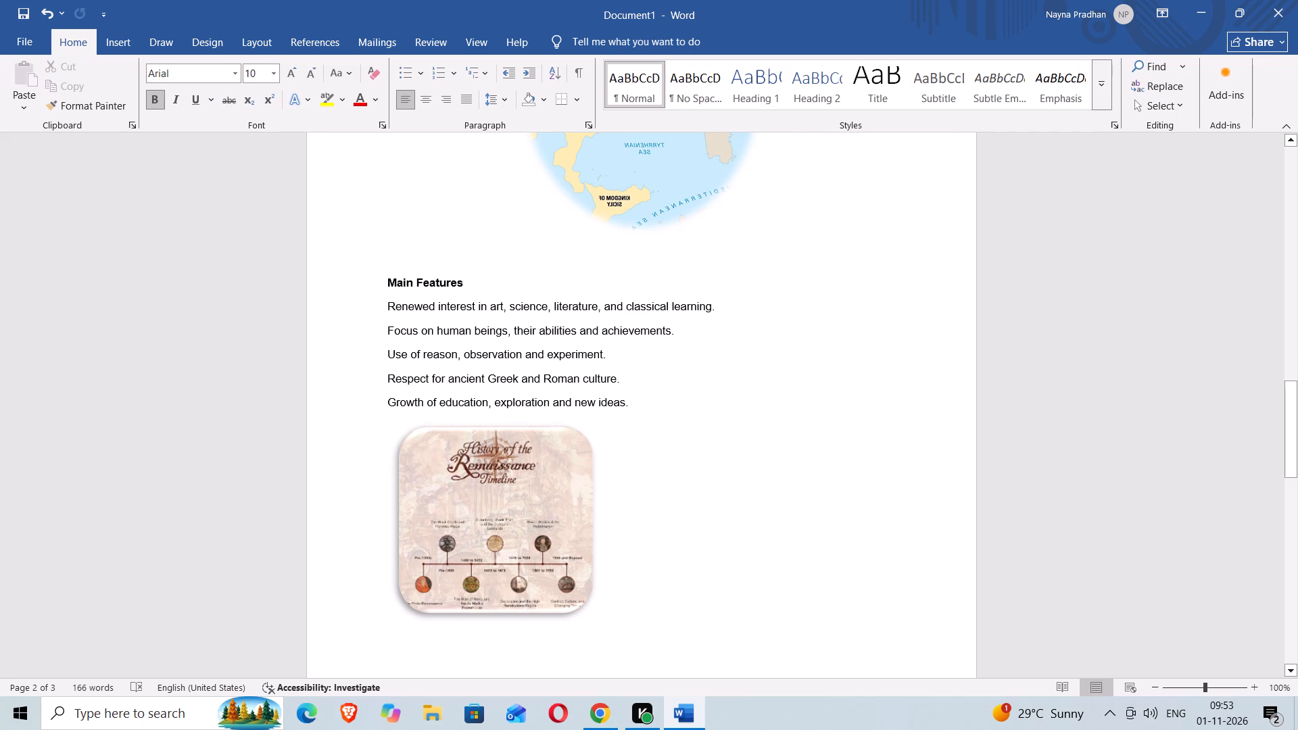
key(BackSpace)
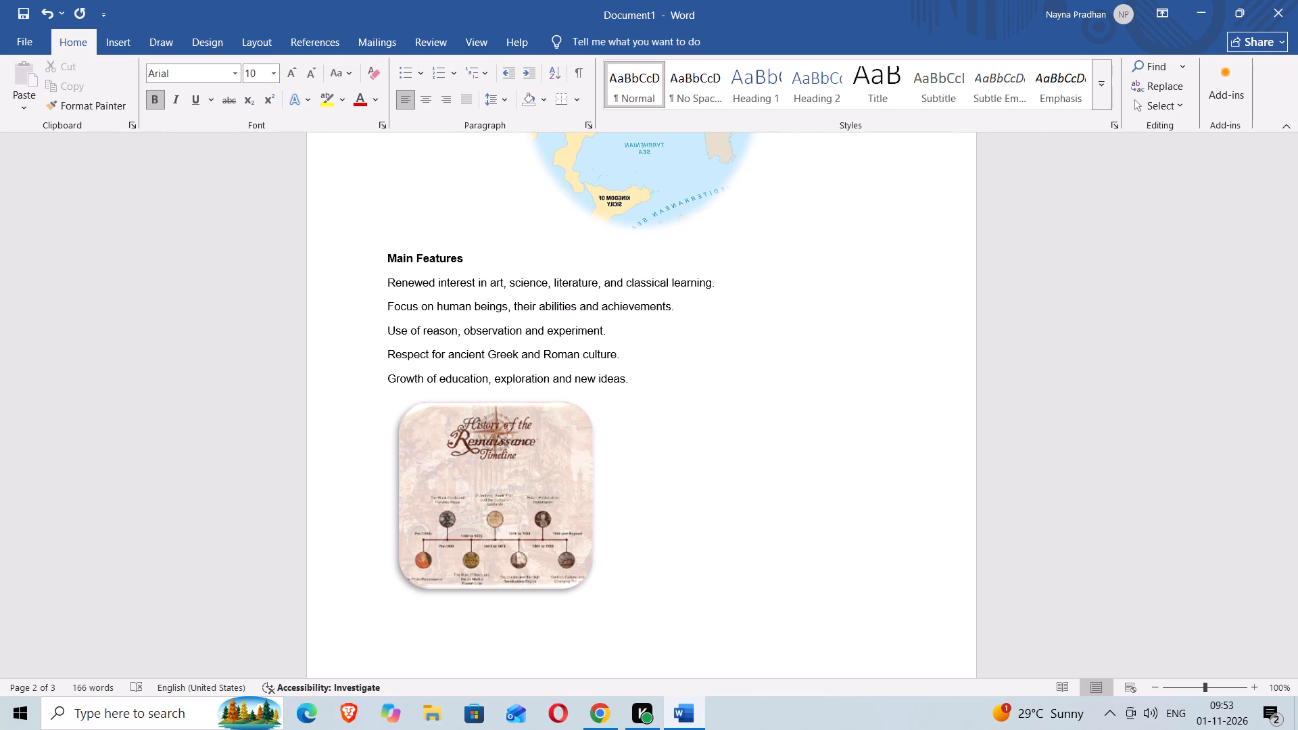
Enlarge the timeline picture slightly from its corner, keeping it below the Main Features list on the same page.
scroll(388, 367, down, 4)
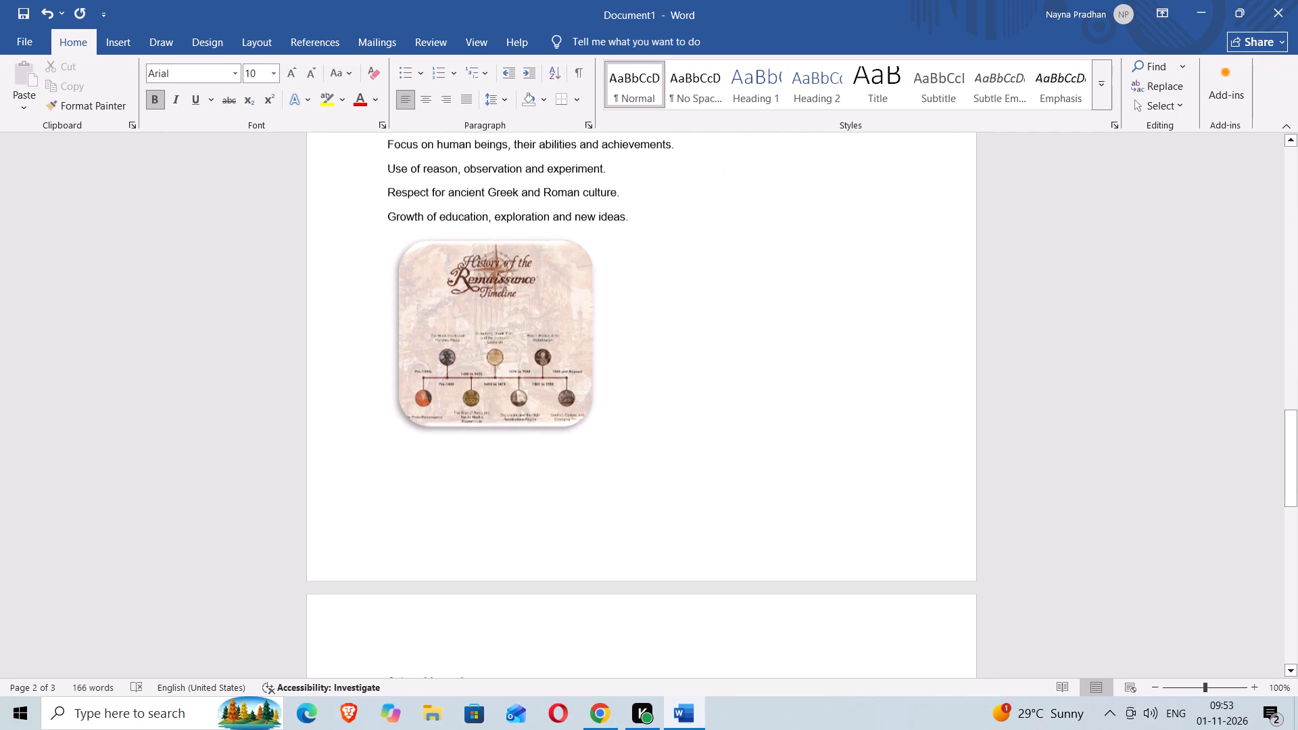
click(462, 288)
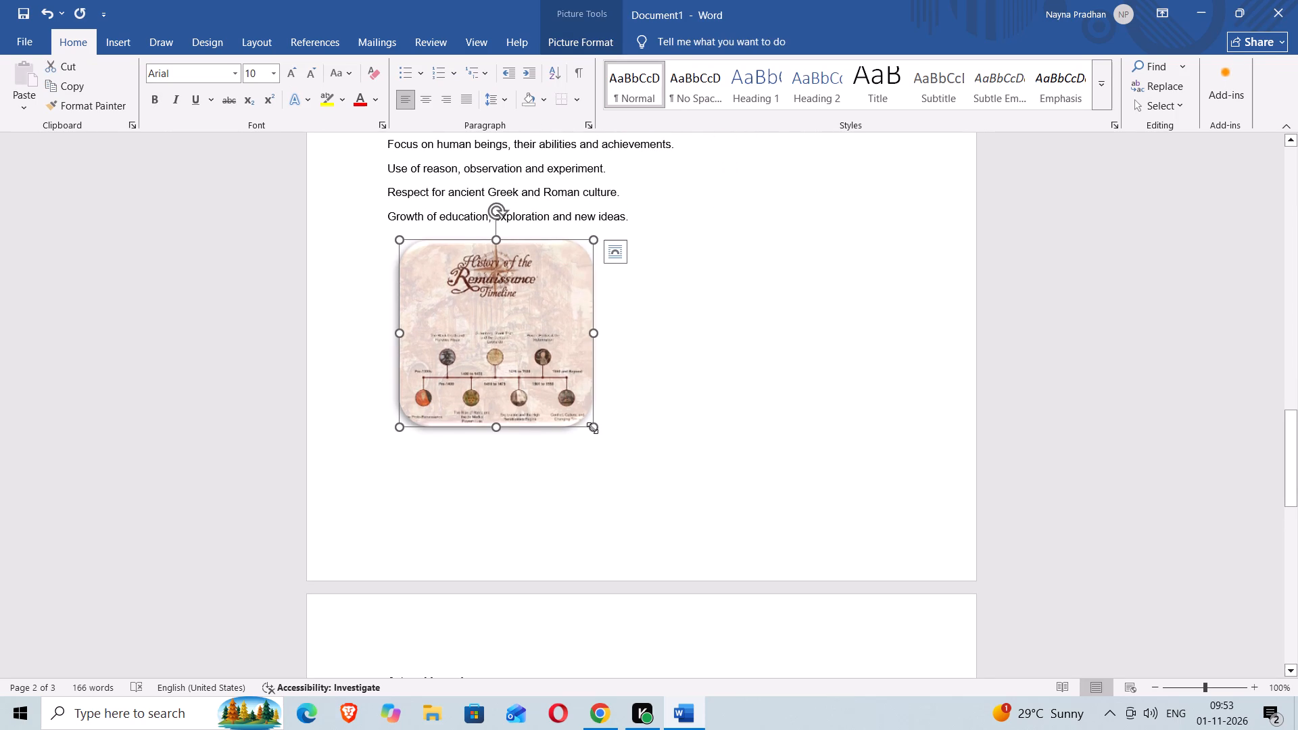
drag(592, 428, 621, 468)
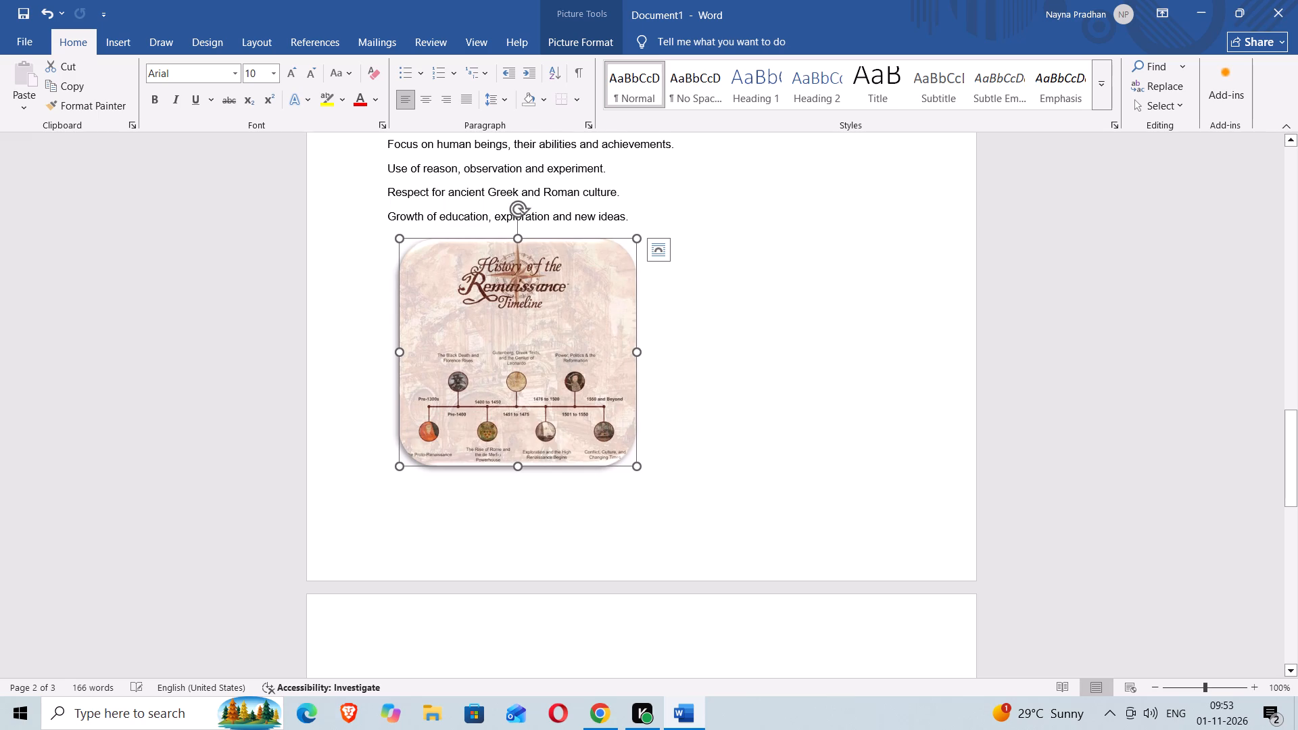
drag(561, 396, 591, 397)
right_click(583, 399)
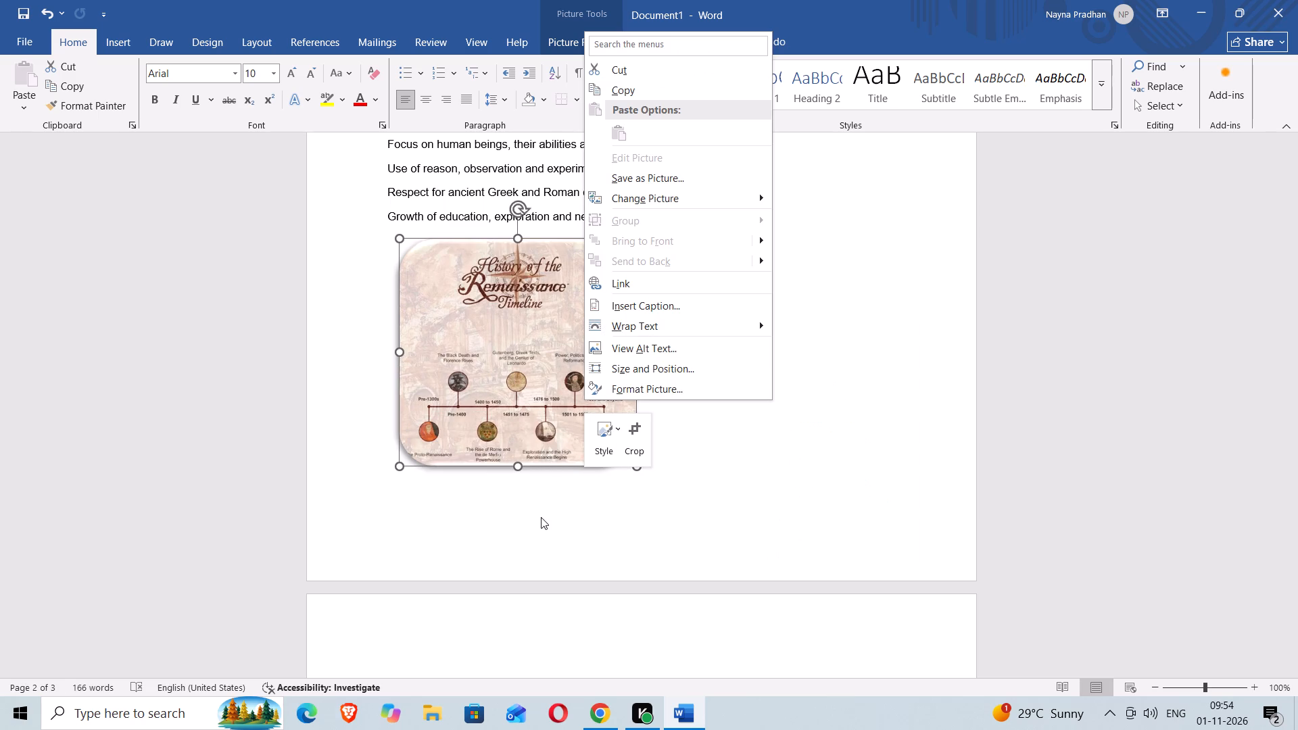
click(566, 529)
Remove two empty lines above the Art and Learning heading on the last page.
scroll(566, 529, down, 7)
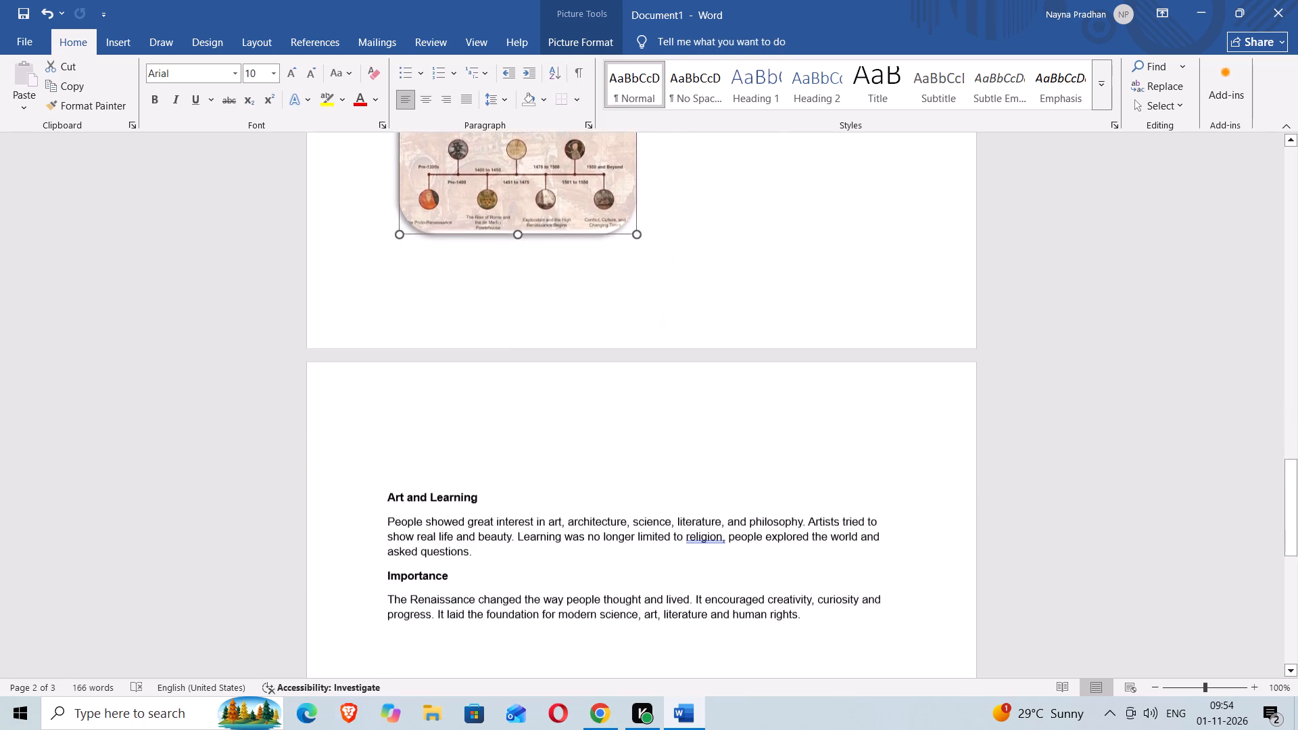
scroll(575, 518, down, 2)
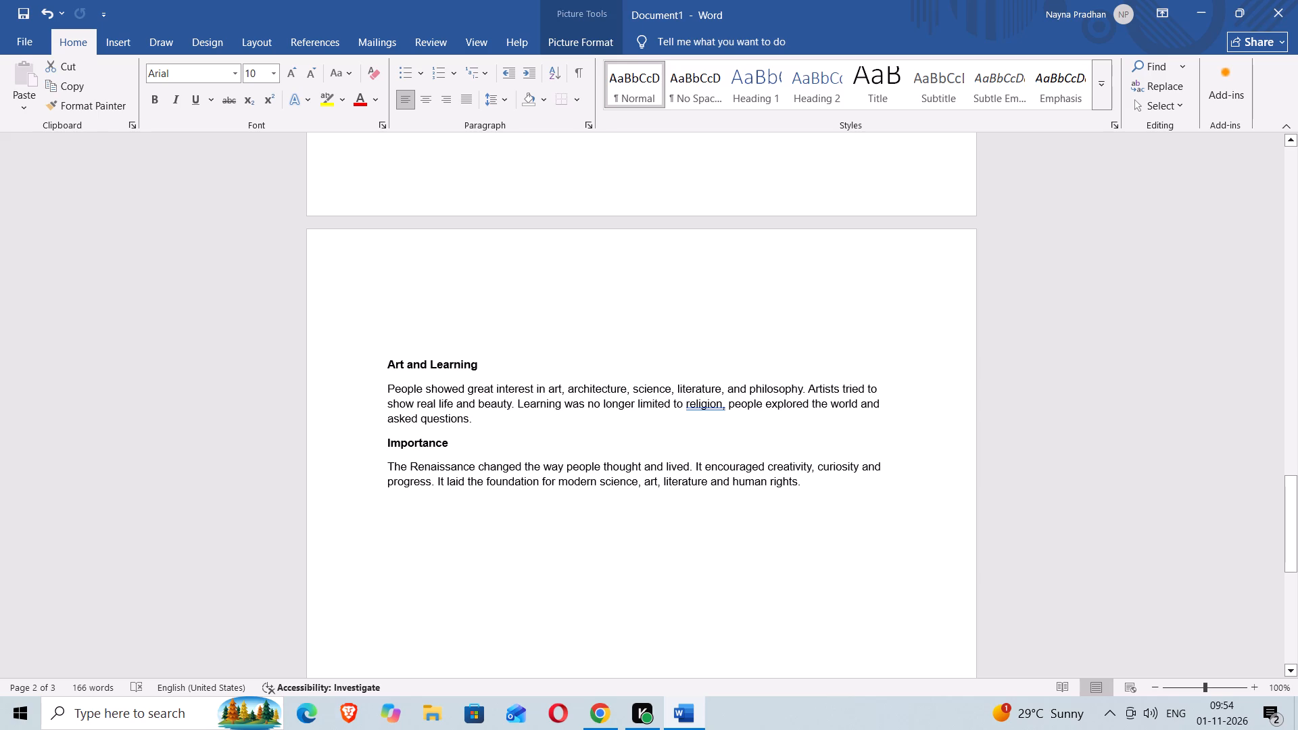
click(385, 364)
key(BackSpace)
key(BackSpace)
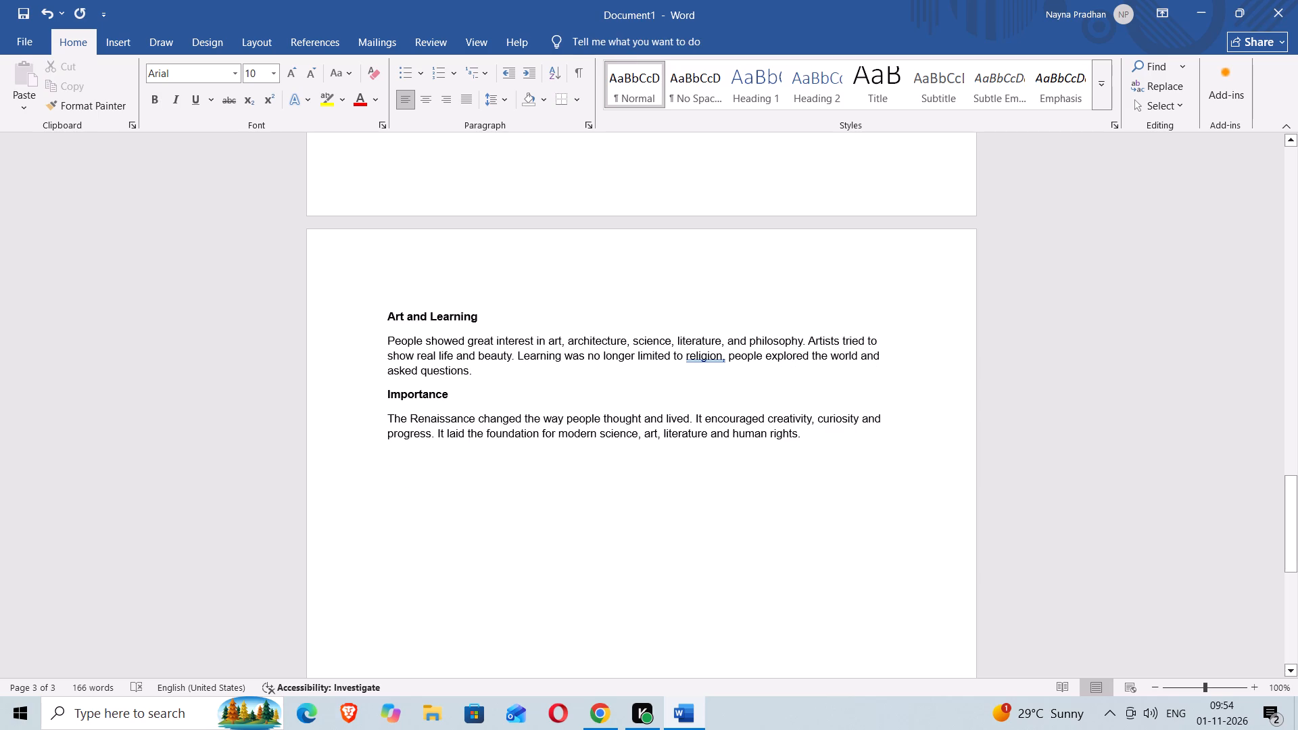
Add eleven empty lines between the Art and Learning paragraph and the Importance heading.
scroll(414, 510, down, 4)
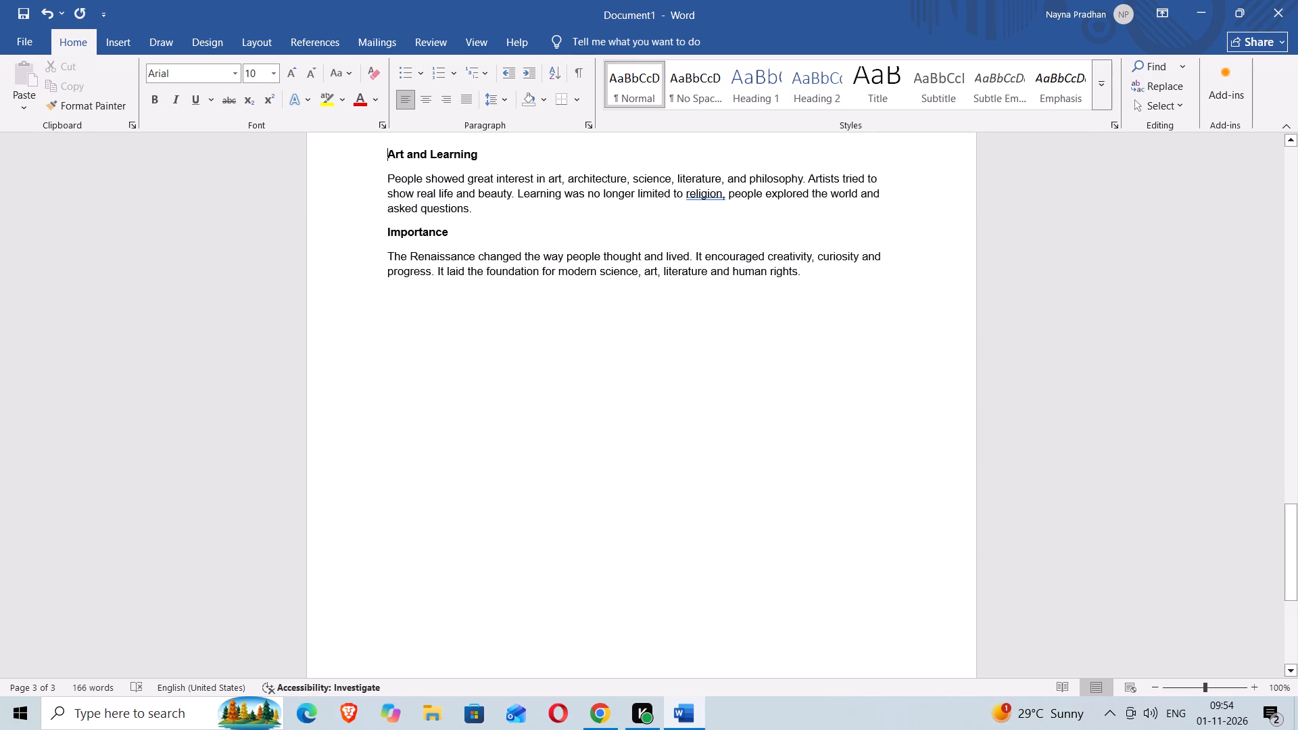
click(504, 210)
key(Return)
key(Return)
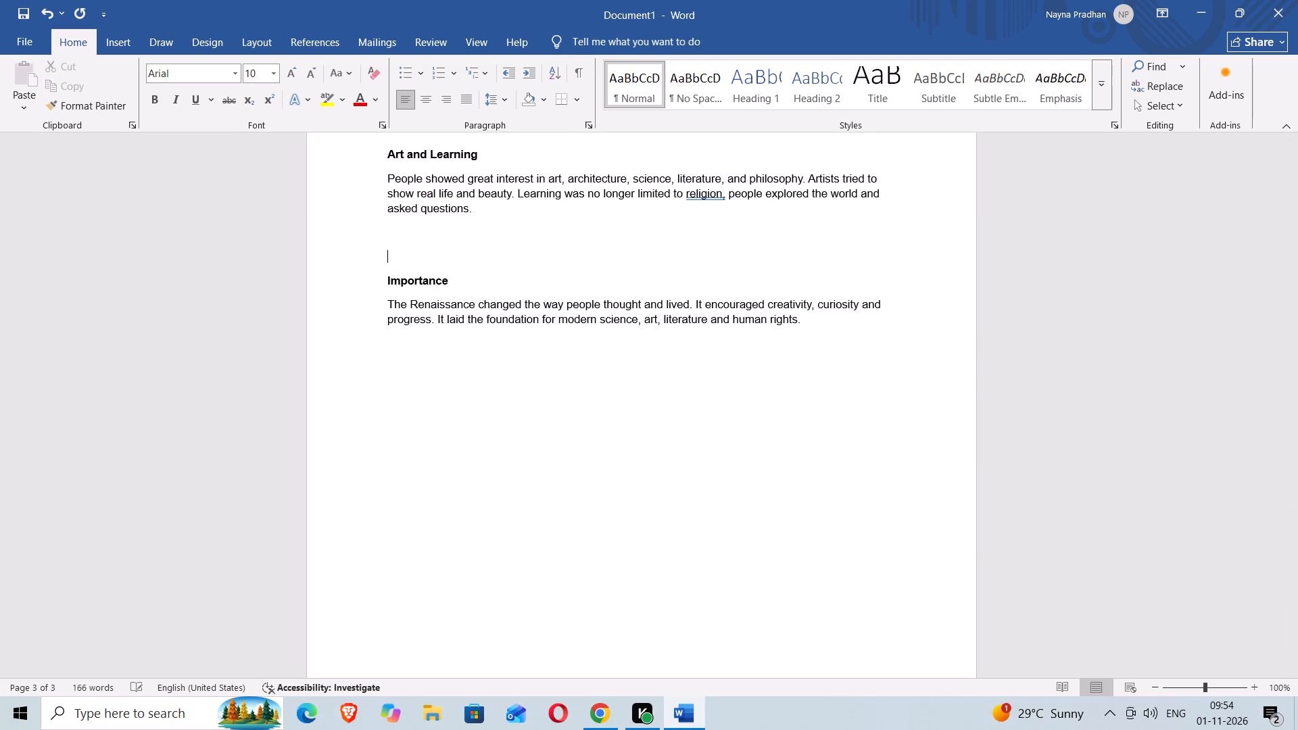
key(Return)
key(Return)
key(Return)
key(Return)
key(Return)
key(Return)
key(Return)
key(Return)
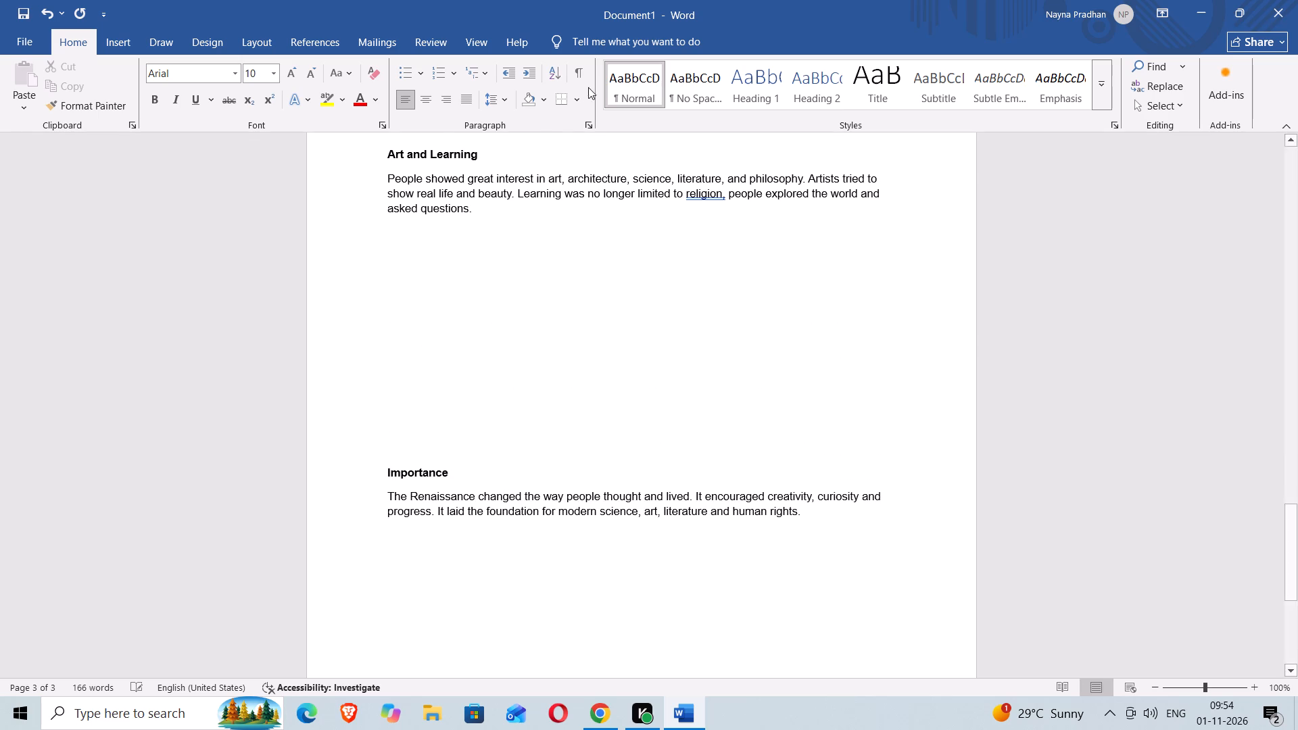
click(484, 199)
click(724, 195)
click(489, 205)
key(Return)
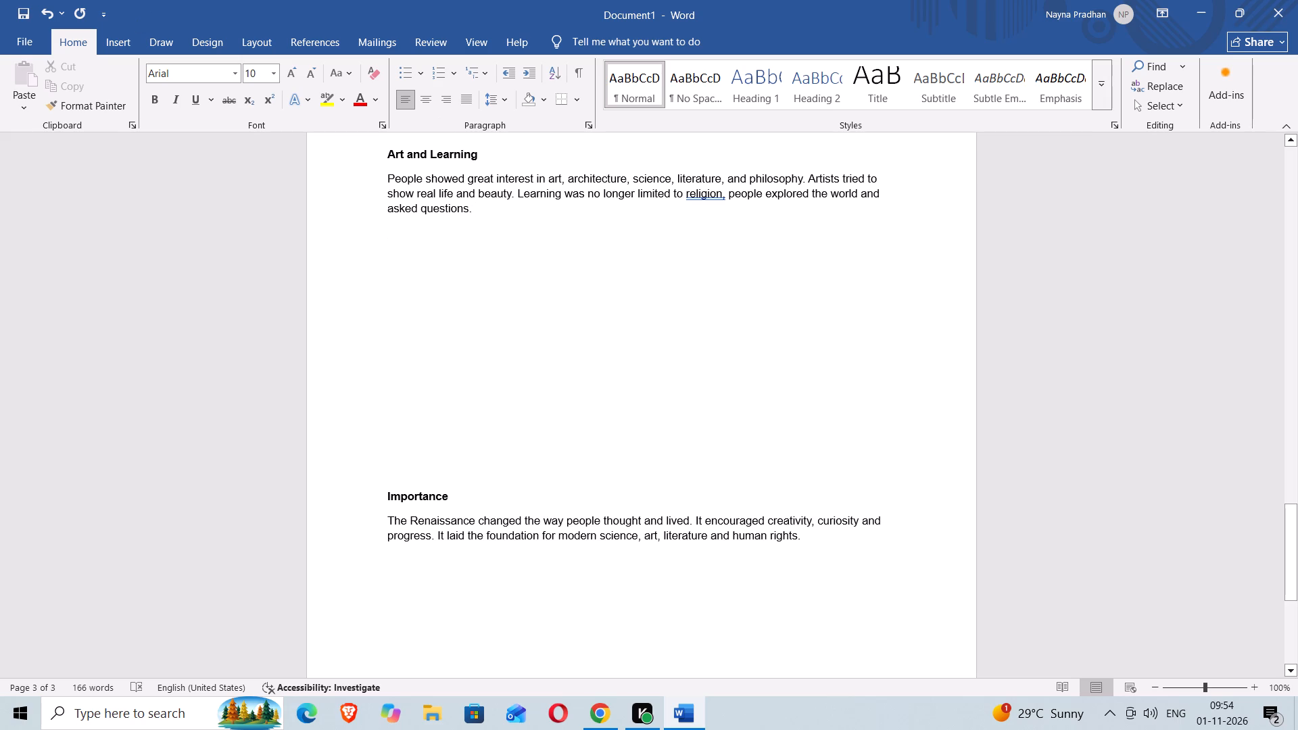
In Chrome, search Google Images again for "pictures related to renaissance".
click(595, 708)
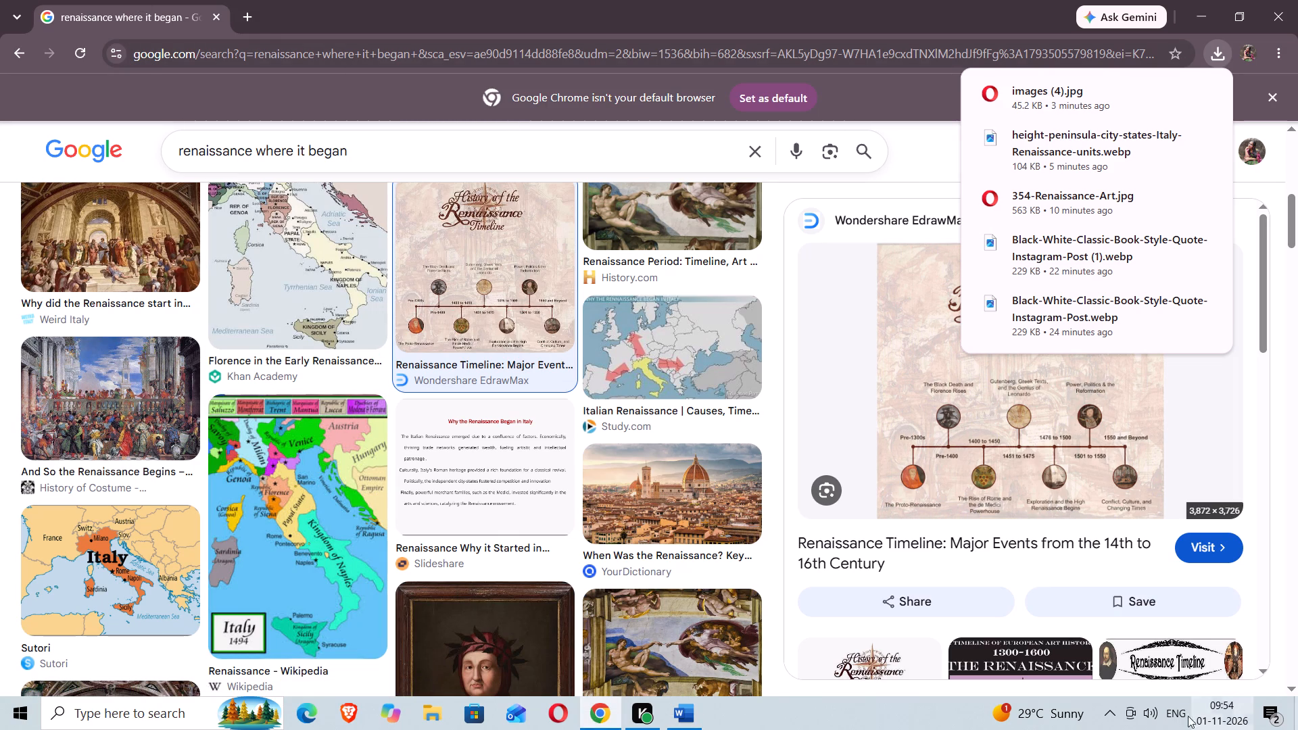
click(763, 154)
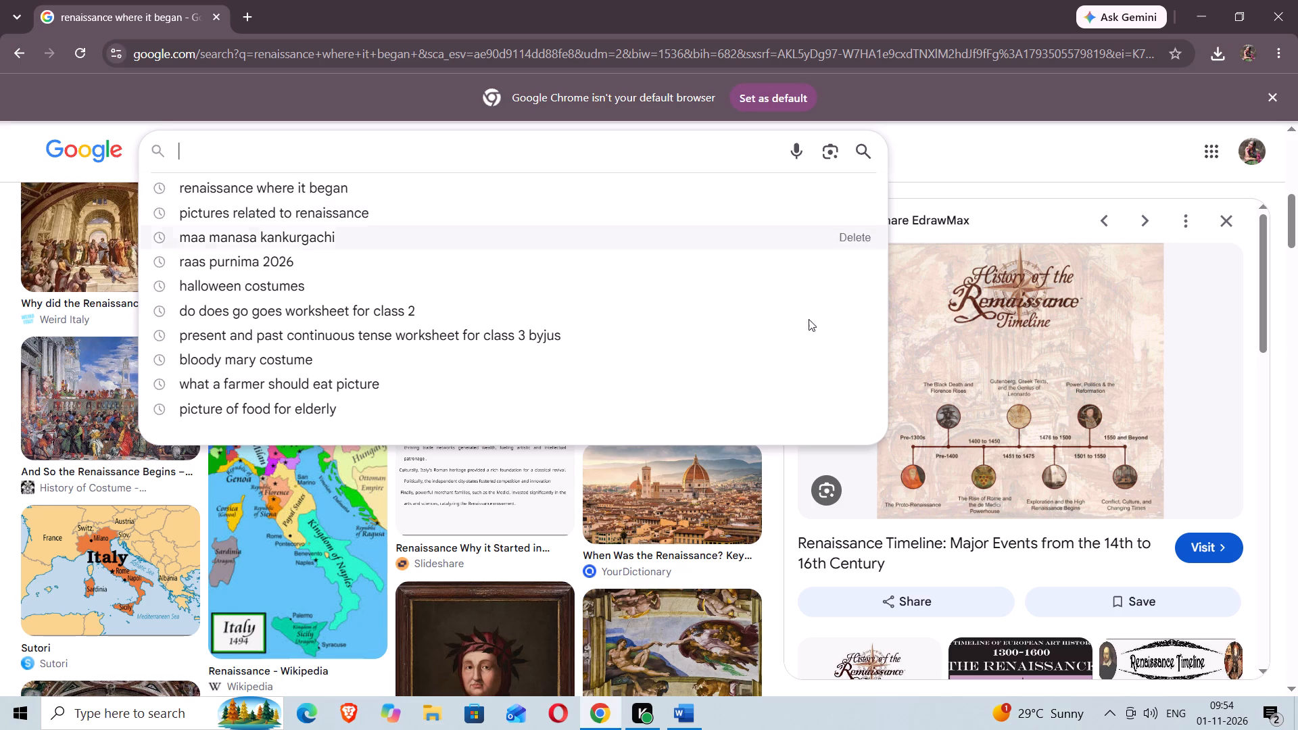
click(295, 211)
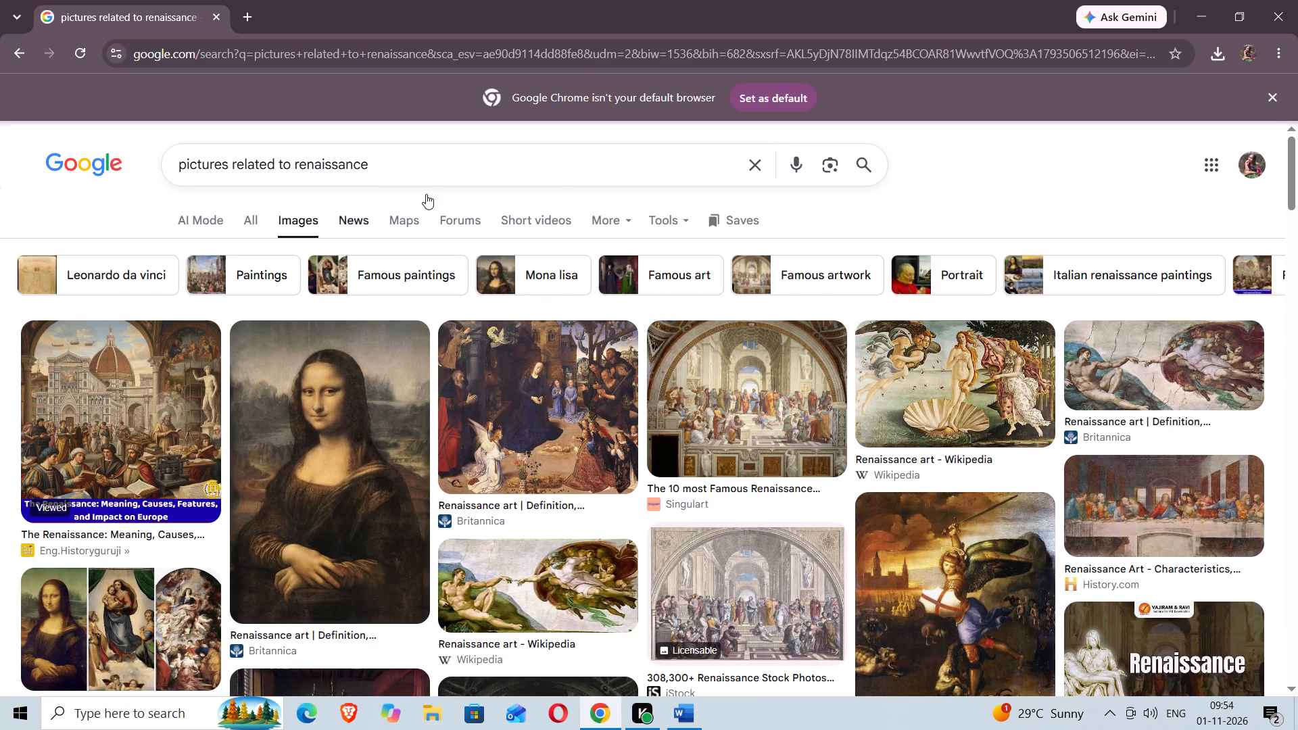
Save Britannica's Mona Lisa image to Downloads as Mona-Lisa-oil-wood-panel-Leonardo-da, with the file type set to All Files.
scroll(560, 301, down, 2)
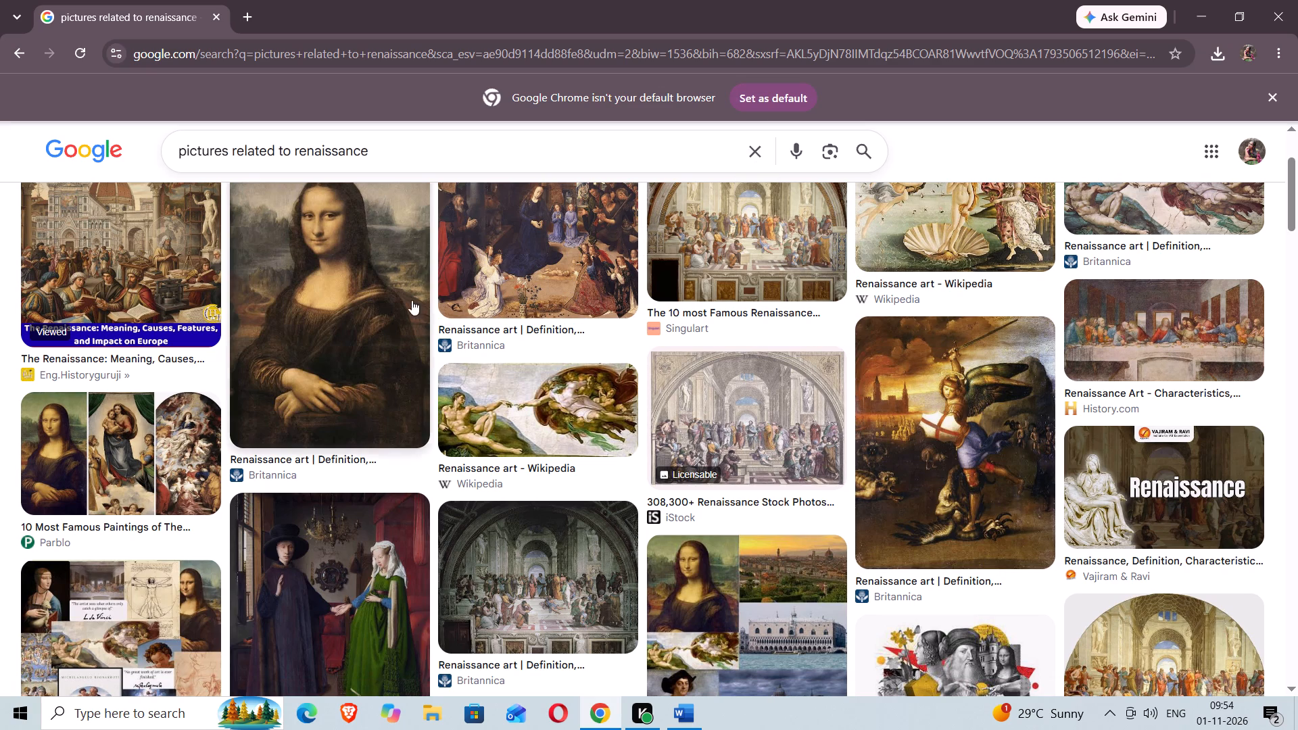
click(340, 287)
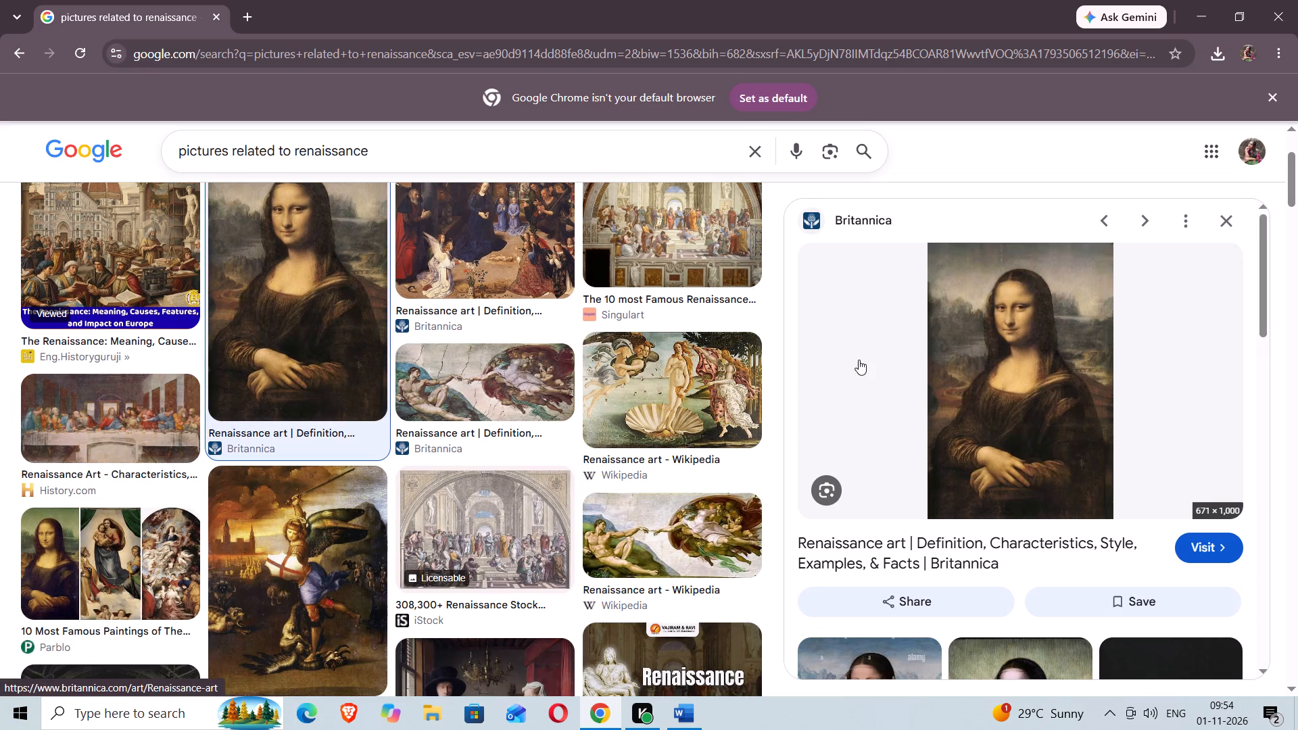
right_click(997, 345)
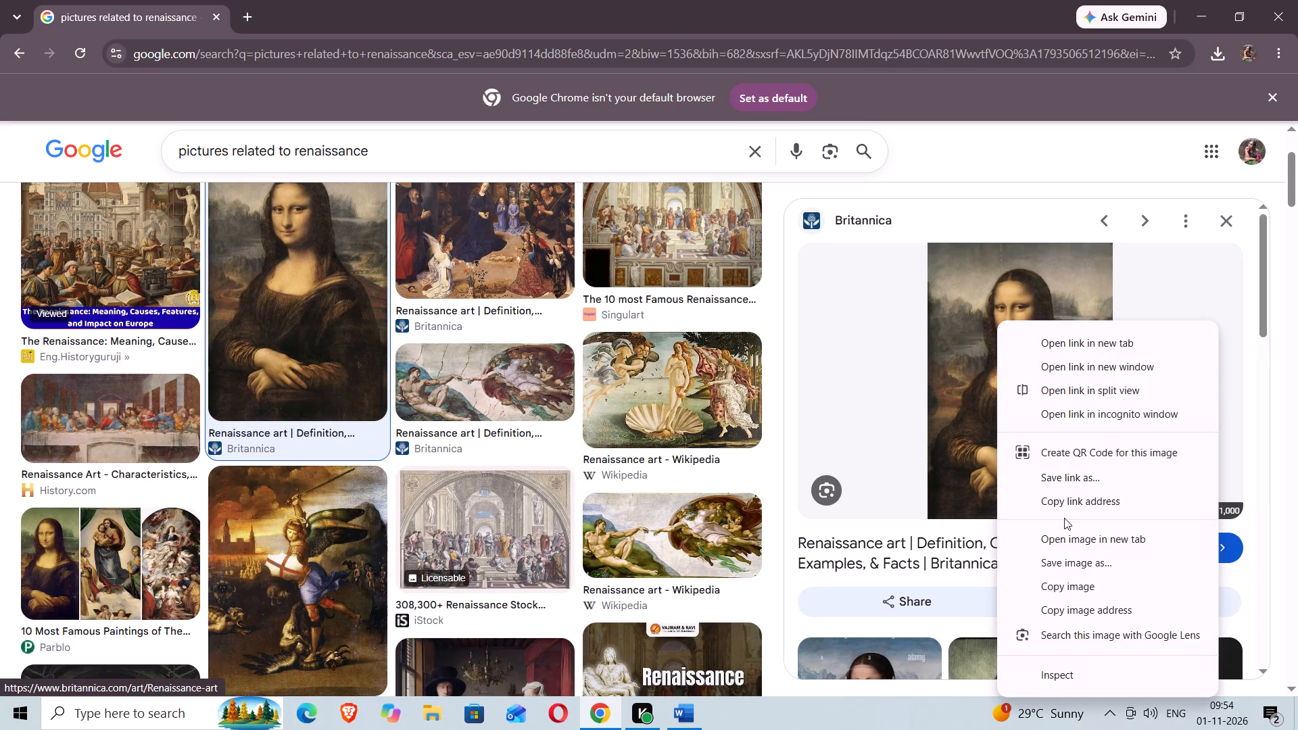
click(1080, 561)
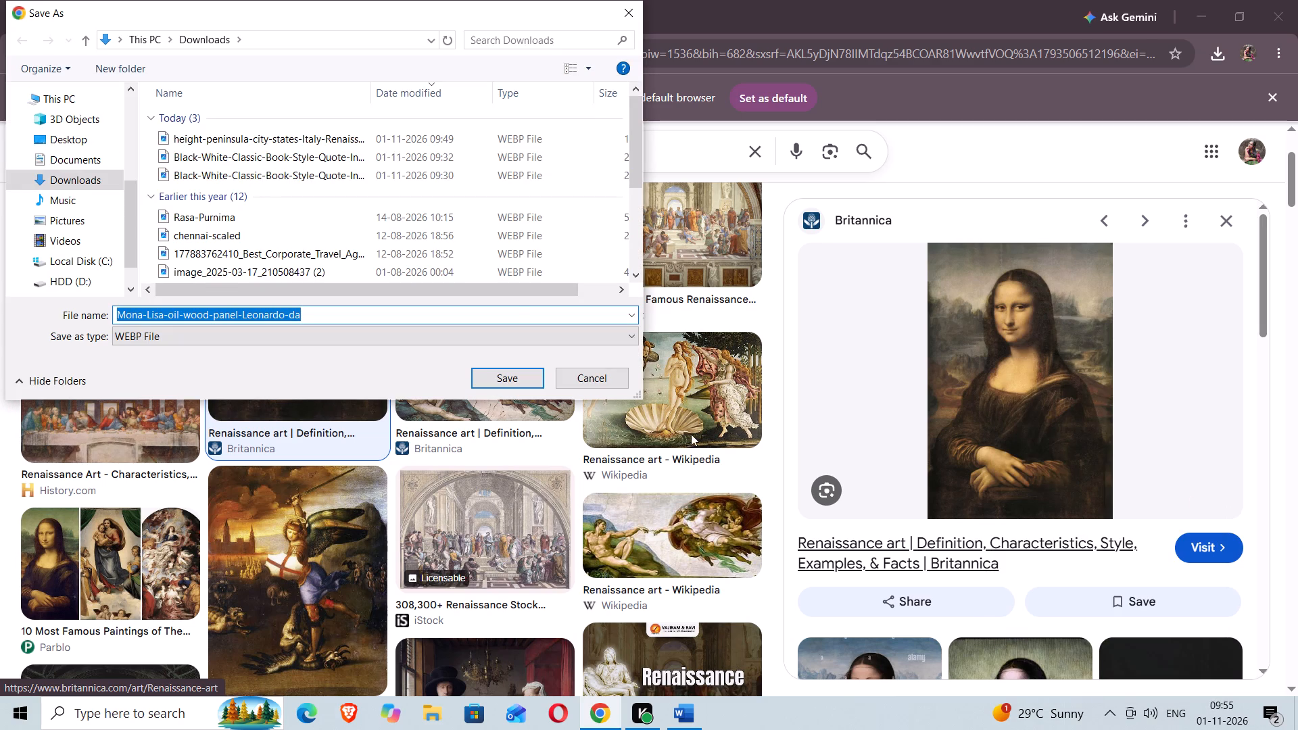
click(525, 338)
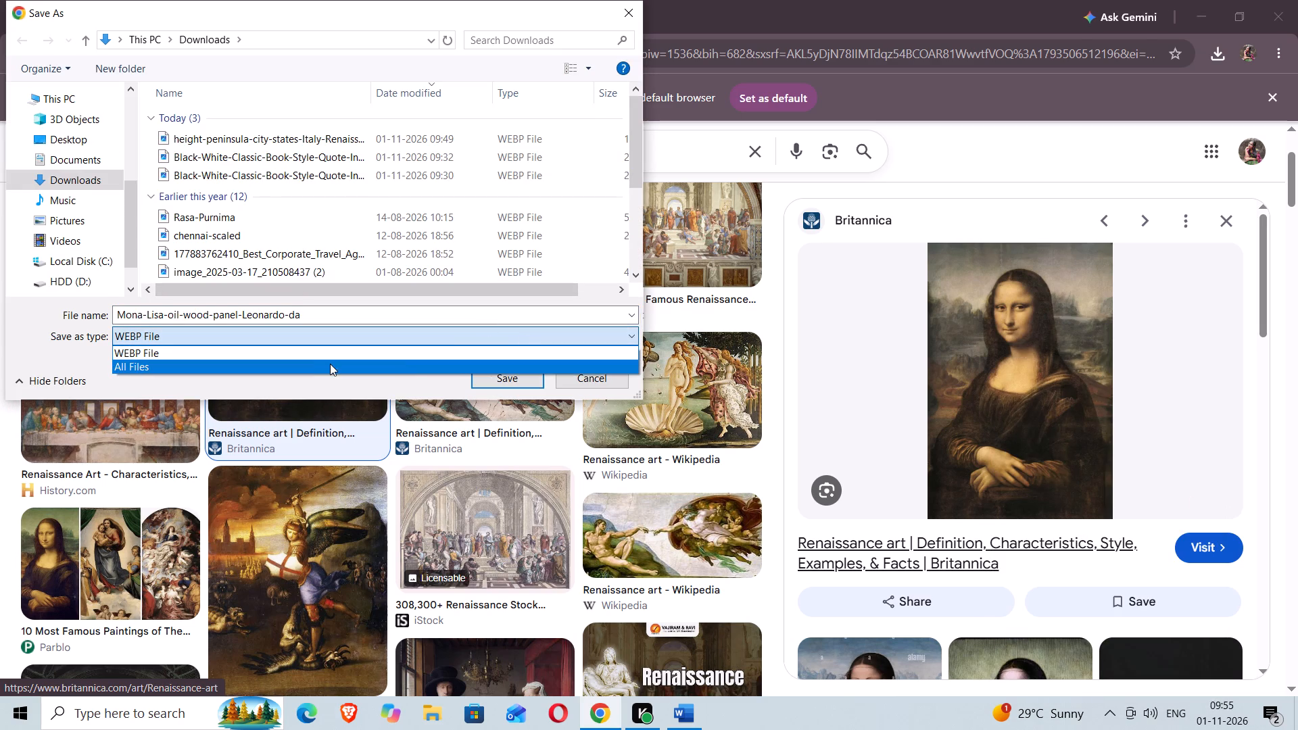
click(322, 364)
click(483, 383)
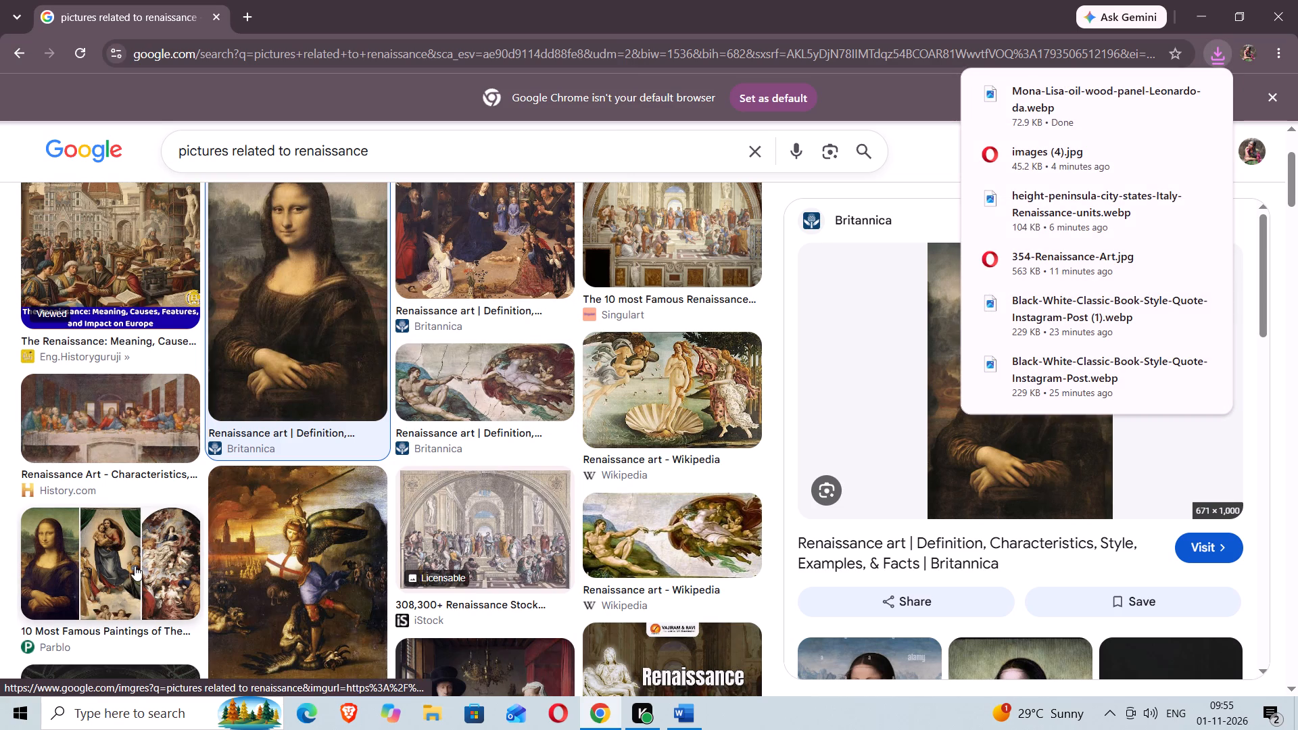
Save Parblo's image of famous Renaissance paintings to Downloads as 10_Most_Famous_Paintings_of_The_Renaissance.
click(135, 566)
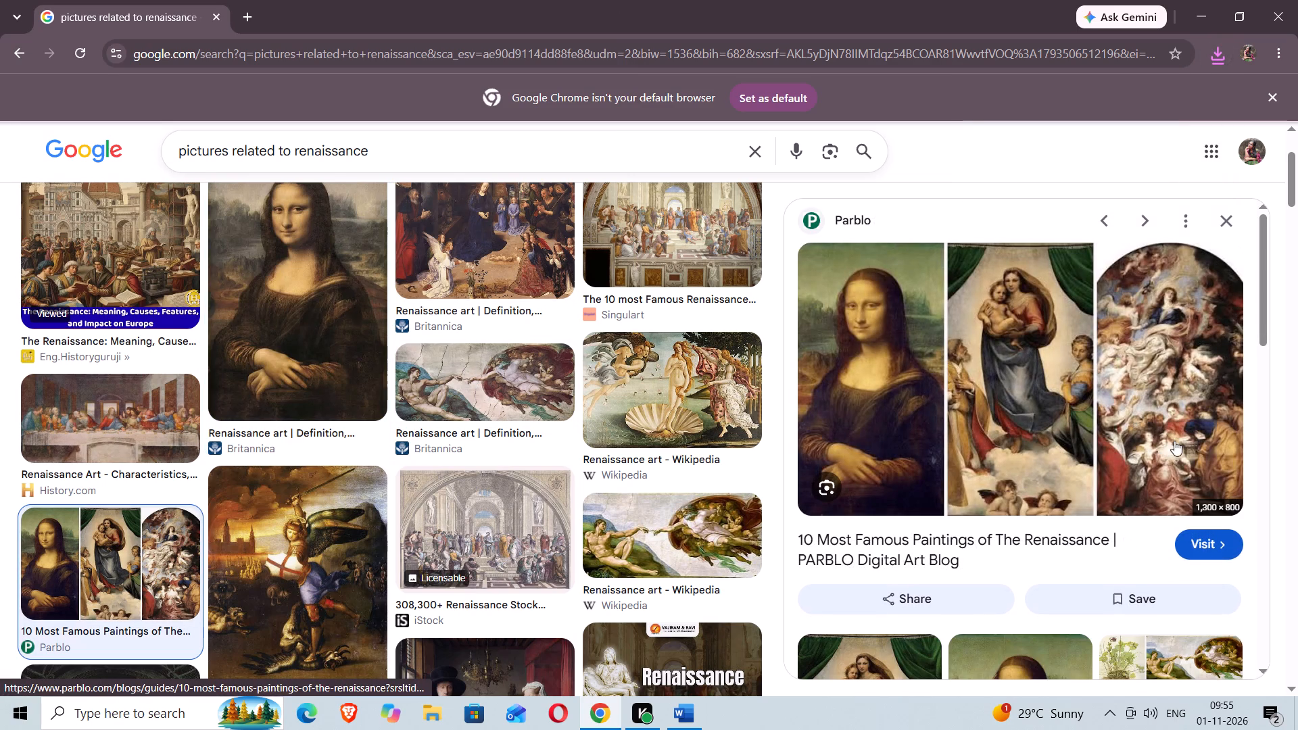
right_click(1150, 391)
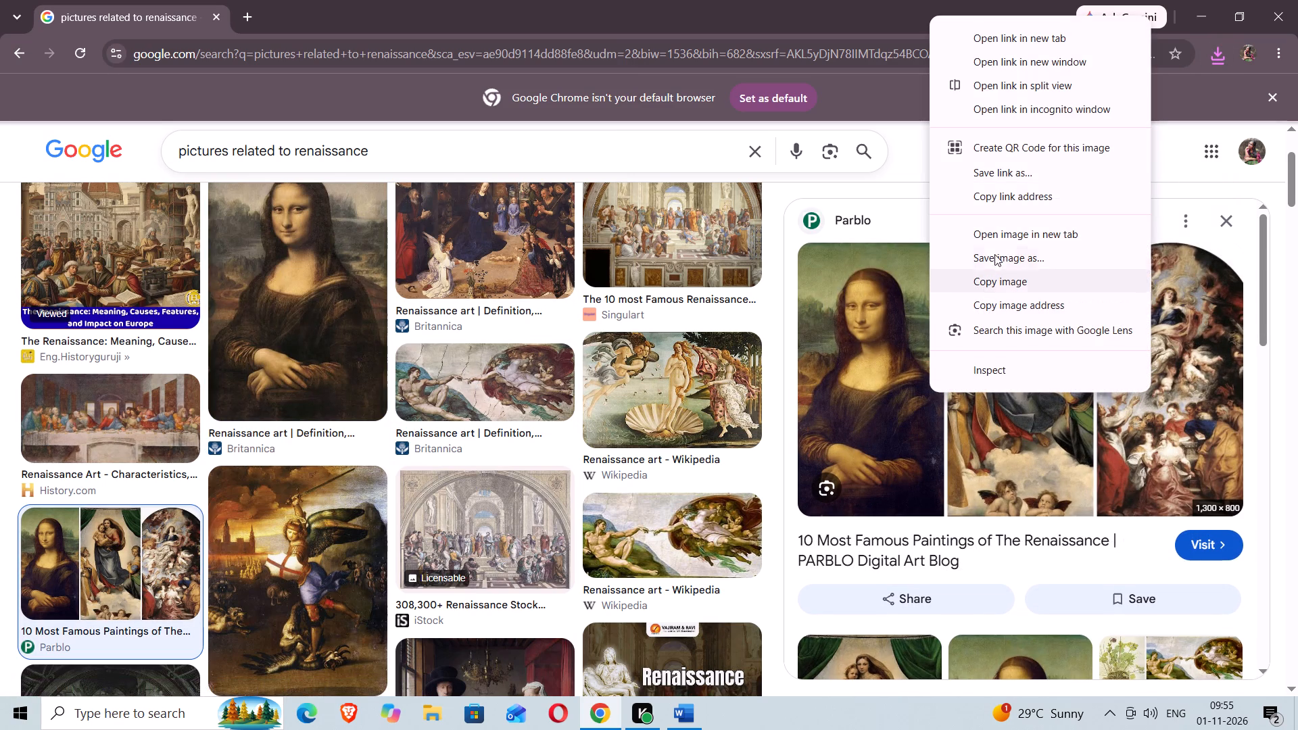
click(1011, 266)
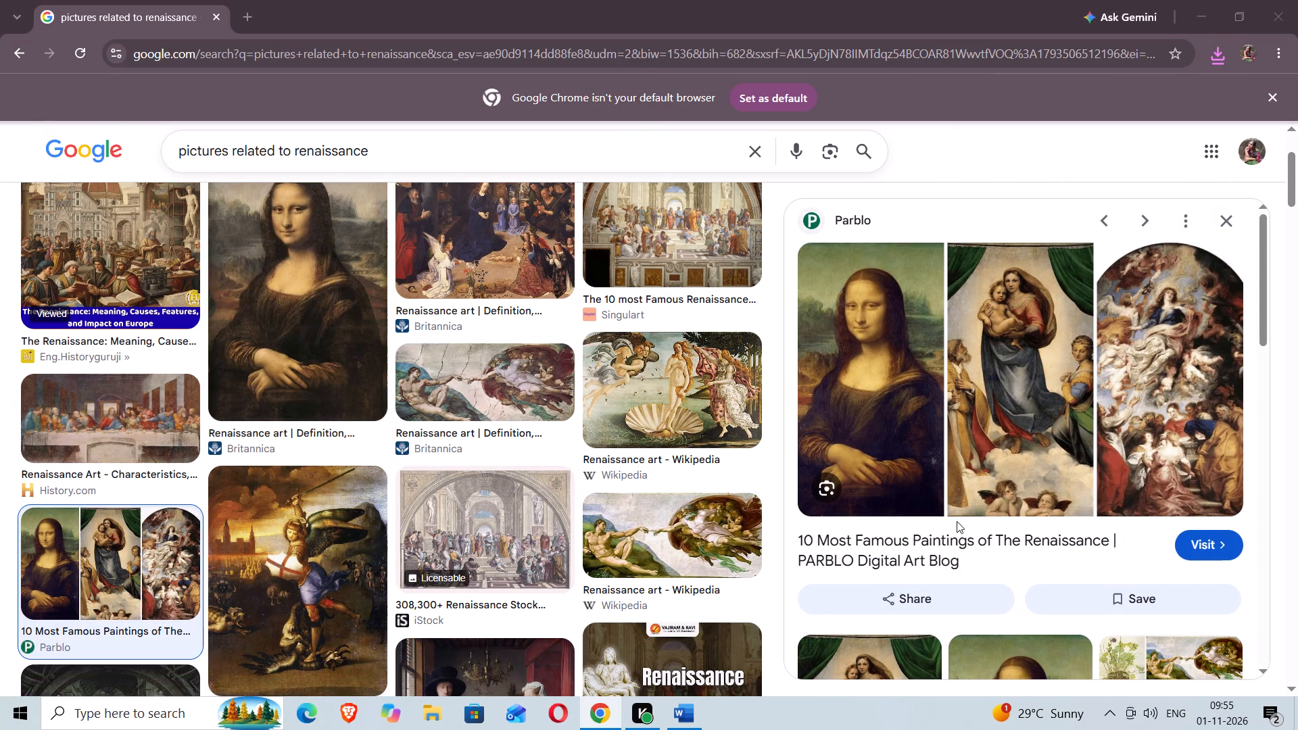
click(493, 377)
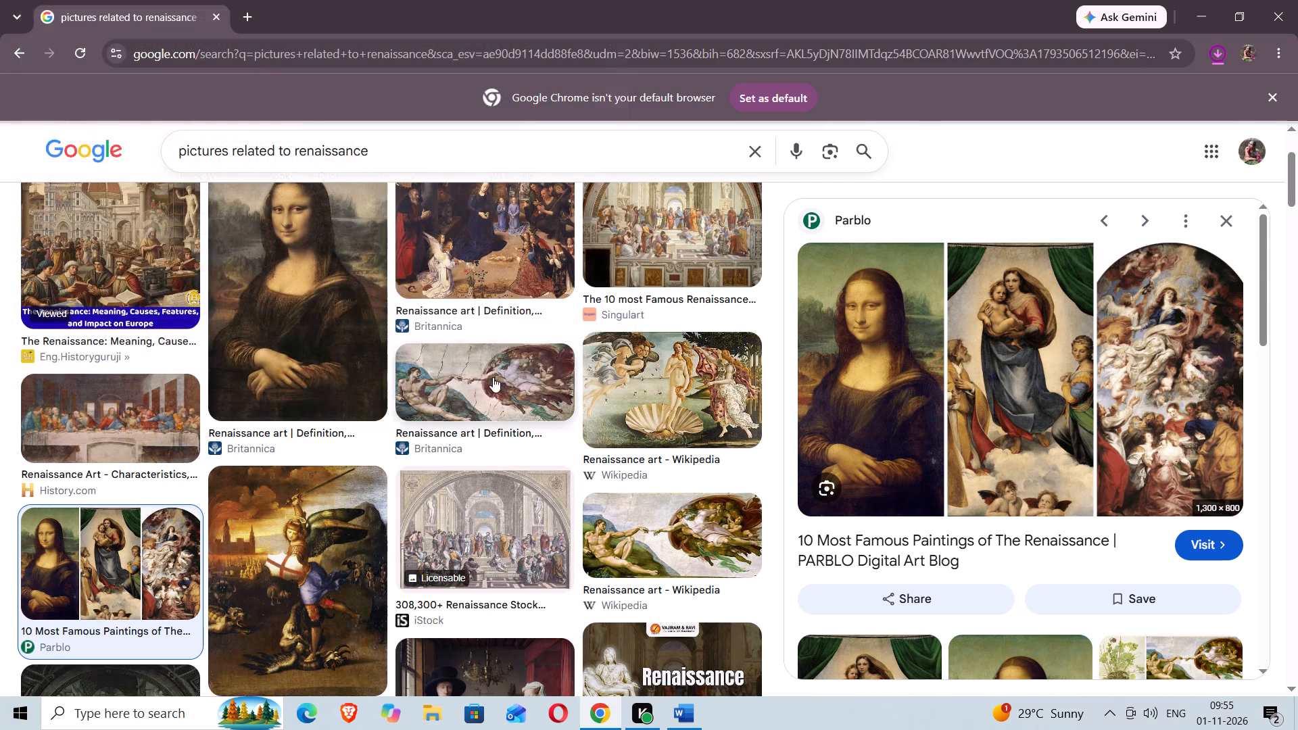
Replace the Google Images query with "sixteen chappel" and run the search.
click(754, 151)
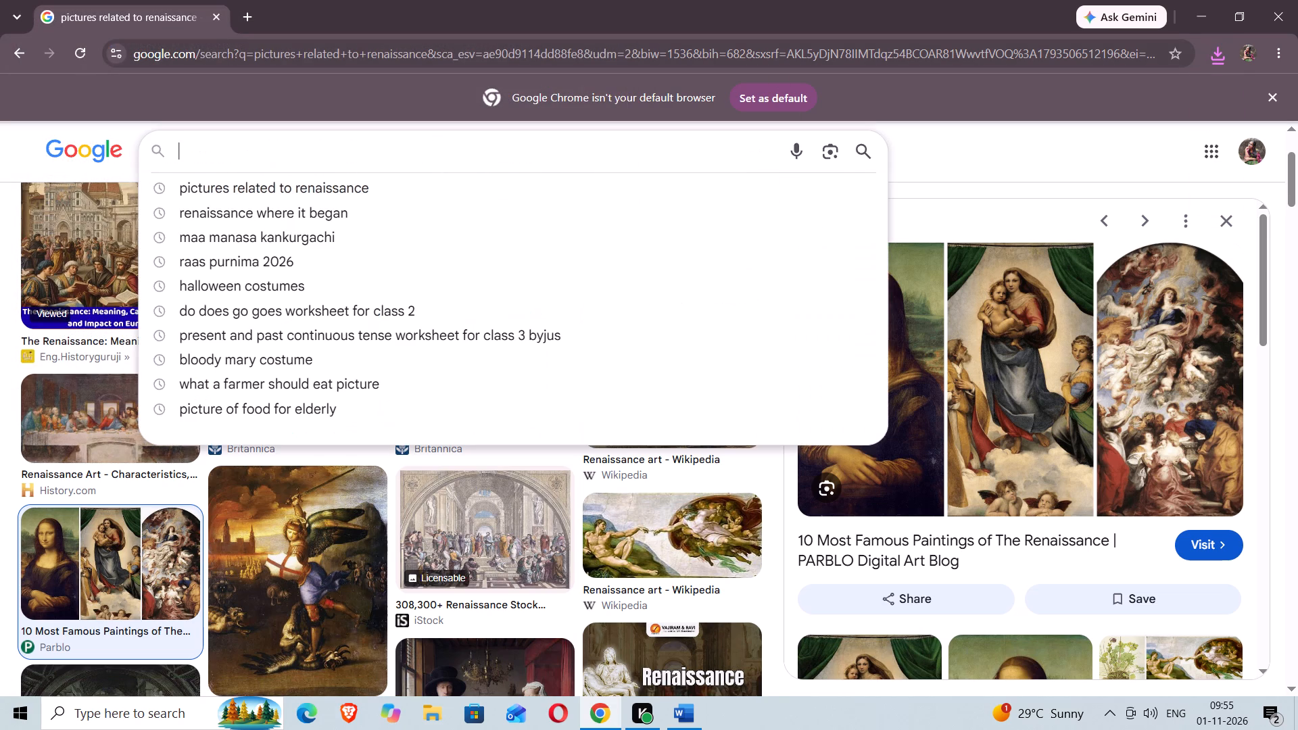
text(sixtee)
text(n)
key(space)
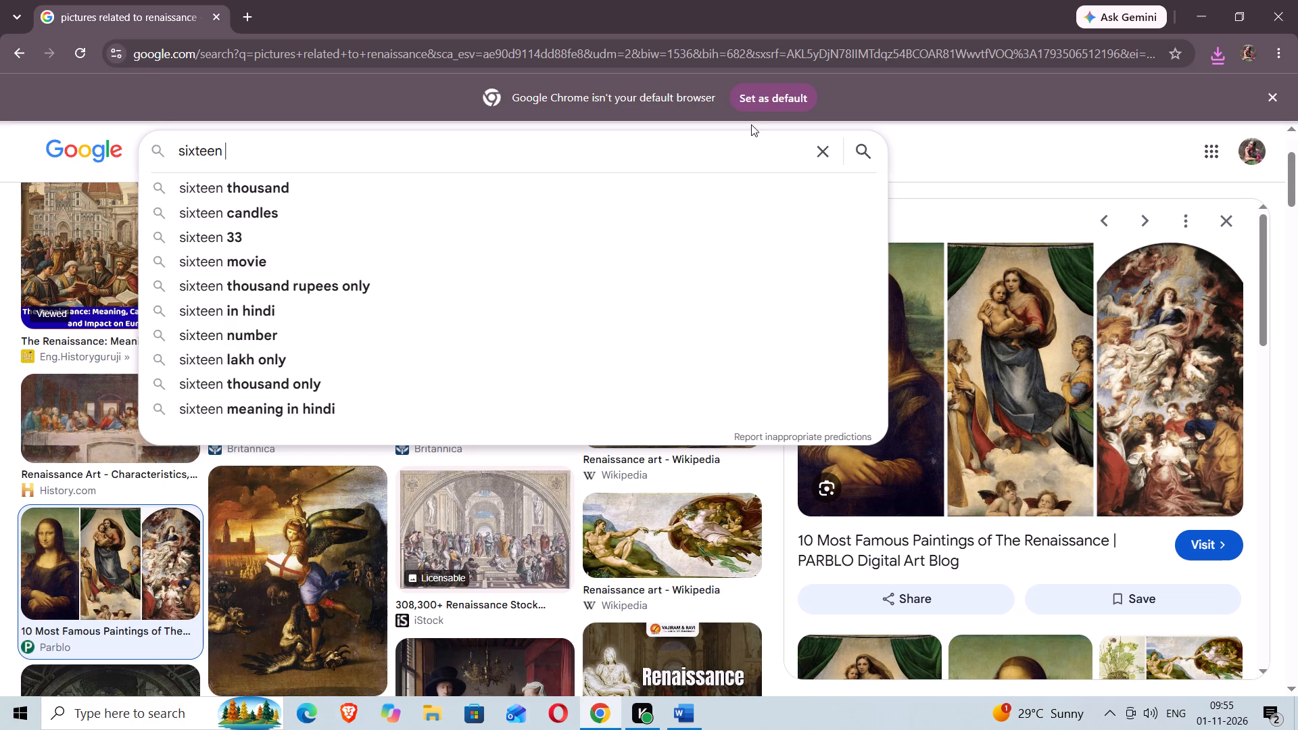
text(chappel)
key(Return)
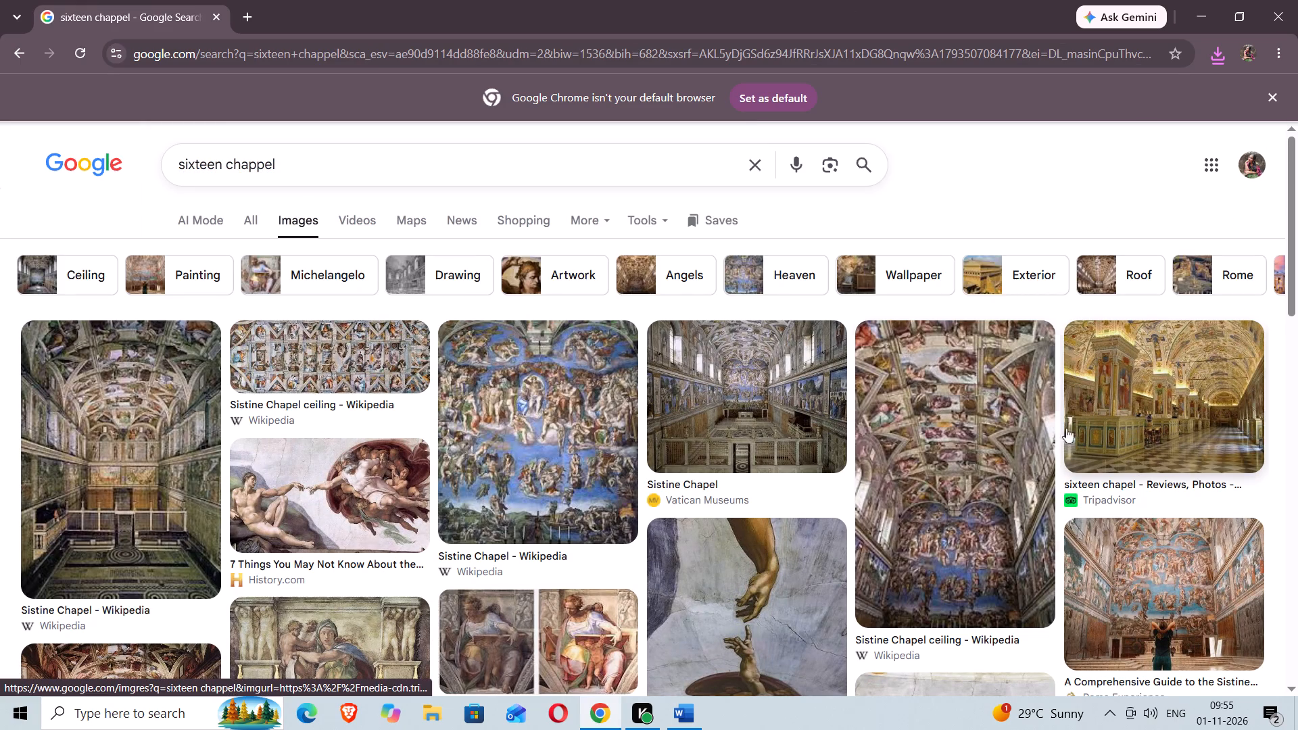
Save Tripadvisor's Sistine Chapel image to Downloads as sistine-chapel, with JPEG Image as the file type.
click(1174, 423)
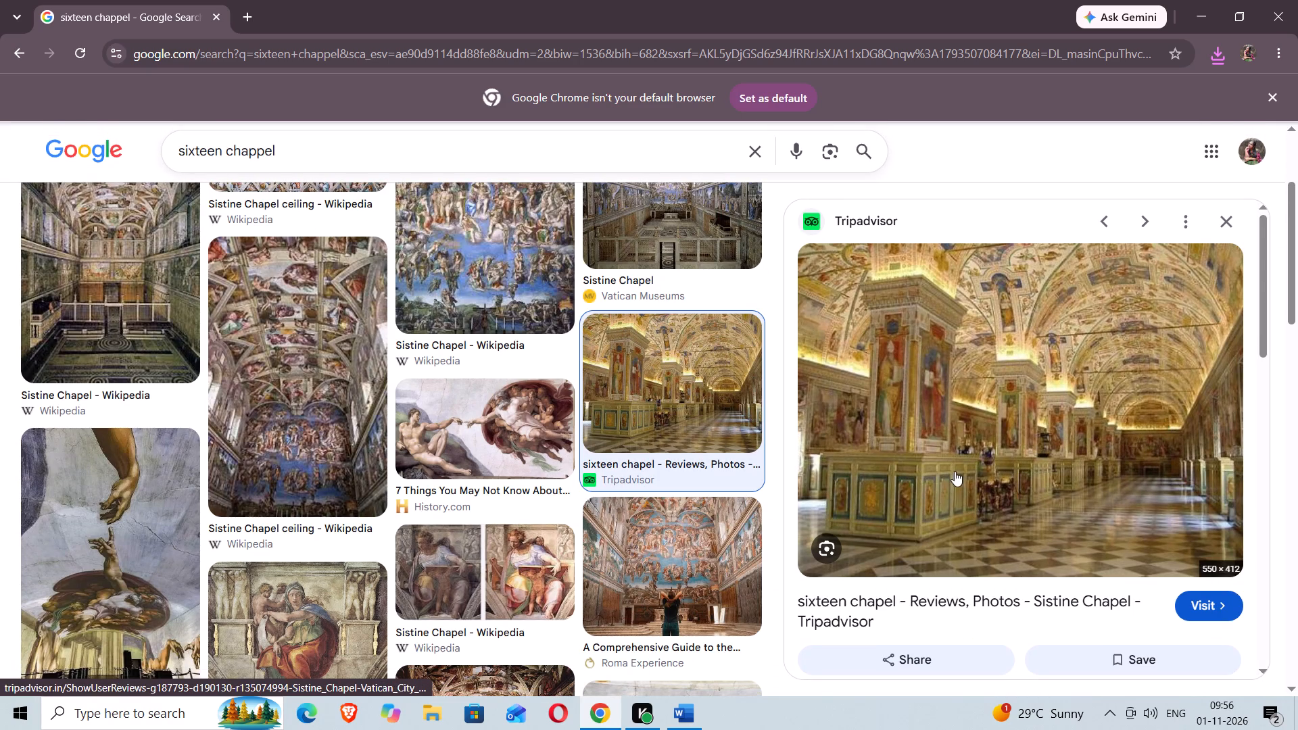
right_click(982, 404)
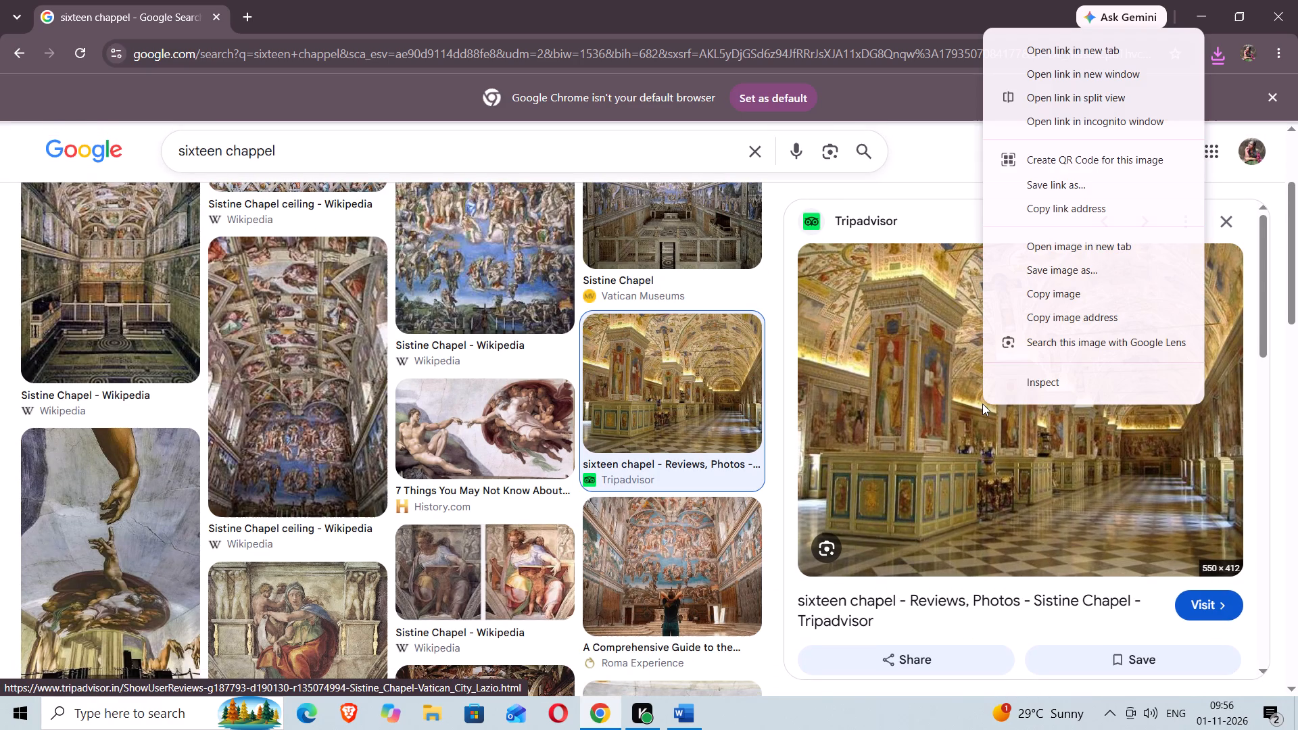
click(1077, 275)
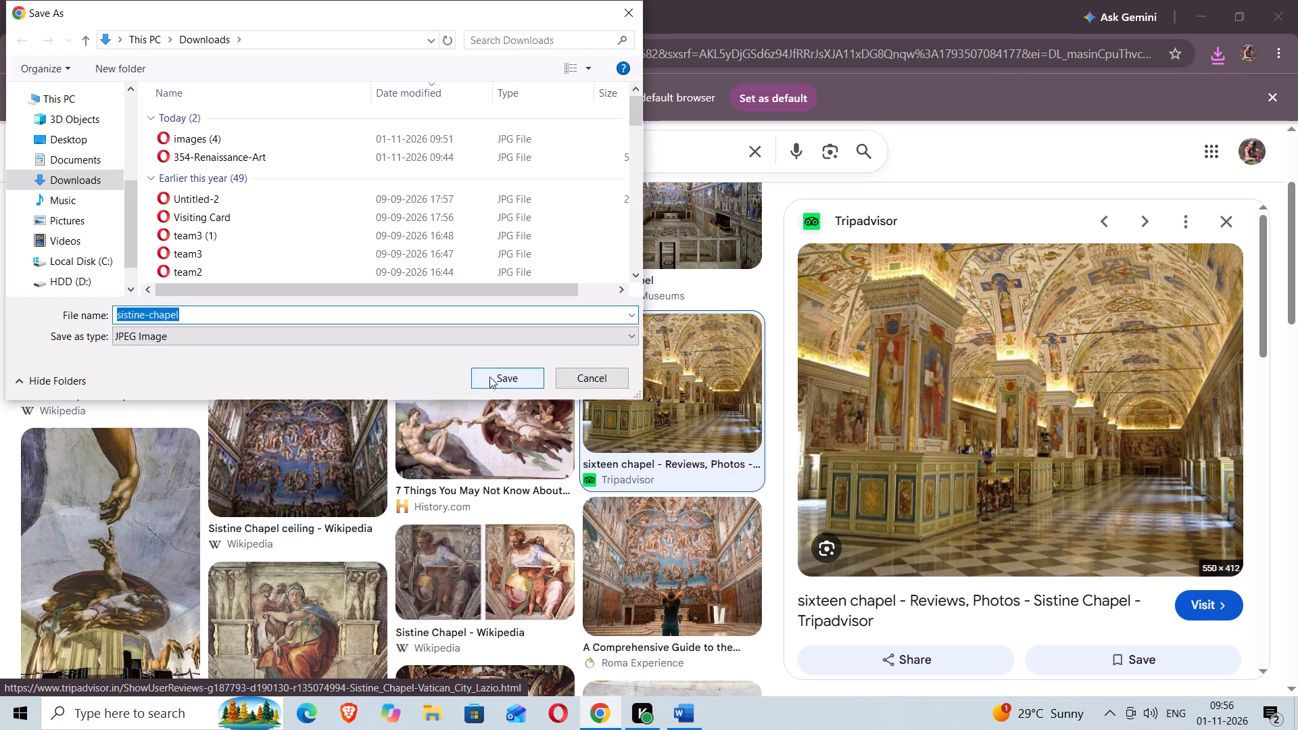
click(489, 376)
scroll(508, 443, down, 5)
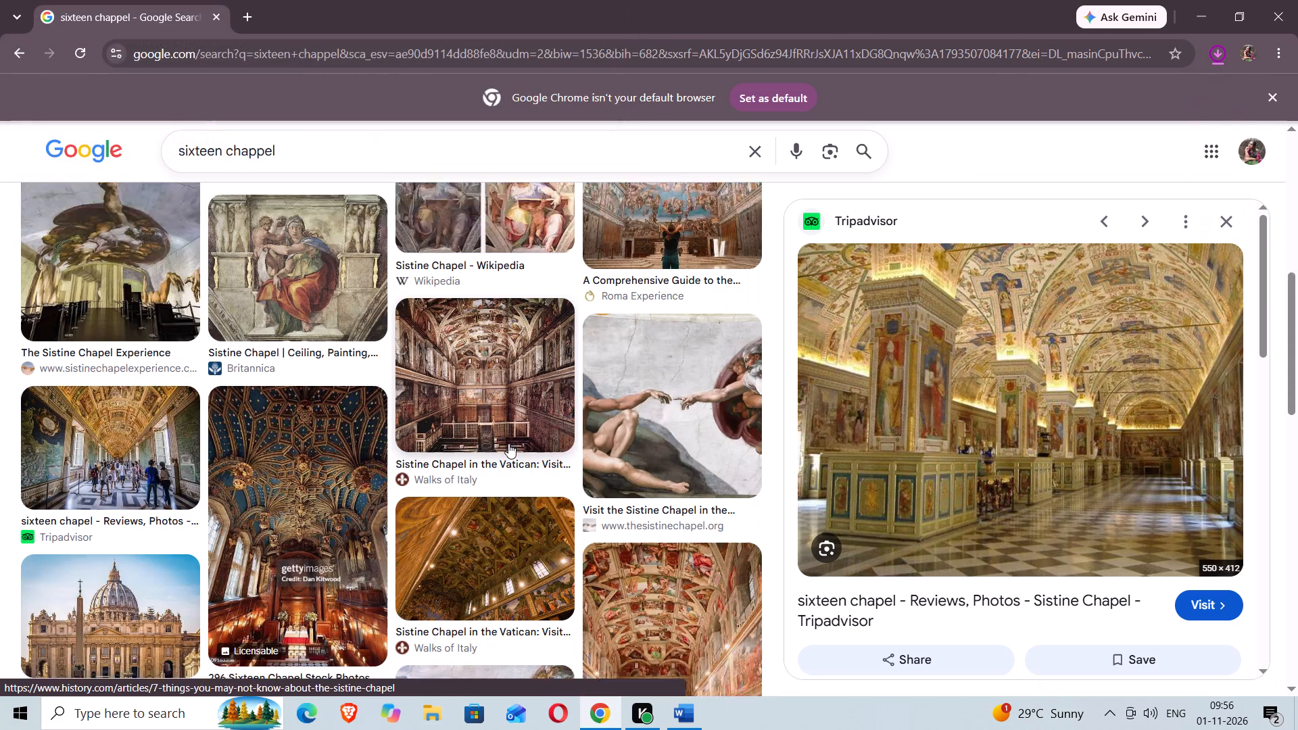
scroll(508, 443, up, 3)
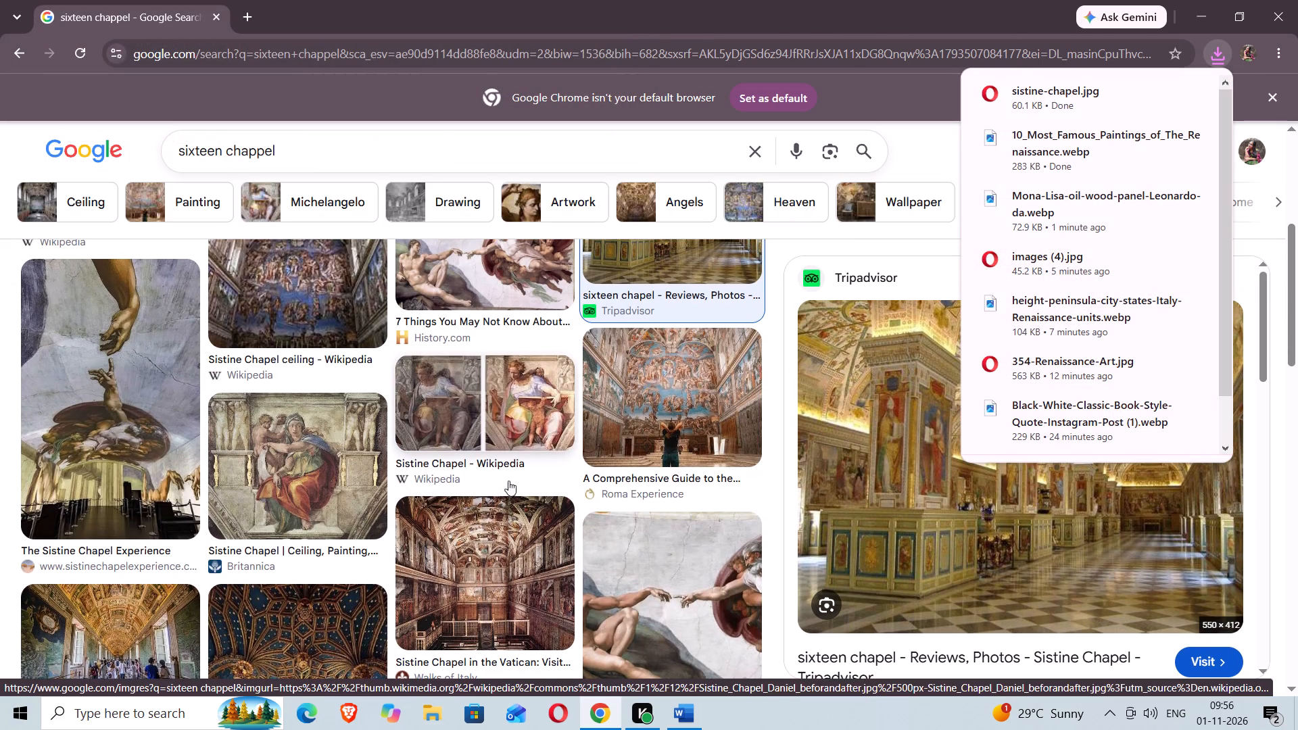
In the Word document, insert the sistine-chapel picture from Downloads below the Art and Learning paragraph.
click(675, 703)
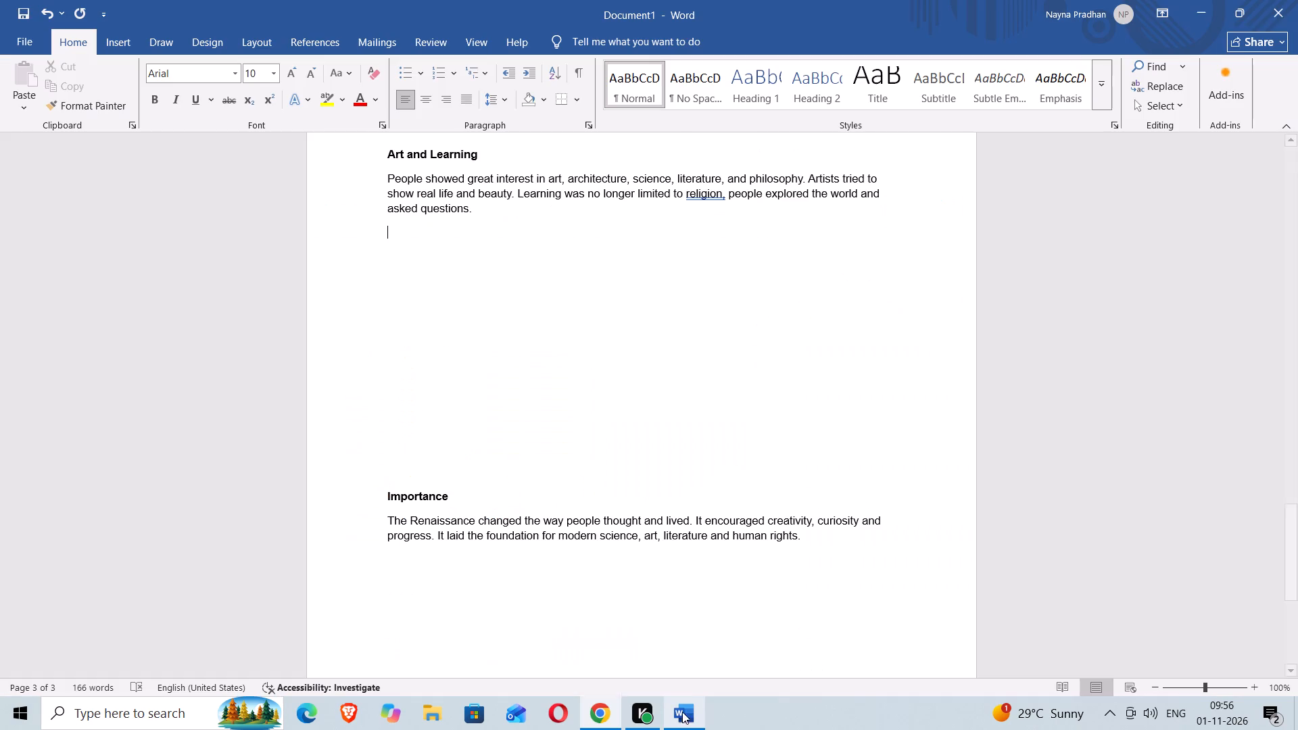
click(117, 37)
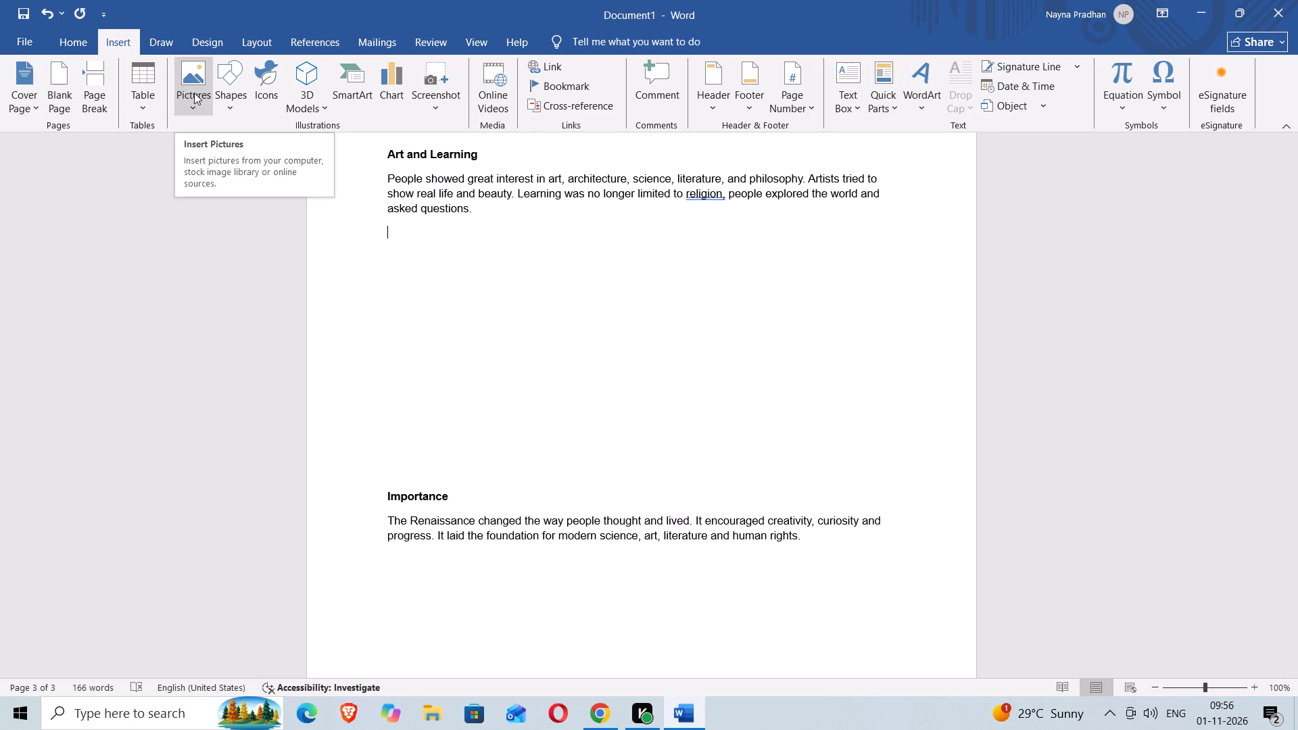
click(203, 155)
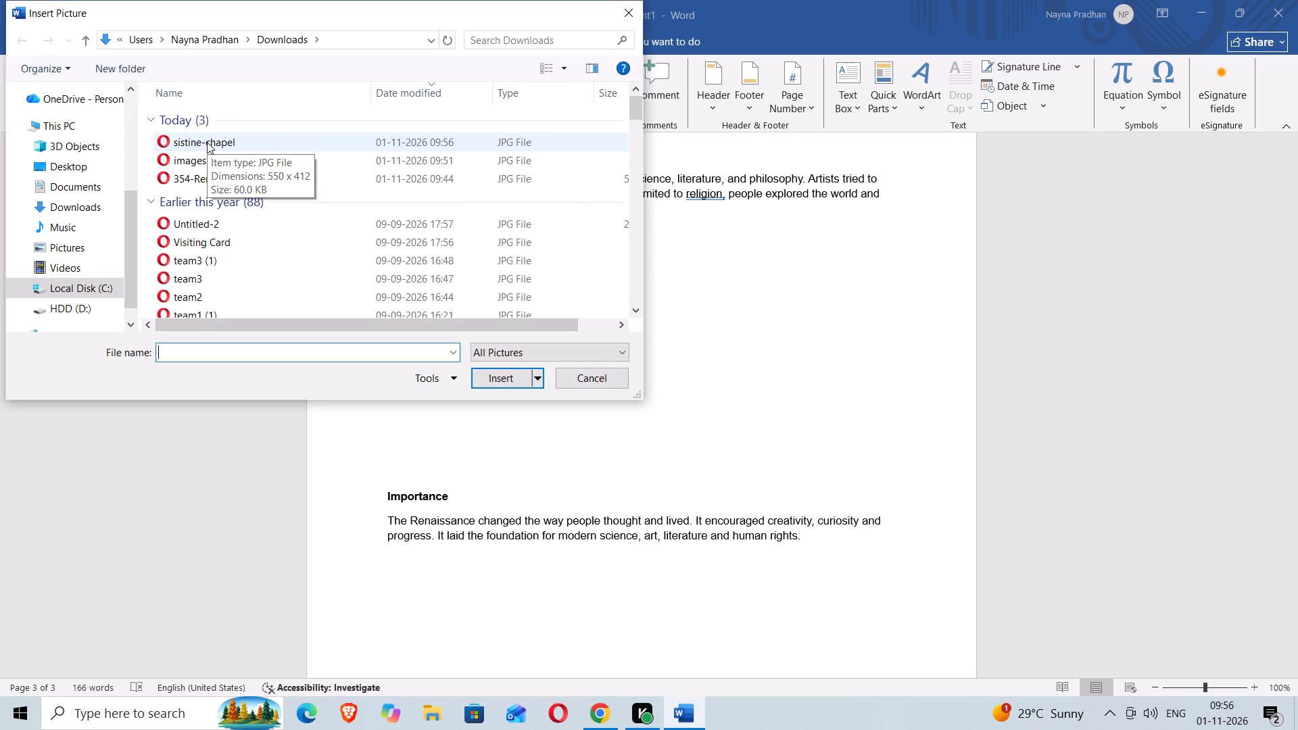
click(495, 382)
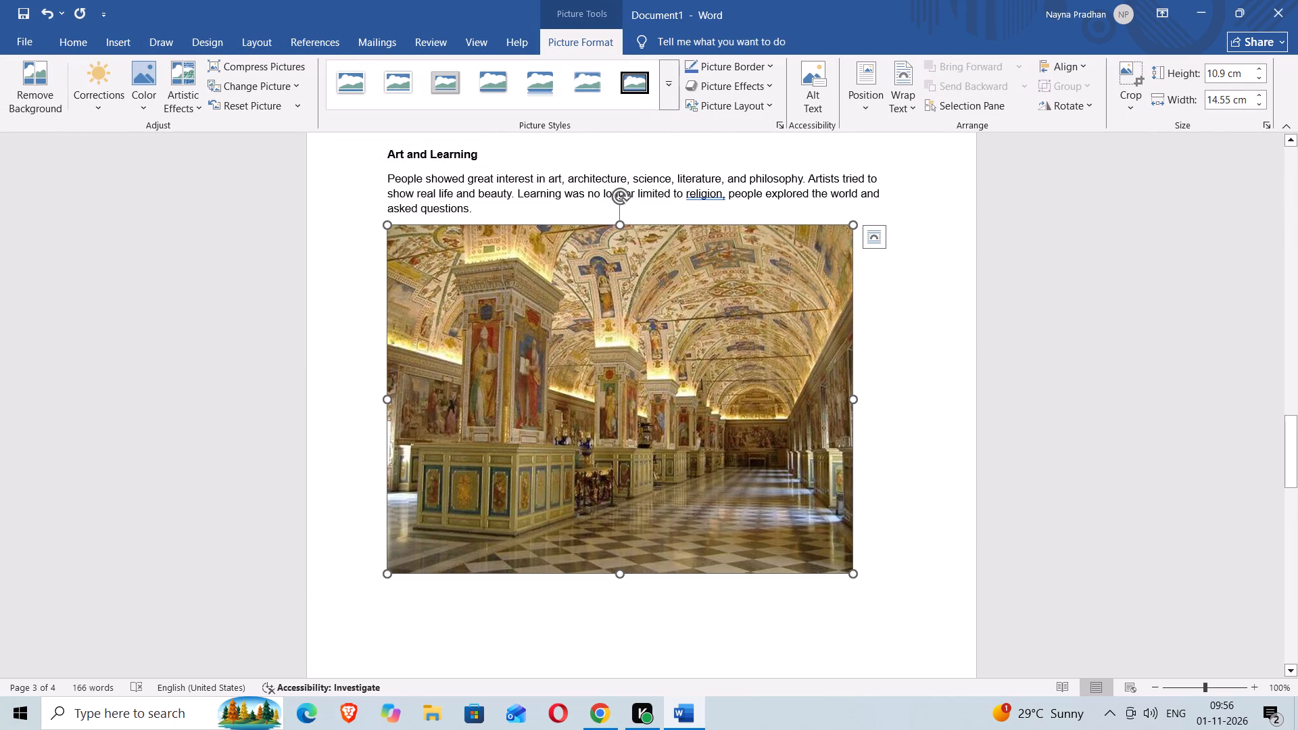
Shrink the Sistine Chapel picture to about 7.1 by 9.5 cm and apply the rectangular picture style with a soft shadow on all sides.
drag(389, 224, 461, 314)
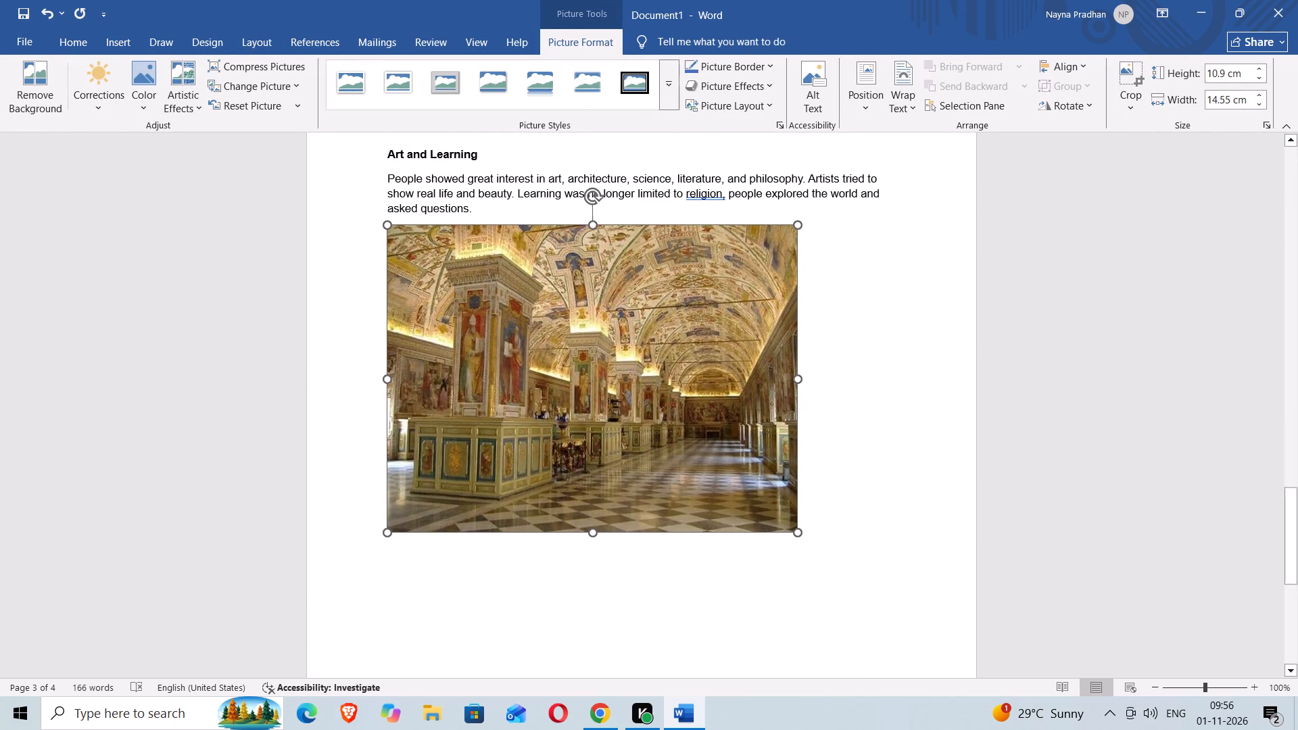
drag(461, 314, 548, 391)
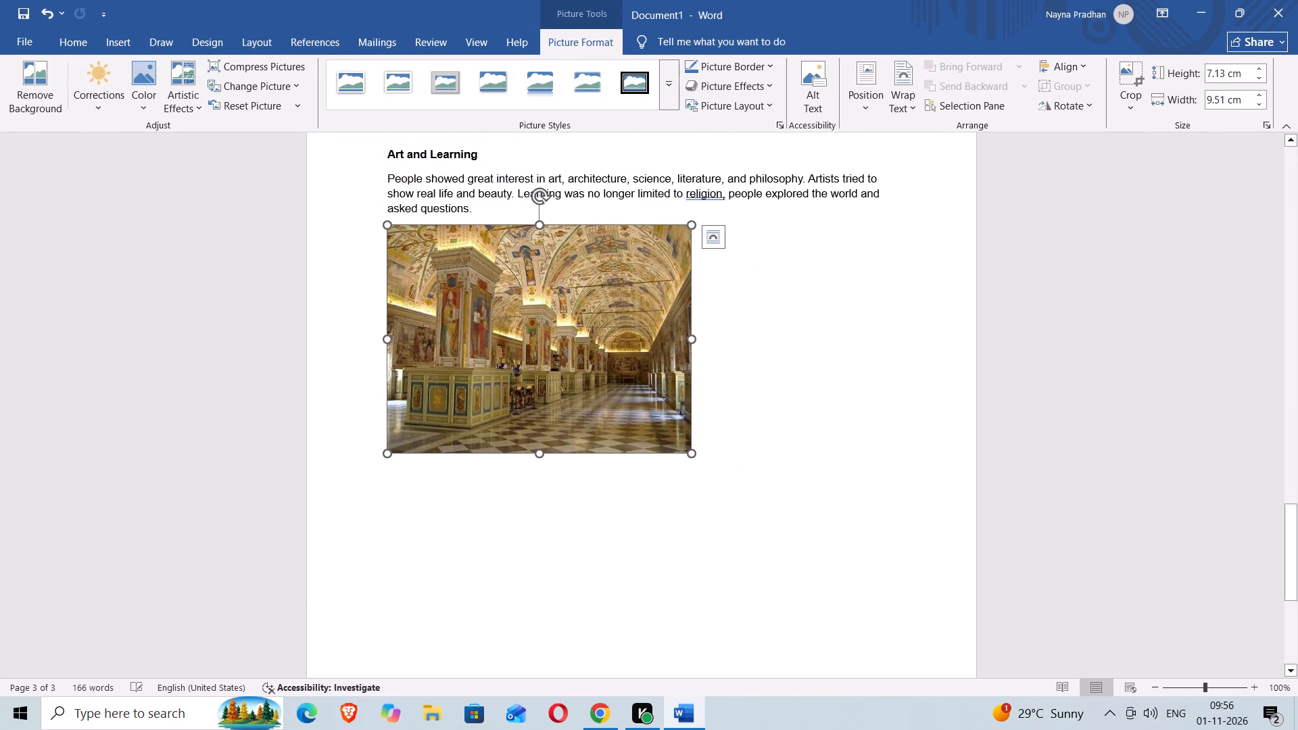
click(668, 83)
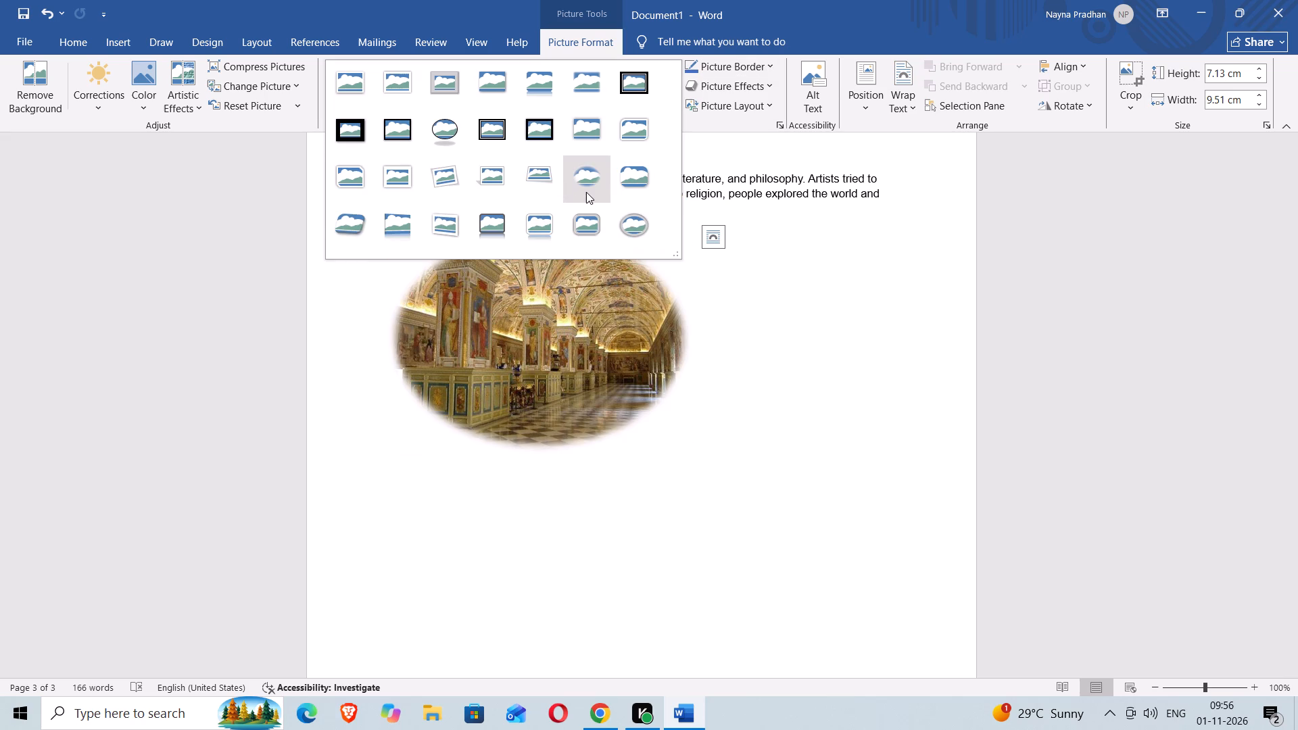
click(592, 137)
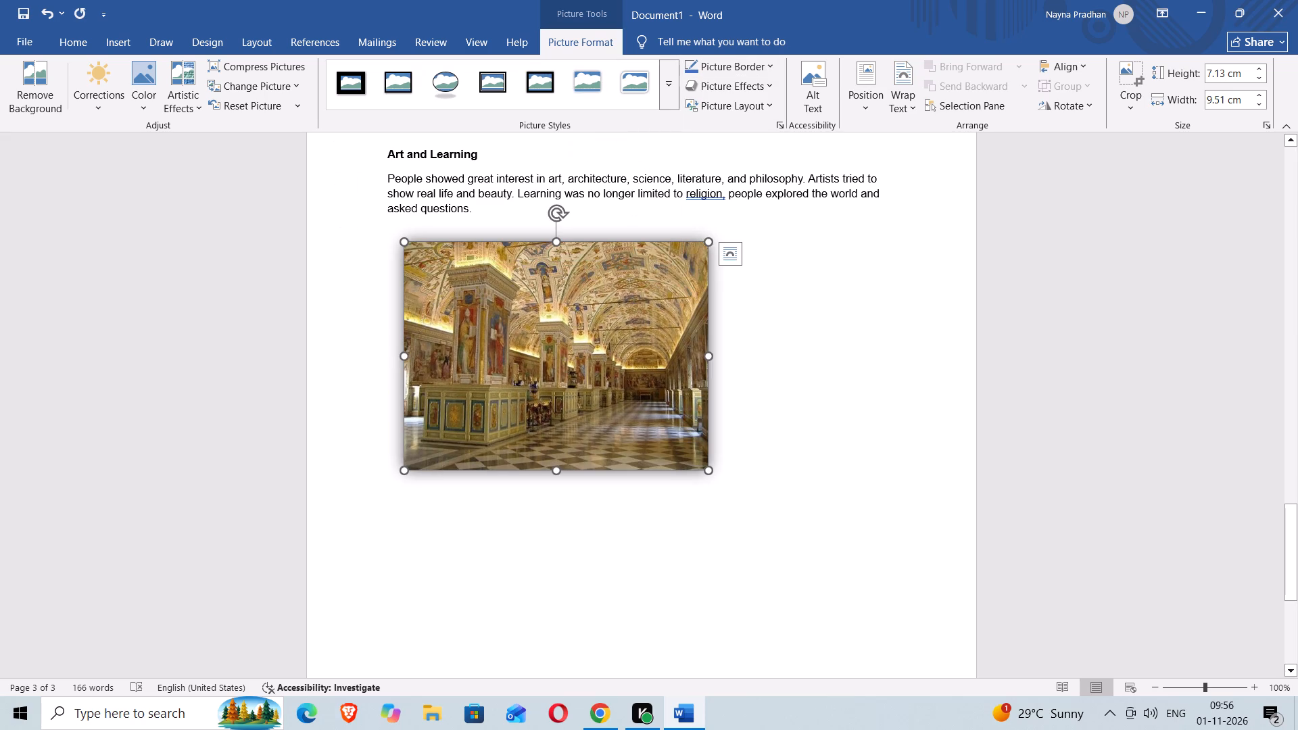
Insert 10_Most_Famous_Paintings_of_The_Renaissance from Downloads after the Sistine Chapel picture, with the file filter set to All Files.
click(744, 465)
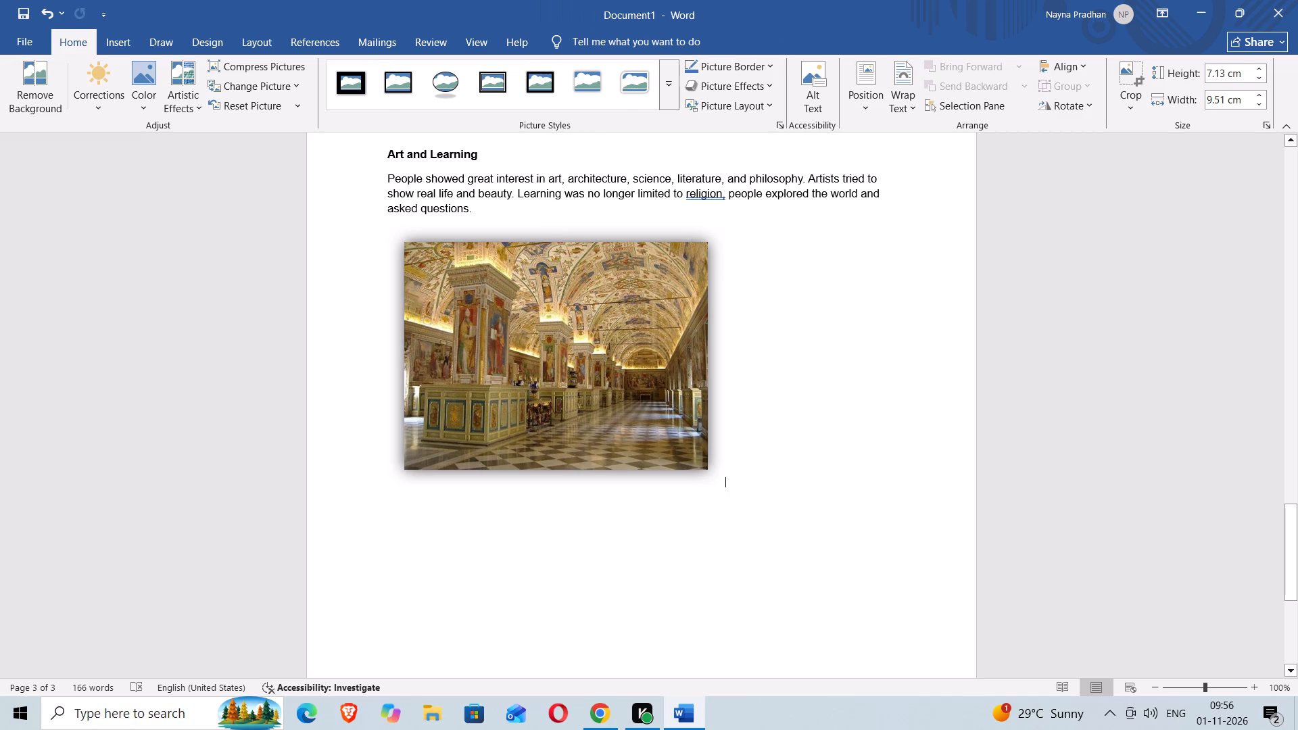
click(99, 36)
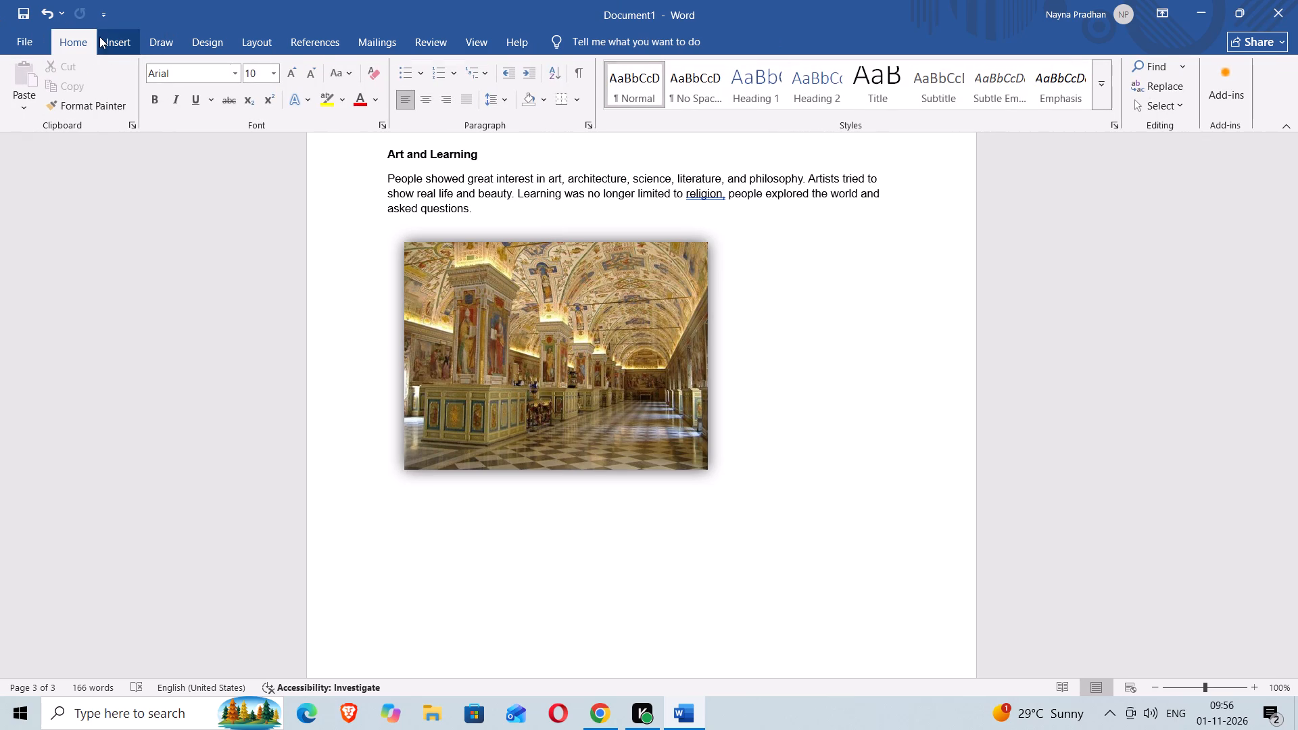
click(193, 101)
click(248, 150)
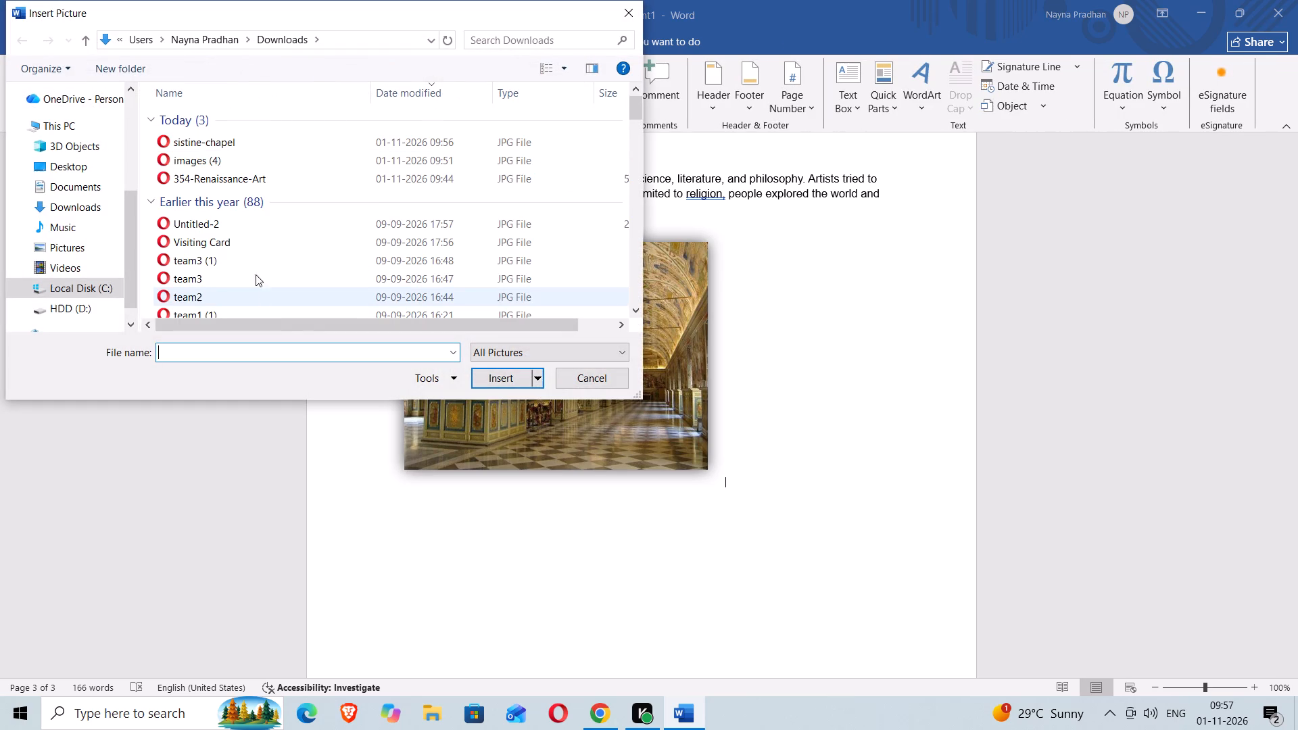
click(254, 155)
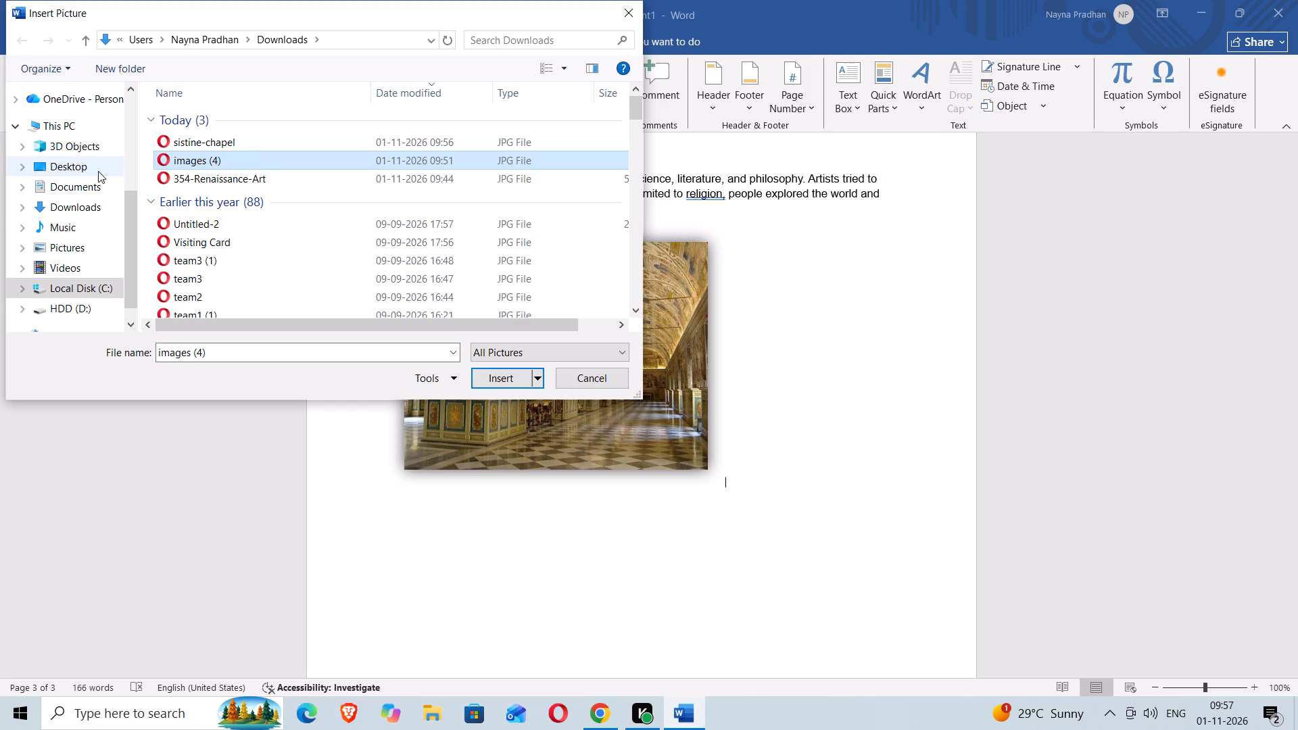
click(56, 203)
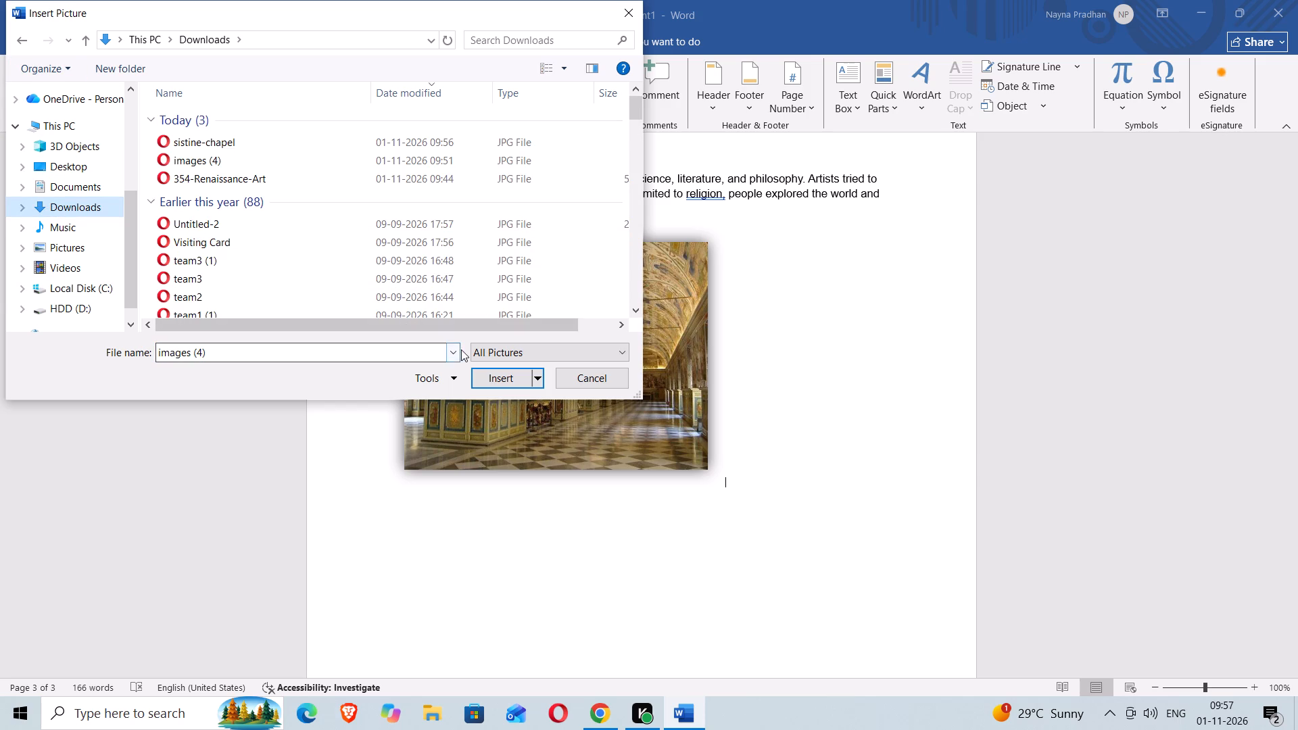
click(478, 351)
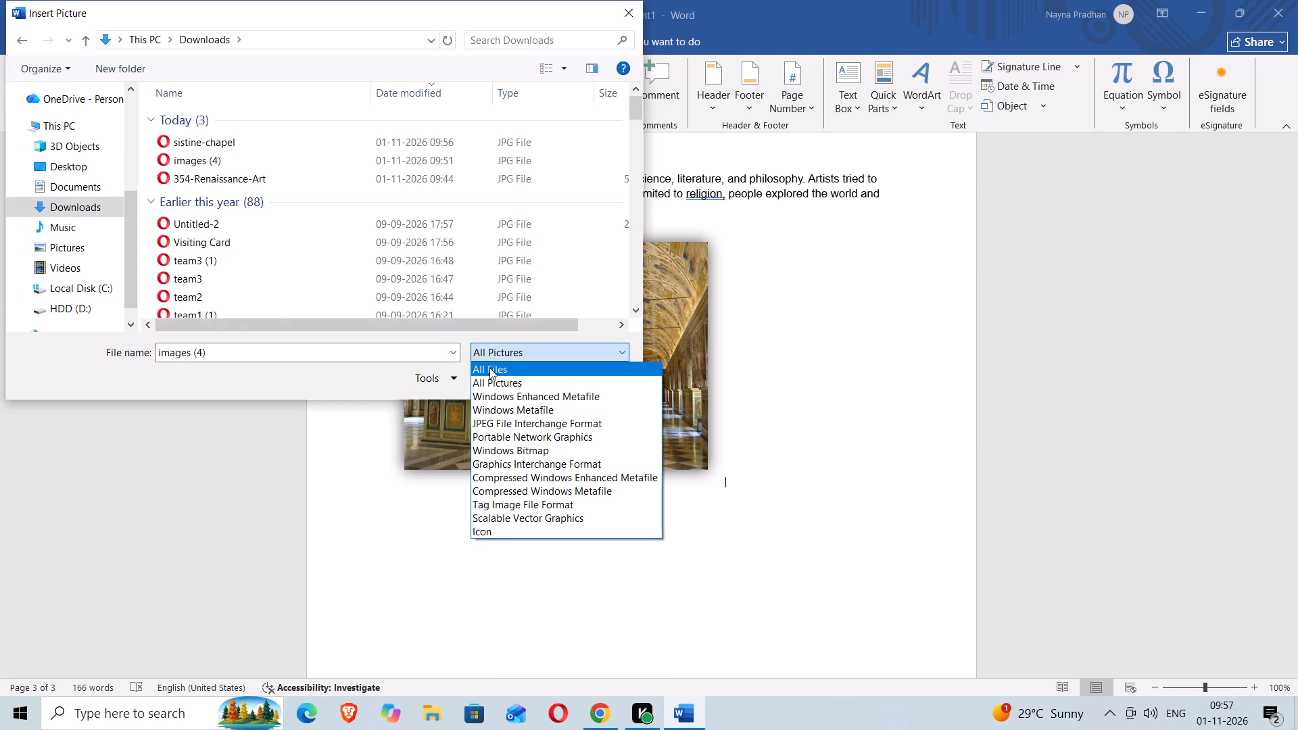
click(489, 367)
click(233, 160)
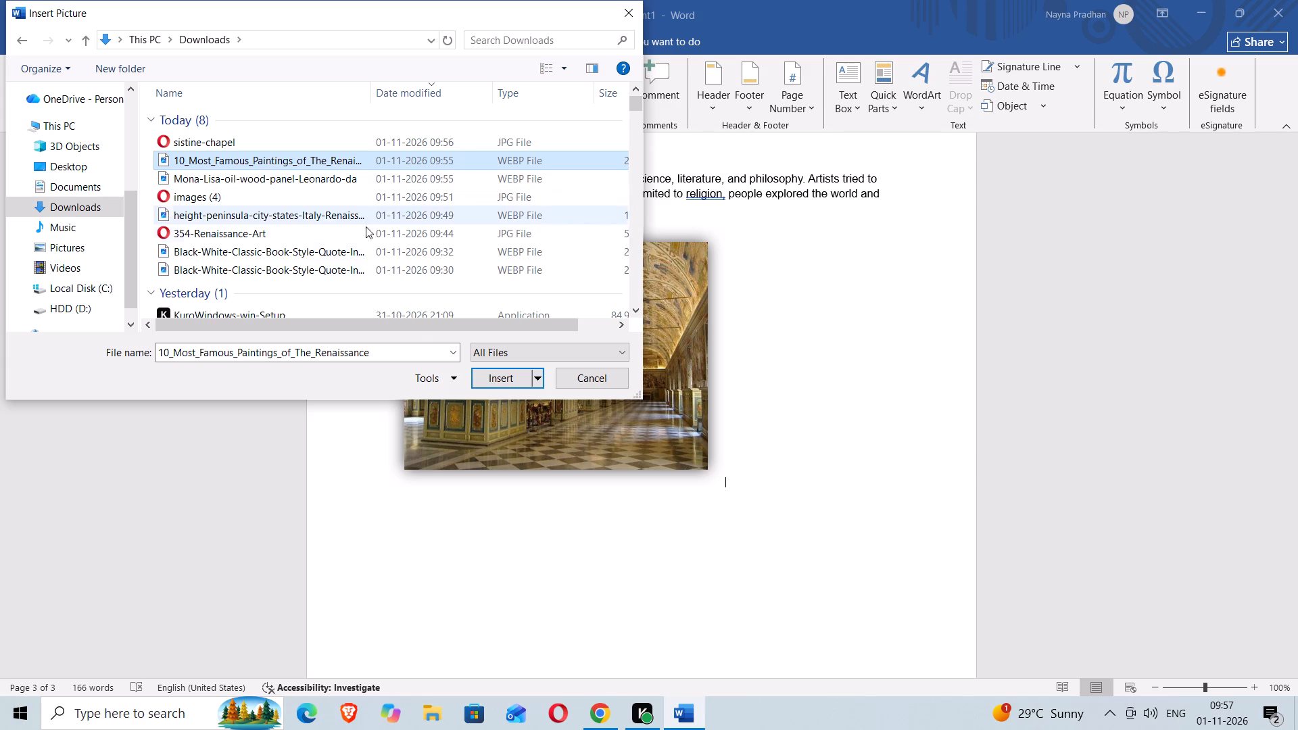
click(489, 383)
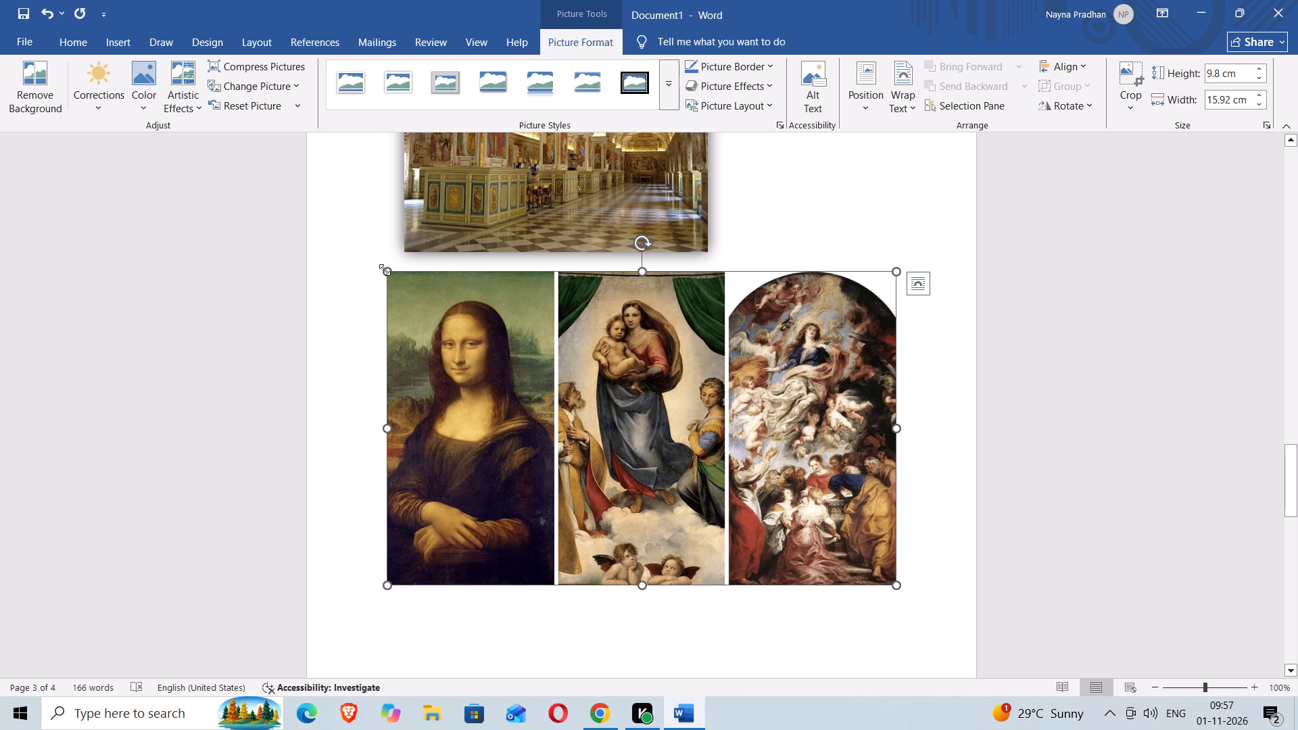
Shrink the famous paintings picture to about 7.5 cm high and 12.2 cm wide.
drag(391, 274, 508, 472)
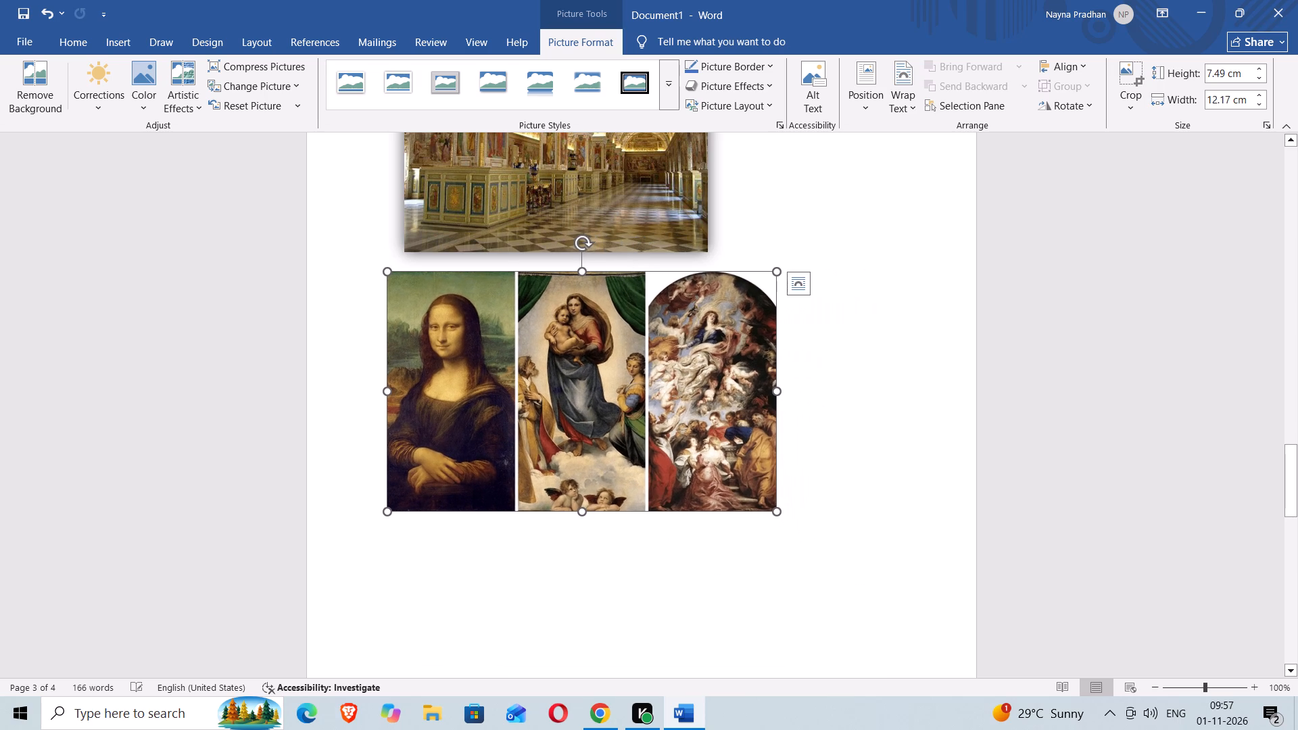
drag(508, 418, 528, 485)
Set the famous paintings picture's text wrapping to In Front of Text and move it toward the page's right margin, above the Importance heading.
right_click(514, 441)
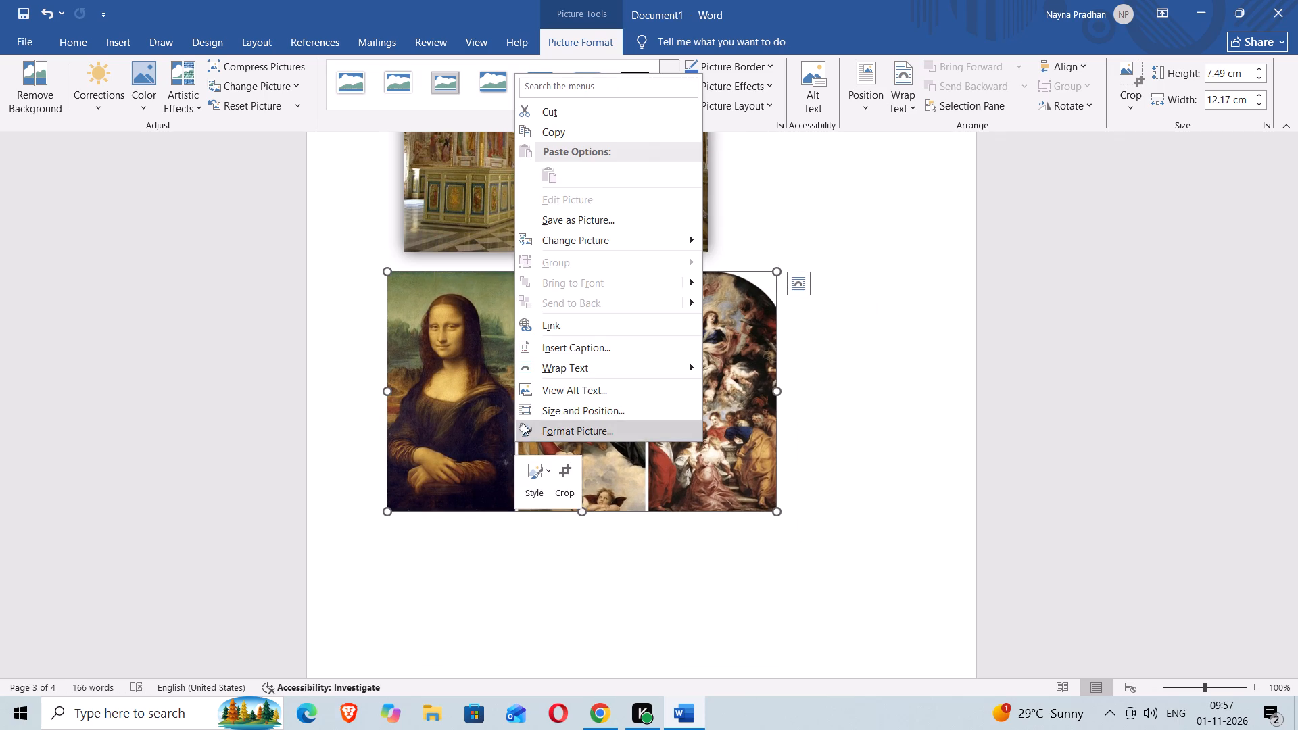
click(545, 374)
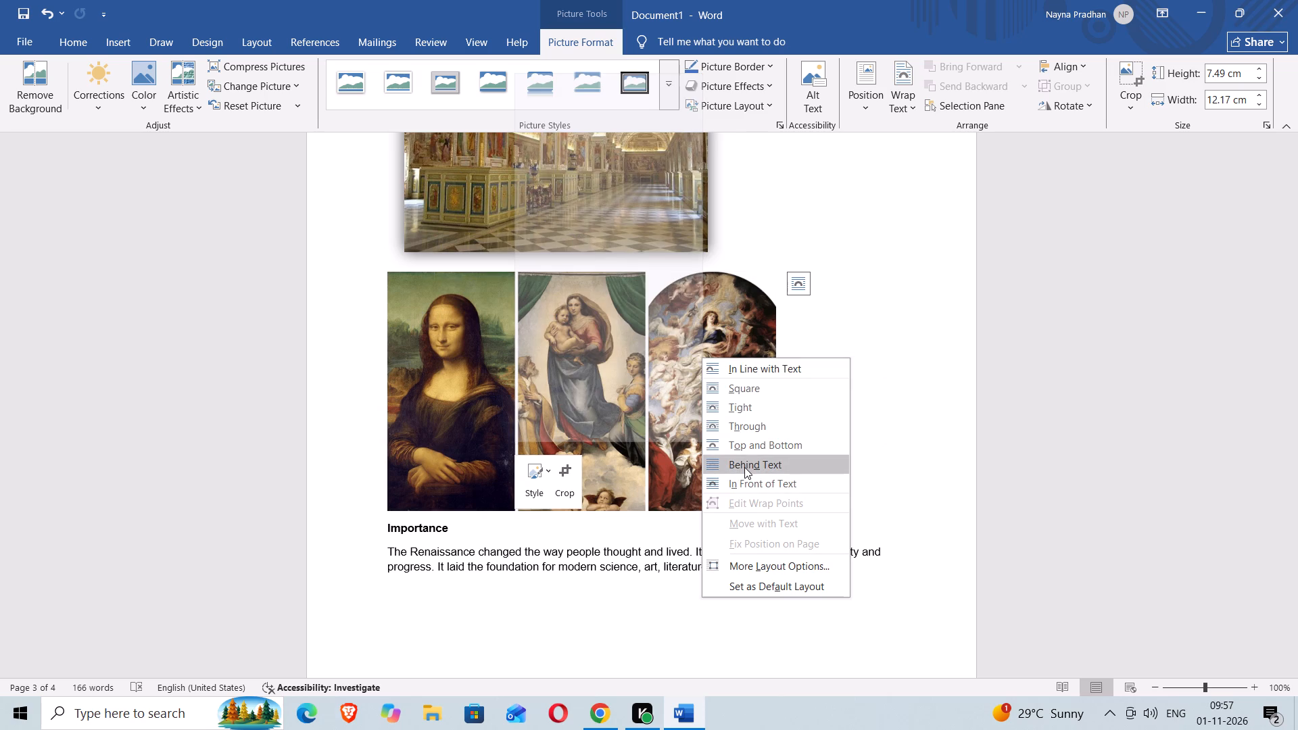
click(765, 489)
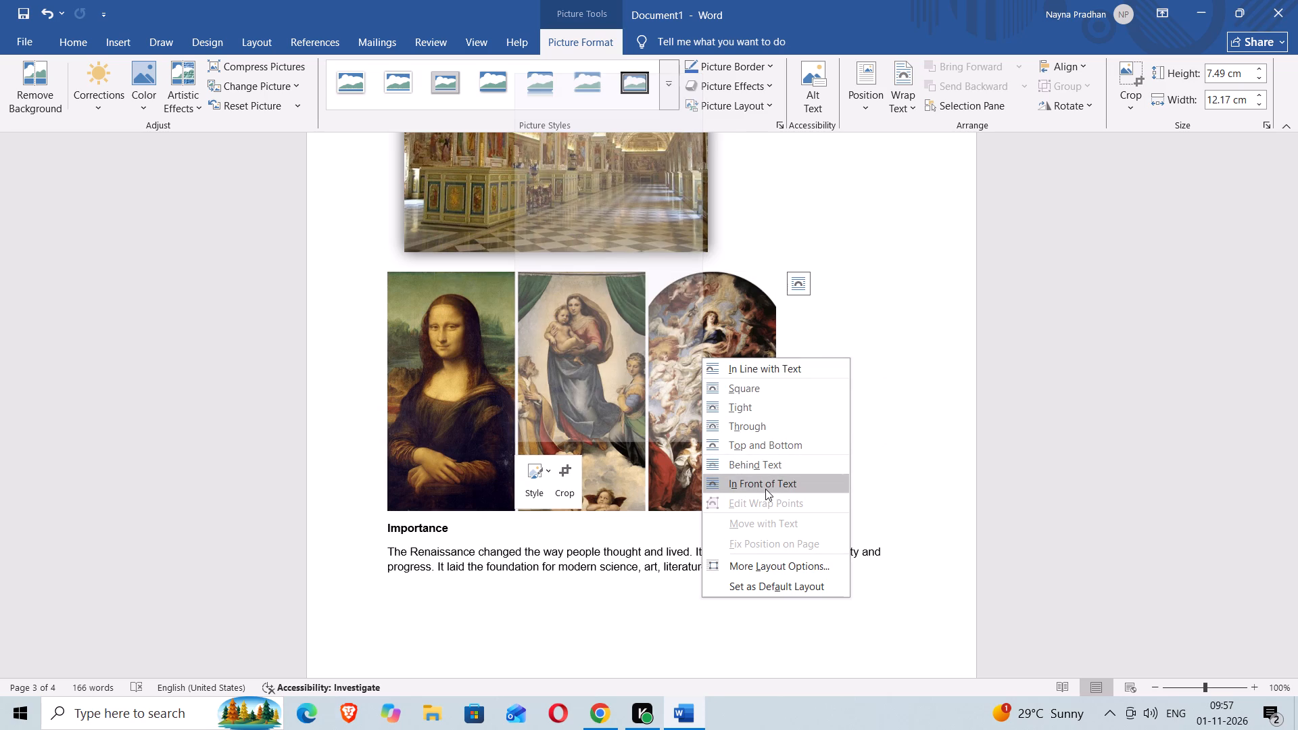
drag(602, 434, 708, 417)
click(711, 413)
click(712, 409)
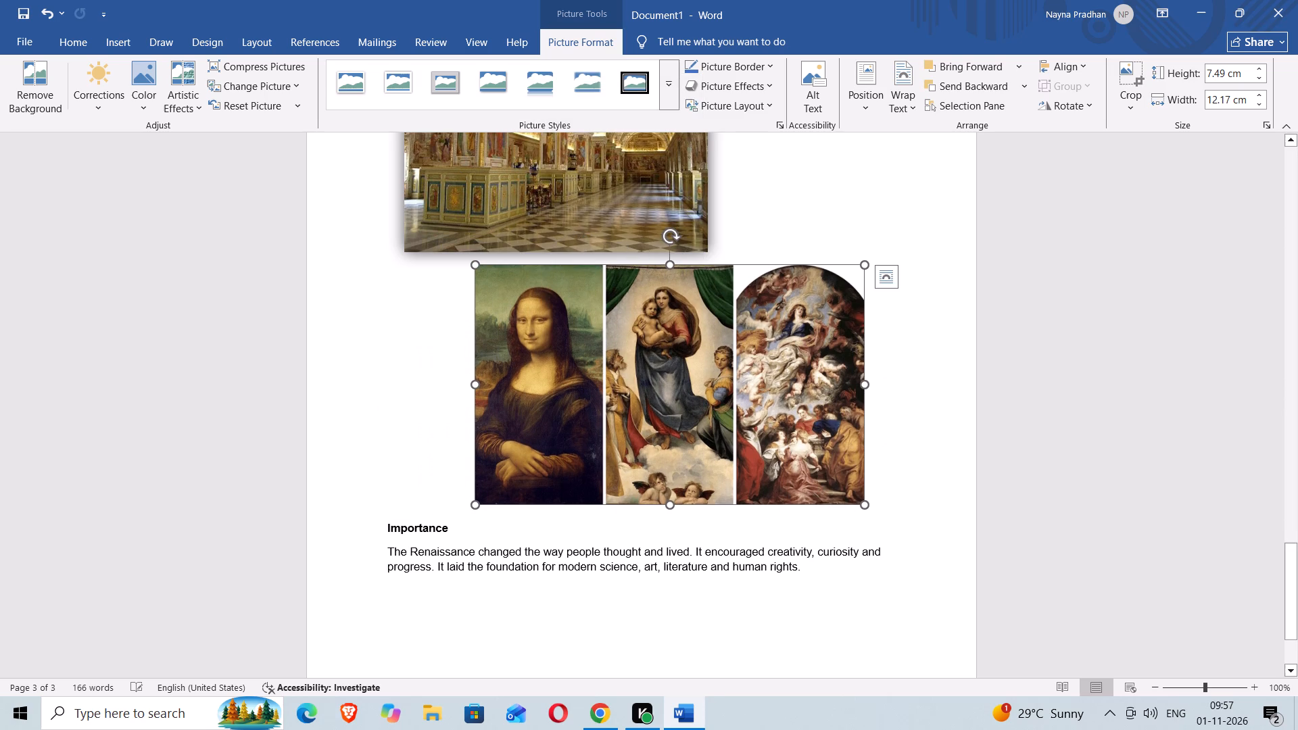
Shrink the famous paintings picture to about 6.1 cm high and 9.9 cm wide and shift it slightly up above the Importance heading.
scroll(708, 397, up, 3)
scroll(708, 397, down, 4)
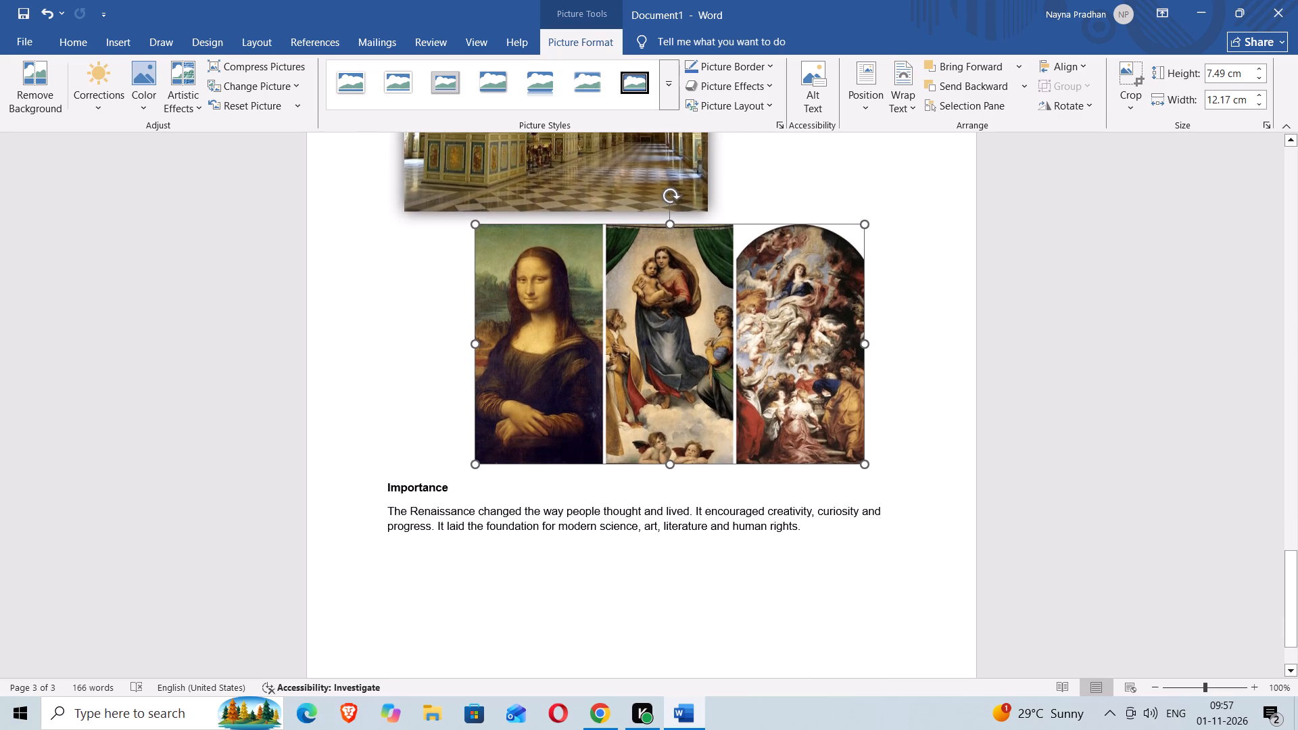
drag(479, 221, 592, 285)
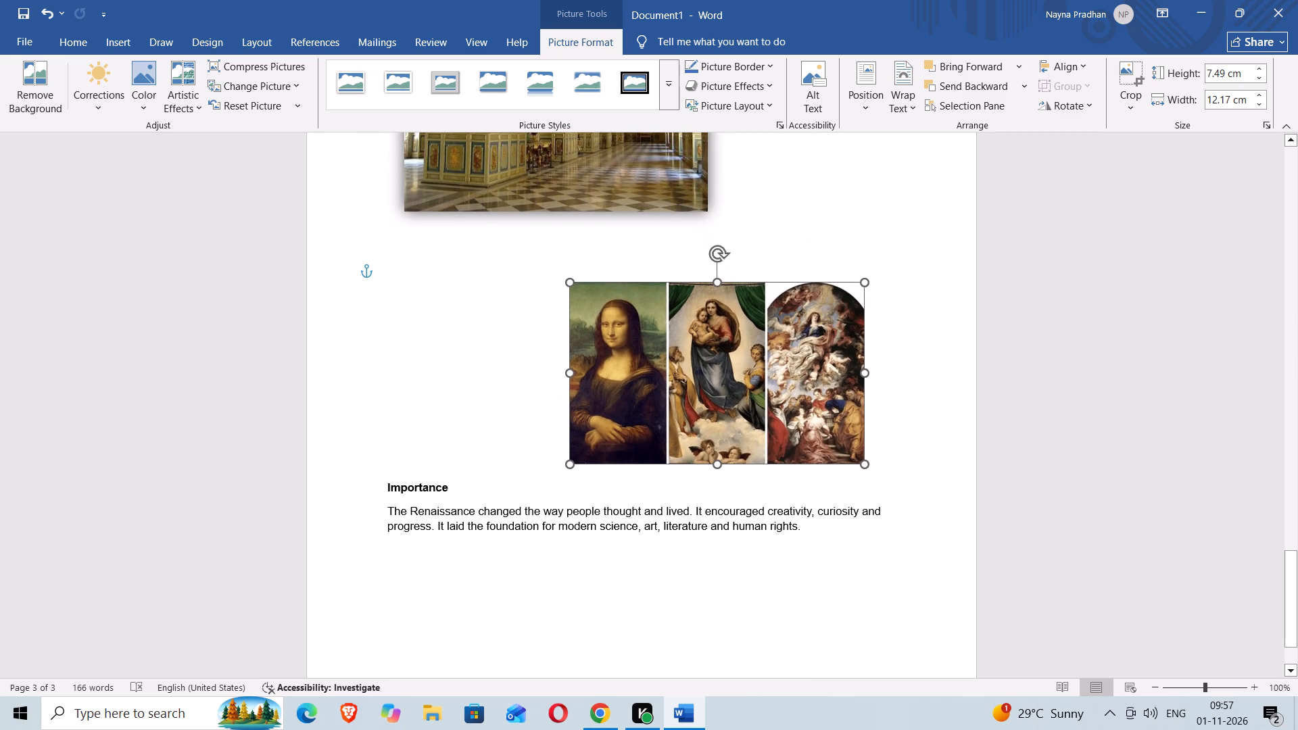
drag(592, 285, 541, 274)
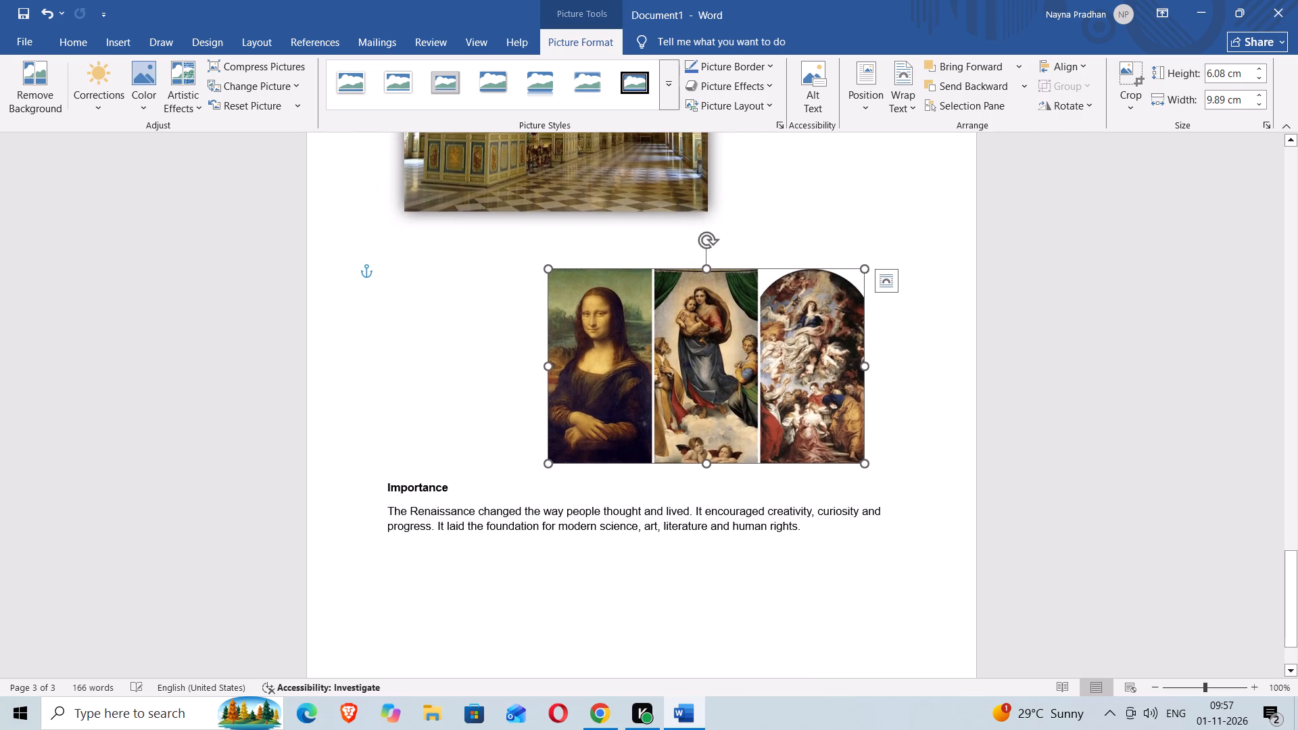
drag(736, 359, 730, 342)
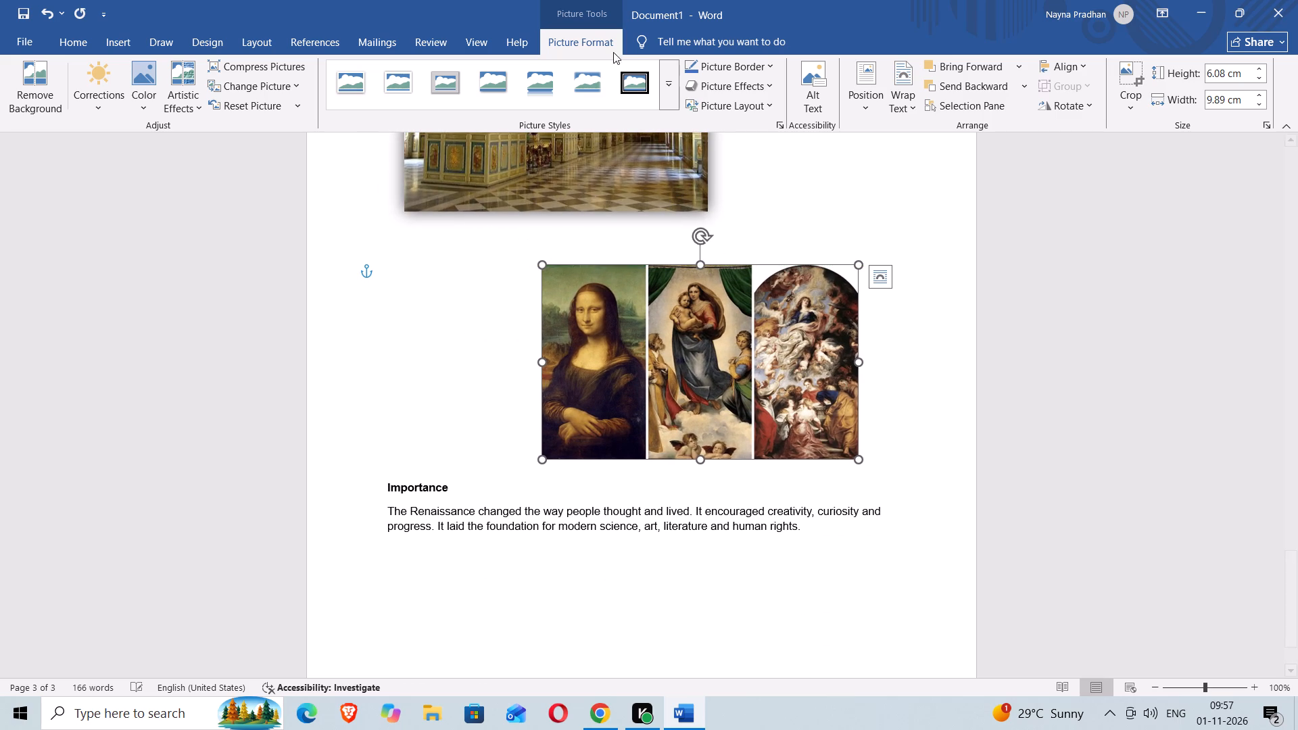
Apply the rectangular picture style with a soft shadow on all sides to the famous paintings picture.
click(572, 91)
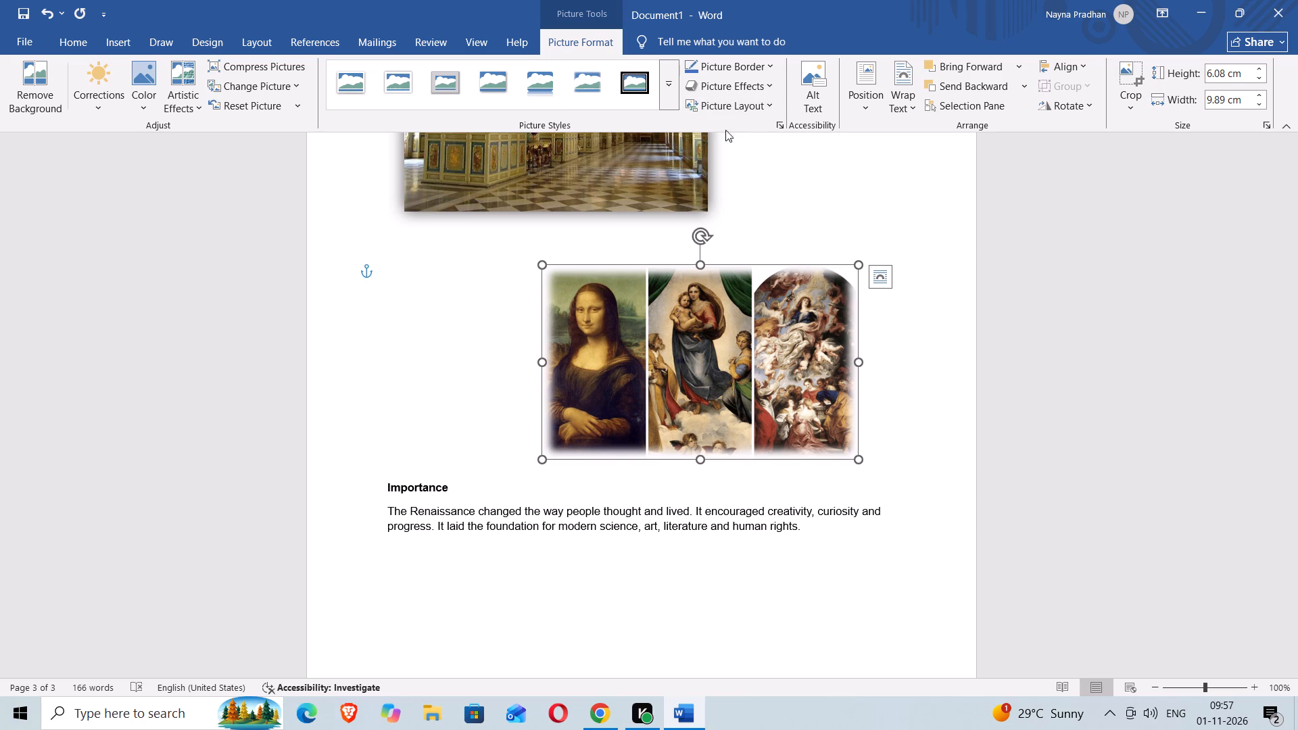
click(673, 100)
click(582, 128)
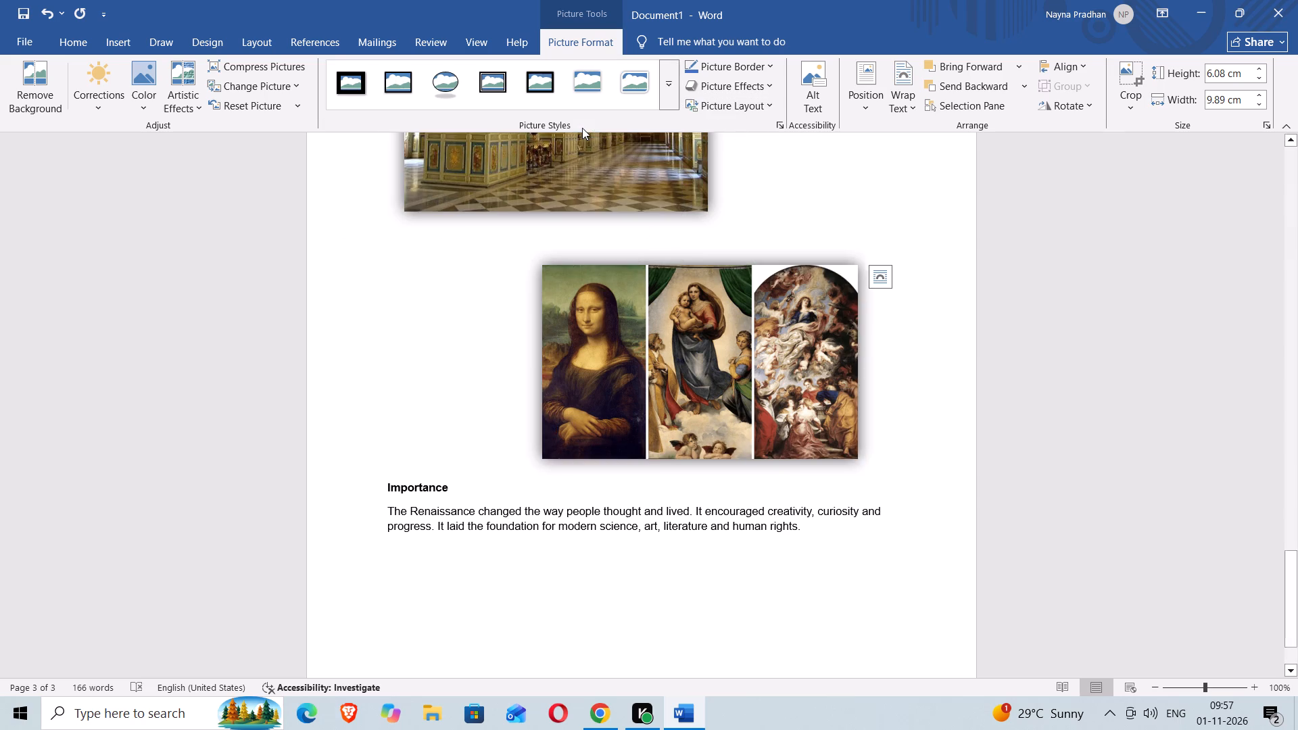
Move the famous paintings picture slightly toward the page's right margin, keeping it between the Sistine Chapel picture and the Importance heading.
scroll(723, 362, up, 7)
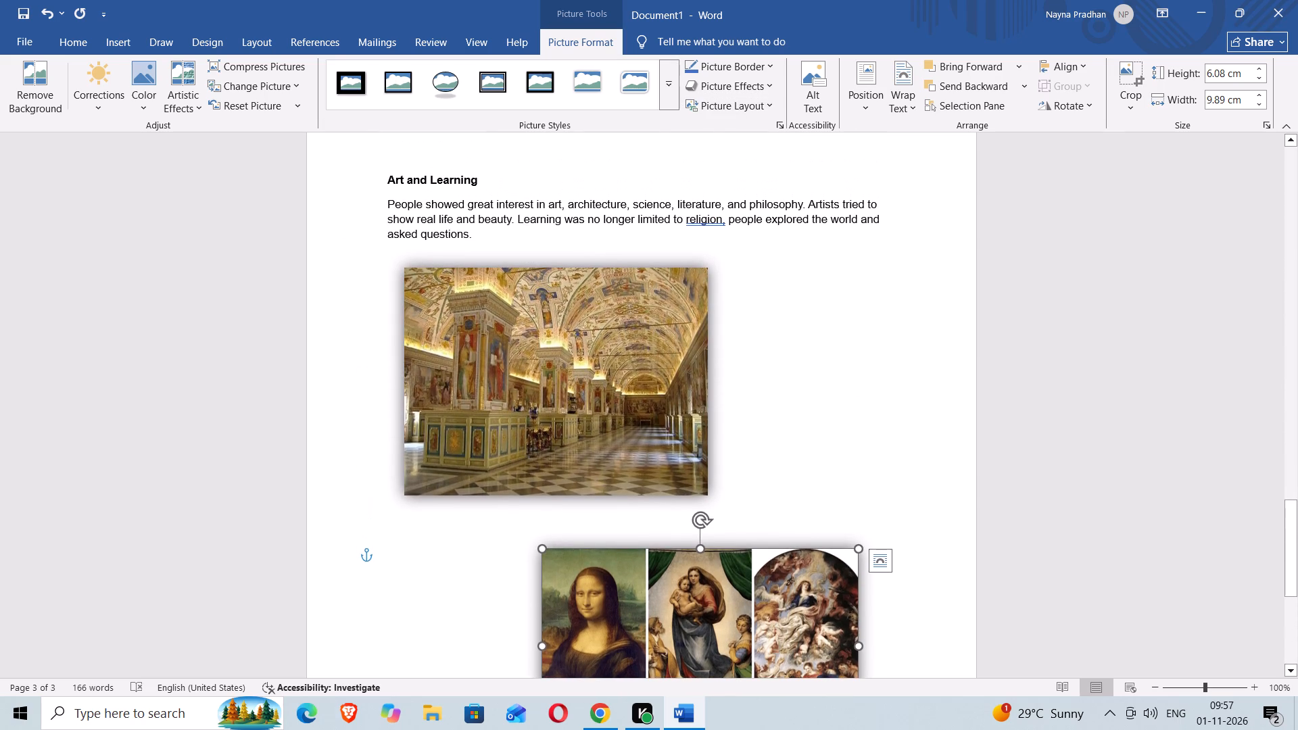
scroll(664, 563, down, 4)
drag(681, 535, 689, 512)
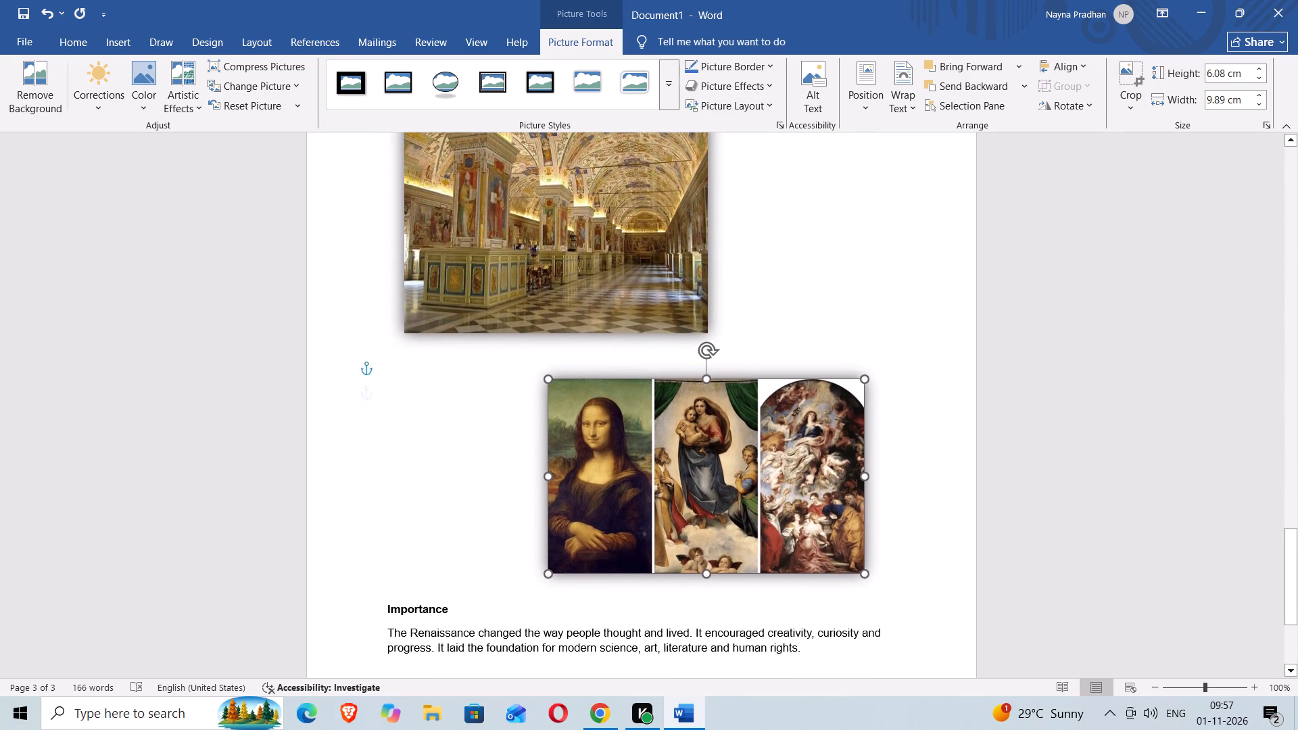
drag(689, 512, 710, 518)
Shrink the Sistine Chapel picture under Art and Learning to about 6.9 cm high and 9.3 cm wide.
scroll(711, 516, up, 3)
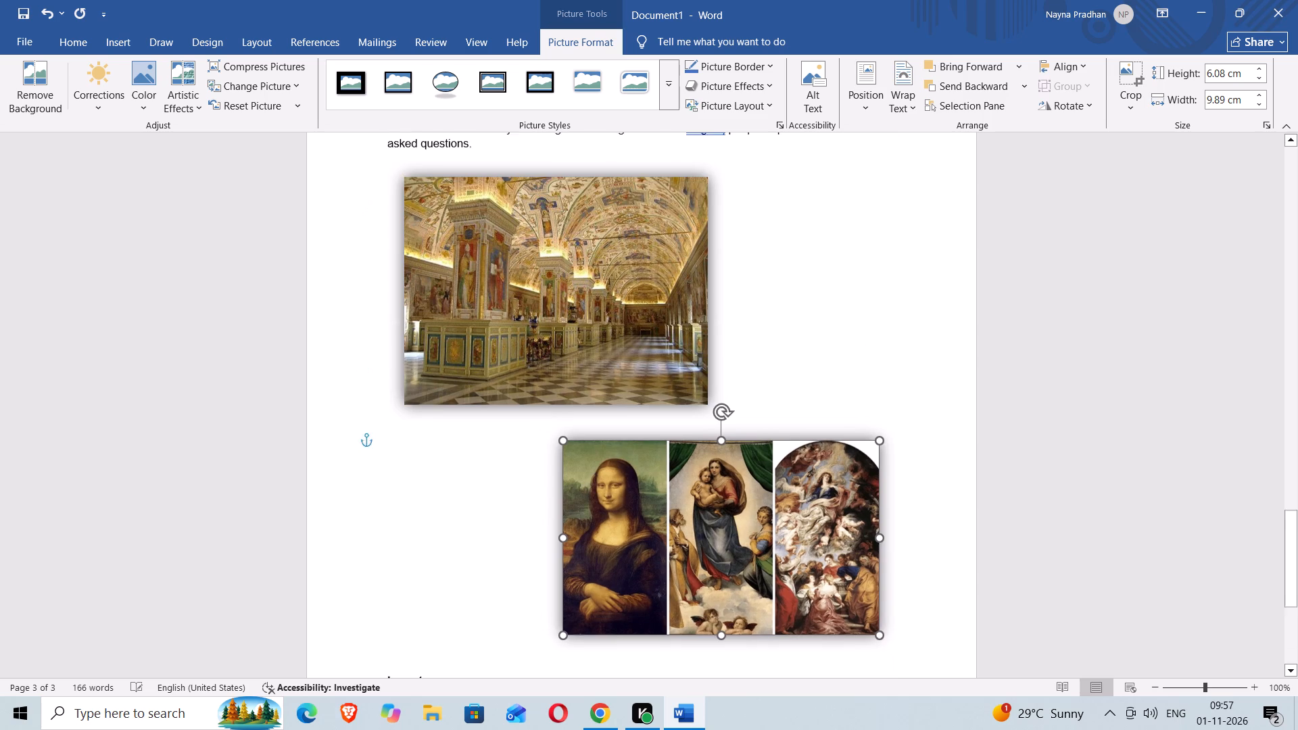
click(625, 362)
drag(706, 456, 706, 455)
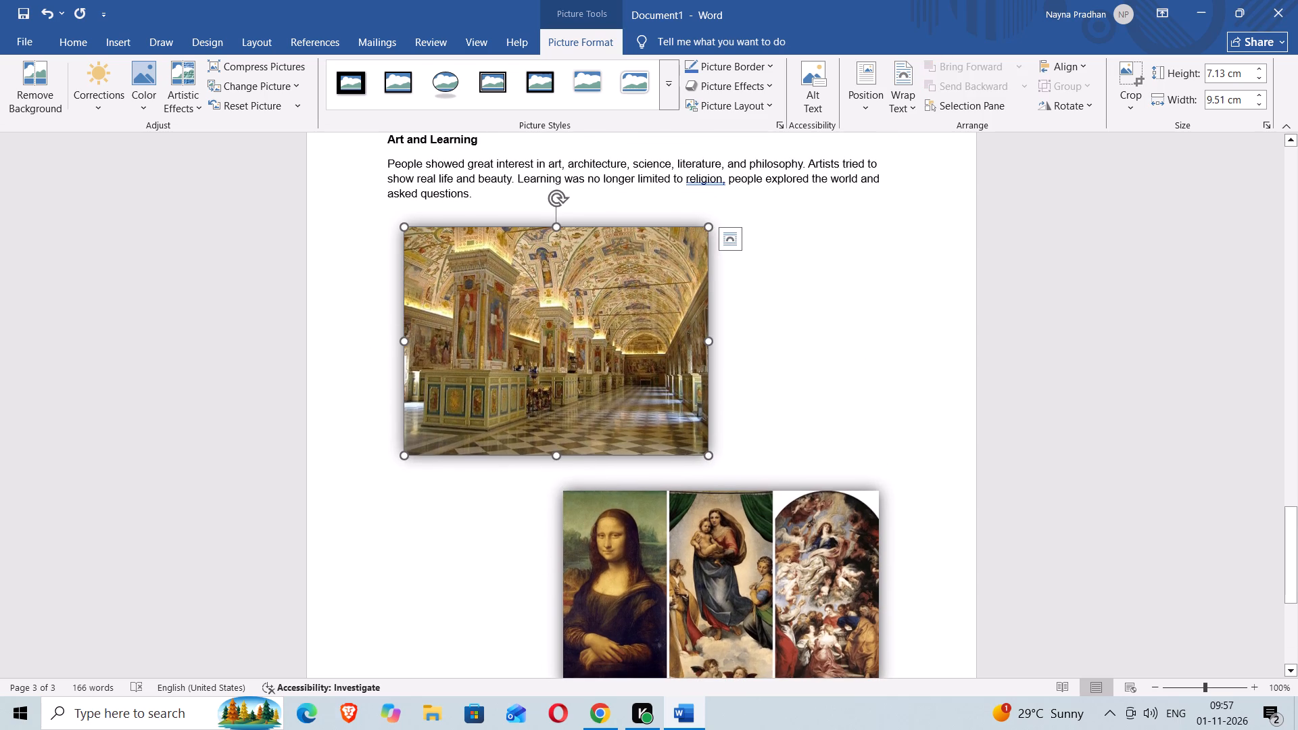
drag(706, 455, 700, 446)
Review the layout of all three pages, checking the text and pictures from the Renaissance Period title to the Importance section.
scroll(704, 470, down, 6)
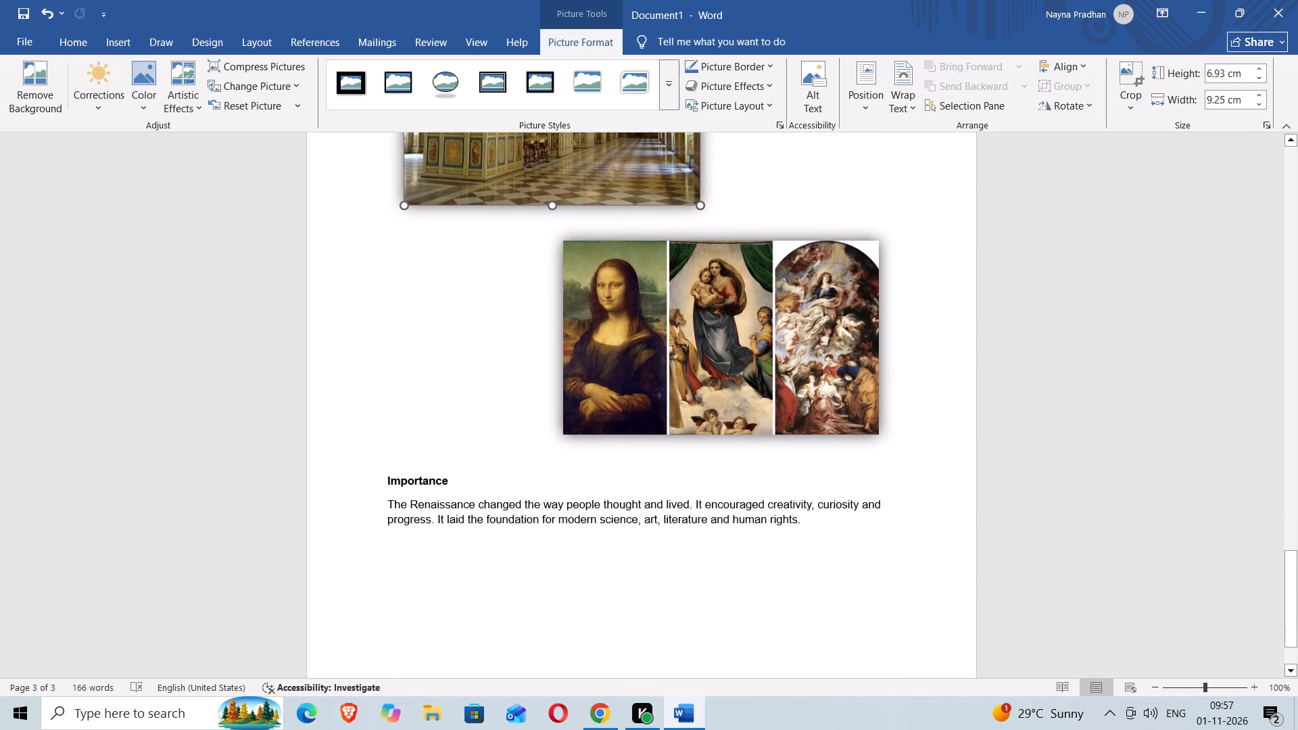
scroll(696, 461, down, 1)
scroll(1000, 536, up, 9)
scroll(1000, 522, down, 1)
scroll(1000, 522, up, 4)
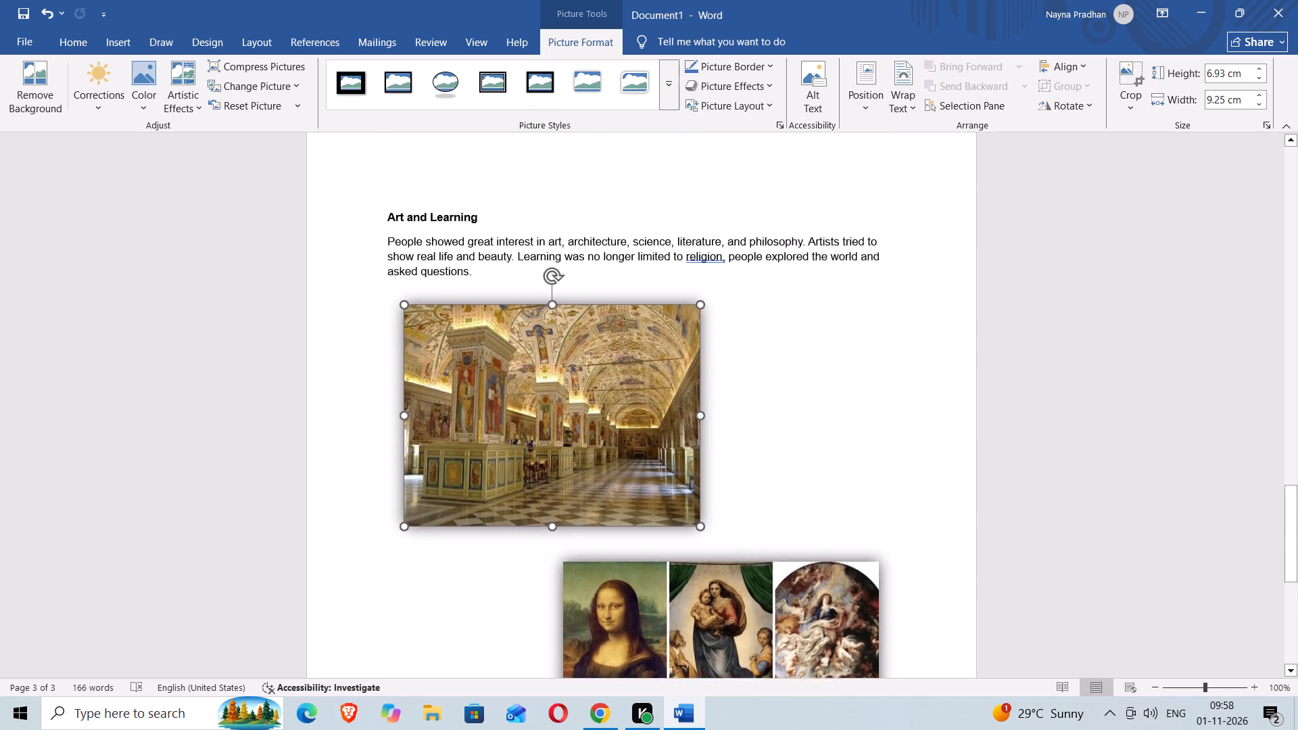
scroll(1000, 508, up, 18)
scroll(987, 520, down, 1)
scroll(987, 520, up, 1)
scroll(987, 520, down, 1)
scroll(987, 520, up, 1)
scroll(987, 520, down, 1)
scroll(987, 520, up, 6)
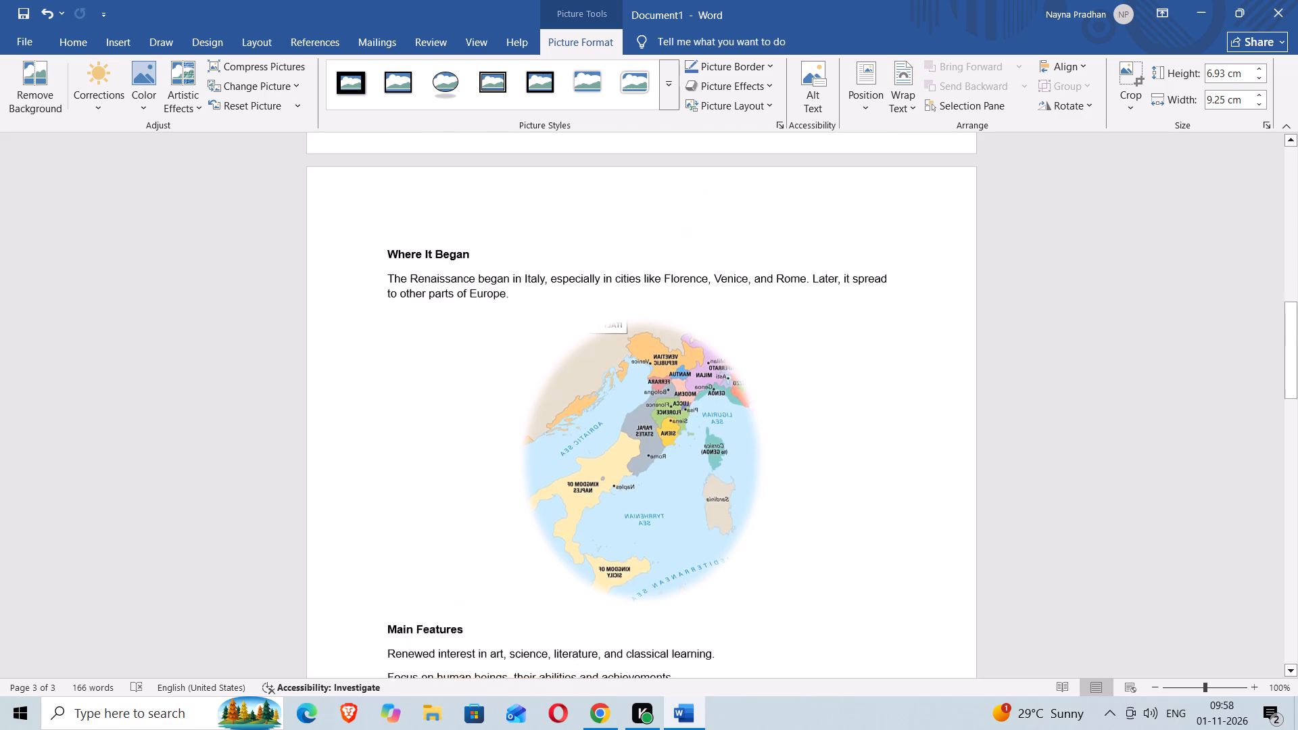
scroll(987, 510, up, 20)
scroll(987, 510, up, 6)
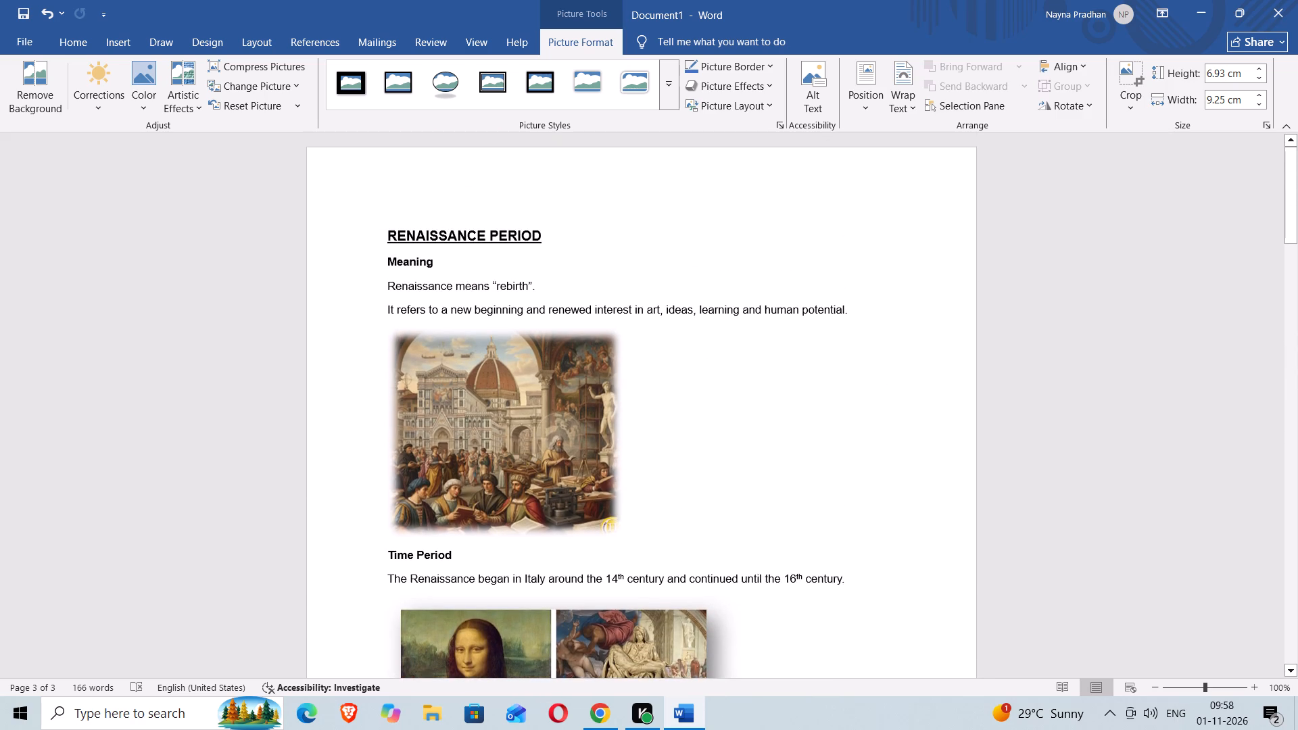
scroll(924, 458, up, 5)
scroll(924, 458, down, 4)
scroll(608, 422, down, 4)
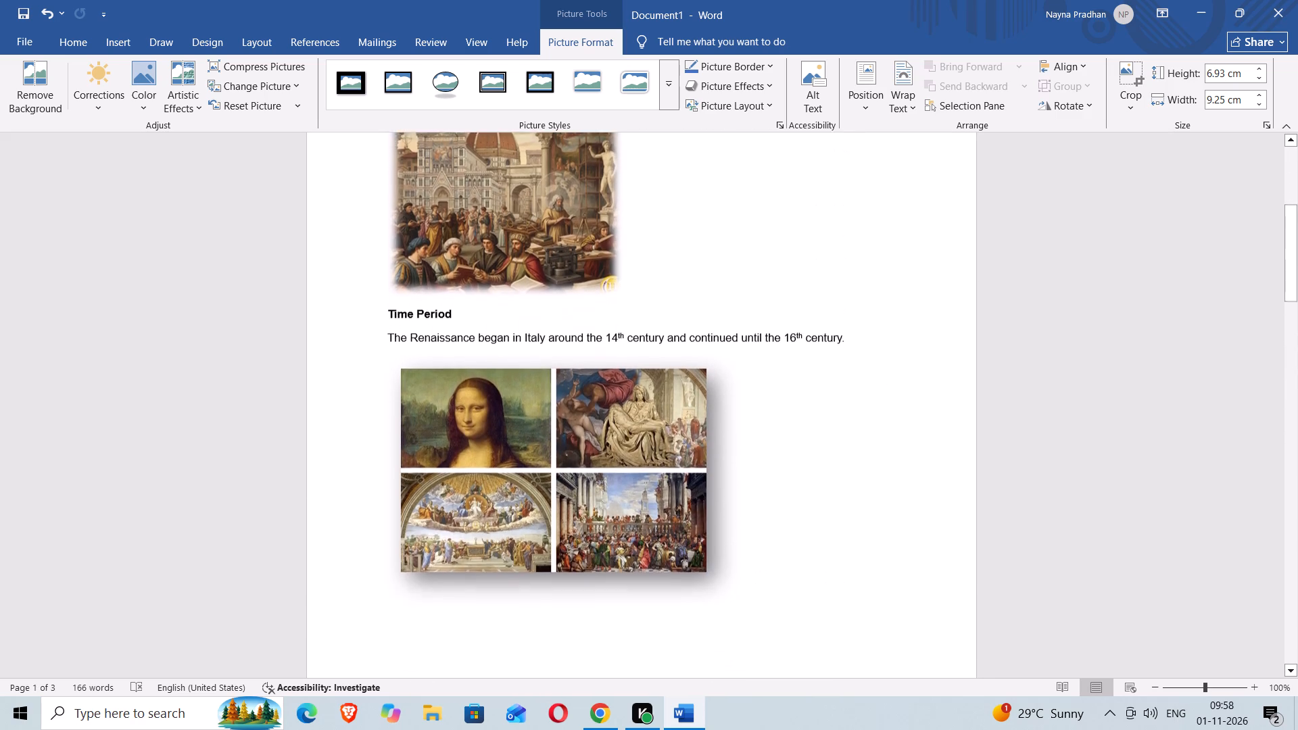
scroll(608, 422, down, 20)
scroll(608, 422, down, 9)
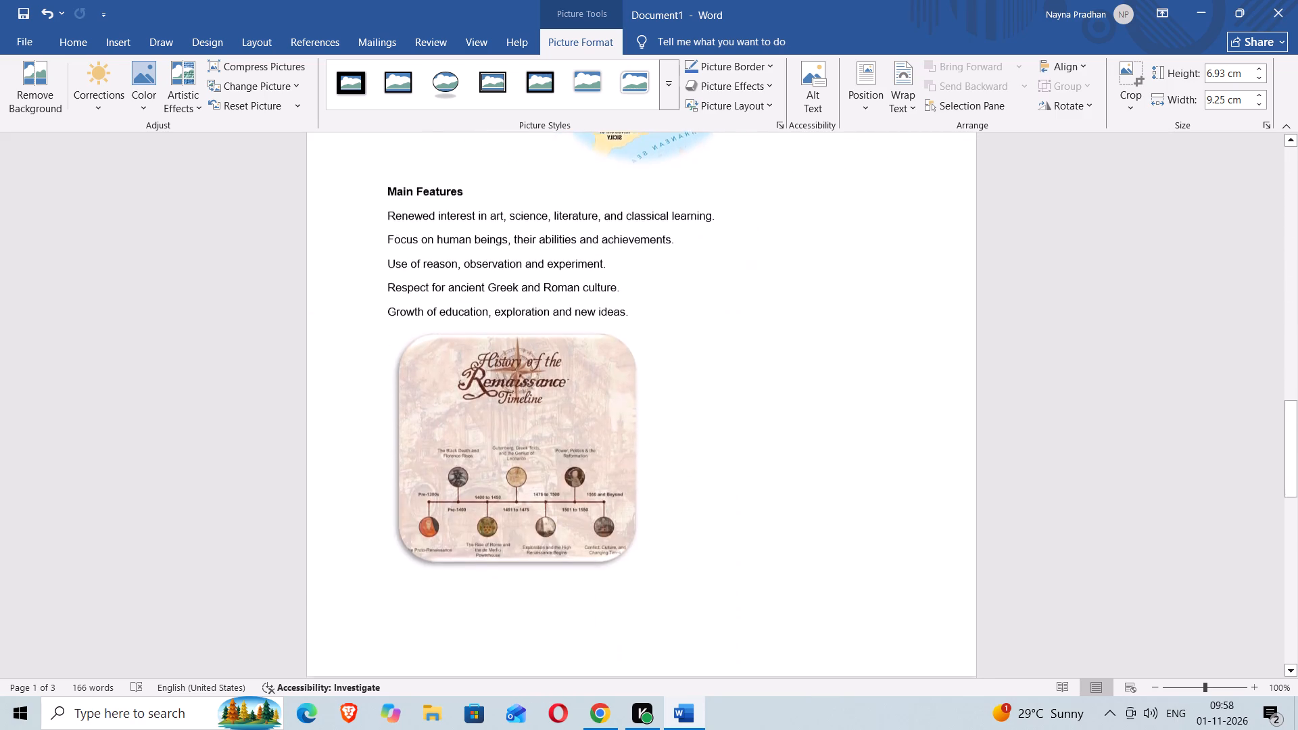
scroll(606, 387, down, 16)
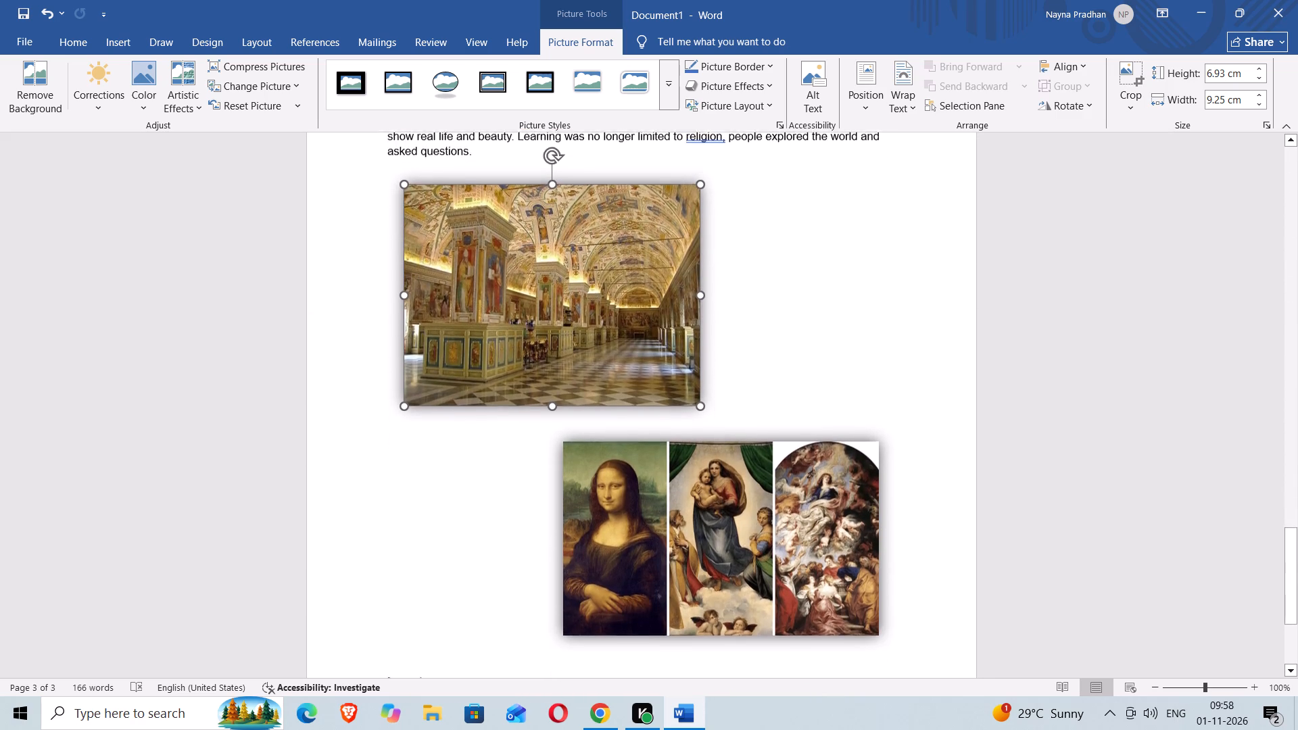
scroll(605, 377, down, 8)
scroll(605, 377, up, 8)
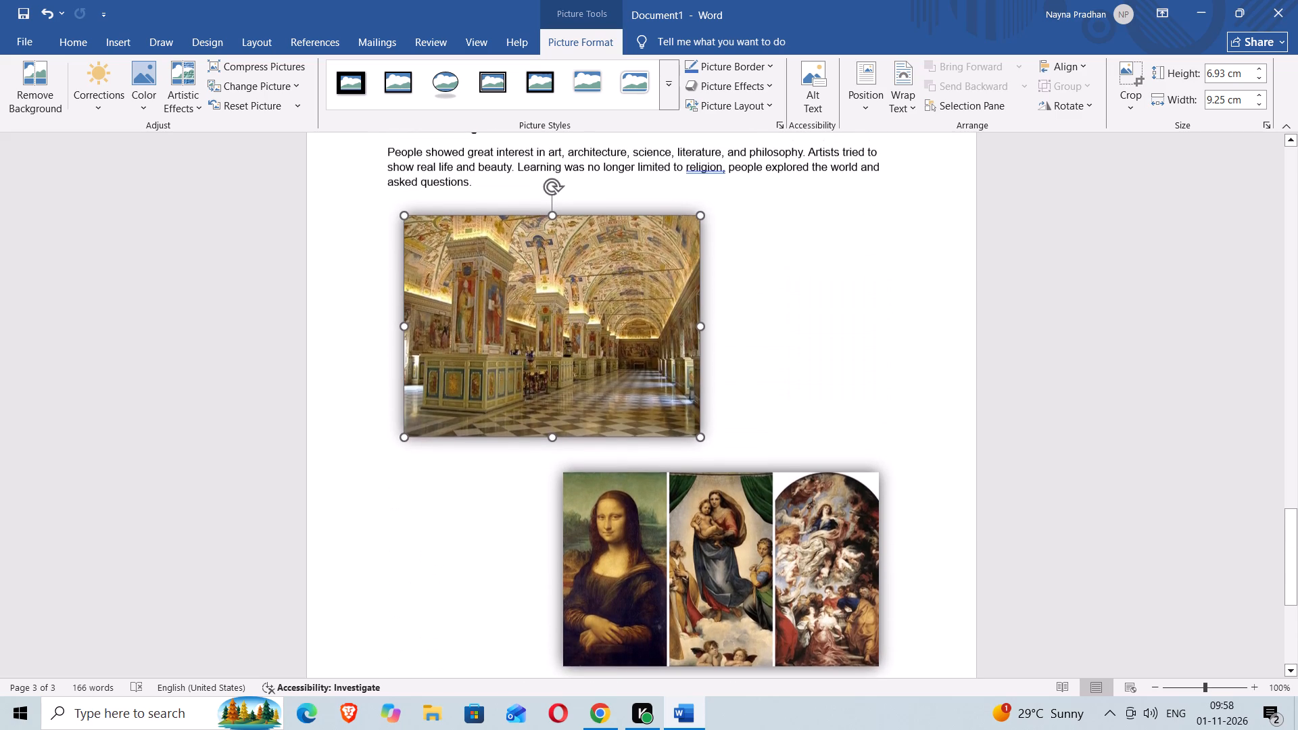
scroll(605, 376, up, 3)
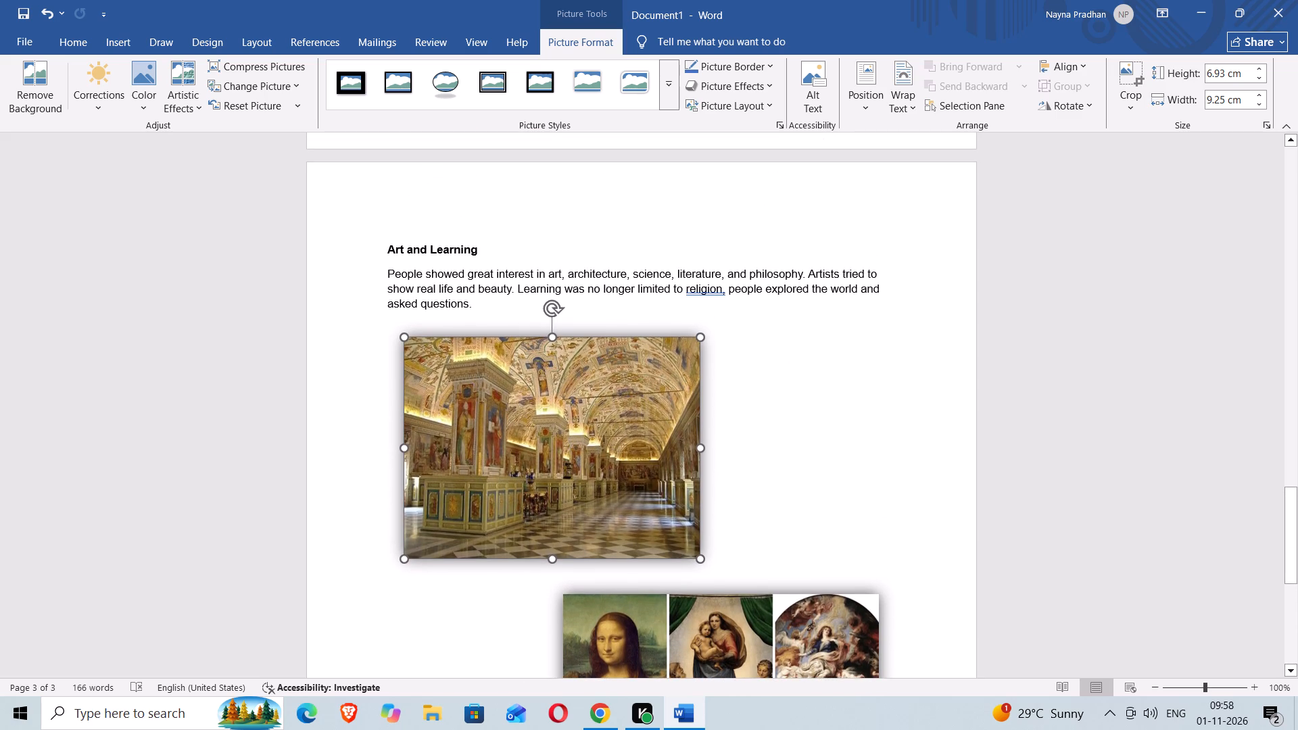
scroll(759, 452, up, 17)
scroll(753, 450, up, 4)
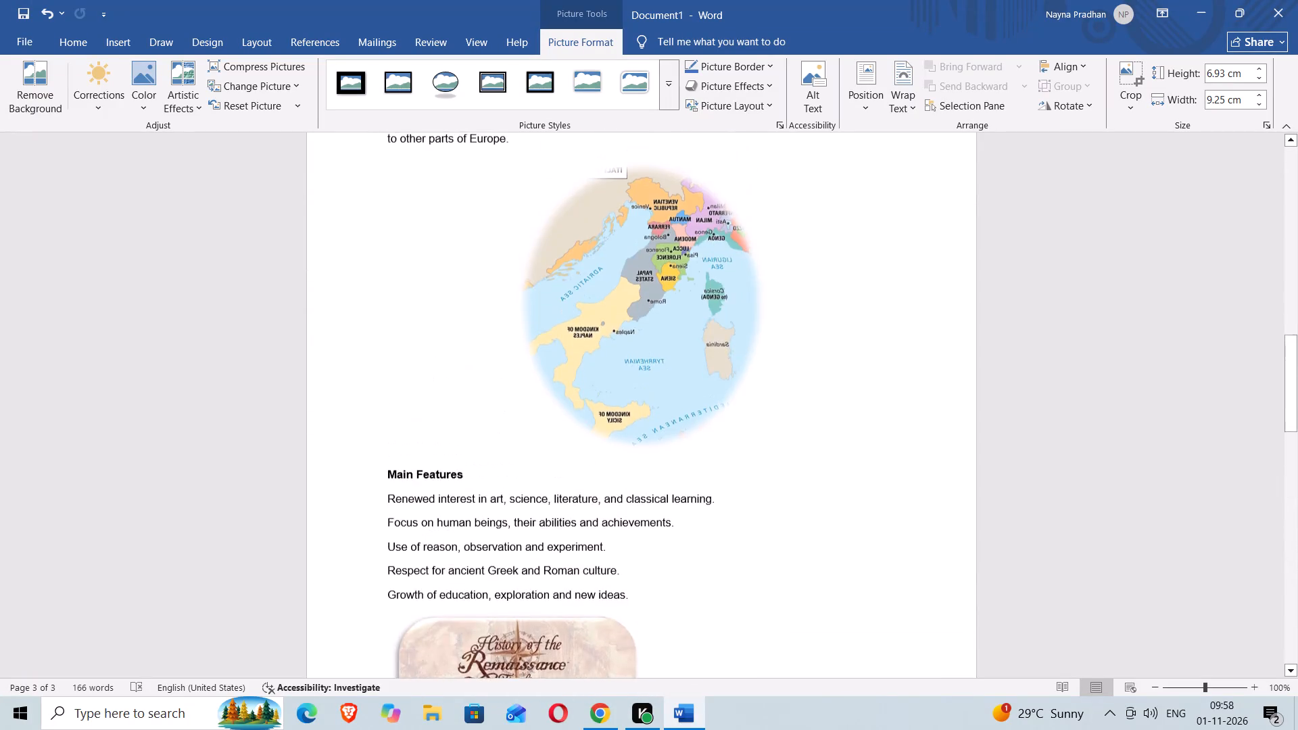
scroll(753, 450, up, 20)
scroll(753, 450, up, 4)
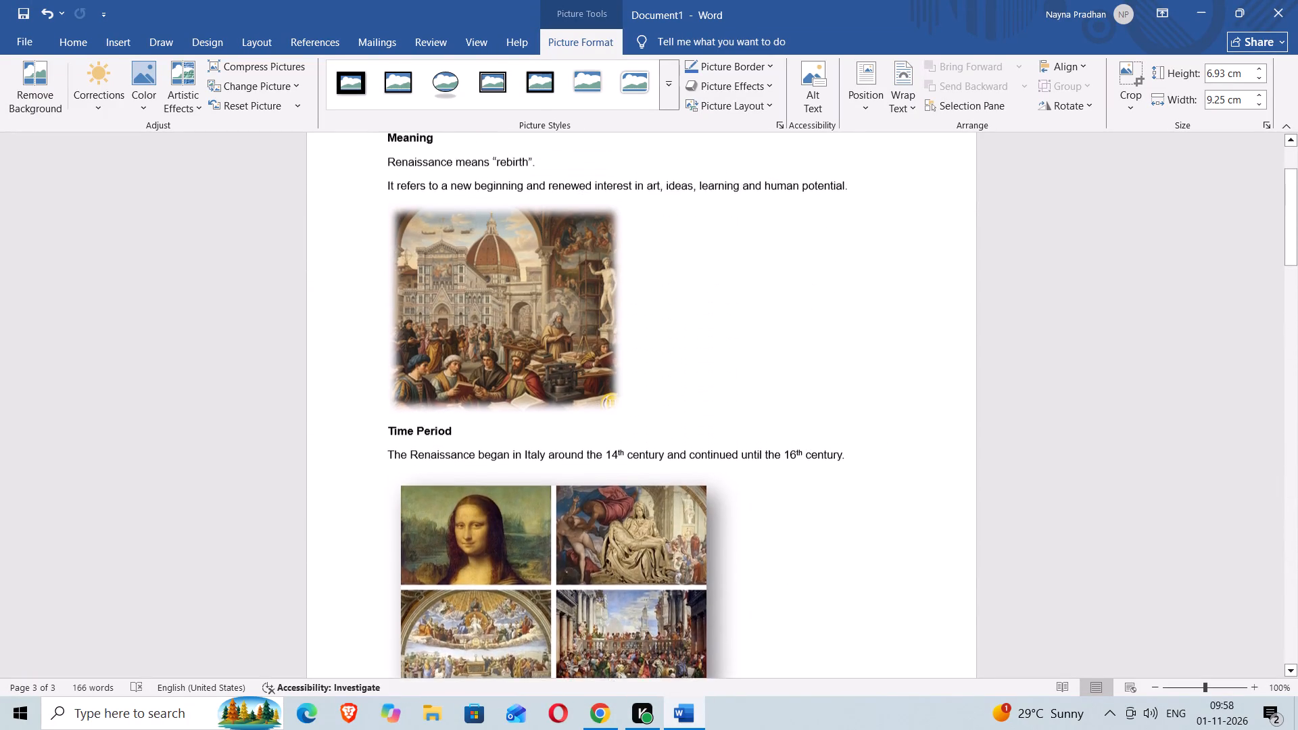
scroll(753, 450, up, 3)
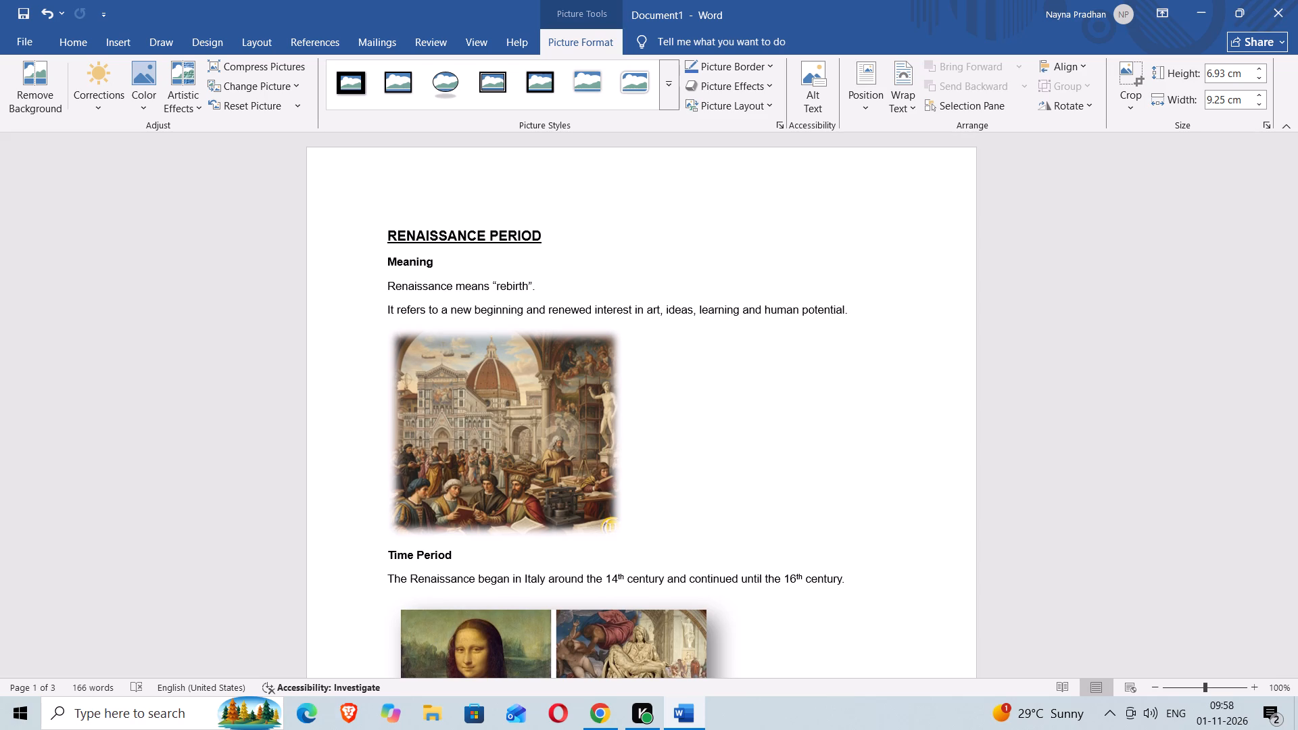
scroll(753, 450, down, 4)
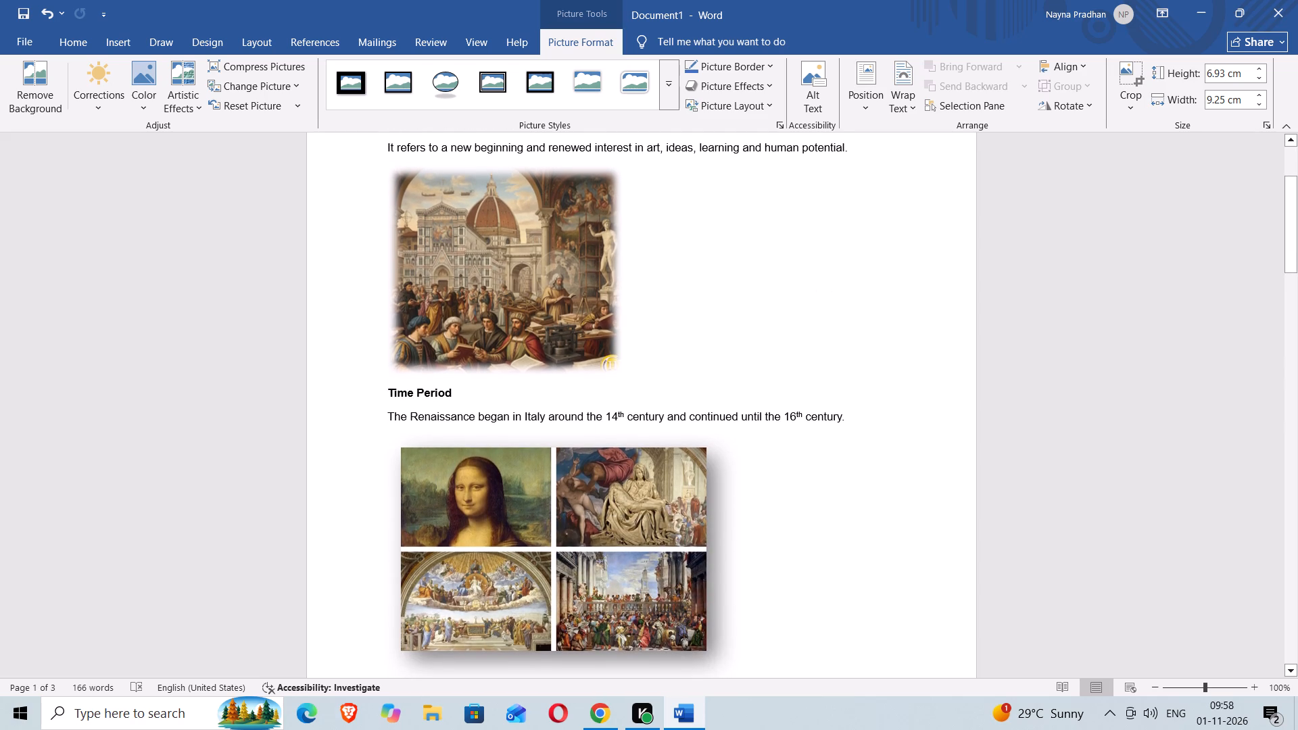
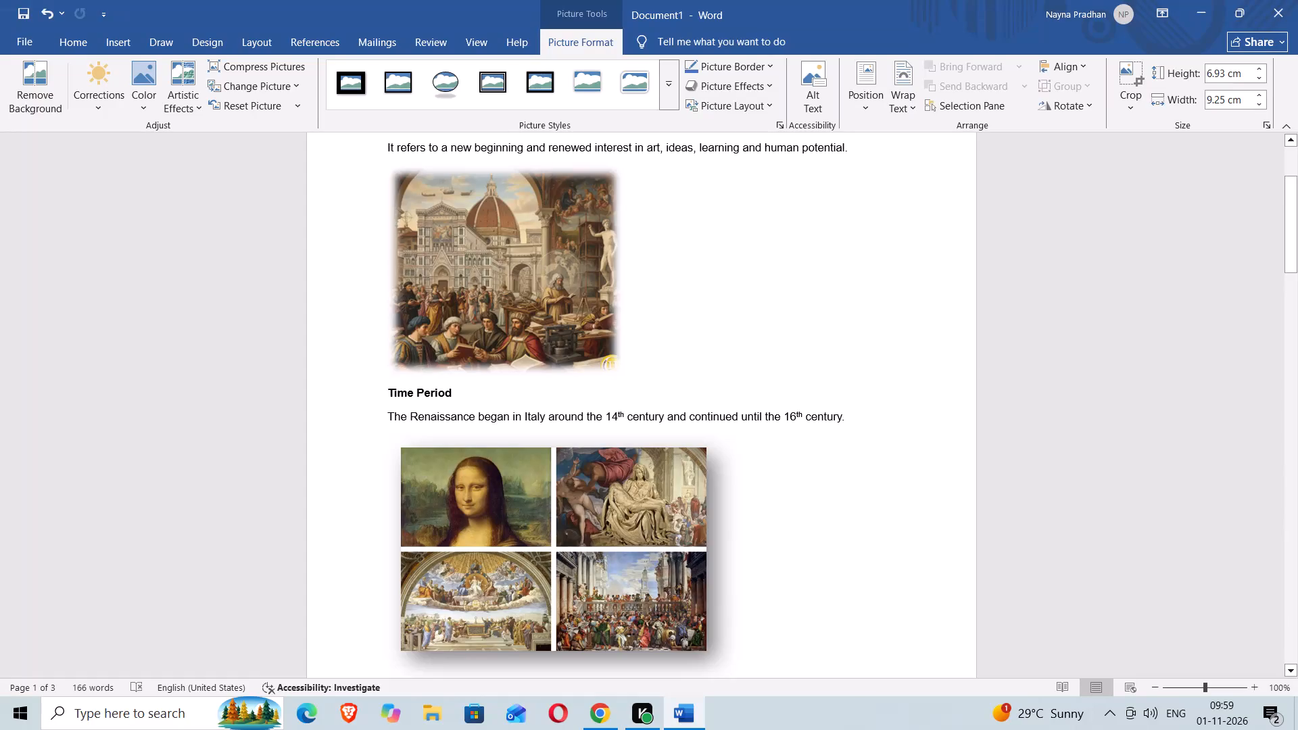
Review the first page's layout from the Renaissance Period title down to the four-painting picture under Time Period.
scroll(765, 608, down, 4)
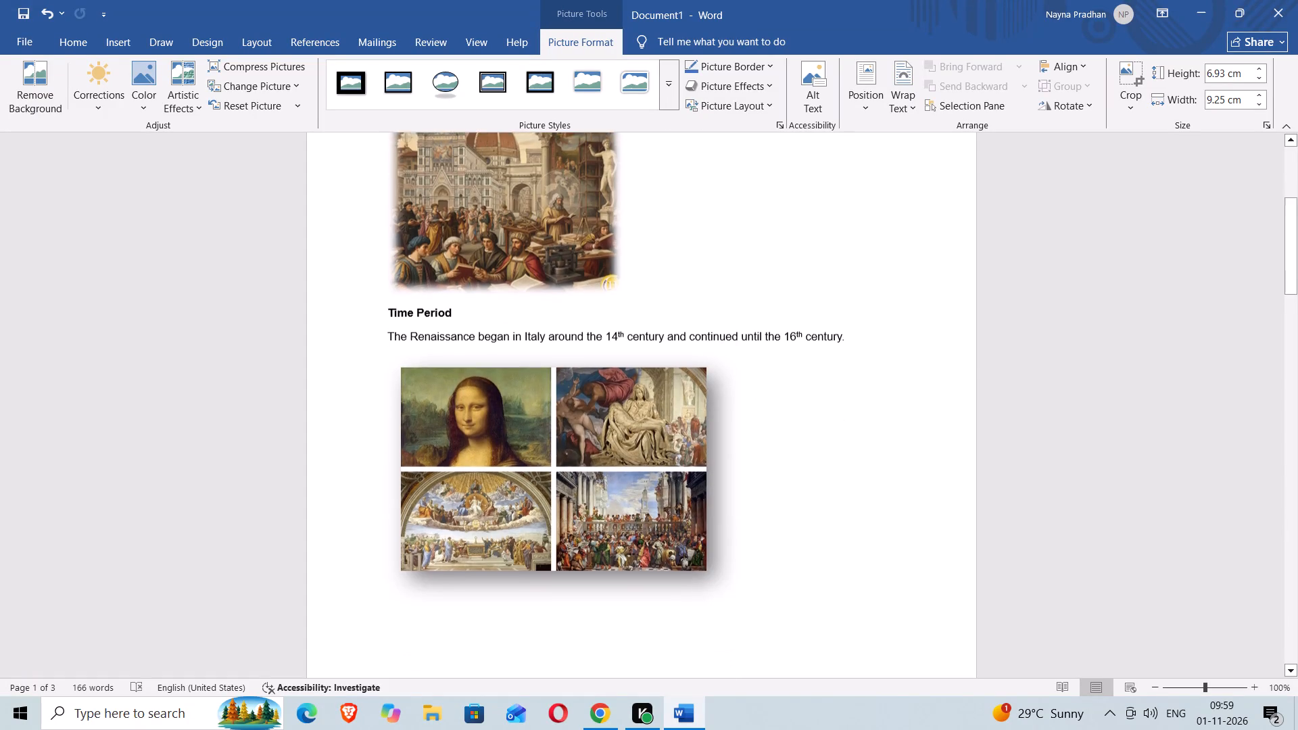
scroll(765, 609, down, 2)
scroll(765, 609, up, 10)
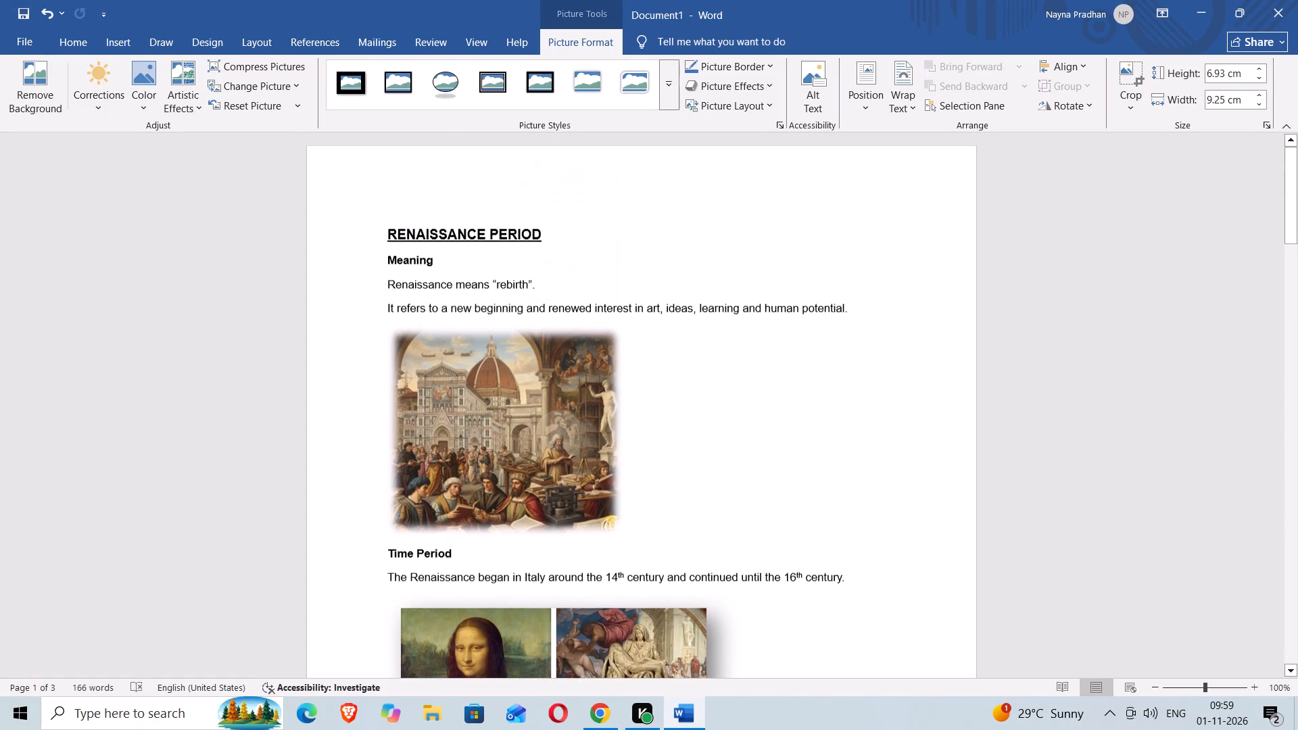
scroll(765, 609, up, 4)
scroll(765, 609, down, 7)
scroll(765, 609, up, 7)
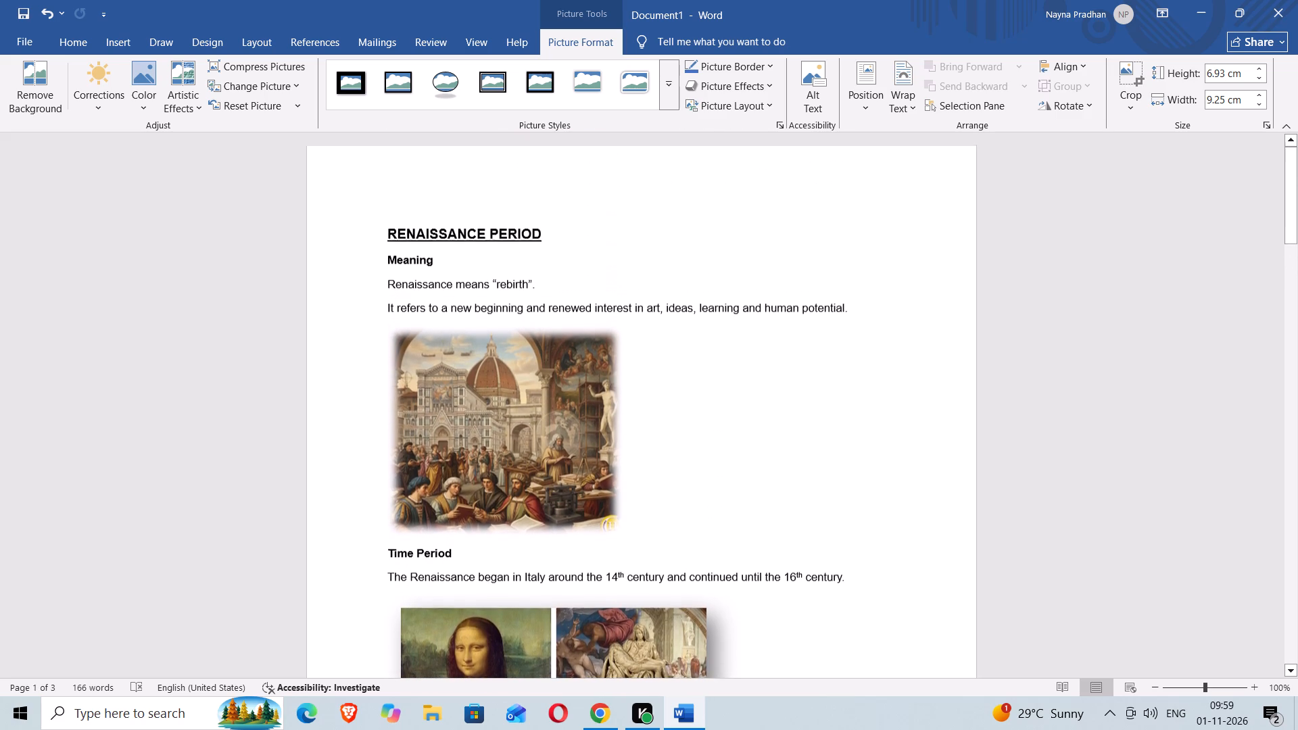
Add a new line below the picture in the Meaning section and indent it with spaces for a caption.
click(632, 513)
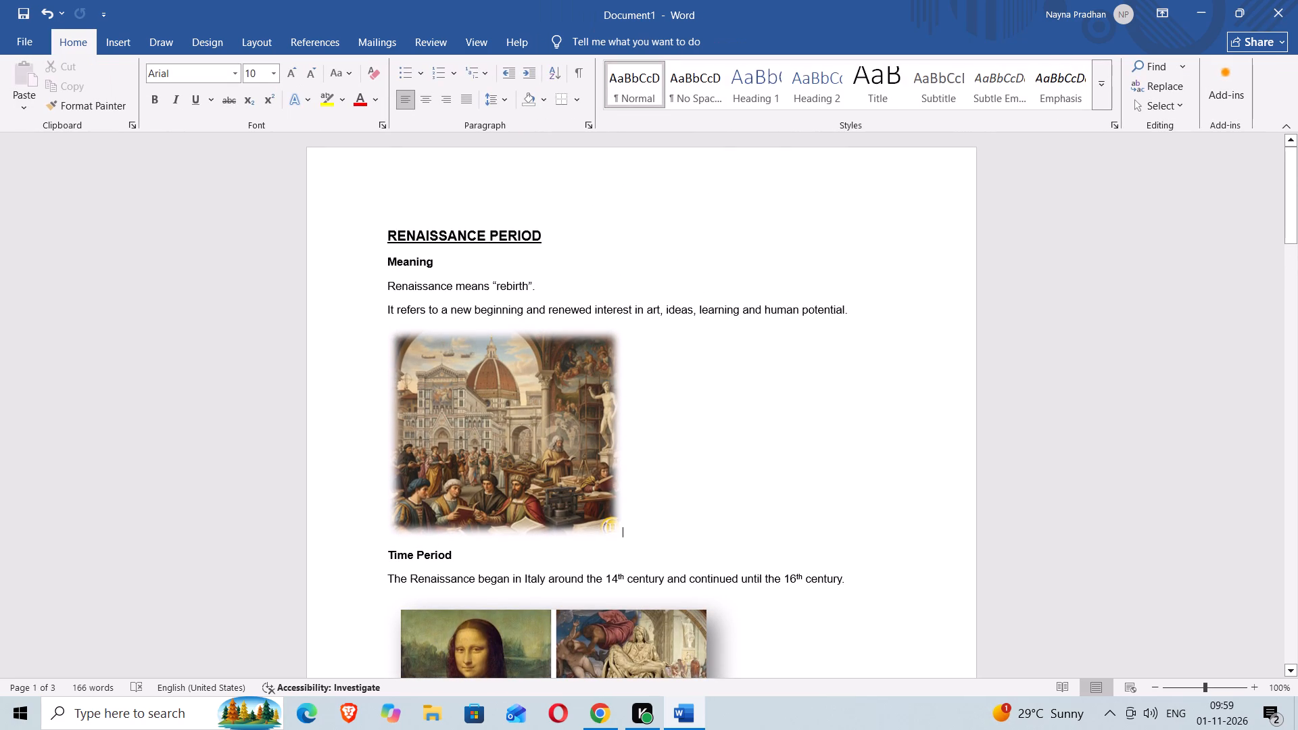
key(Return)
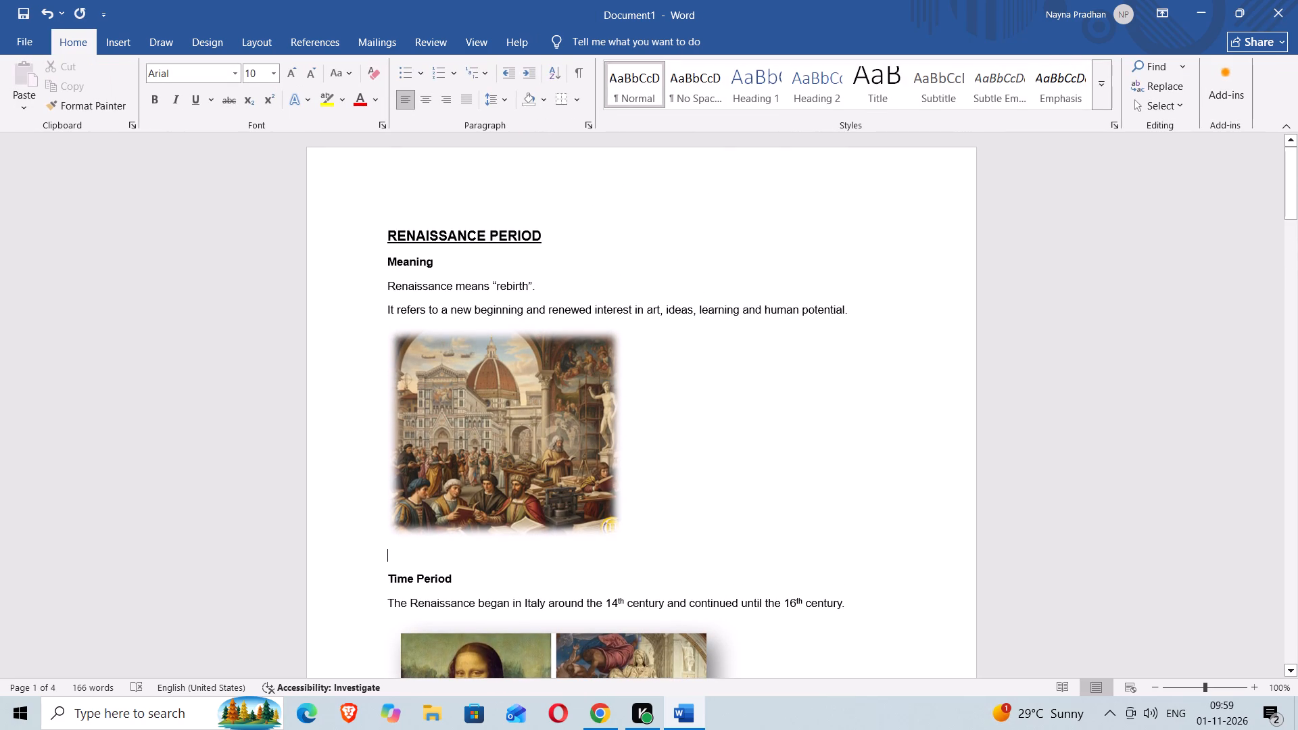
click(419, 541)
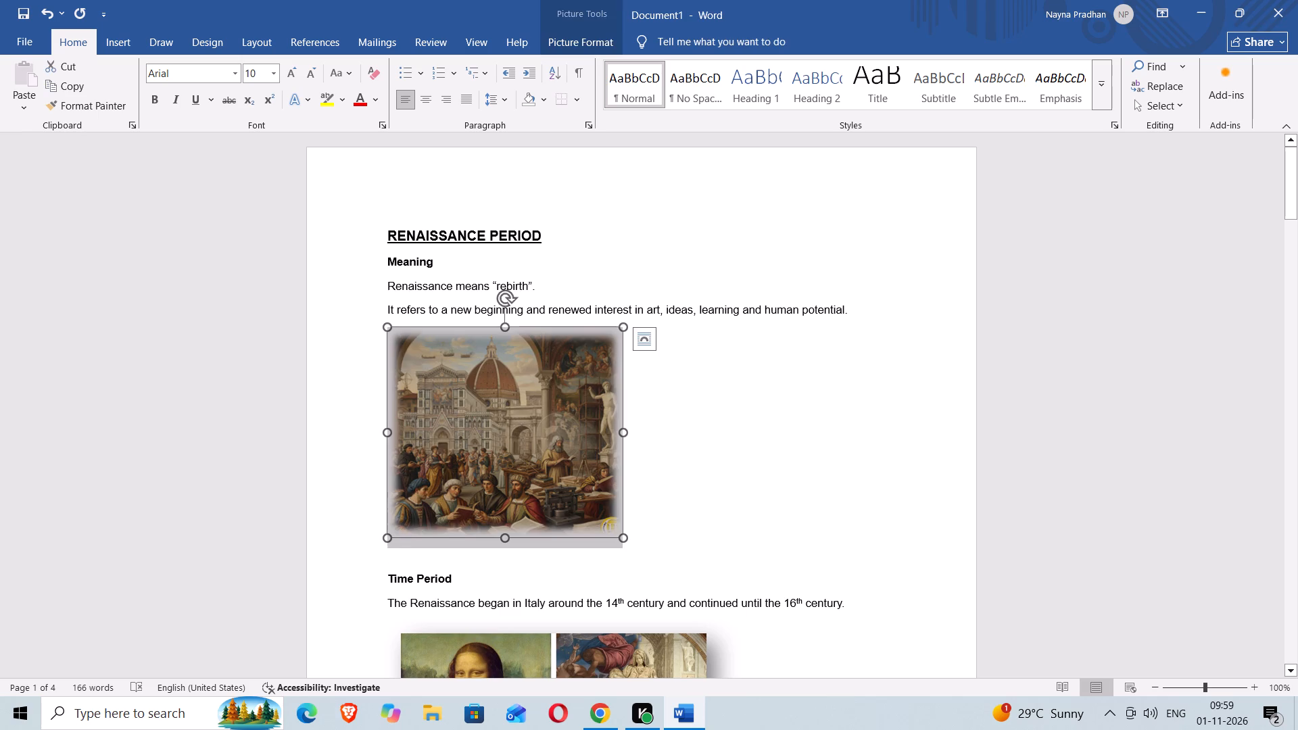
click(671, 537)
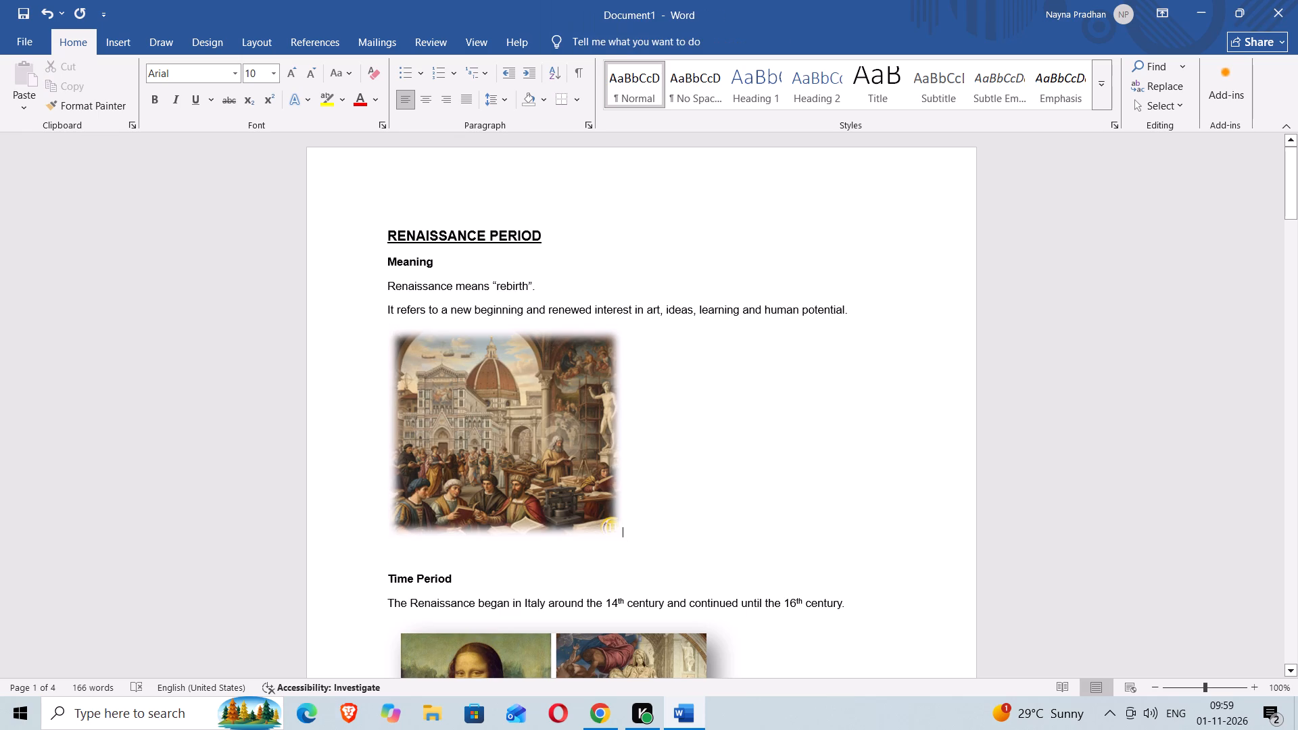
click(437, 547)
click(414, 558)
key(space)
key(space)
key(space)
key(space)
key(space)
key(space)
key(space)
key(space)
key(space)
key(space)
key(space)
key(space)
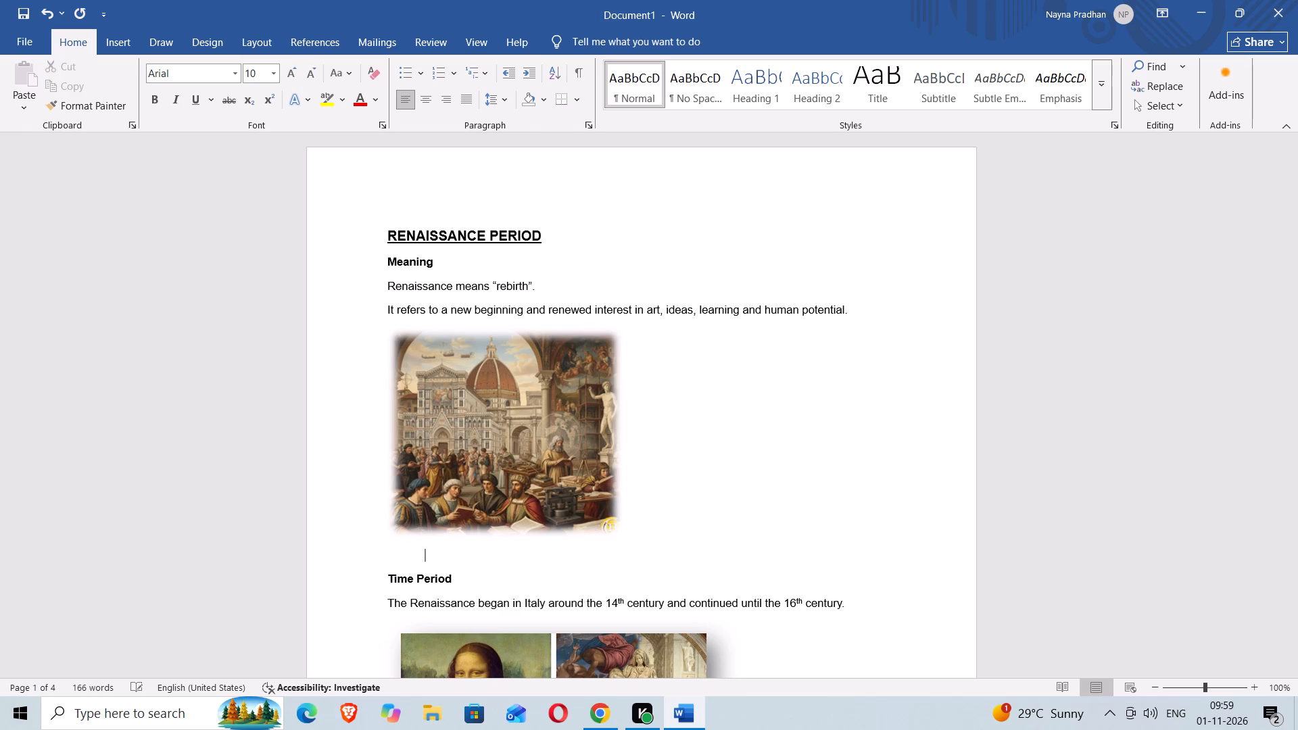
key(space)
key(space)
key(space)
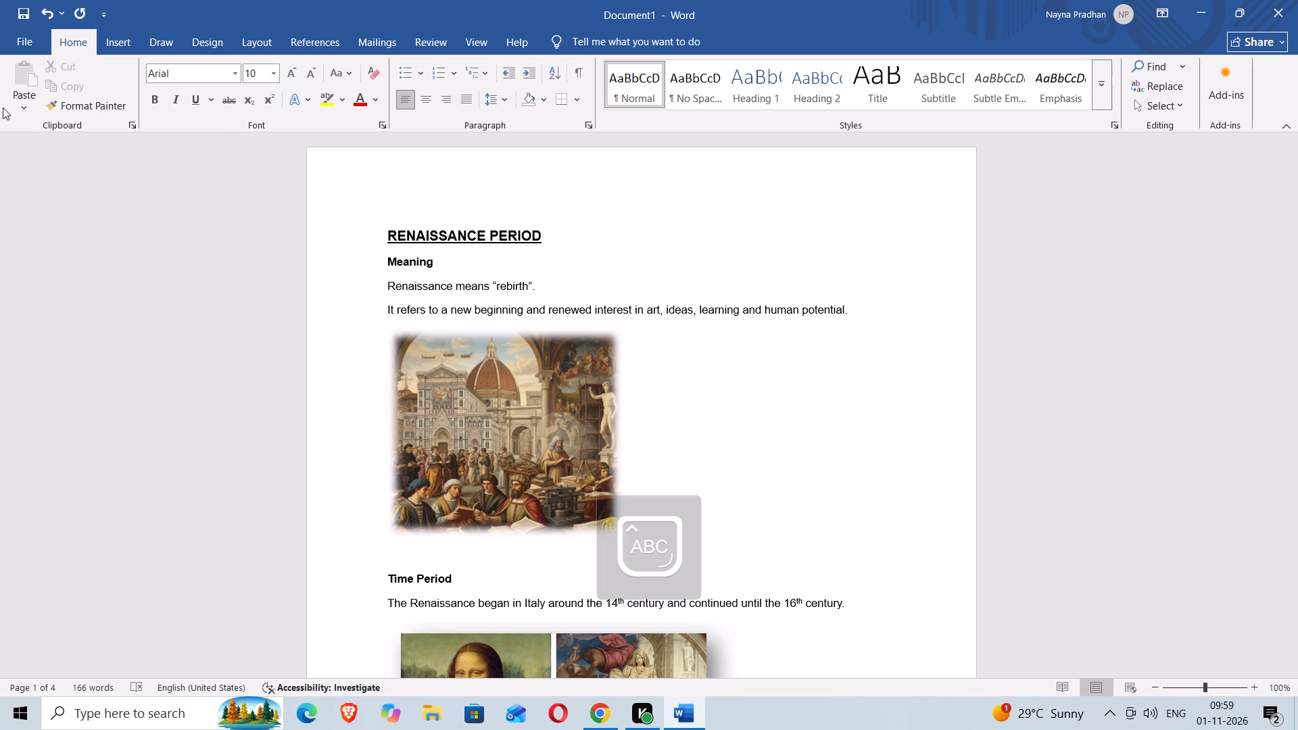
Enter the bold caption "Fig1: Birth of Ideas" on the indented line under the Meaning picture.
click(159, 105)
key(f)
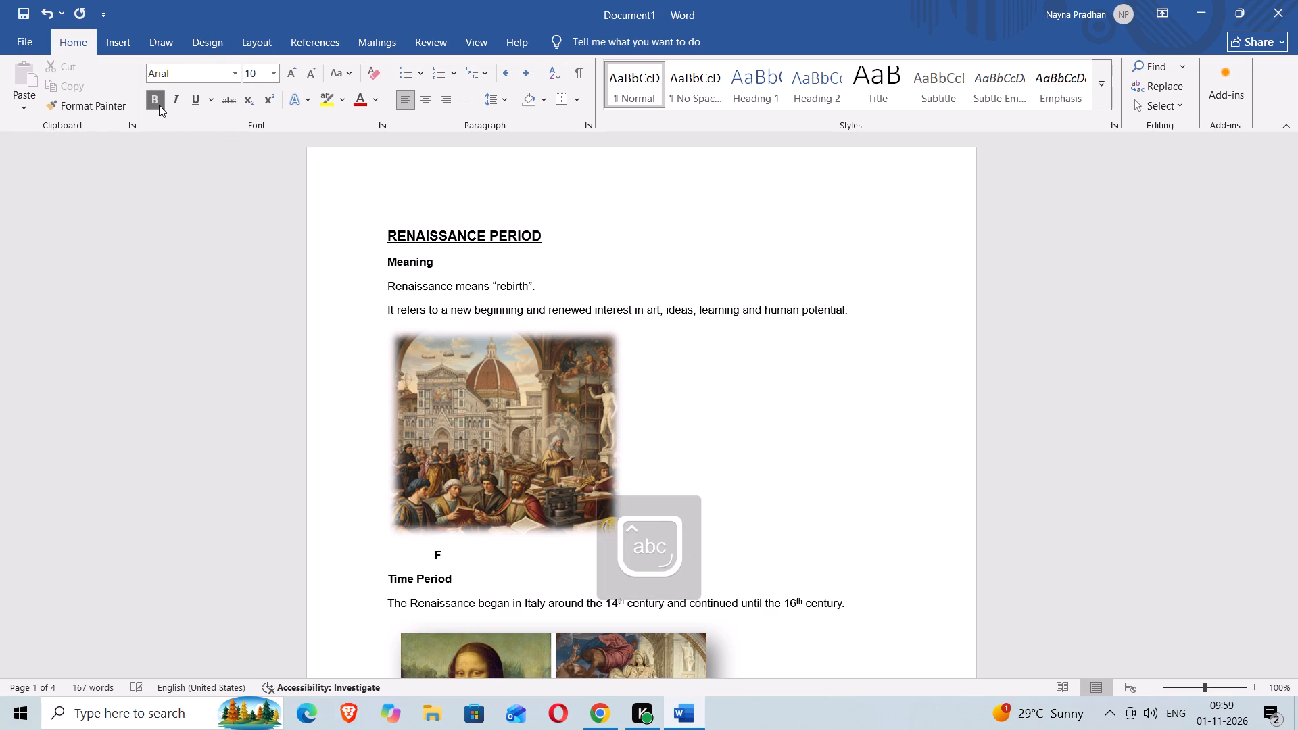
key(i)
key(g)
key(1)
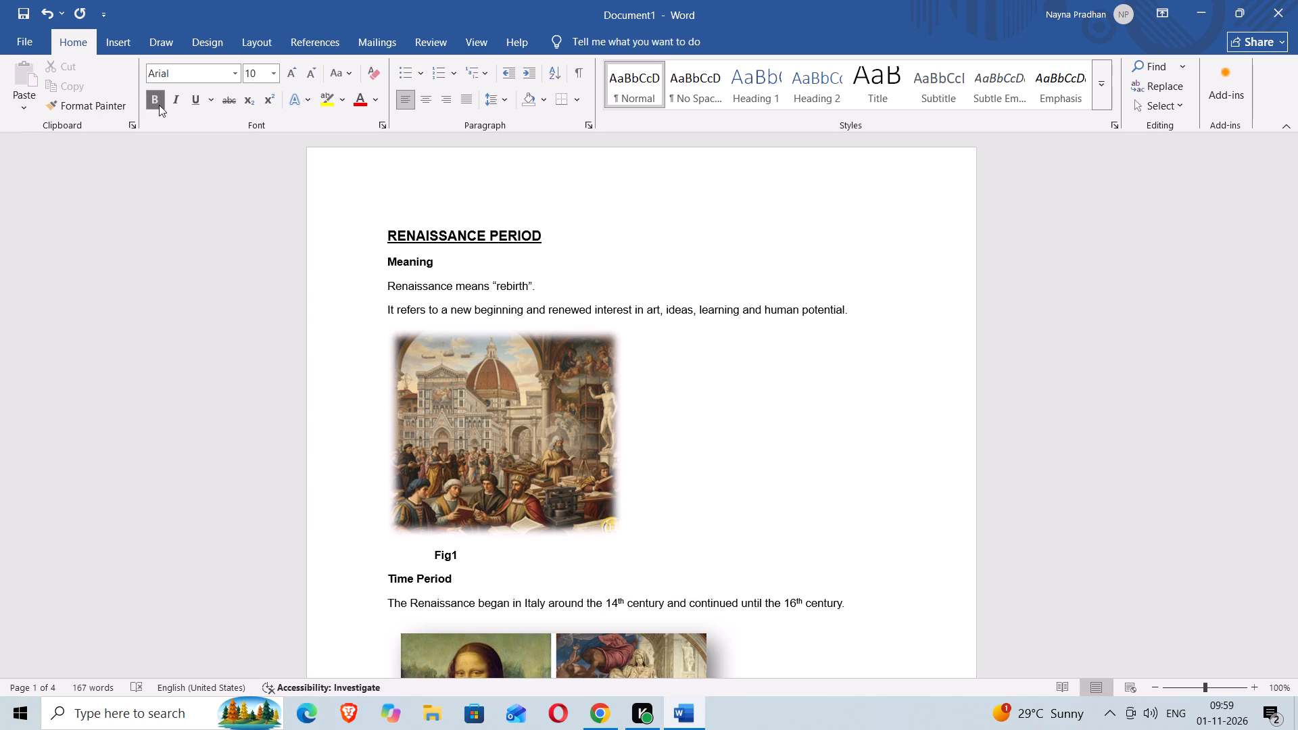
text(:)
key(space)
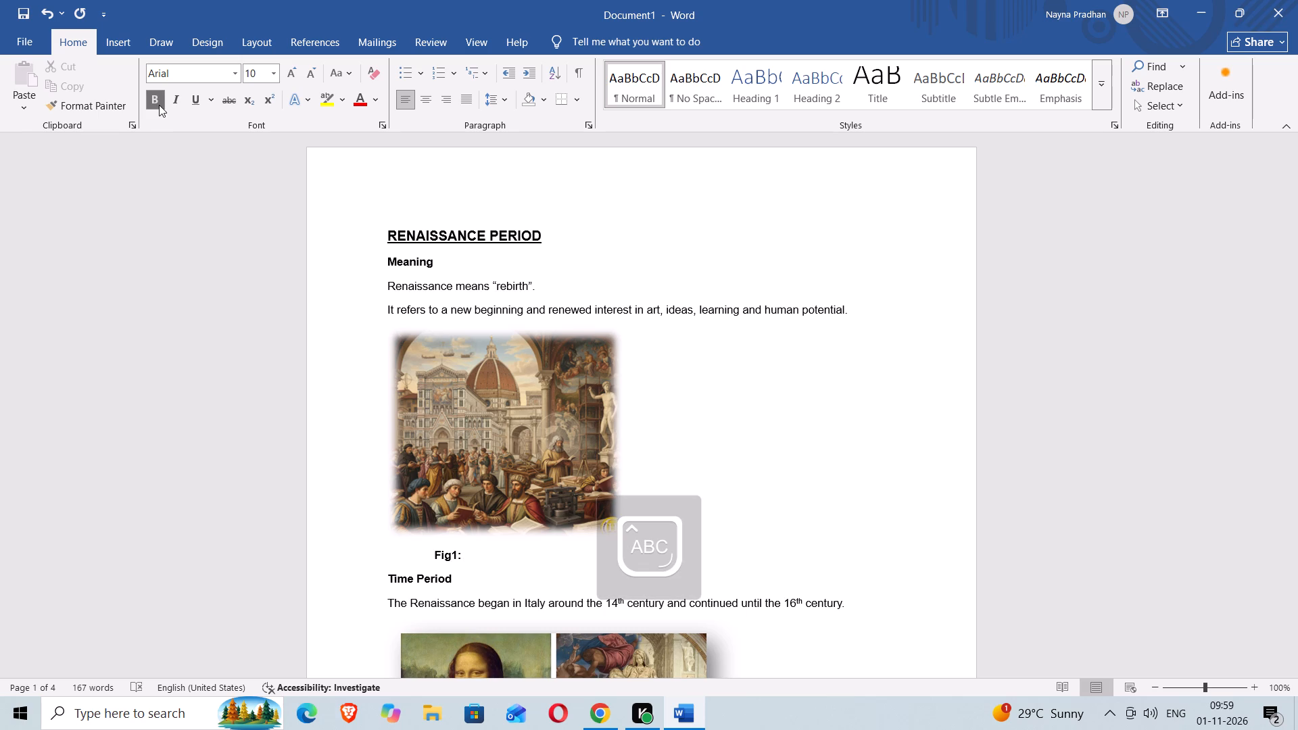
key(b)
text(irtg)
key(BackSpace)
text(h)
key(space)
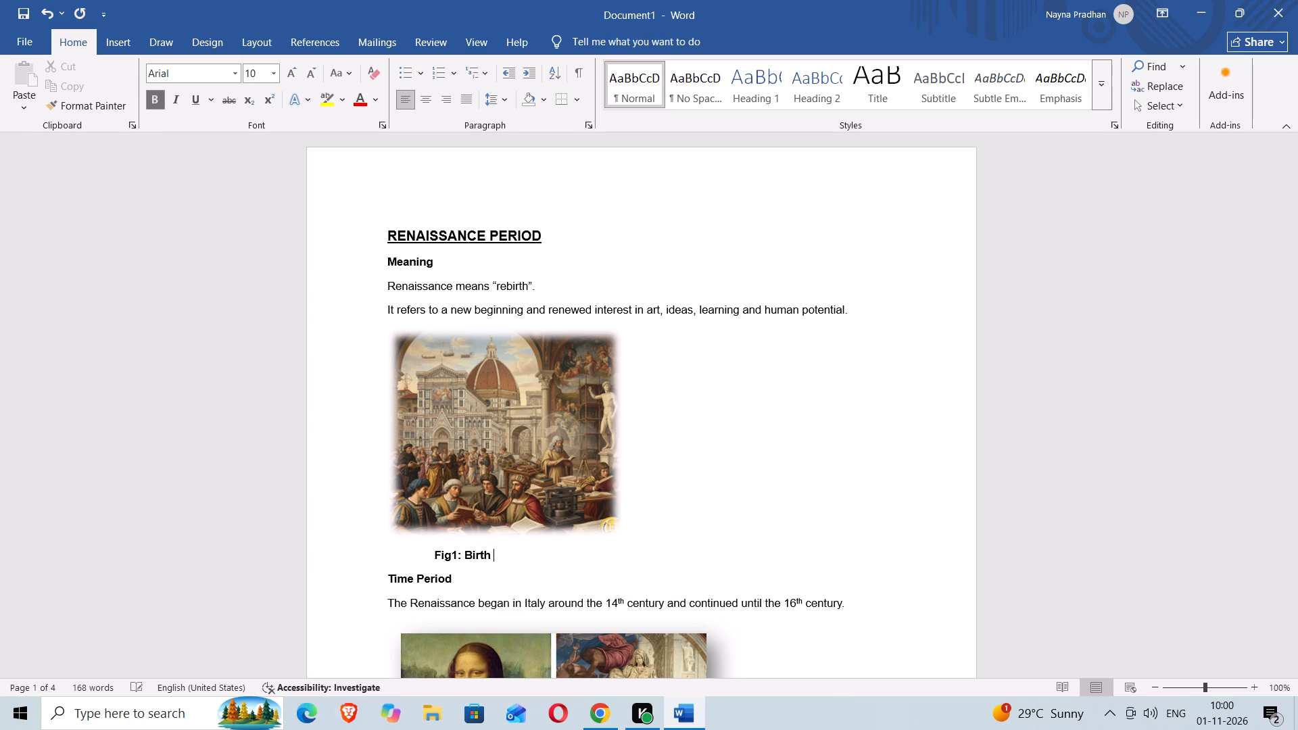
text(of)
key(space)
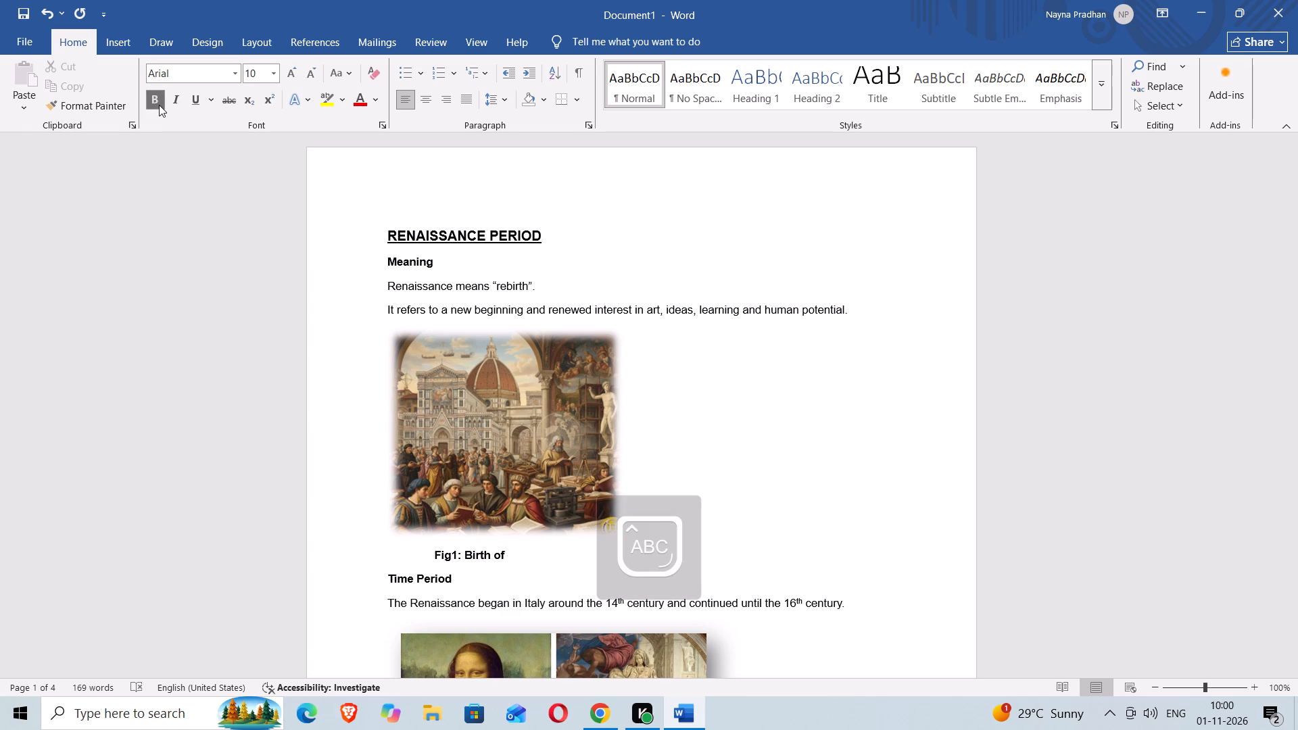
key(i)
key(d)
text(eas)
key(space)
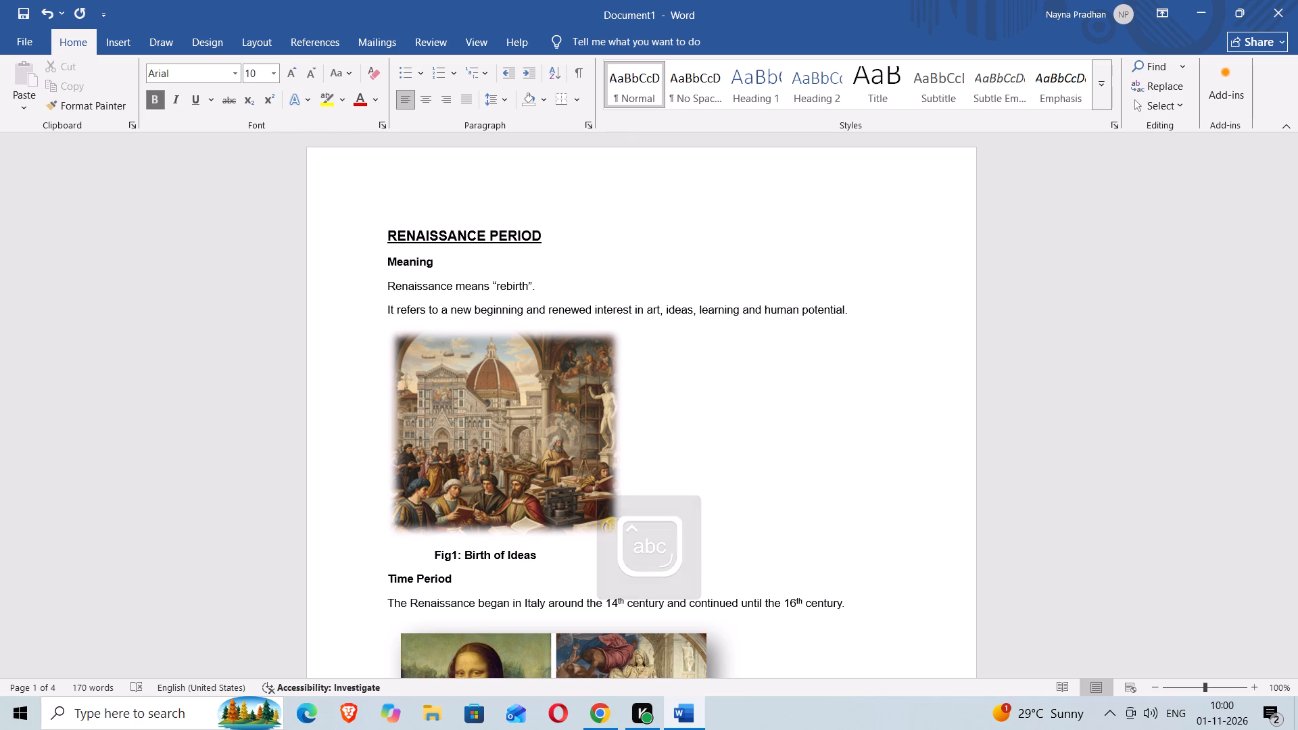
Indent the empty line below the four-painting picture under Time Period with spaces, starting slightly inside the picture's left edge.
scroll(159, 105, down, 12)
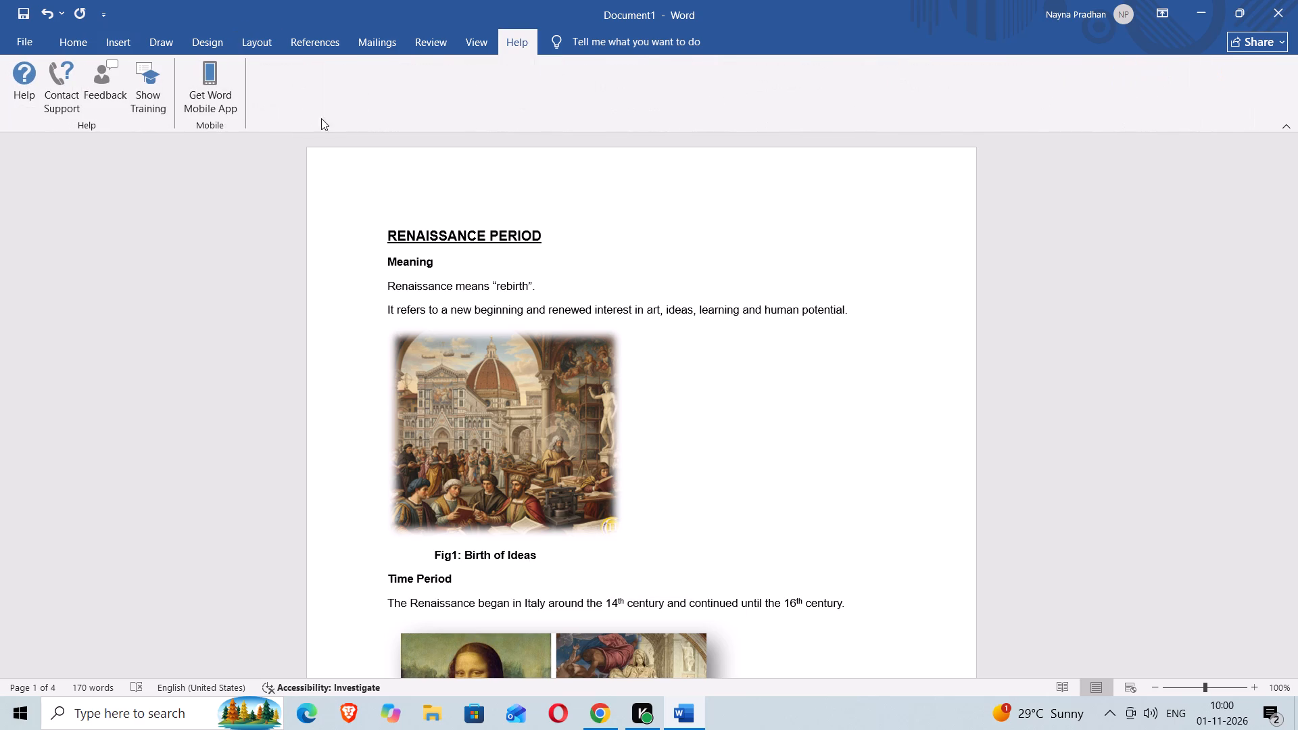
scroll(594, 285, down, 12)
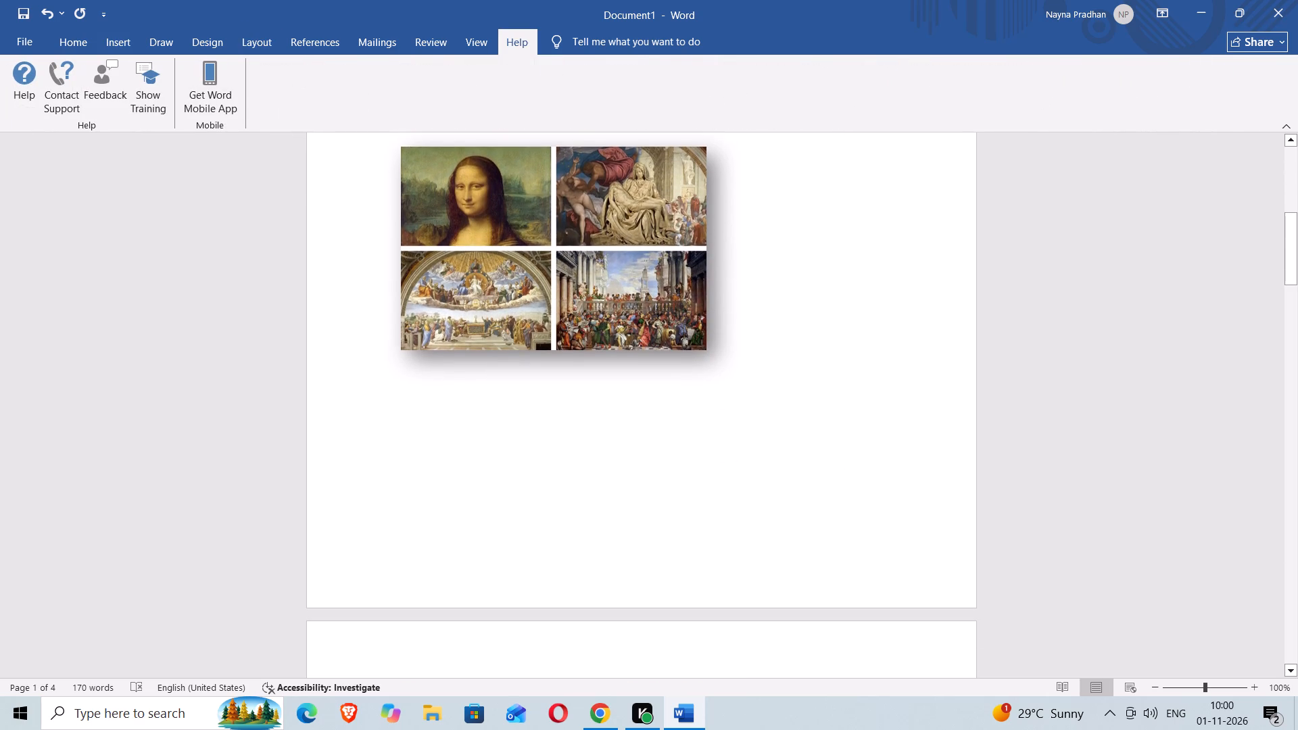
click(456, 376)
click(485, 410)
click(412, 380)
click(427, 406)
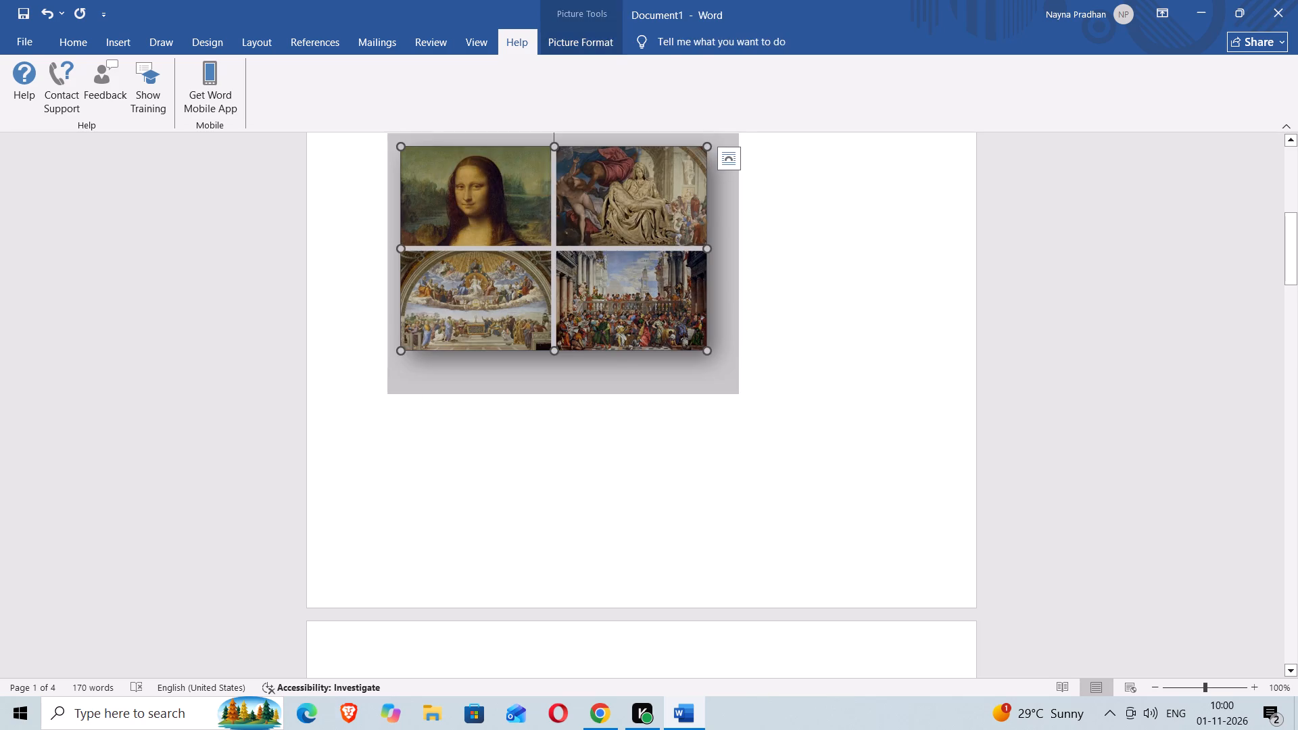
click(423, 391)
click(727, 394)
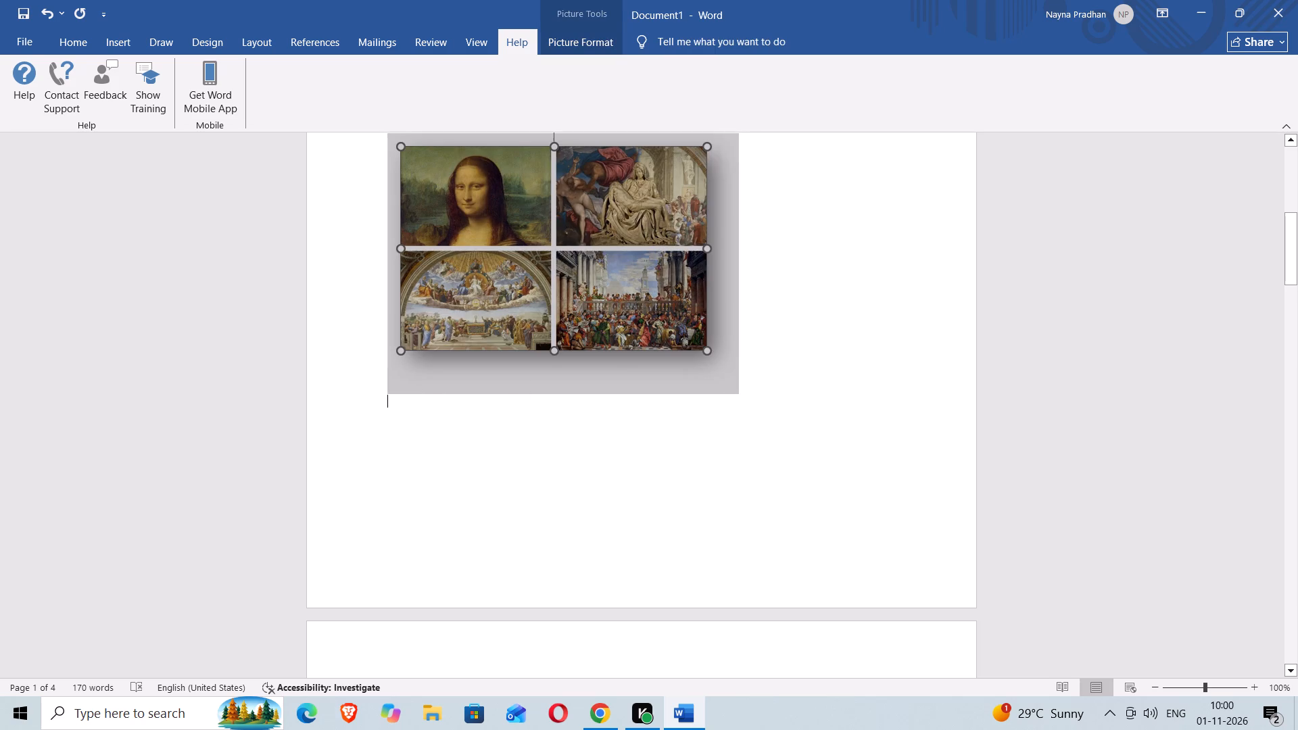
click(726, 379)
click(724, 360)
click(733, 360)
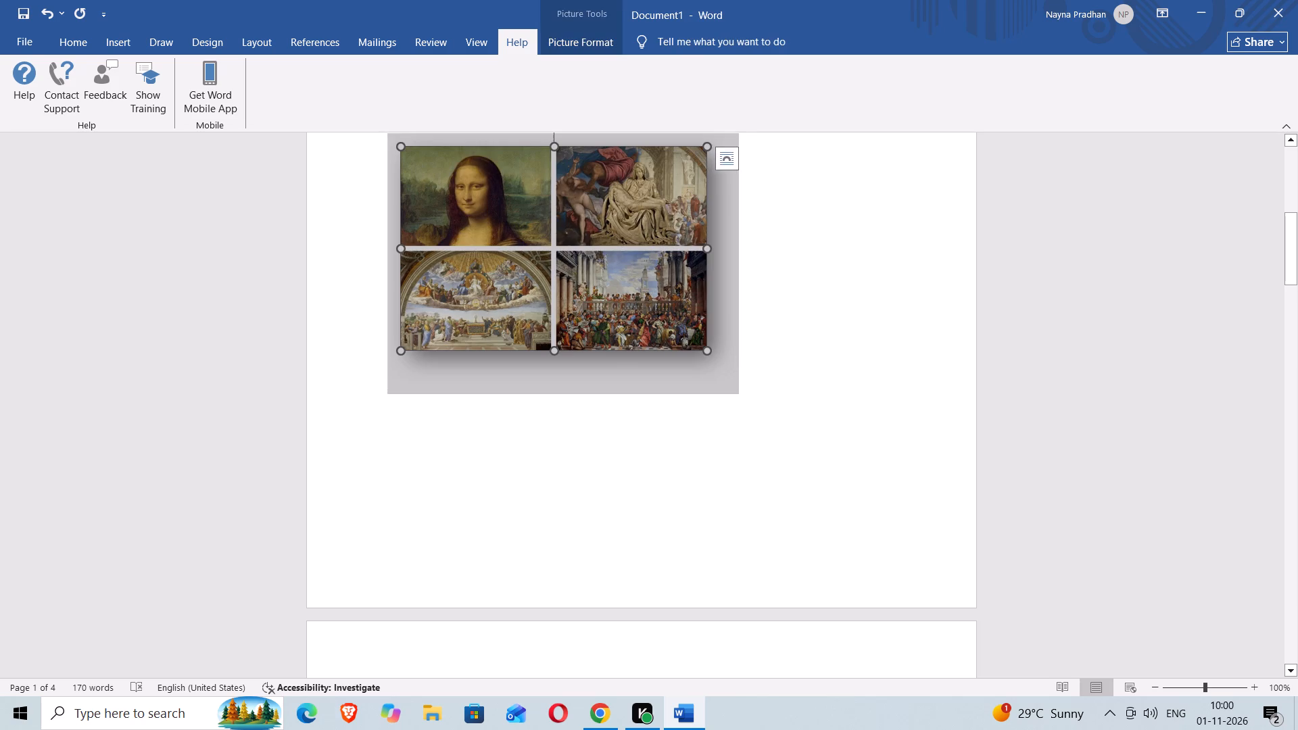
click(531, 396)
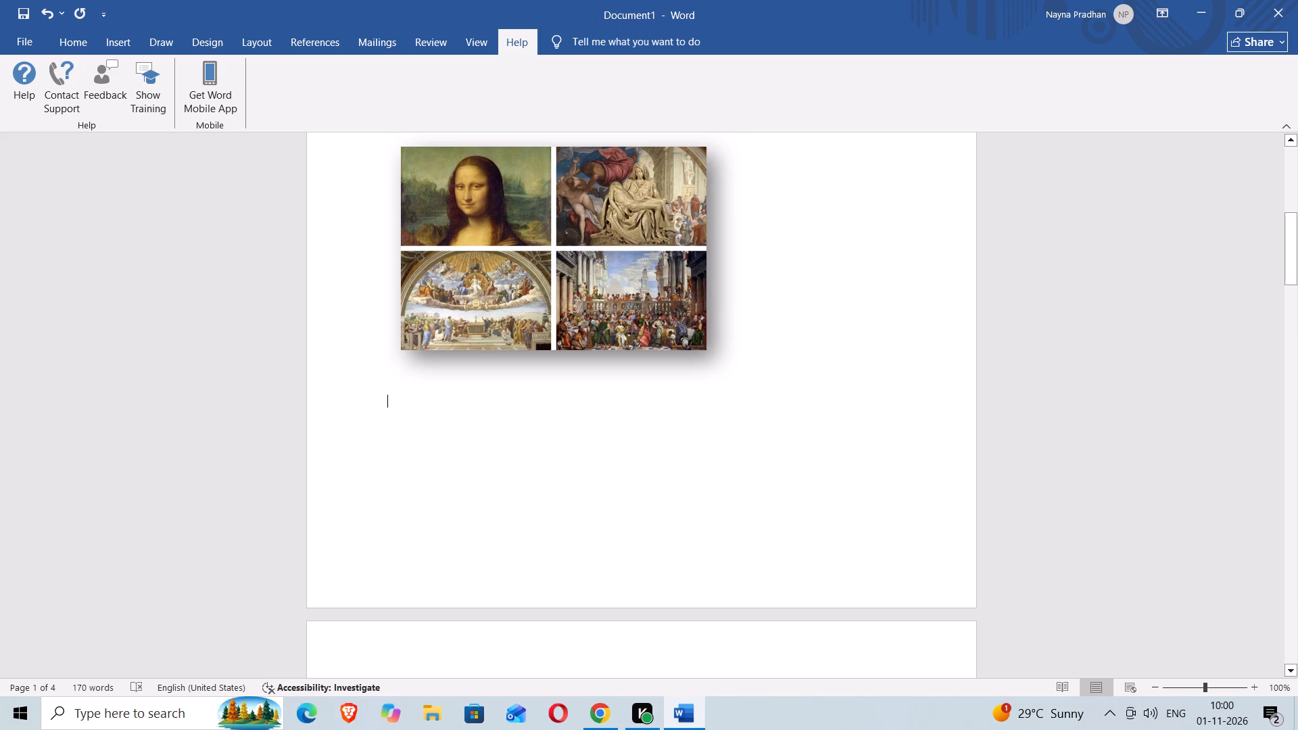
key(space)
key(space)
key(space)
key(space)
key(space)
key(space)
key(space)
key(space)
key(space)
key(space)
key(space)
key(space)
key(space)
key(space)
key(space)
key(space)
key(space)
key(space)
key(space)
key(space)
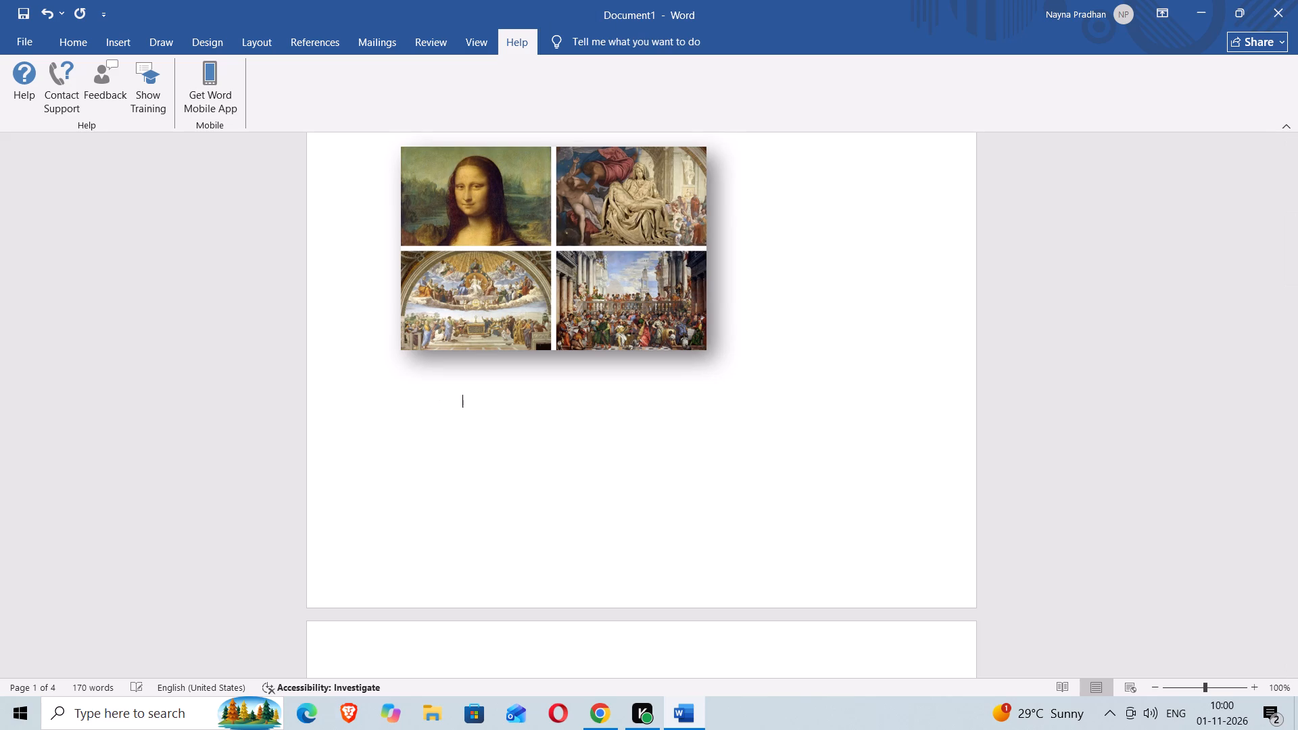
key(BackSpace)
key(BackSpace)
key(BackSpace)
key(BackSpace)
key(BackSpace)
key(BackSpace)
key(BackSpace)
key(BackSpace)
key(BackSpace)
key(BackSpace)
Enter the bold caption "Fig2: Importance of Renaissance" on the indented line below the four-painting picture under Time Period.
scroll(420, 385, up, 1)
click(64, 42)
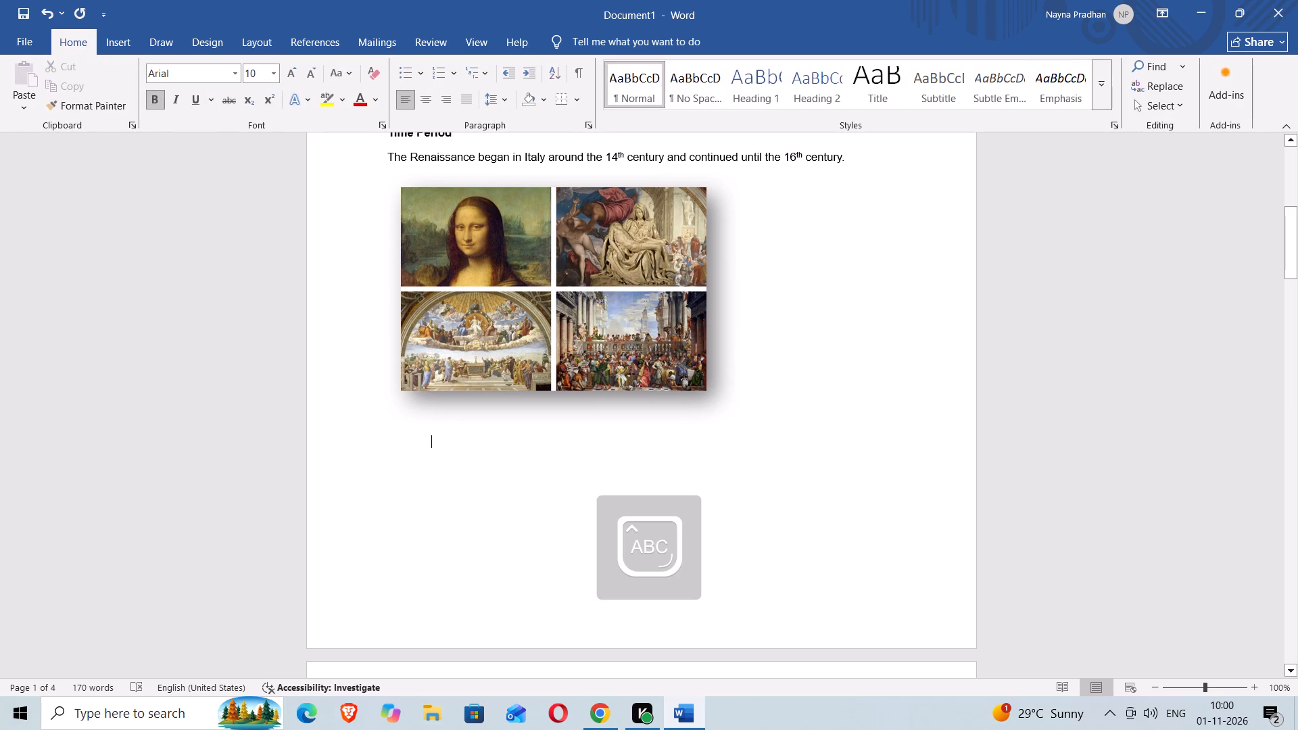
key(f)
text(ig)
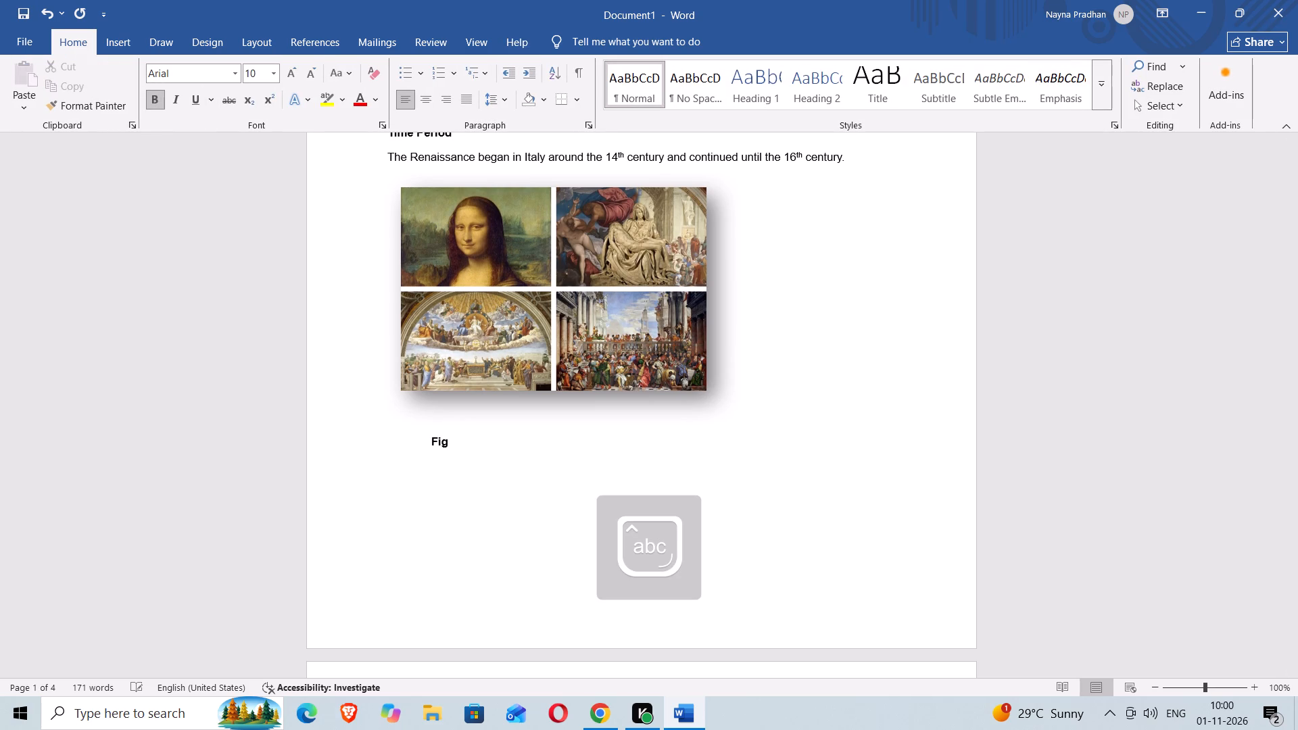
key(2)
text(:)
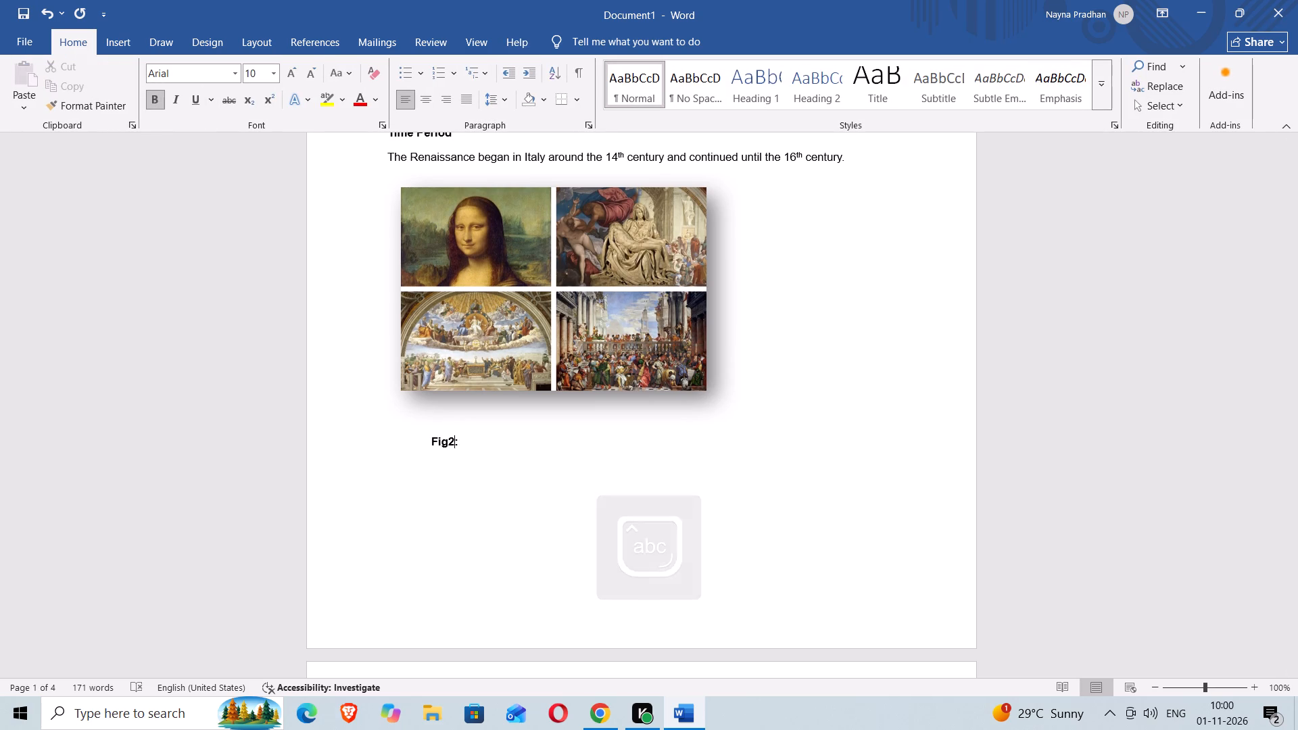
key(space)
key(i)
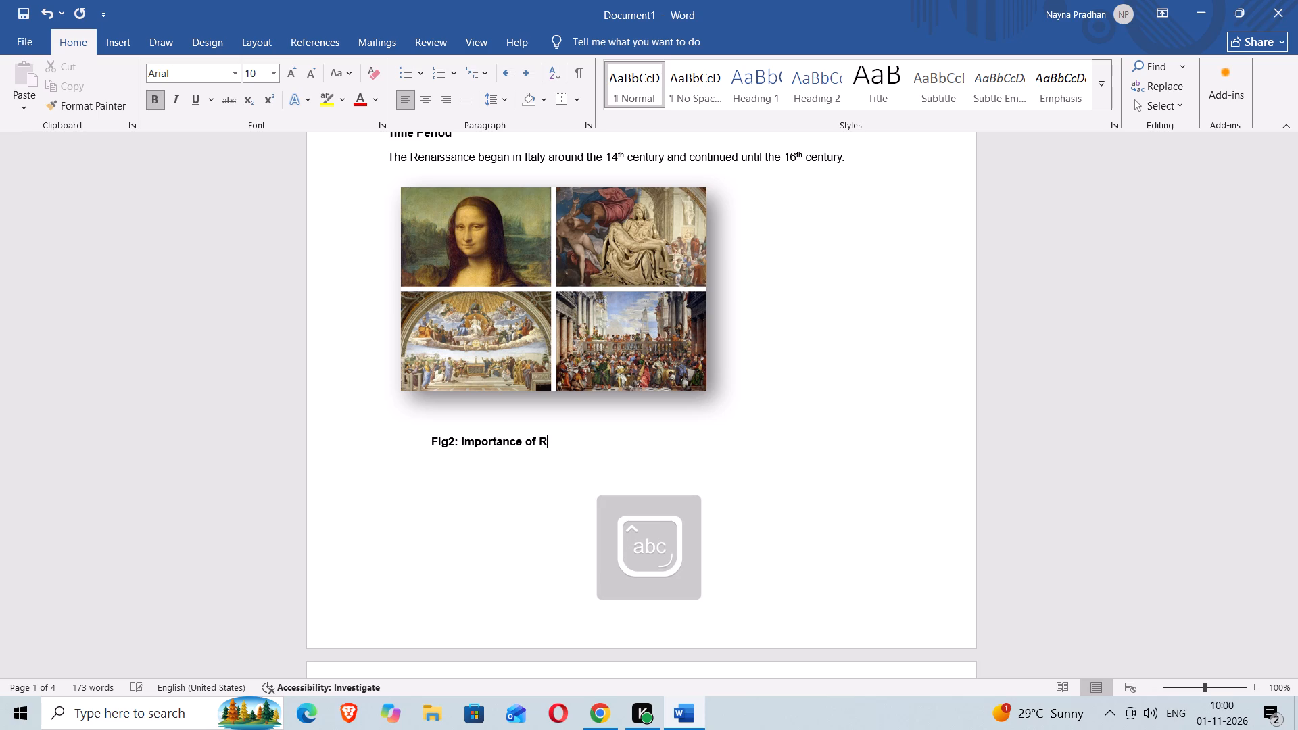
key(e)
text(naiss)
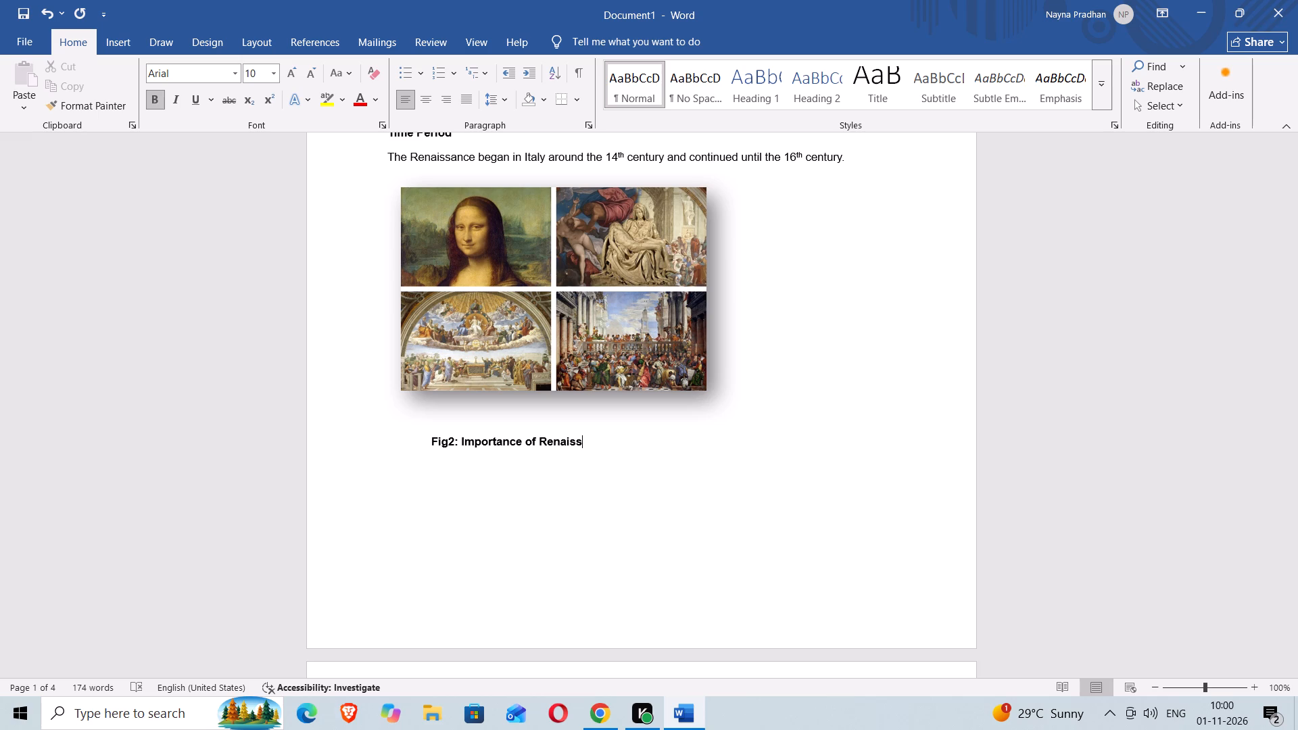
key(a)
text(nce)
key(space)
Add an empty line above the Main Features heading and indent the line directly below the Italy map with spaces for a caption.
scroll(320, 189, down, 8)
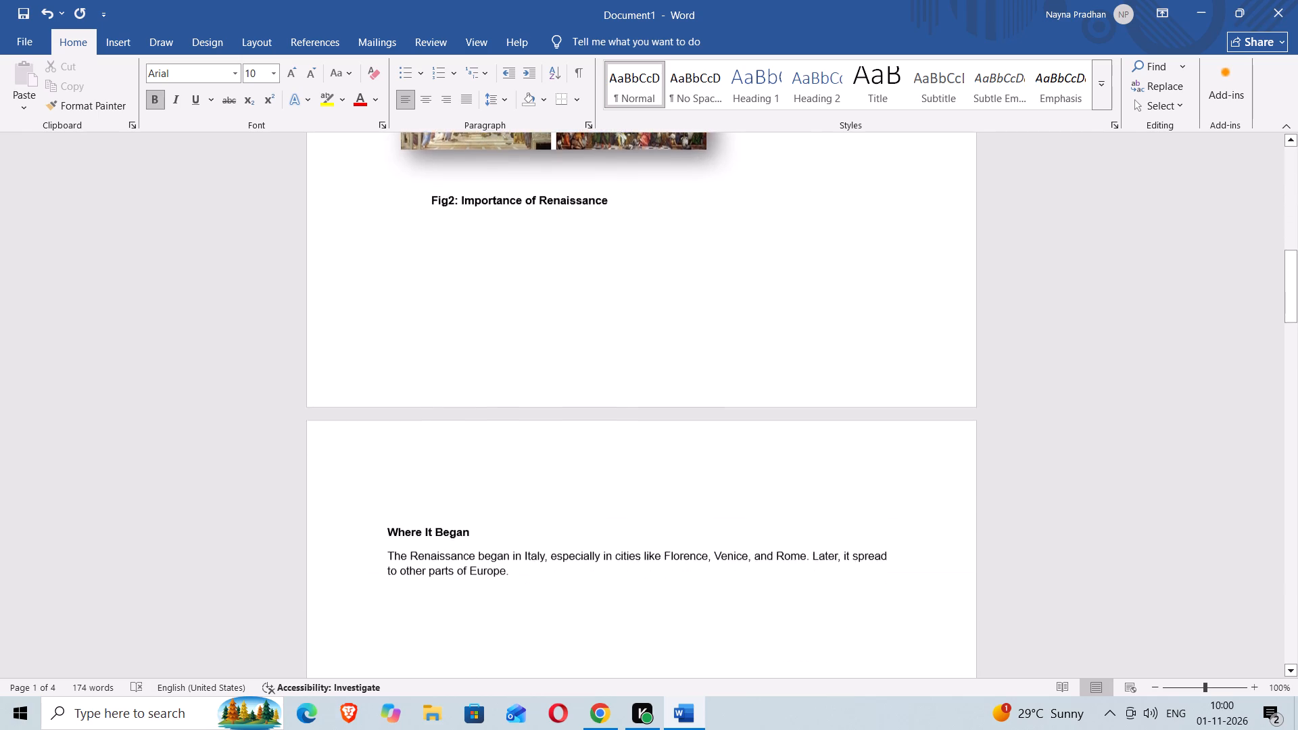
scroll(320, 189, down, 12)
scroll(320, 189, up, 2)
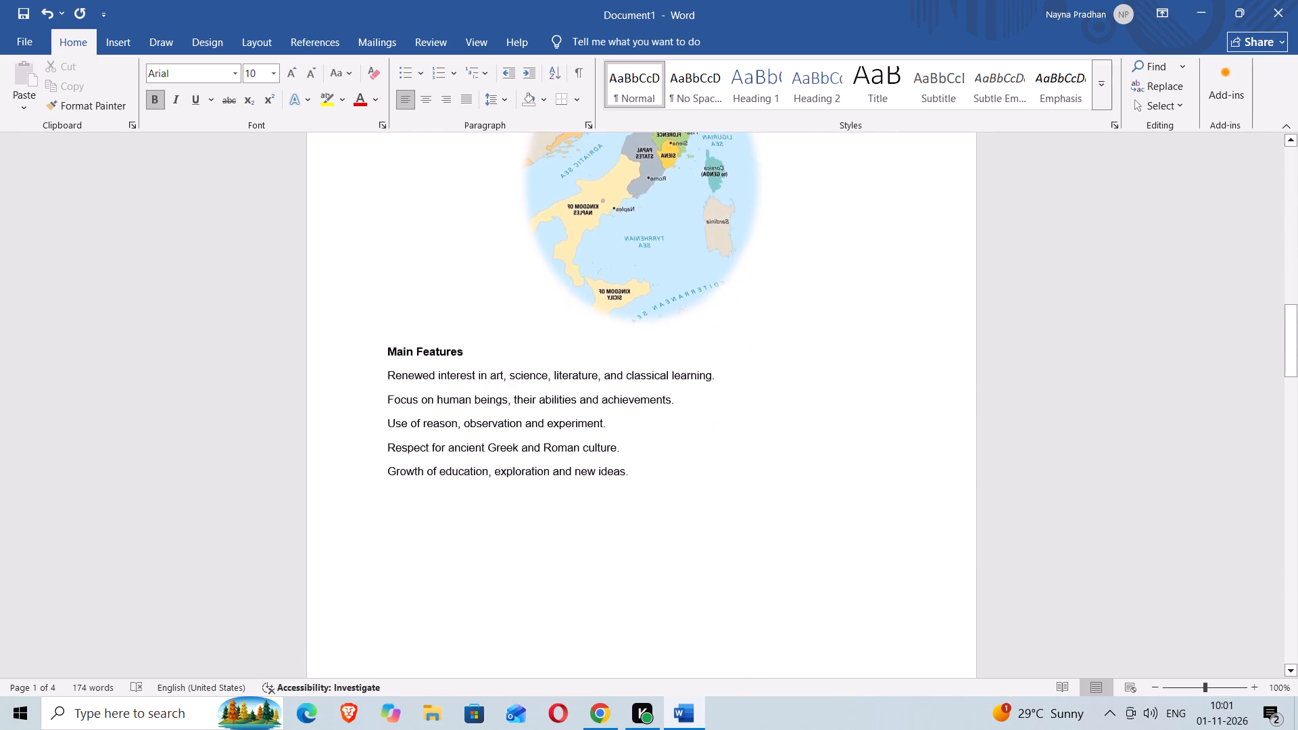
scroll(320, 189, up, 2)
click(577, 472)
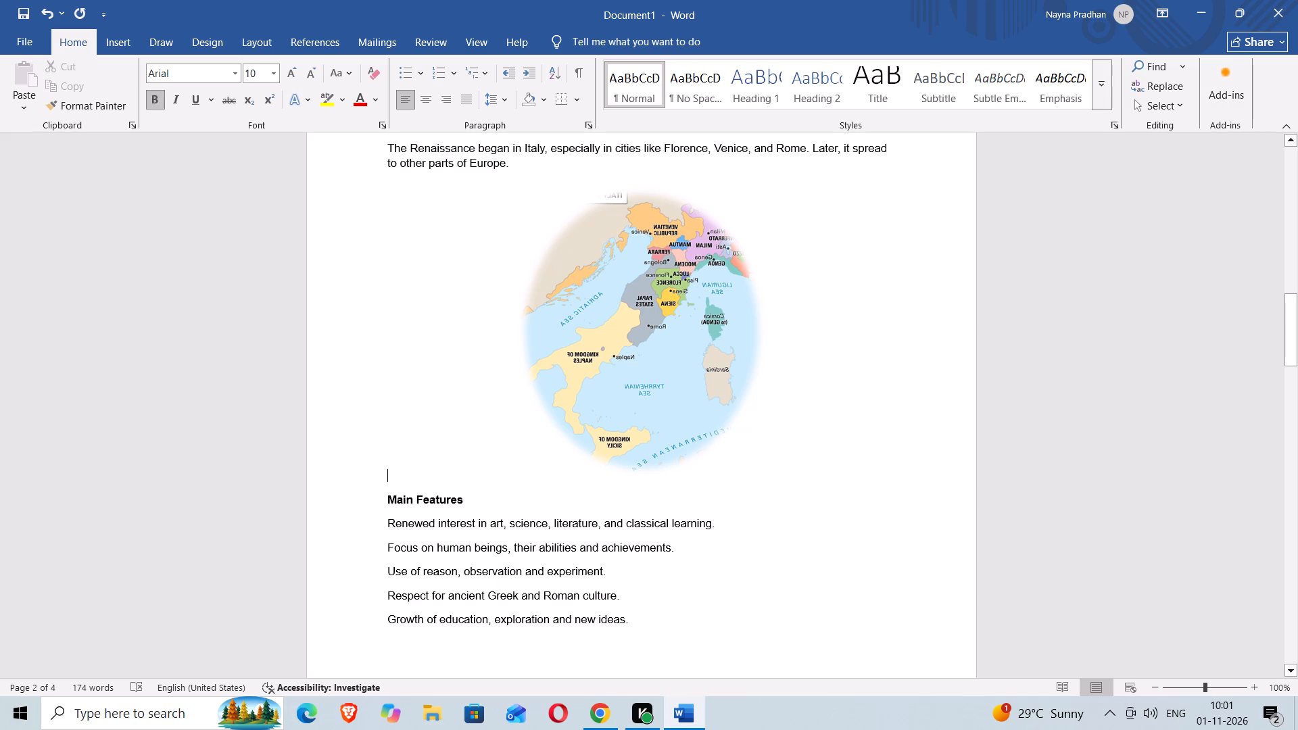
key(Return)
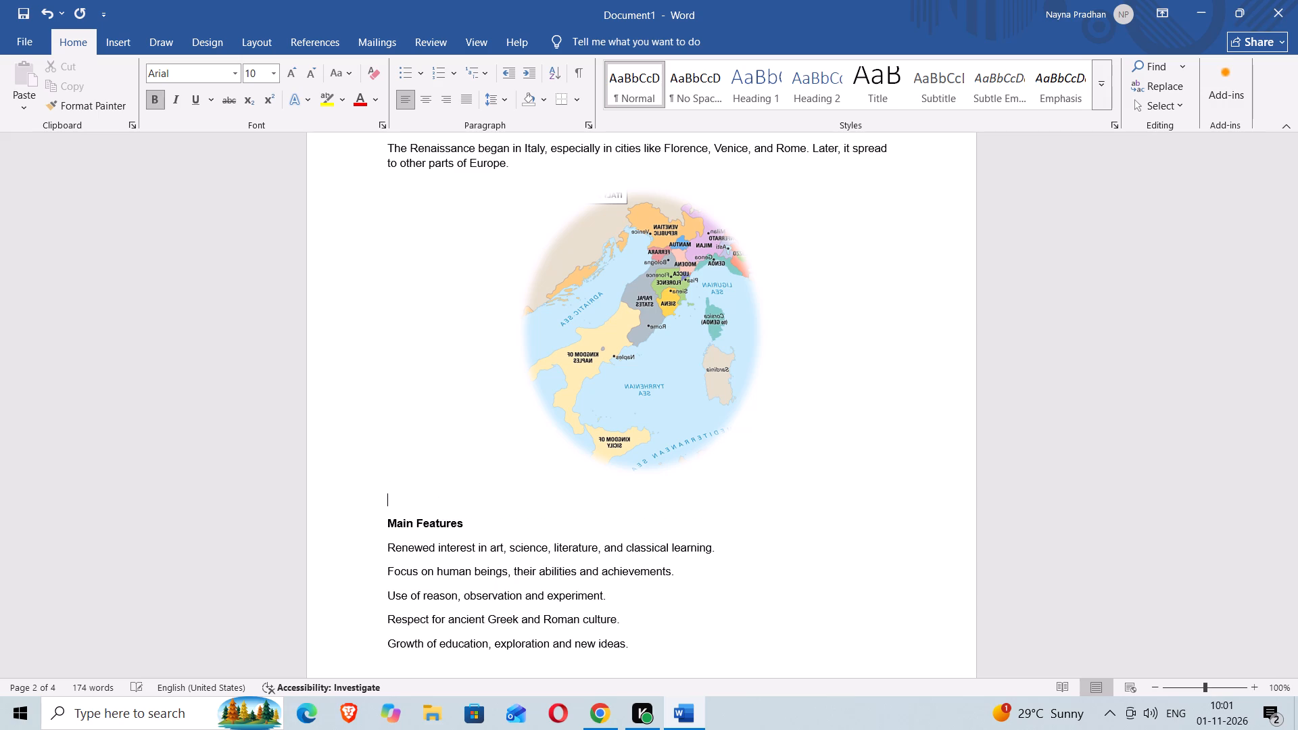
click(523, 479)
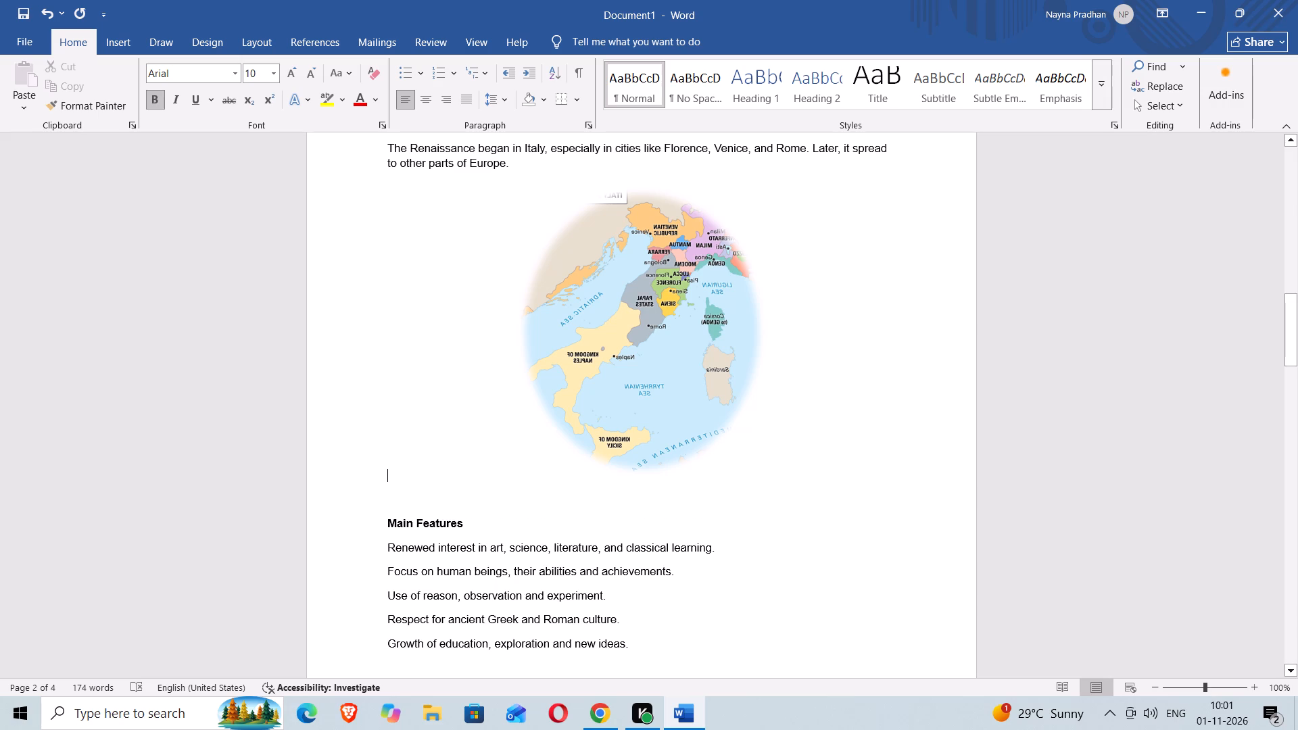
key(space)
key(space)
key(space)
key(space)
key(space)
key(space)
key(space)
key(space)
key(space)
key(space)
key(space)
key(space)
key(space)
key(space)
key(space)
key(space)
key(space)
key(space)
key(space)
key(space)
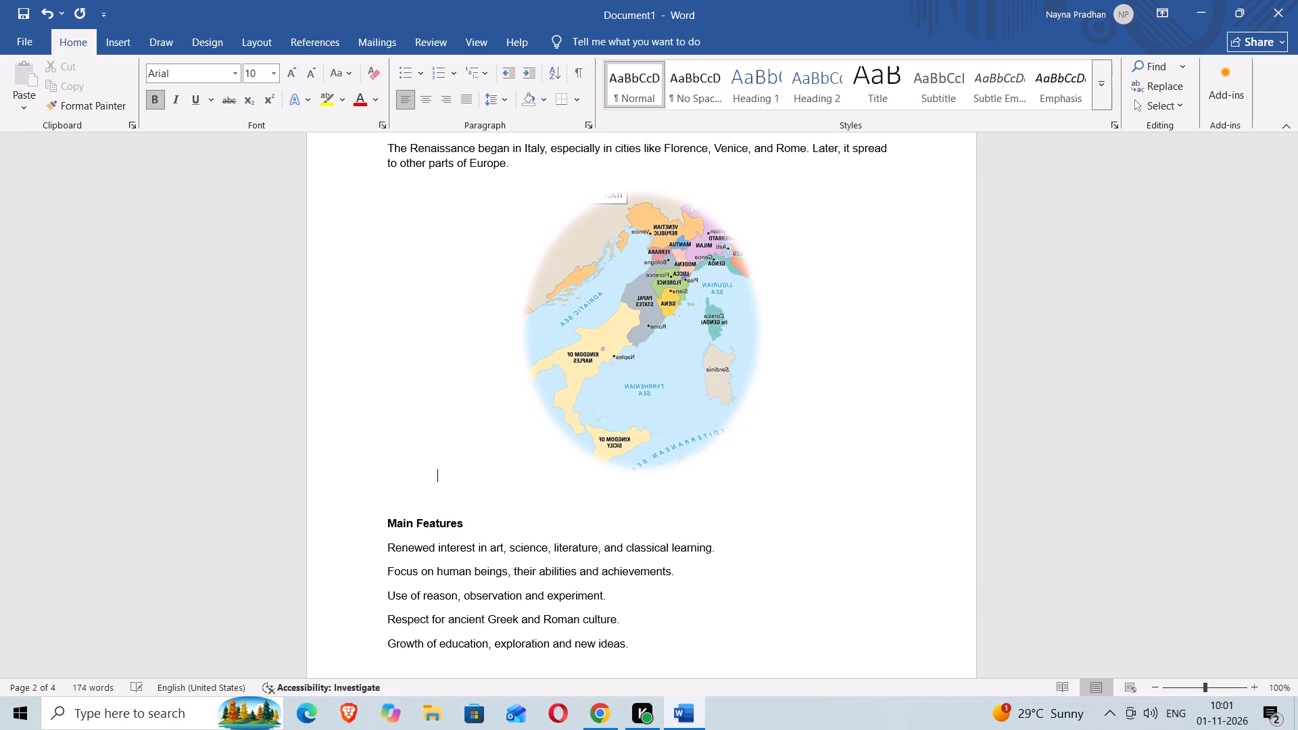
key(space)
key(space)
key(space)
key(space)
key(space)
key(space)
key(space)
key(space)
key(space)
key(space)
key(space)
key(space)
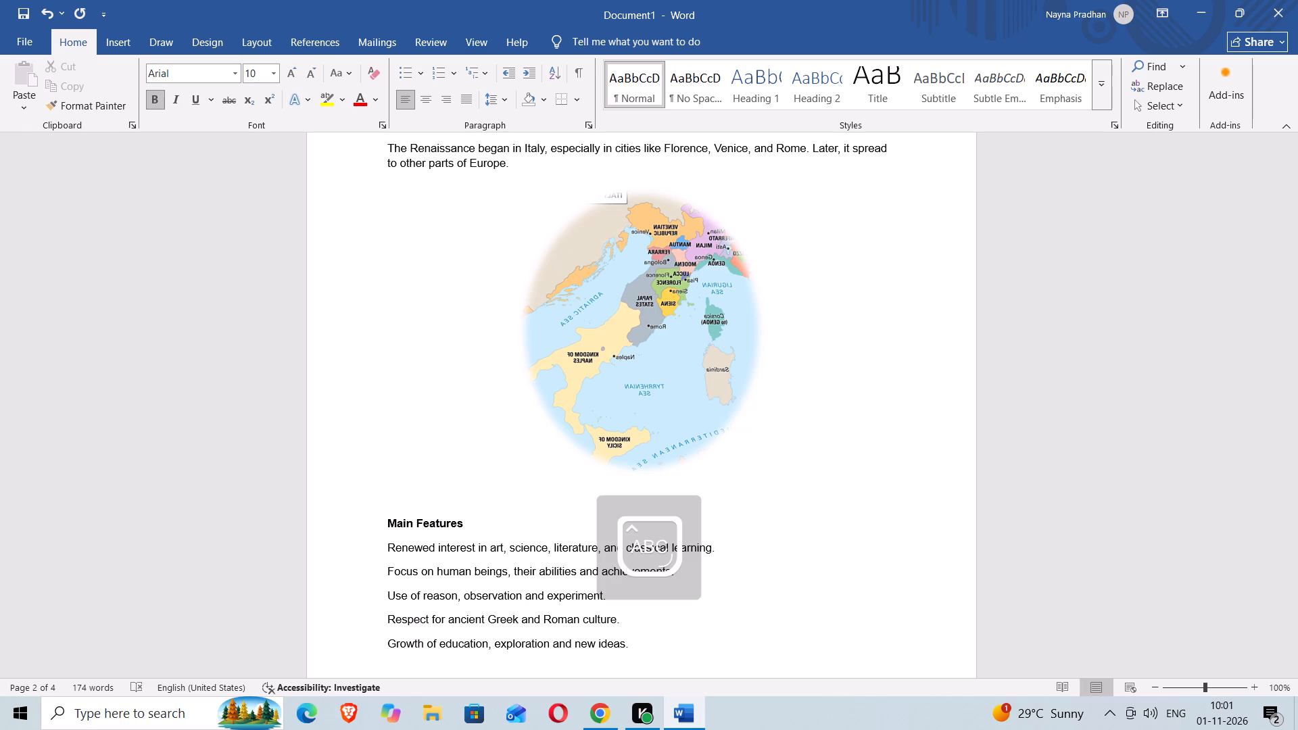
Enter the bold caption "Fig3: Italy in 15th century" on the indented line below the map.
key(f)
text(ig)
key(3)
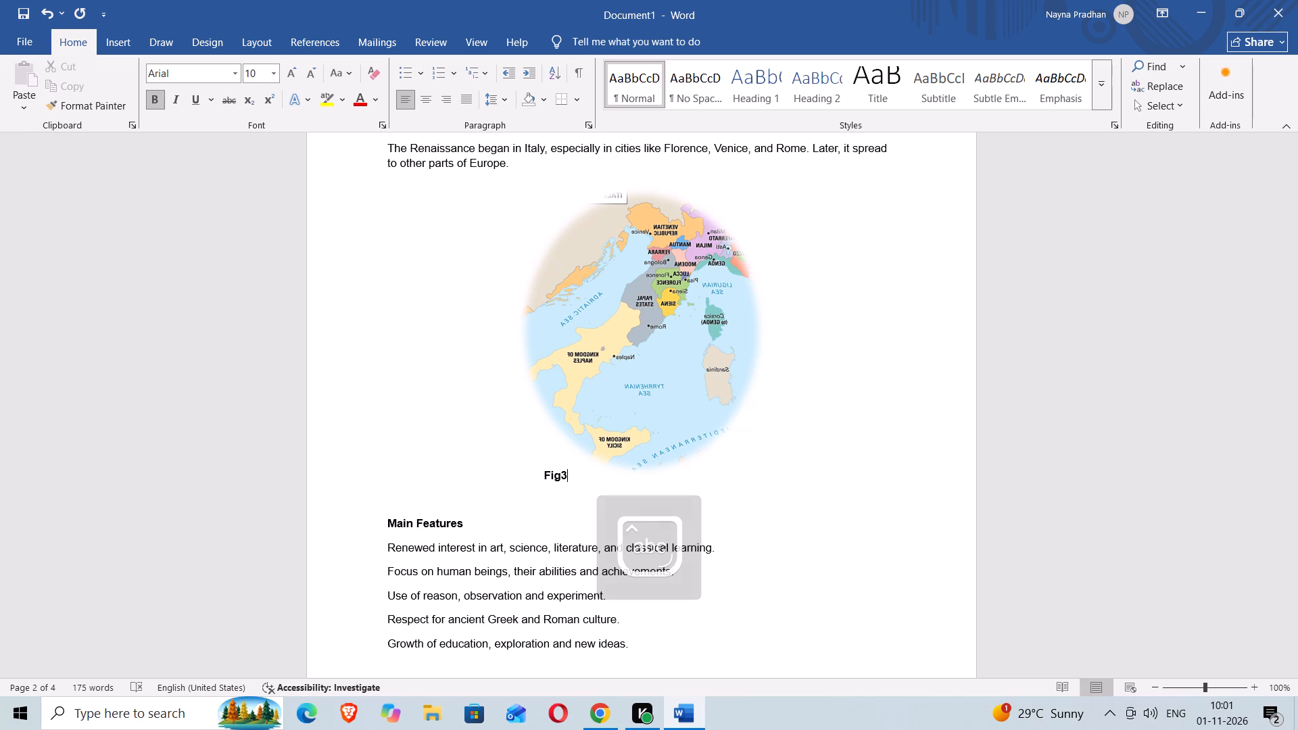
text(:)
key(space)
key(i)
text(taly in 15th centurr)
key(BackSpace)
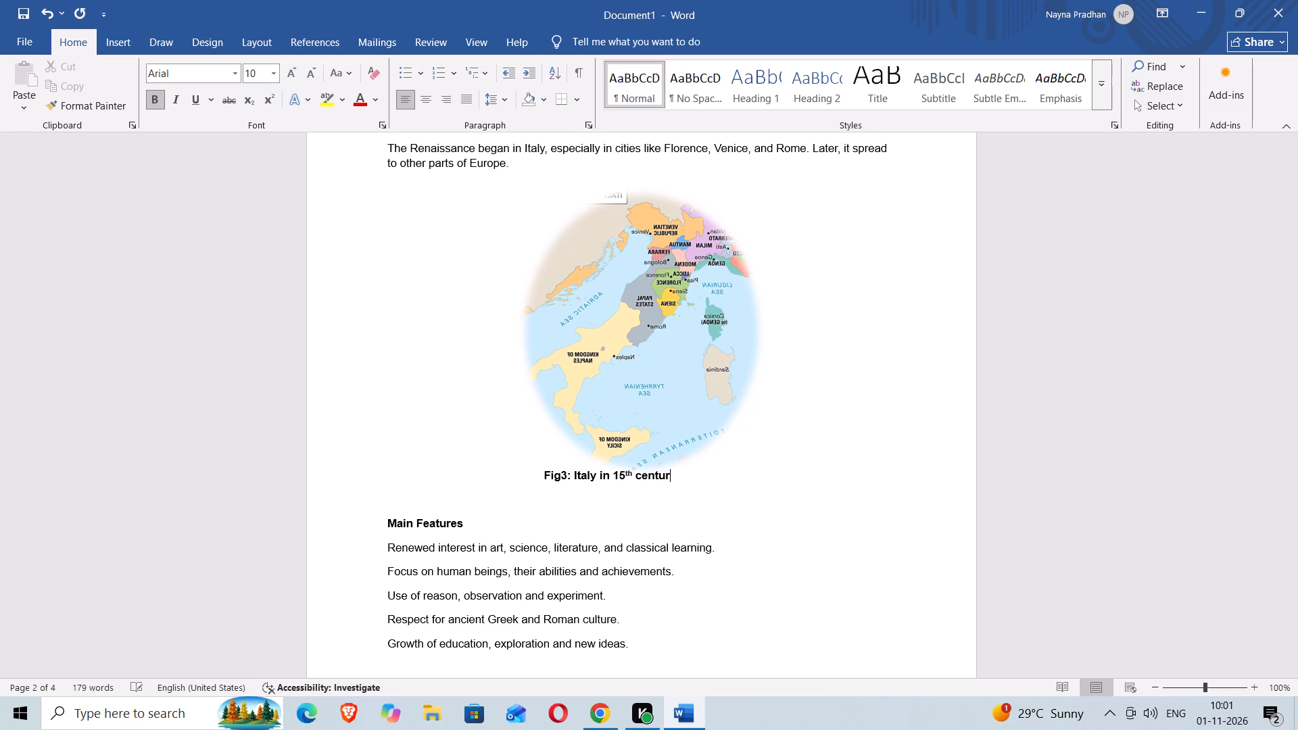
key(y)
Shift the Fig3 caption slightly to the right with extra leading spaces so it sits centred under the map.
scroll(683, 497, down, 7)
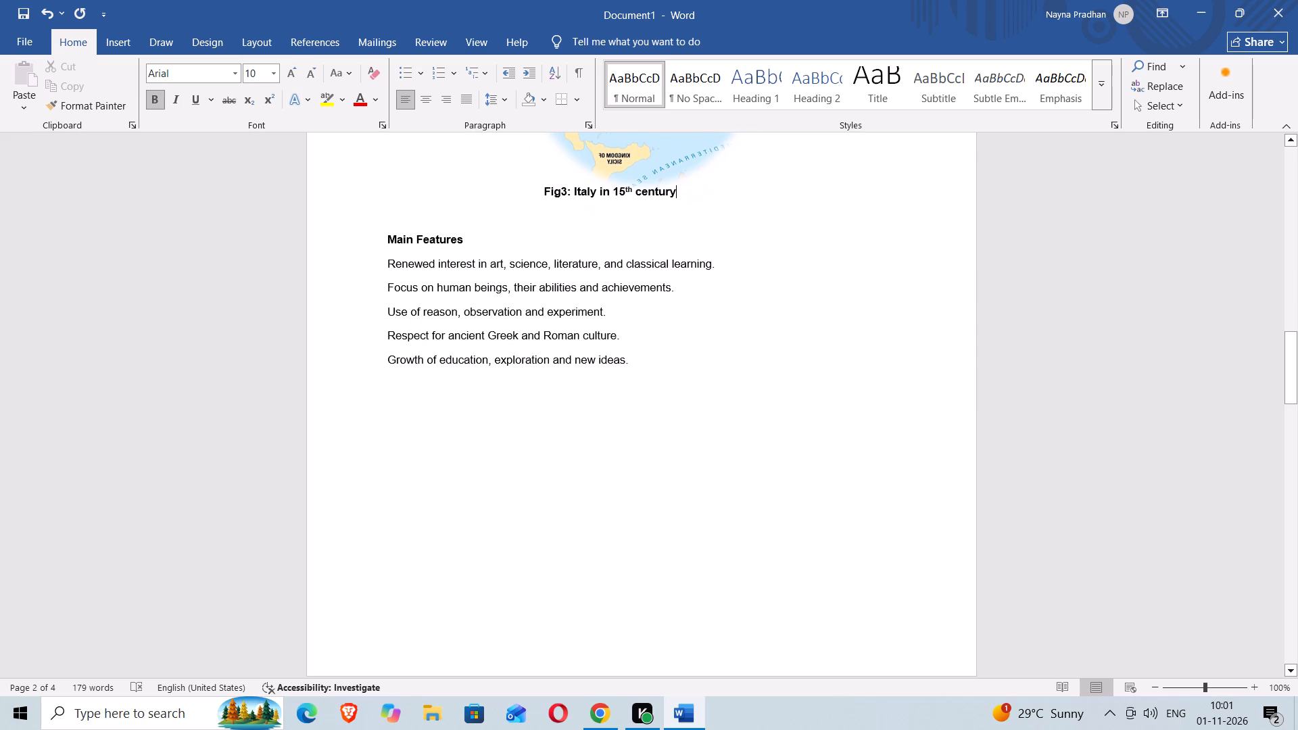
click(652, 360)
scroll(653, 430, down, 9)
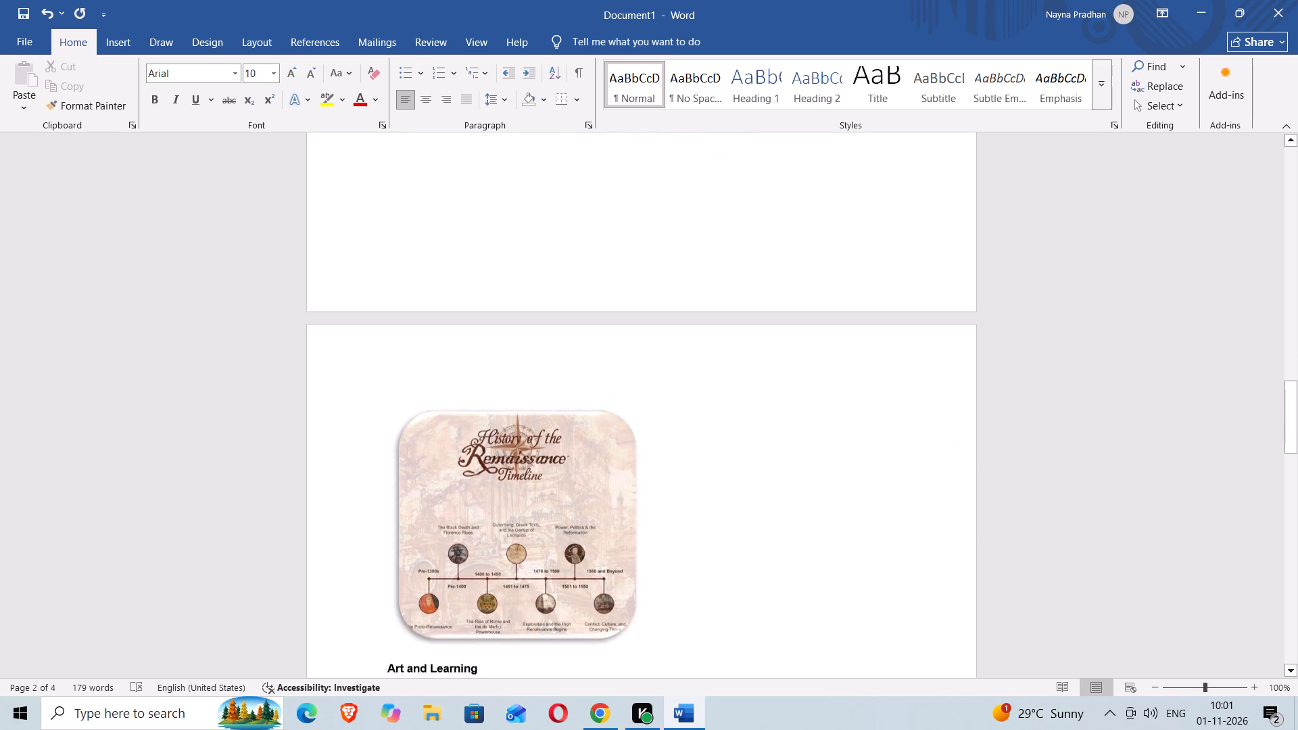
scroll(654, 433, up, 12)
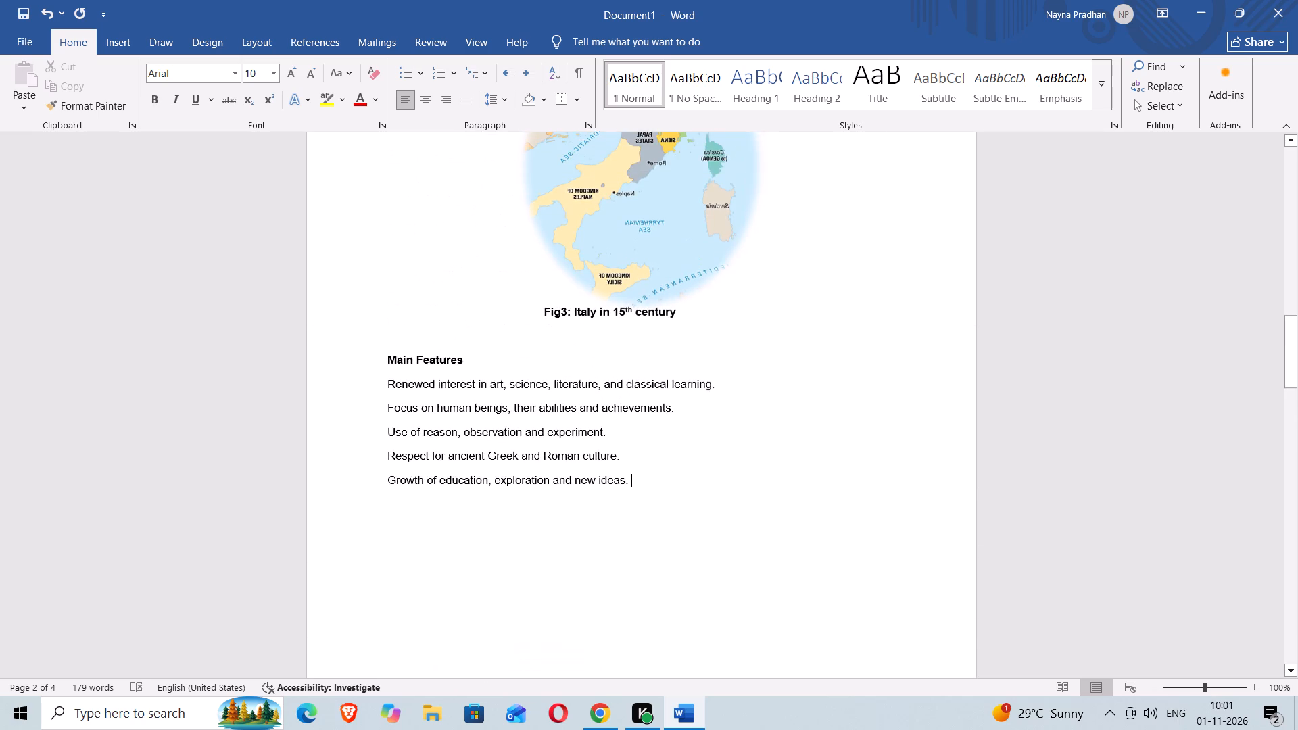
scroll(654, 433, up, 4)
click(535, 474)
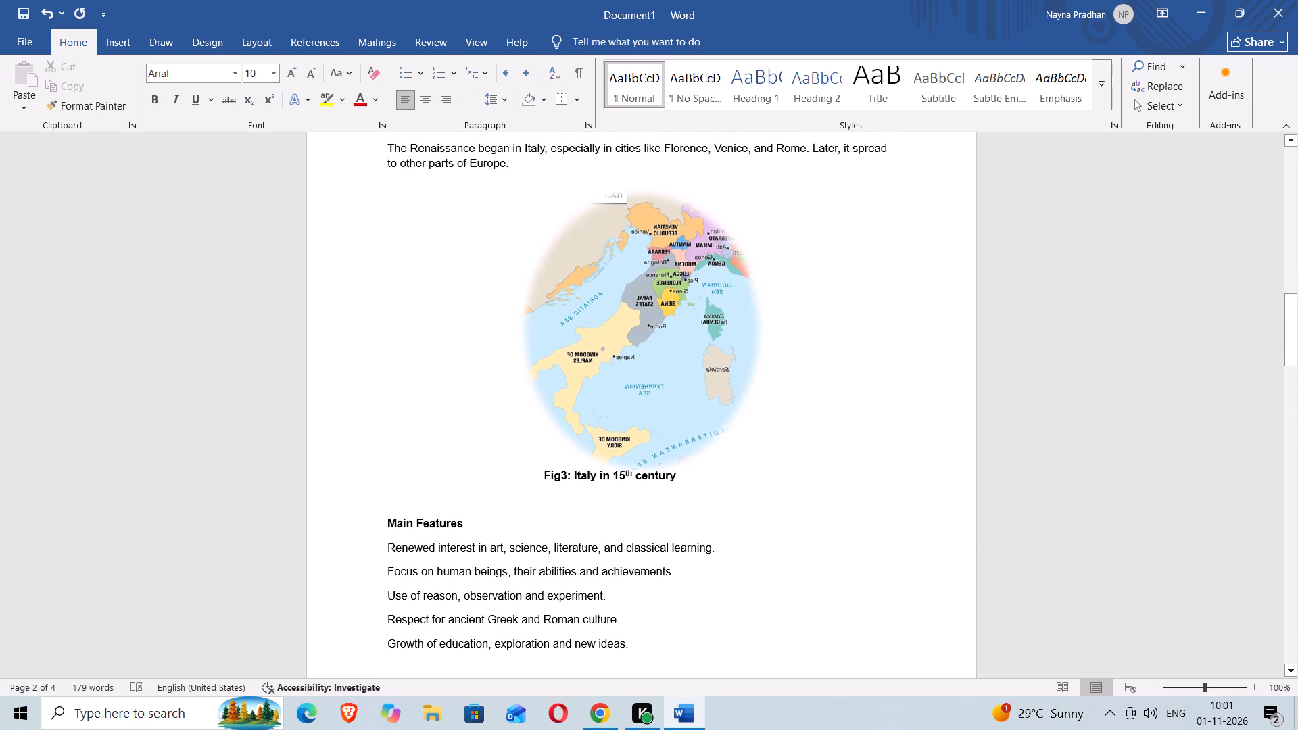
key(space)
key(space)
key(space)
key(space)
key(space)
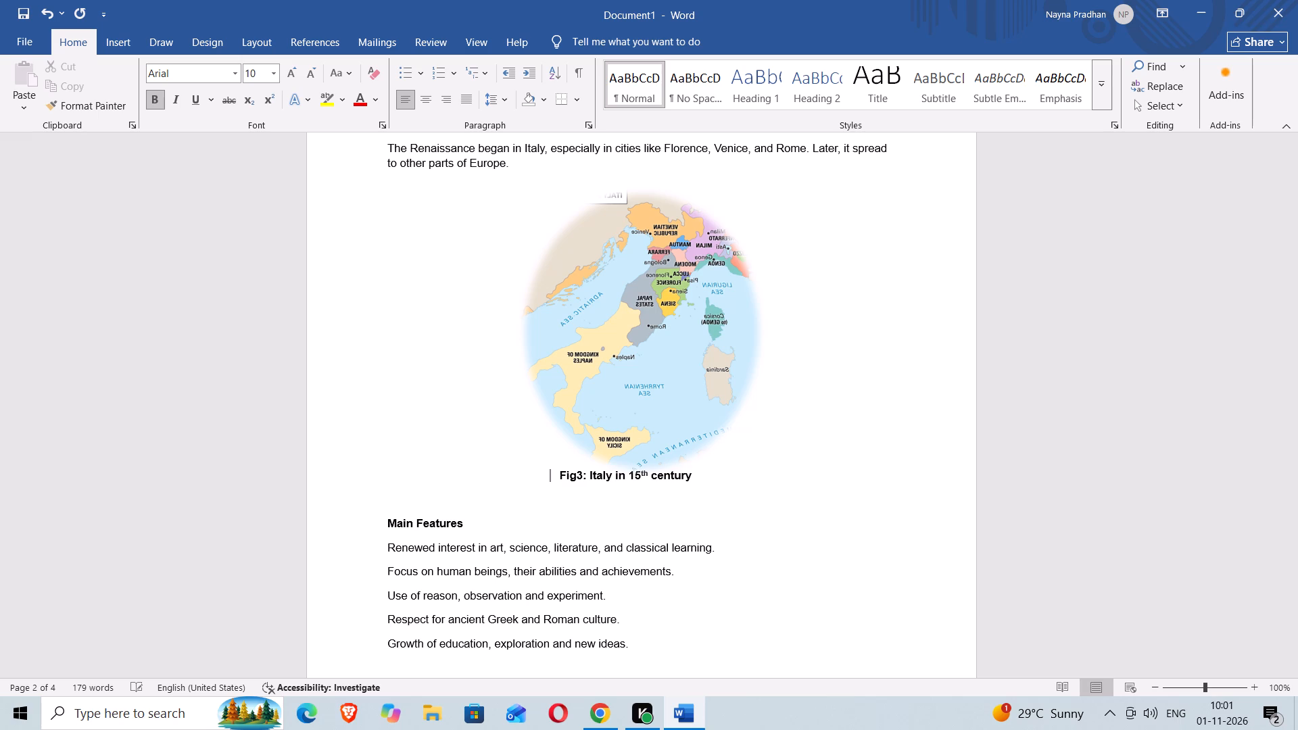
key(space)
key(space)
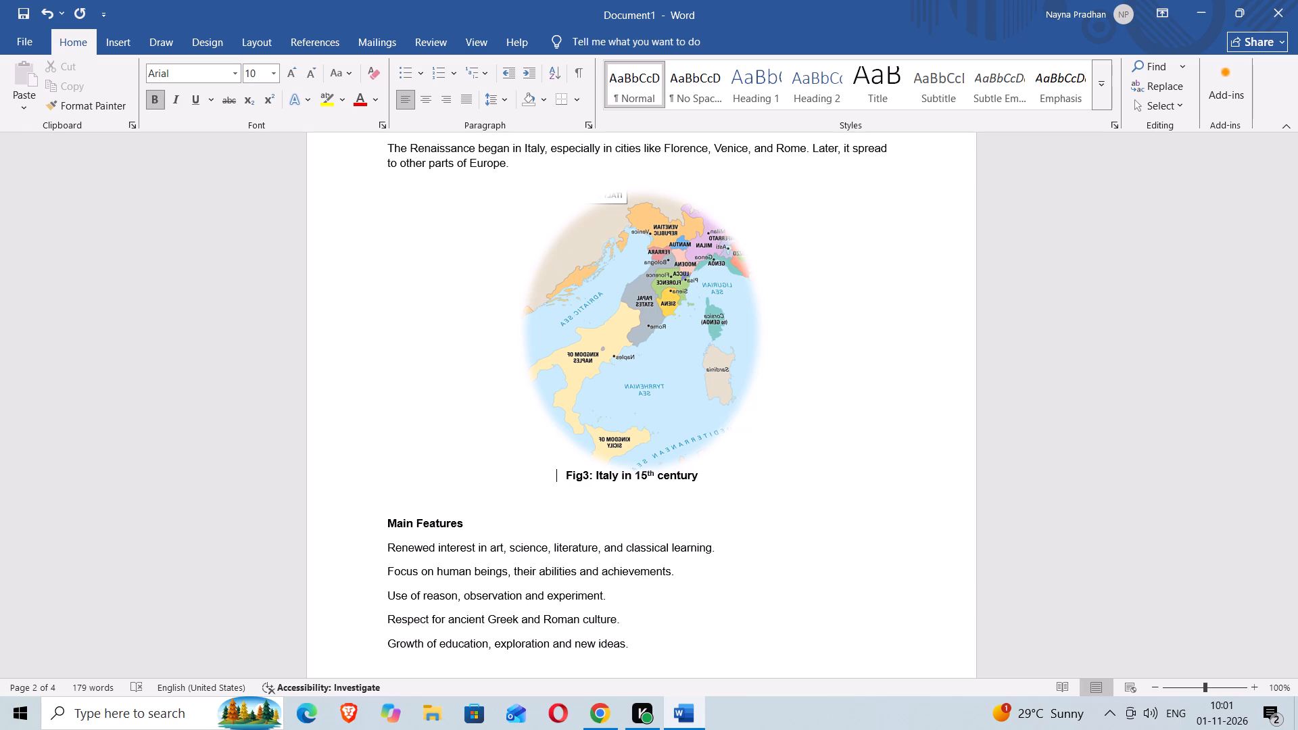
Shrink the Italy map proportionally to clear the Fig3 caption and nudge it slightly right so it is centred above the caption.
click(679, 294)
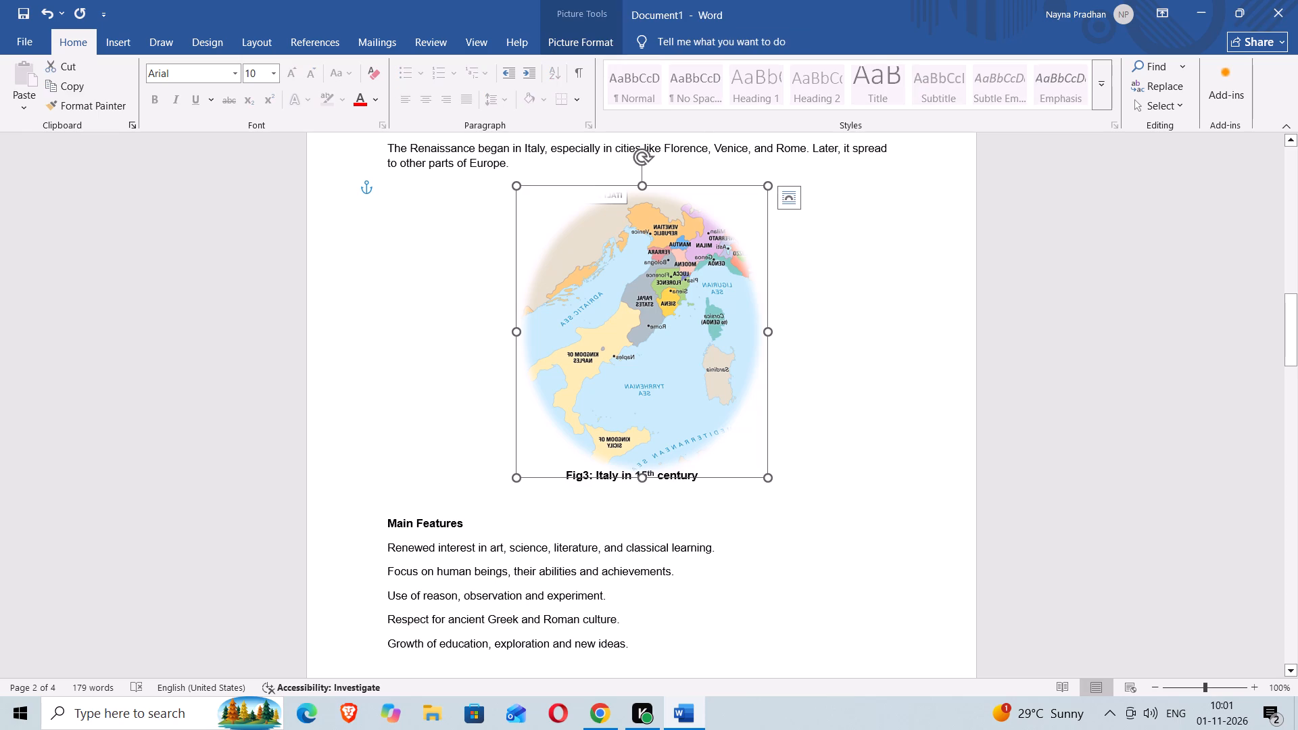
drag(772, 477, 760, 455)
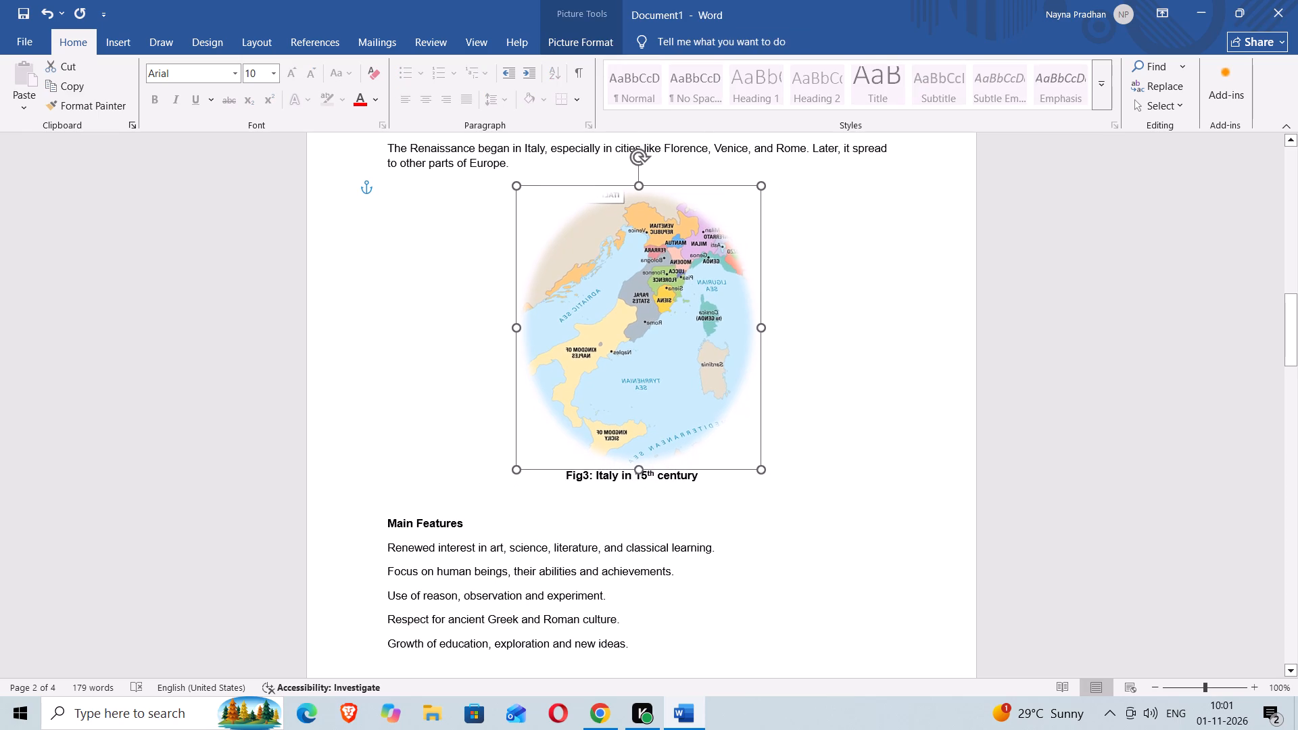
drag(760, 455, 732, 408)
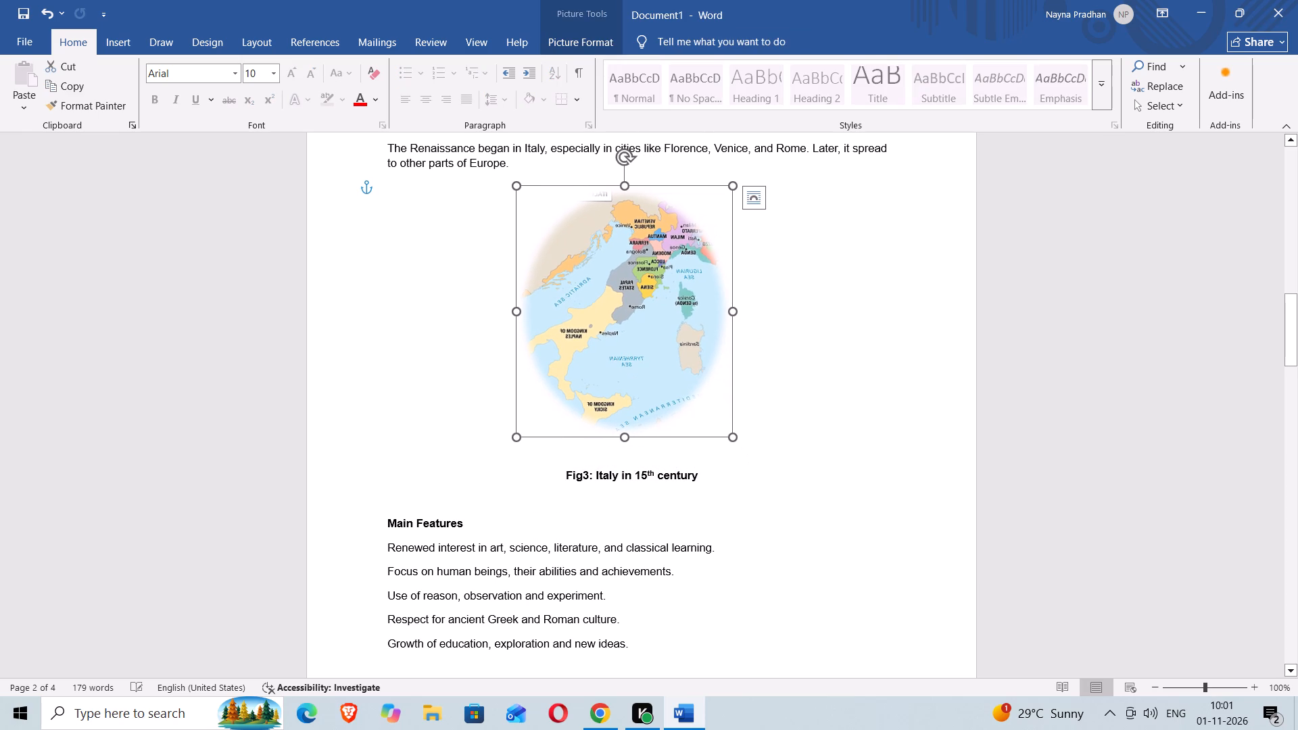
drag(631, 335, 638, 333)
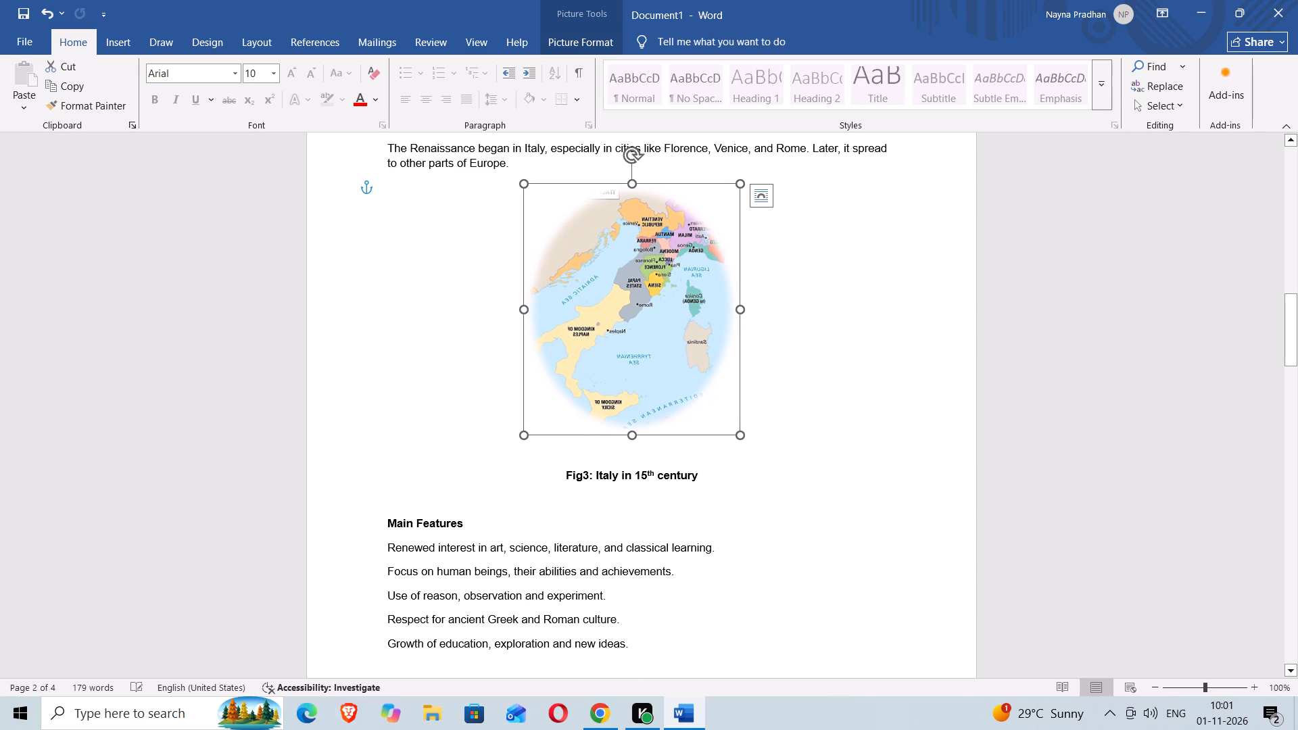
Delete the leading spaces and the empty lines before the Fig3 caption, back to the left margin beside the map.
click(565, 475)
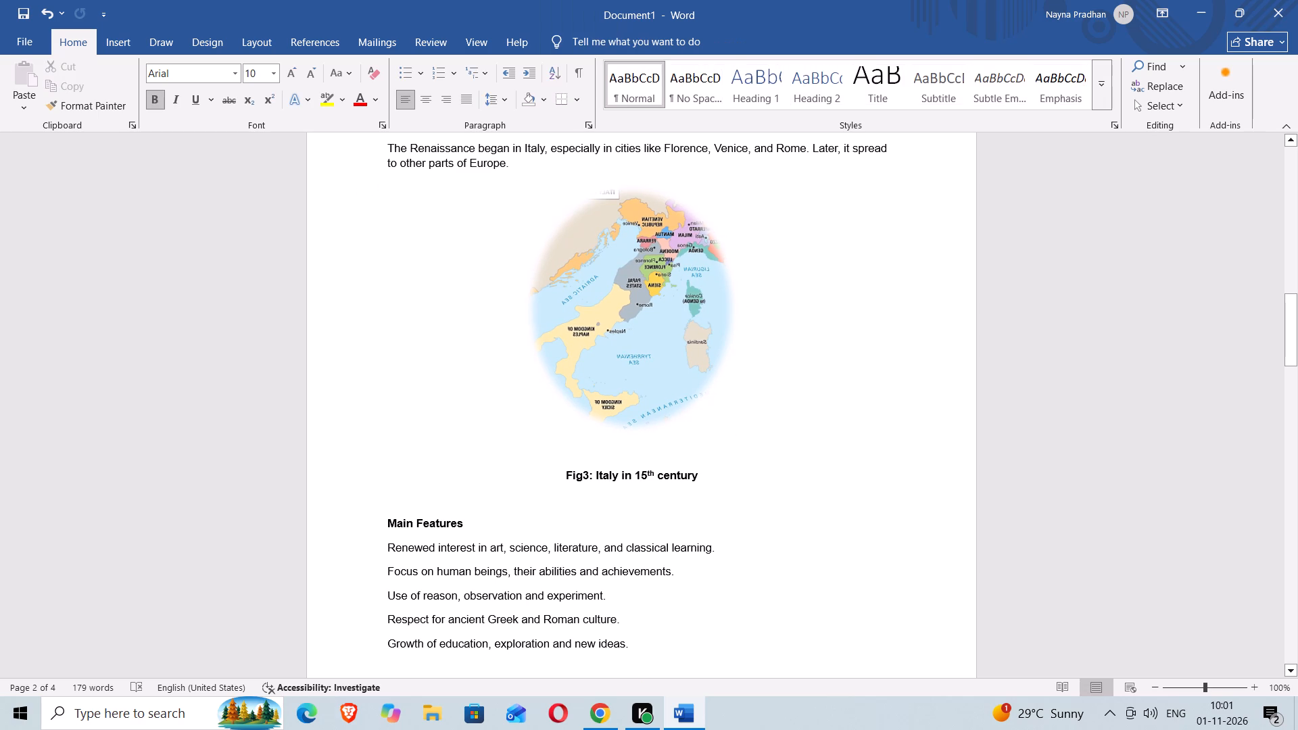
key(BackSpace)
key(BackSpace)
key(BackSpace)
key(BackSpace)
key(BackSpace)
key(BackSpace)
key(BackSpace)
key(BackSpace)
key(BackSpace)
key(BackSpace)
key(BackSpace)
key(BackSpace)
key(BackSpace)
key(BackSpace)
key(BackSpace)
key(BackSpace)
key(BackSpace)
key(BackSpace)
key(BackSpace)
key(BackSpace)
key(BackSpace)
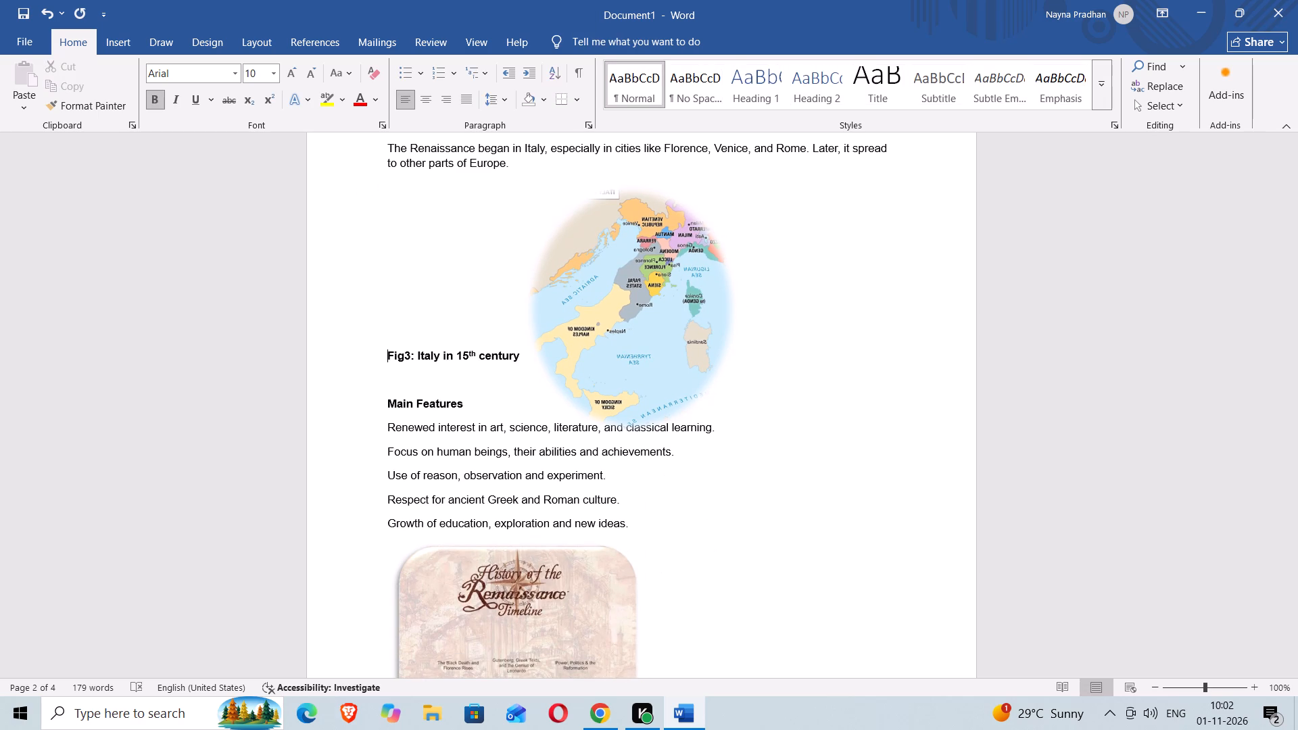
Insert three line breaks before the Fig3 caption and indent it with spaces to centre it at the map's bottom edge.
key(Return)
key(Return)
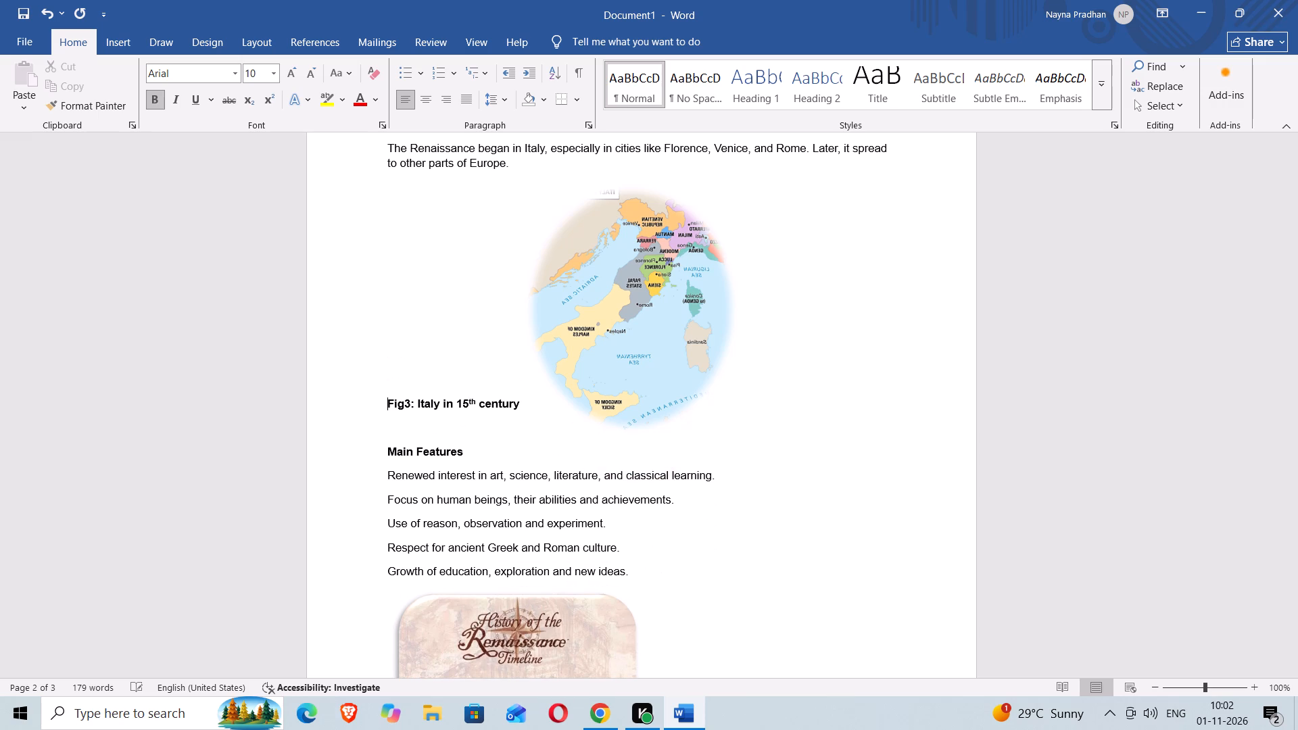
key(Return)
key(space)
key(space)
key(space)
key(space)
key(space)
key(space)
key(space)
key(space)
key(space)
key(space)
key(space)
key(space)
key(space)
key(space)
key(space)
key(space)
key(space)
key(space)
key(space)
key(space)
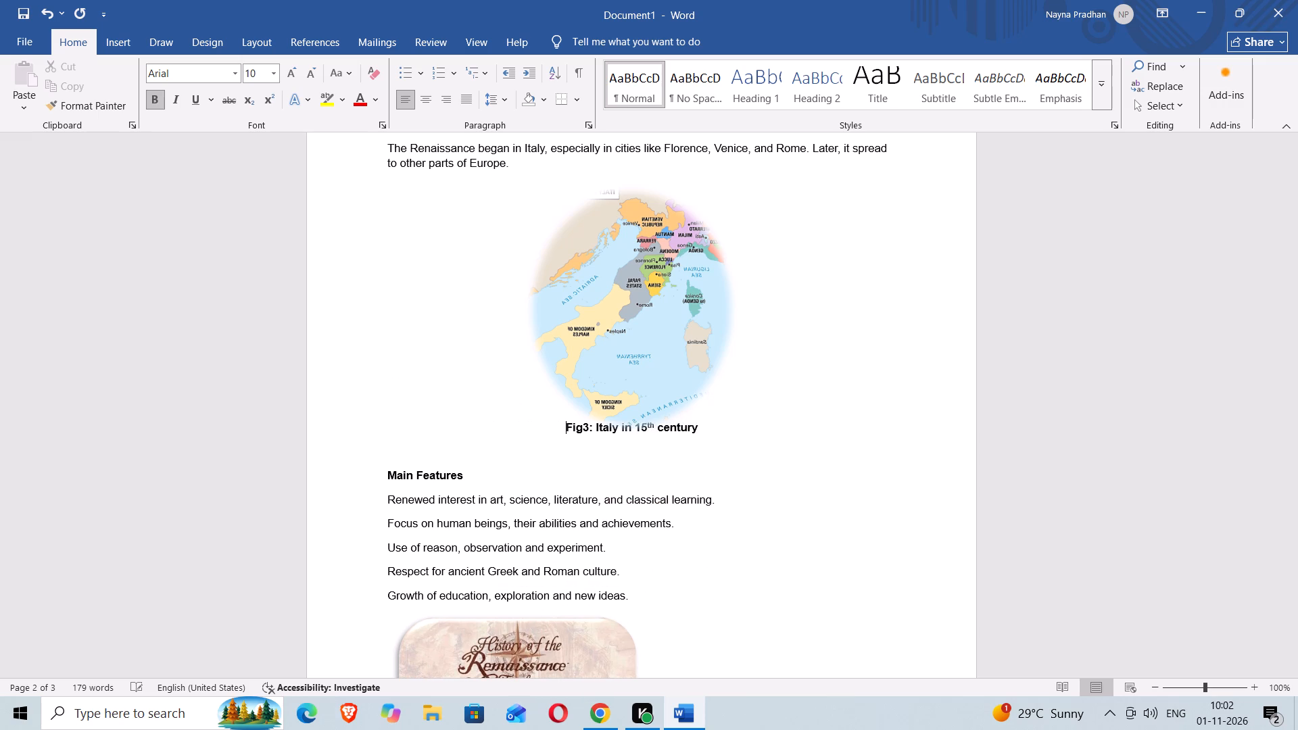
Move the Fig3 caption one line further down and indent it again with spaces so it sits centred below the map.
key(Return)
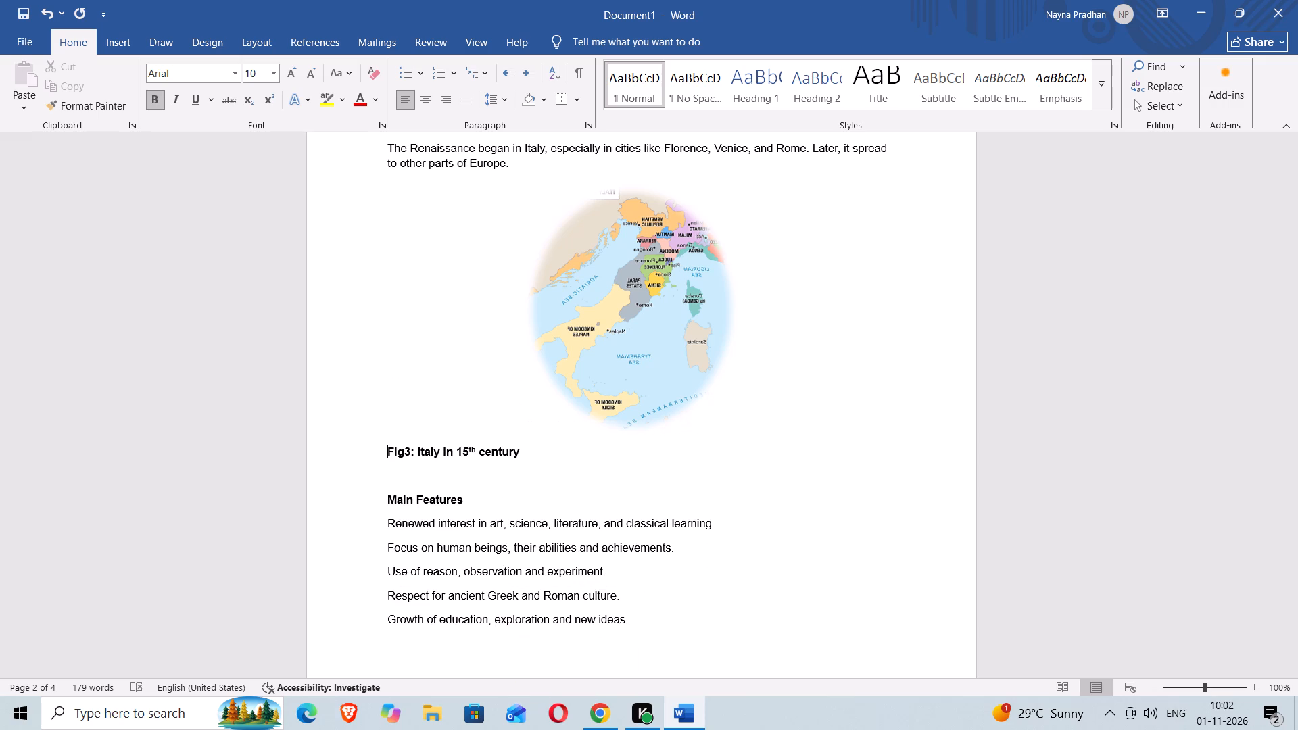
key(space)
key(space)
key(space)
key(space)
key(space)
key(space)
key(space)
key(space)
key(space)
key(space)
key(space)
key(space)
key(space)
key(space)
key(space)
key(space)
key(space)
key(space)
key(space)
key(space)
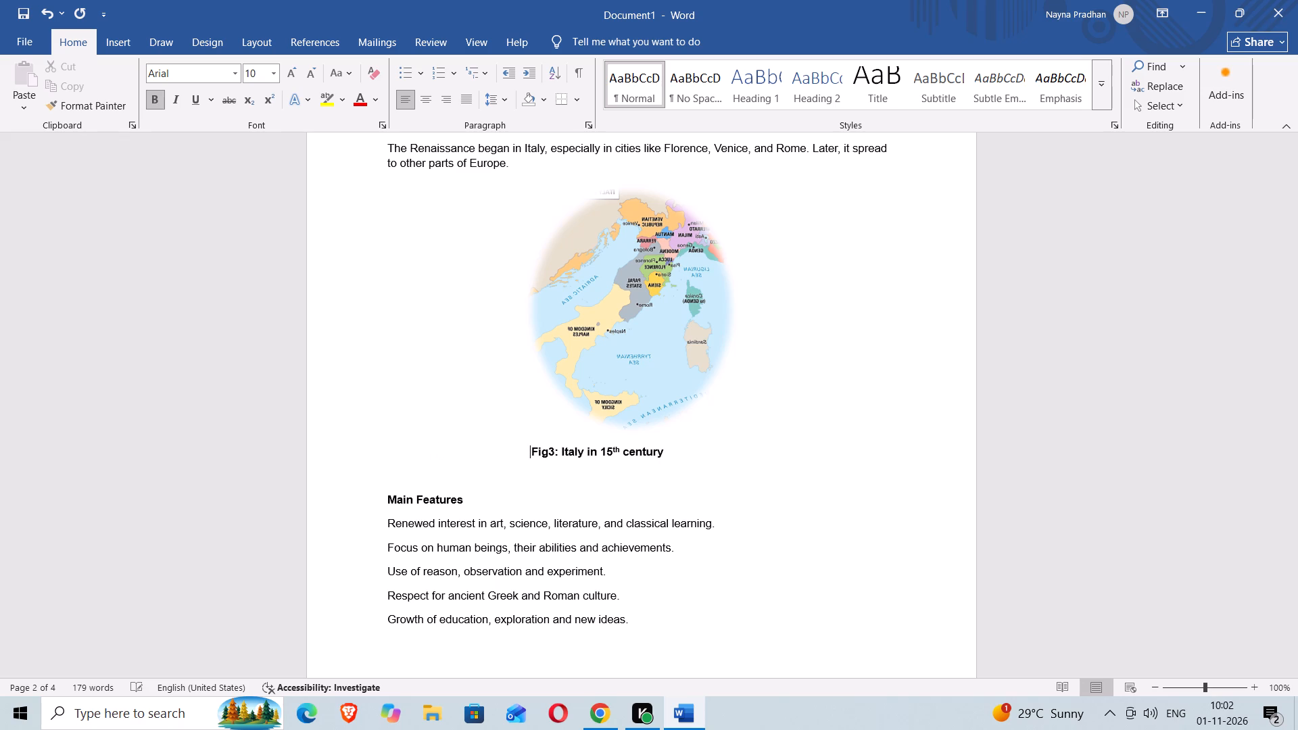
key(space)
key(space)
key(space)
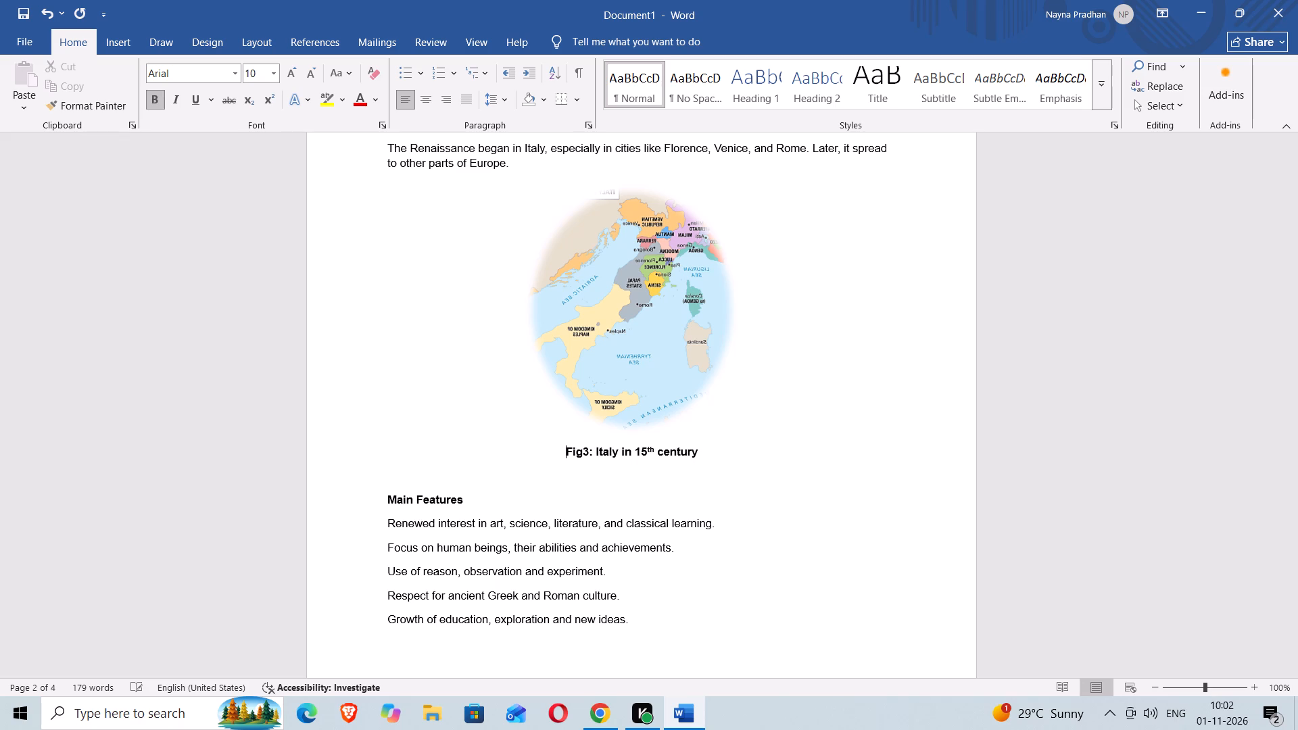
Shrink the Renaissance timeline picture proportionally so it fits on the same page directly beneath the Main Features list.
scroll(619, 595, down, 14)
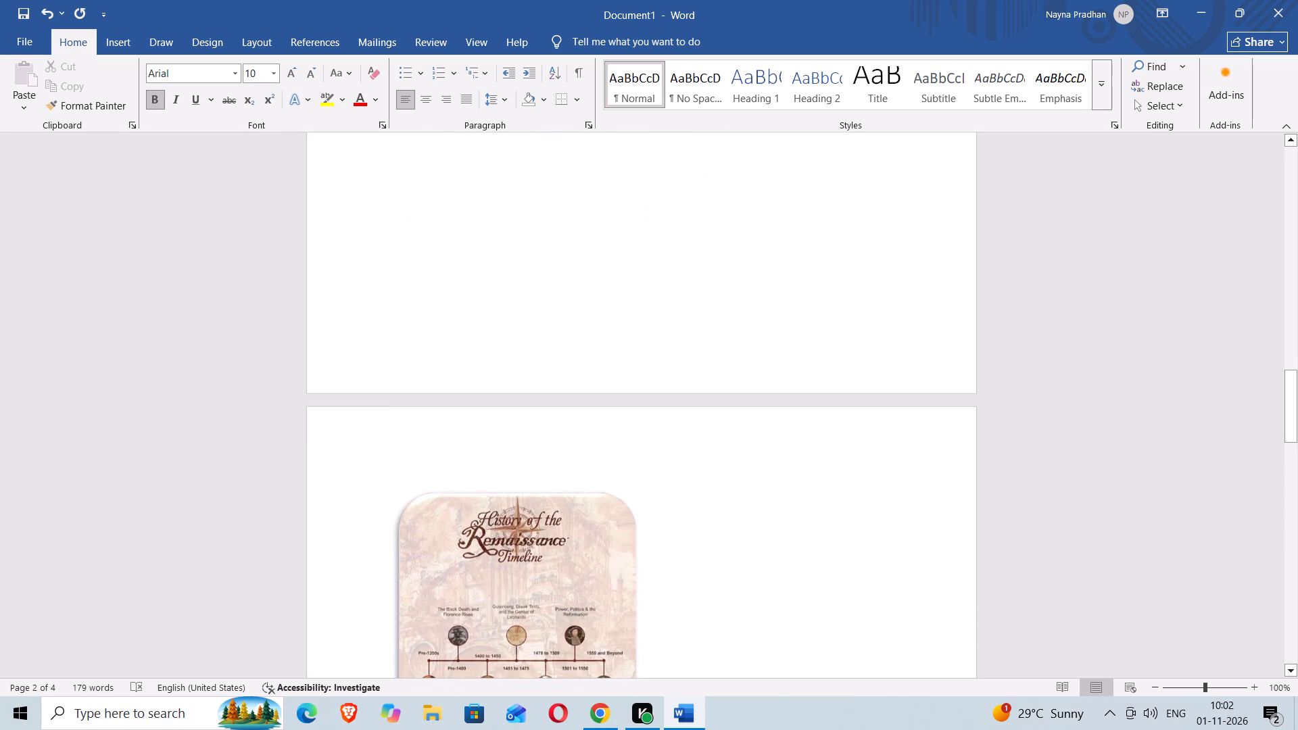
click(449, 577)
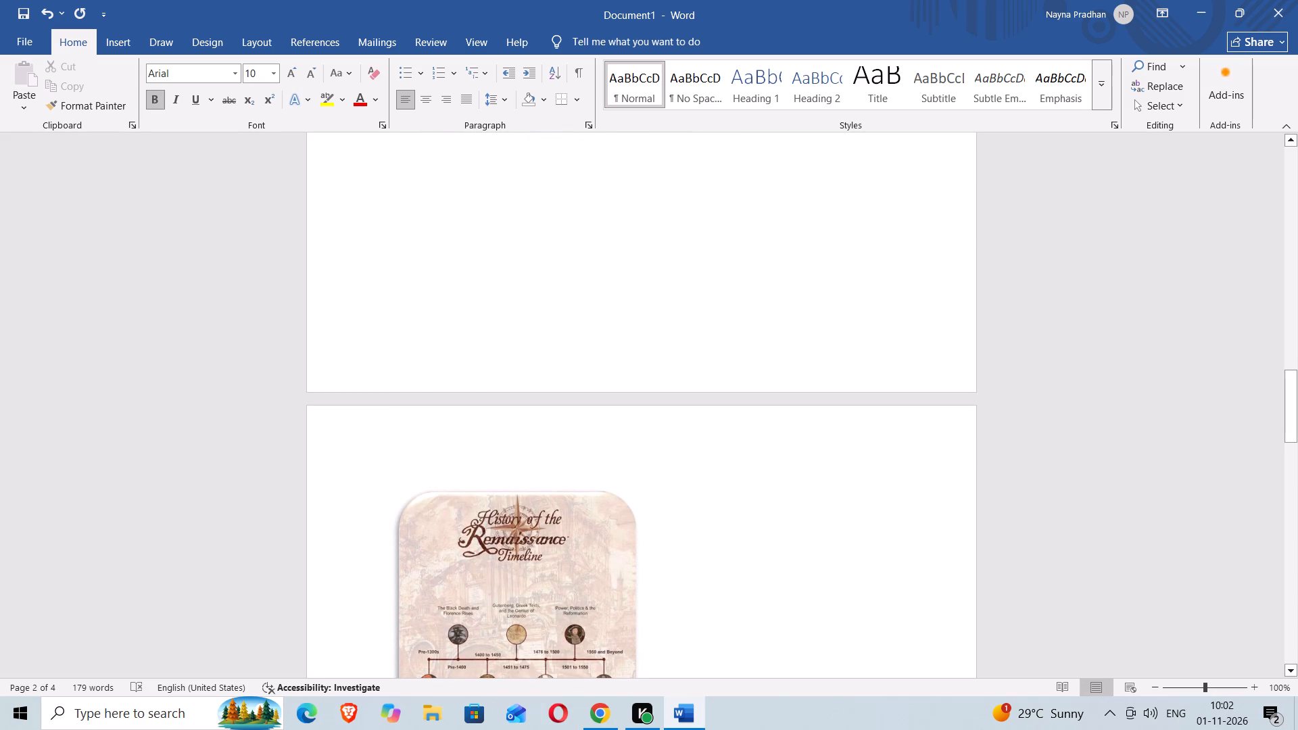
scroll(516, 600, down, 4)
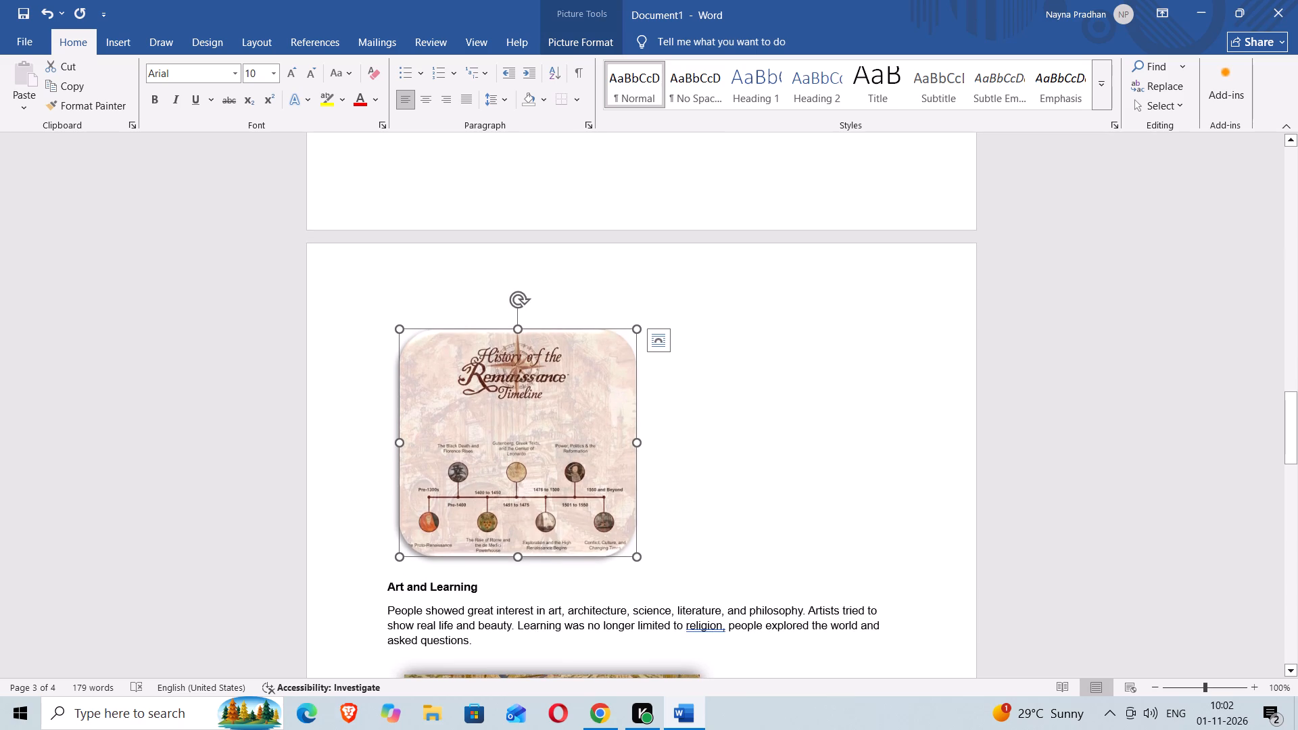
drag(640, 559, 587, 508)
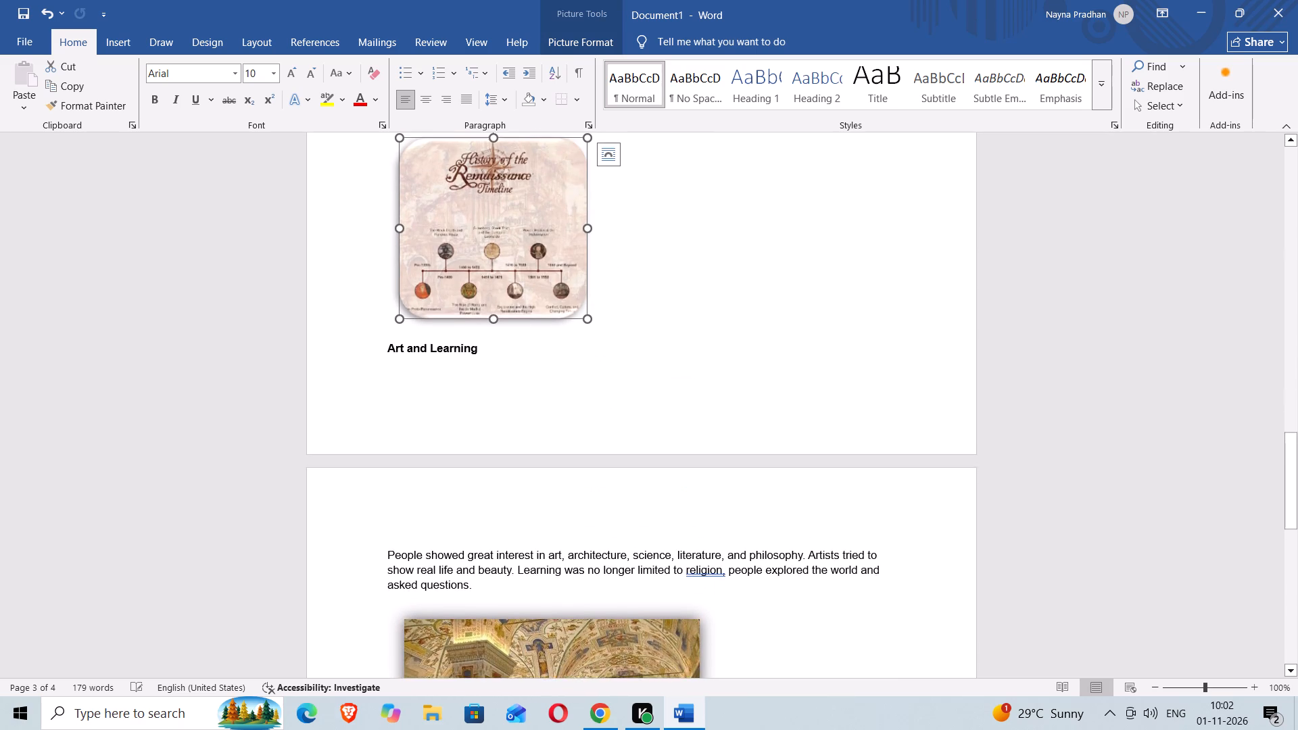
scroll(593, 556, up, 4)
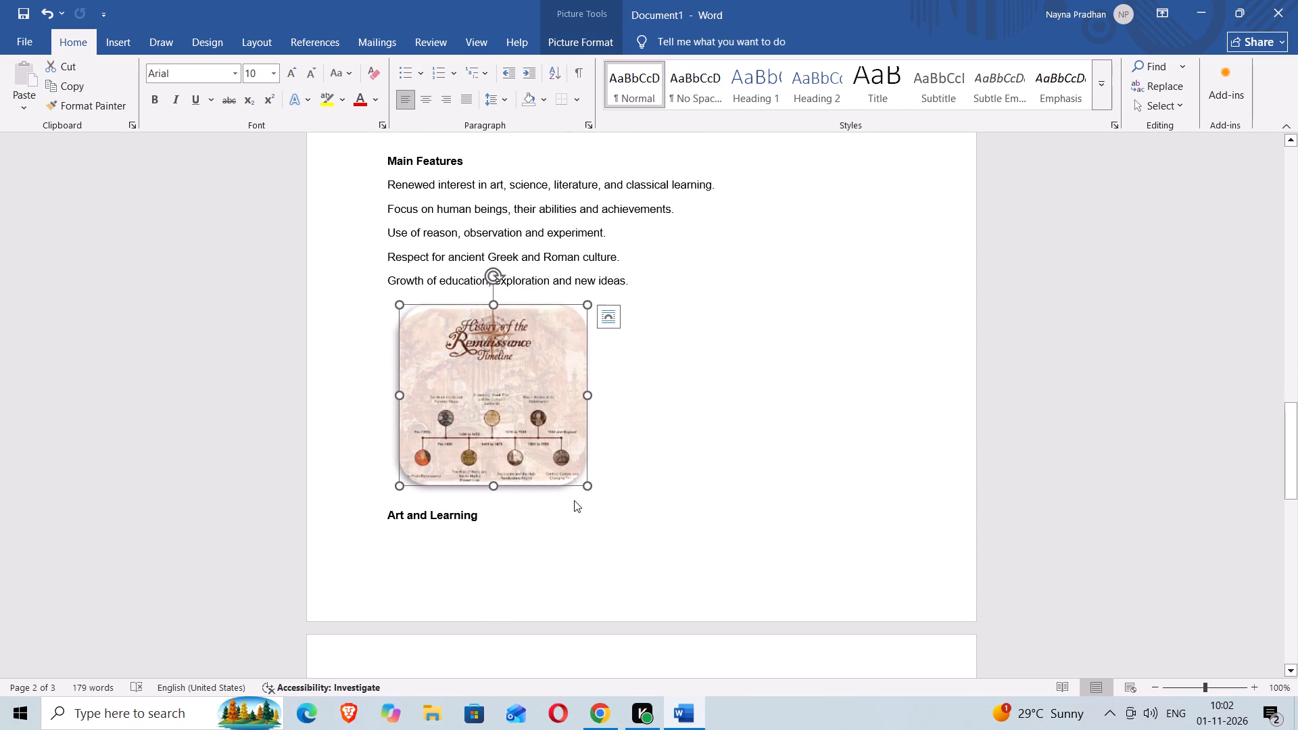
drag(584, 485, 608, 516)
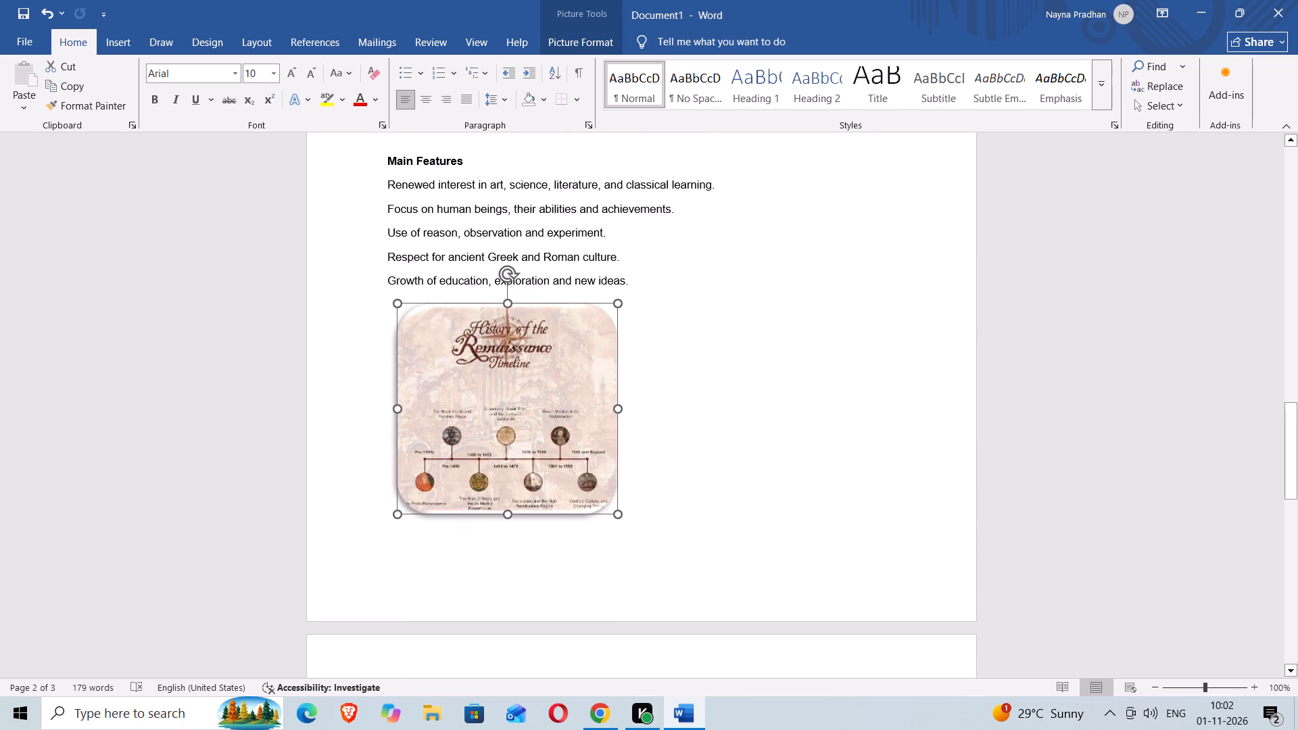
drag(489, 440, 503, 442)
scroll(803, 483, up, 6)
scroll(803, 483, down, 6)
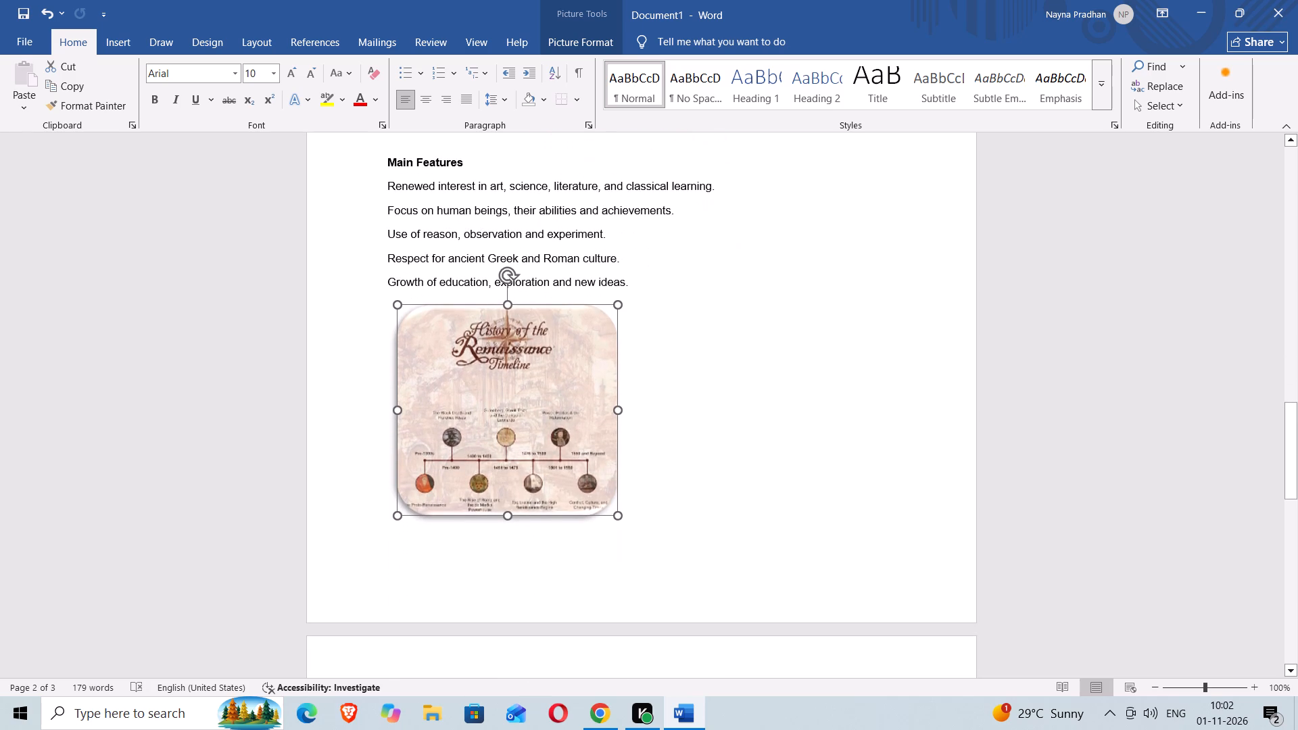
drag(620, 516, 602, 503)
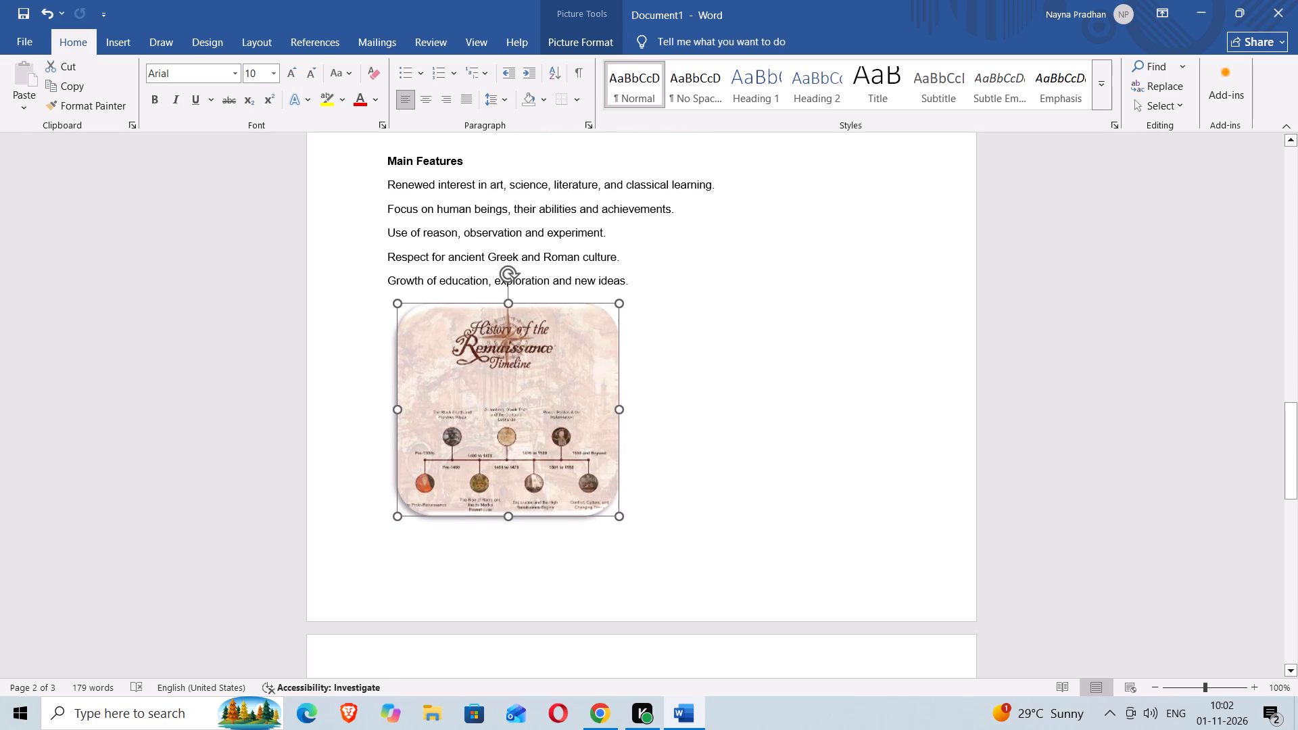
drag(602, 503, 596, 500)
Insert an empty line between the timeline picture and the Art and Learning heading and place the cursor on it.
click(436, 521)
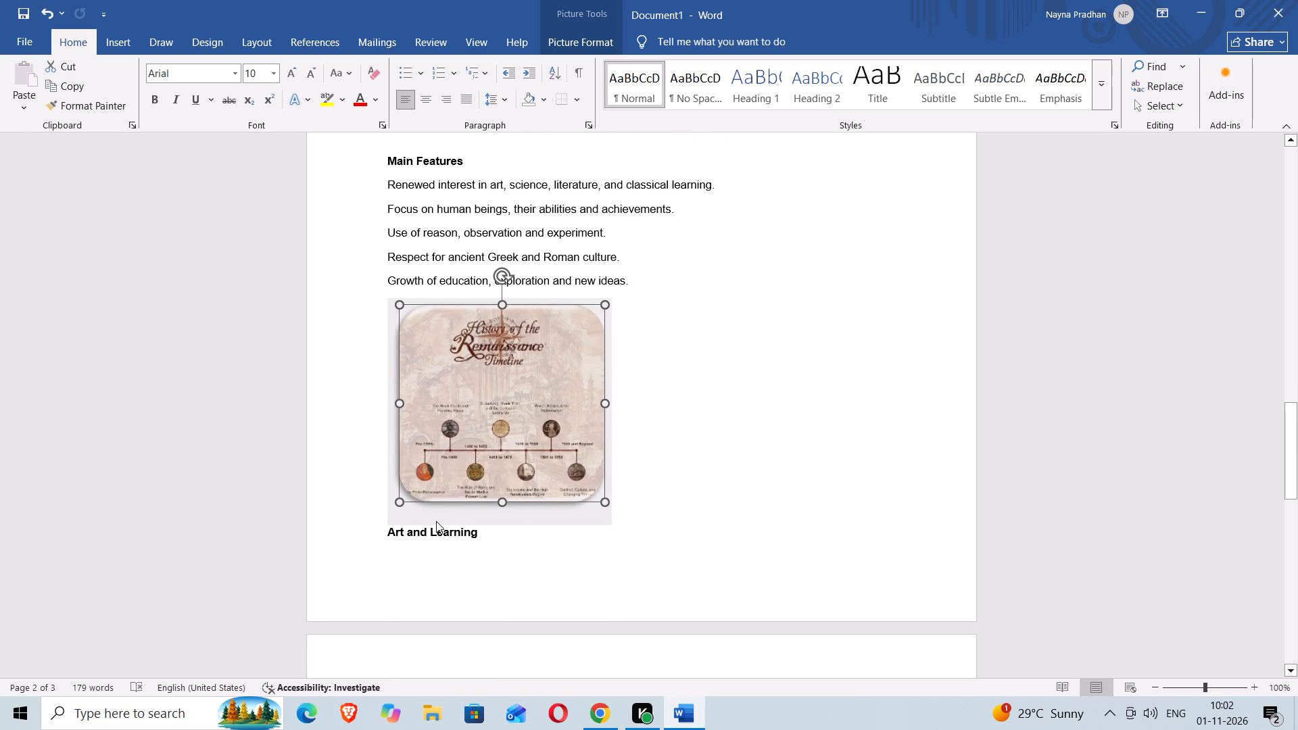
click(487, 537)
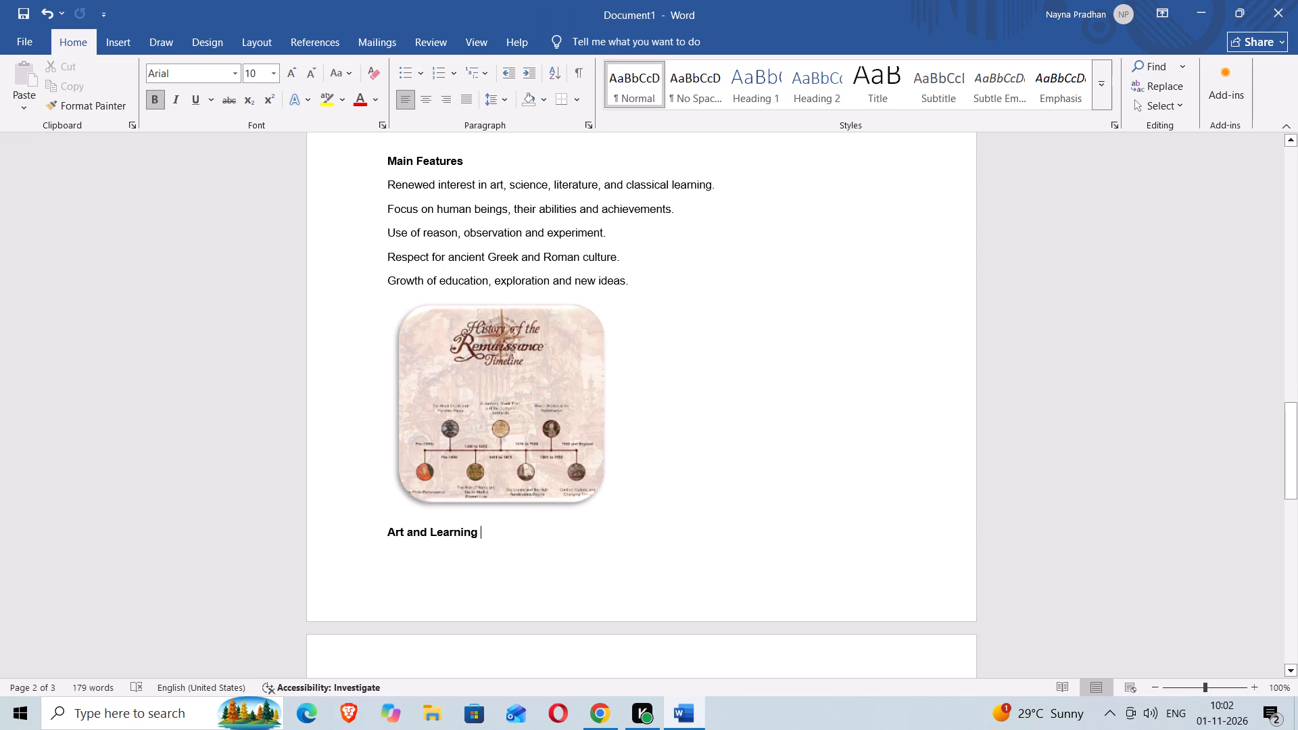
click(385, 533)
key(Return)
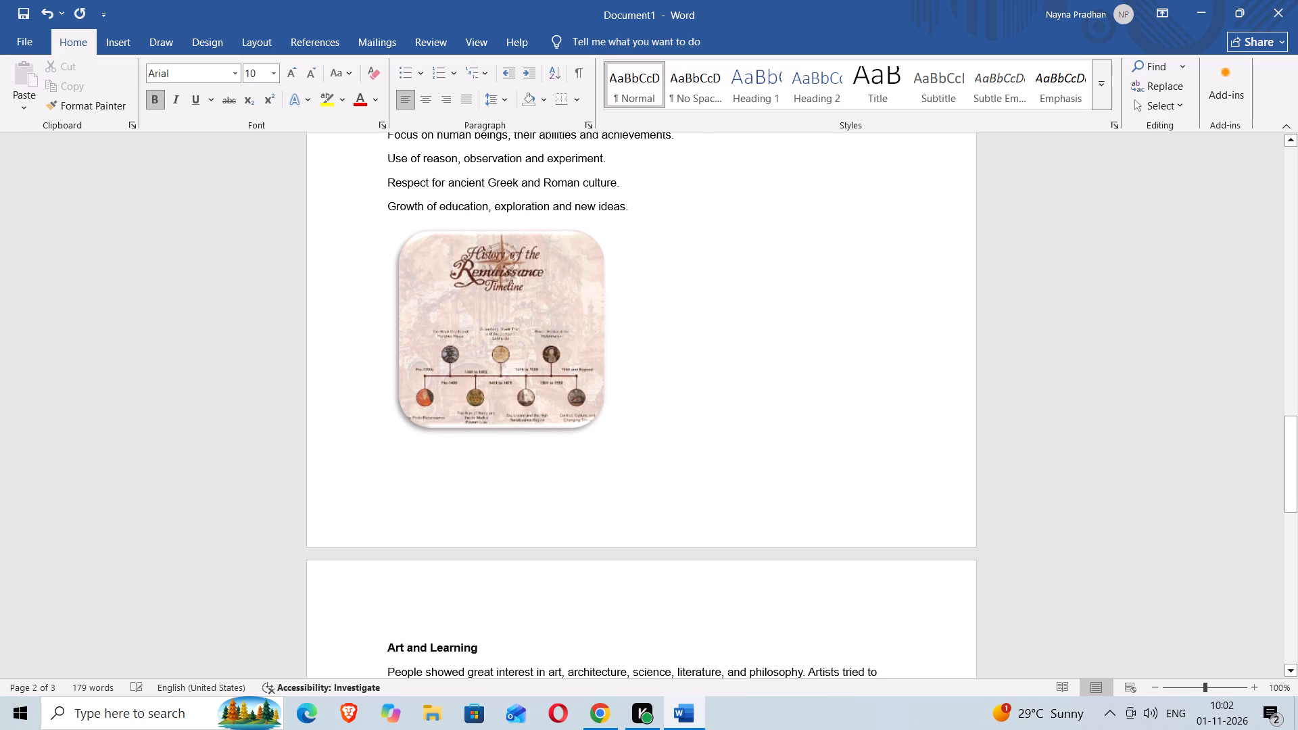
click(411, 440)
click(423, 483)
Indent the empty line below the timeline picture with eight spaces and start its caption with "Fig4: ".
key(space)
key(space)
key(space)
key(space)
key(space)
key(space)
key(space)
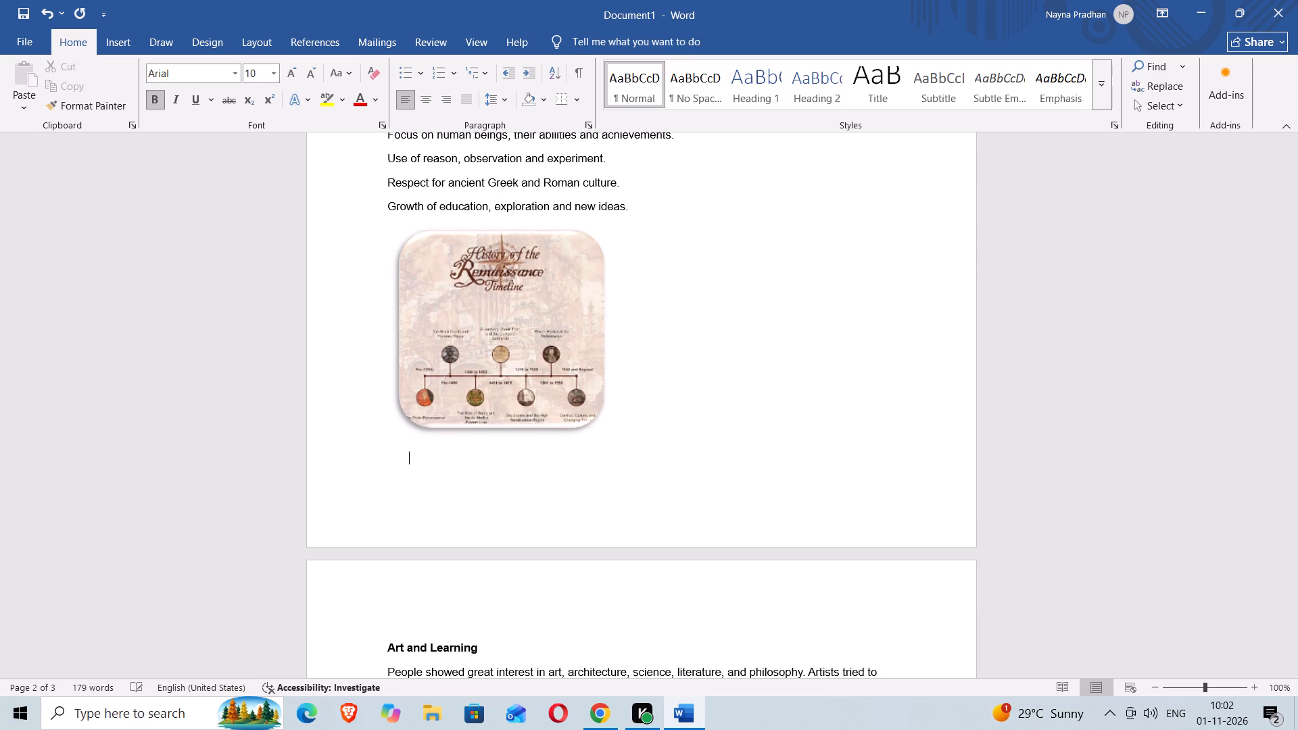
key(space)
key(f)
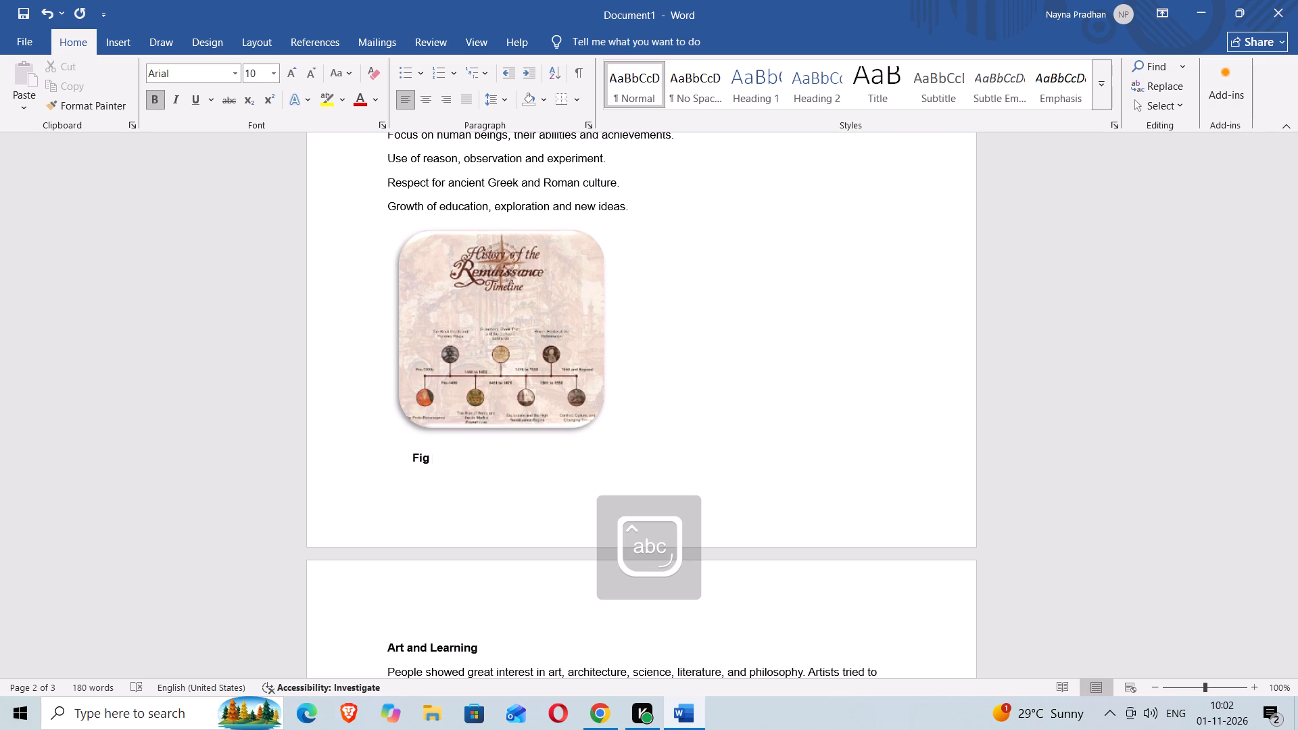
key(BackSpace)
scroll(410, 472, up, 7)
scroll(410, 472, down, 3)
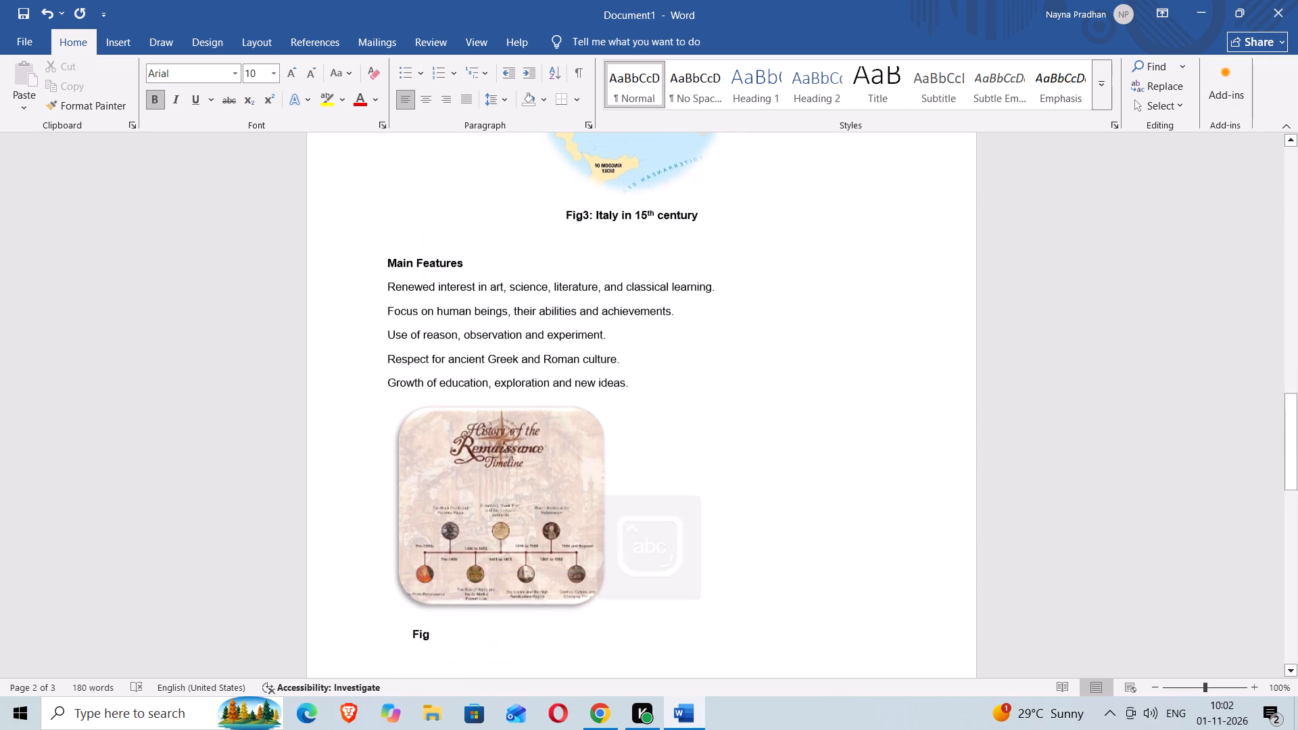
scroll(410, 472, down, 4)
key(4)
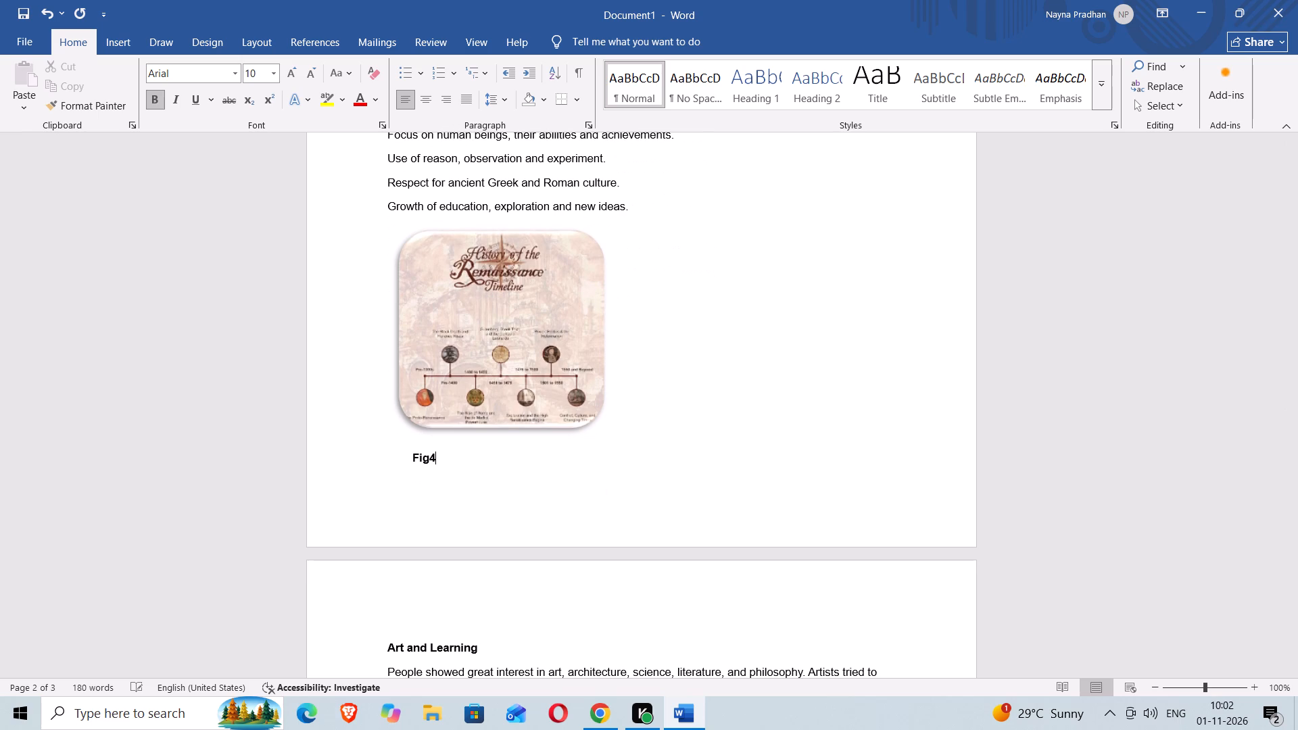
text(:)
key(space)
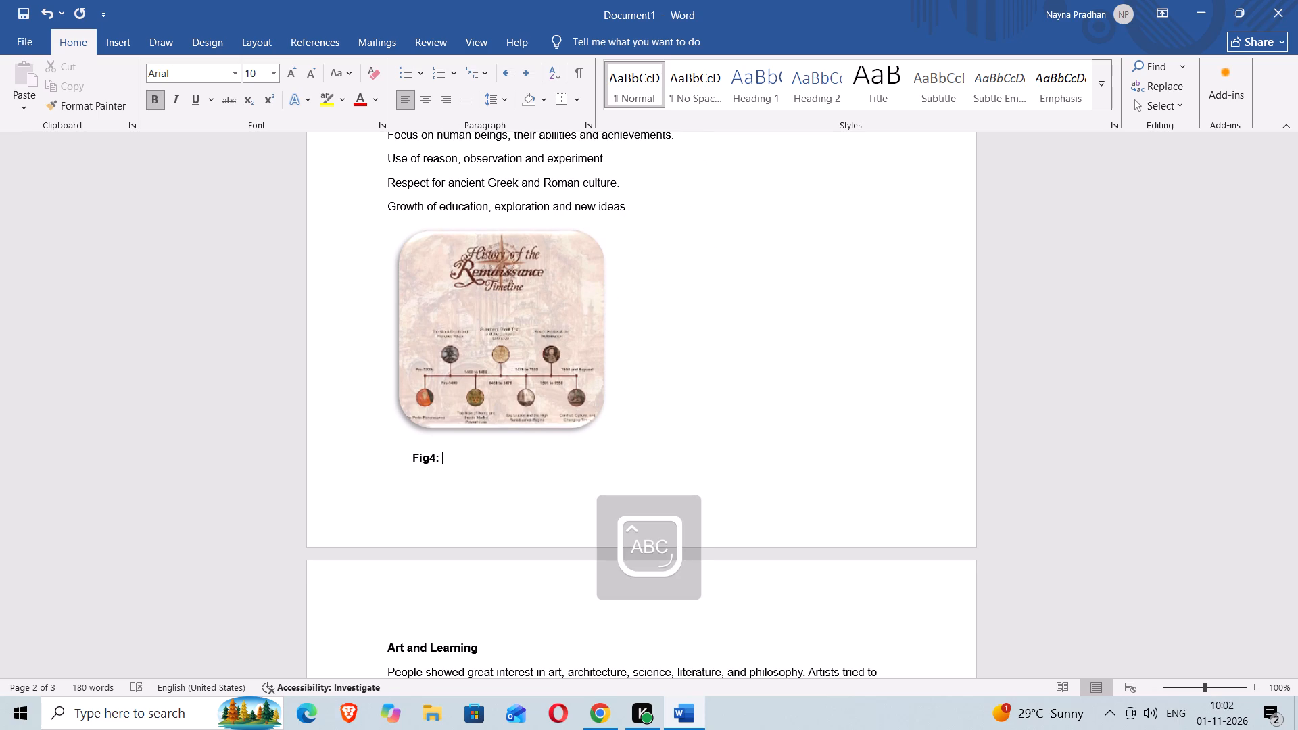
Complete the Fig4 caption with the text "Renaissance Timeline".
key(t)
text(im)
key(BackSpace)
key(BackSpace)
key(BackSpace)
key(r)
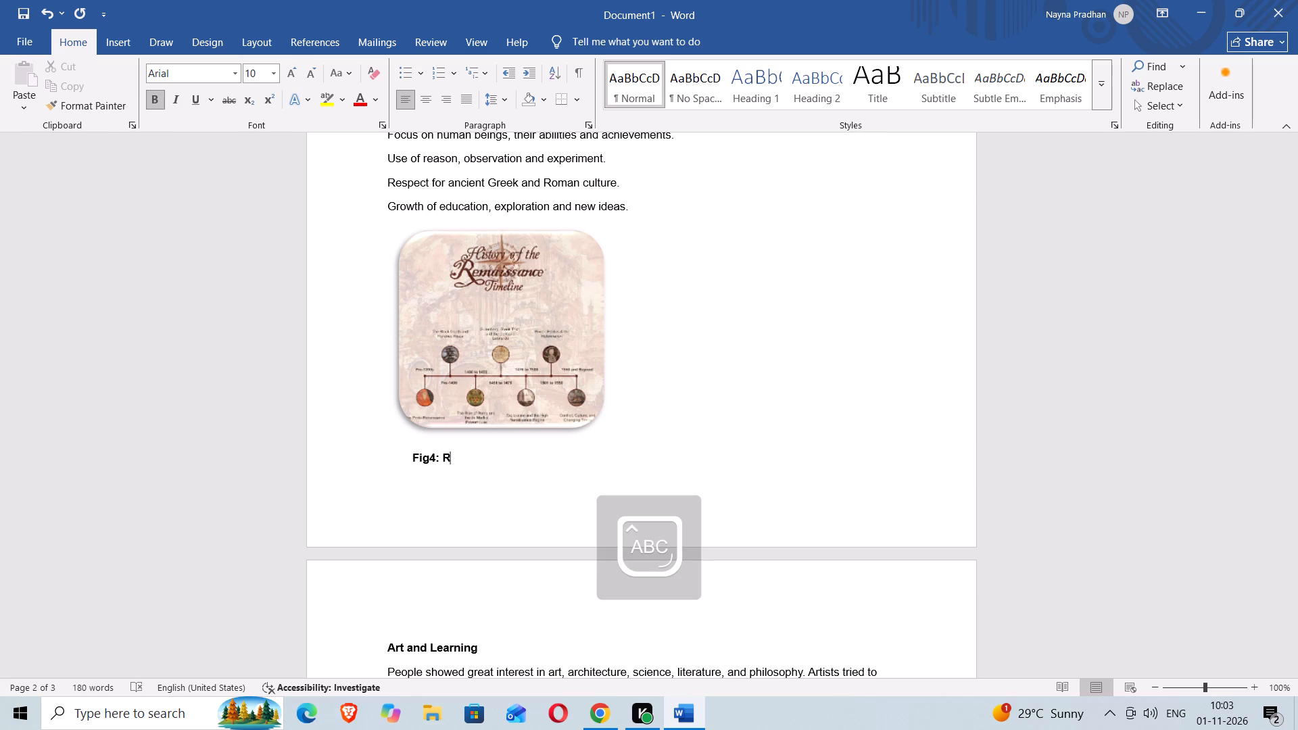
text(enaiss)
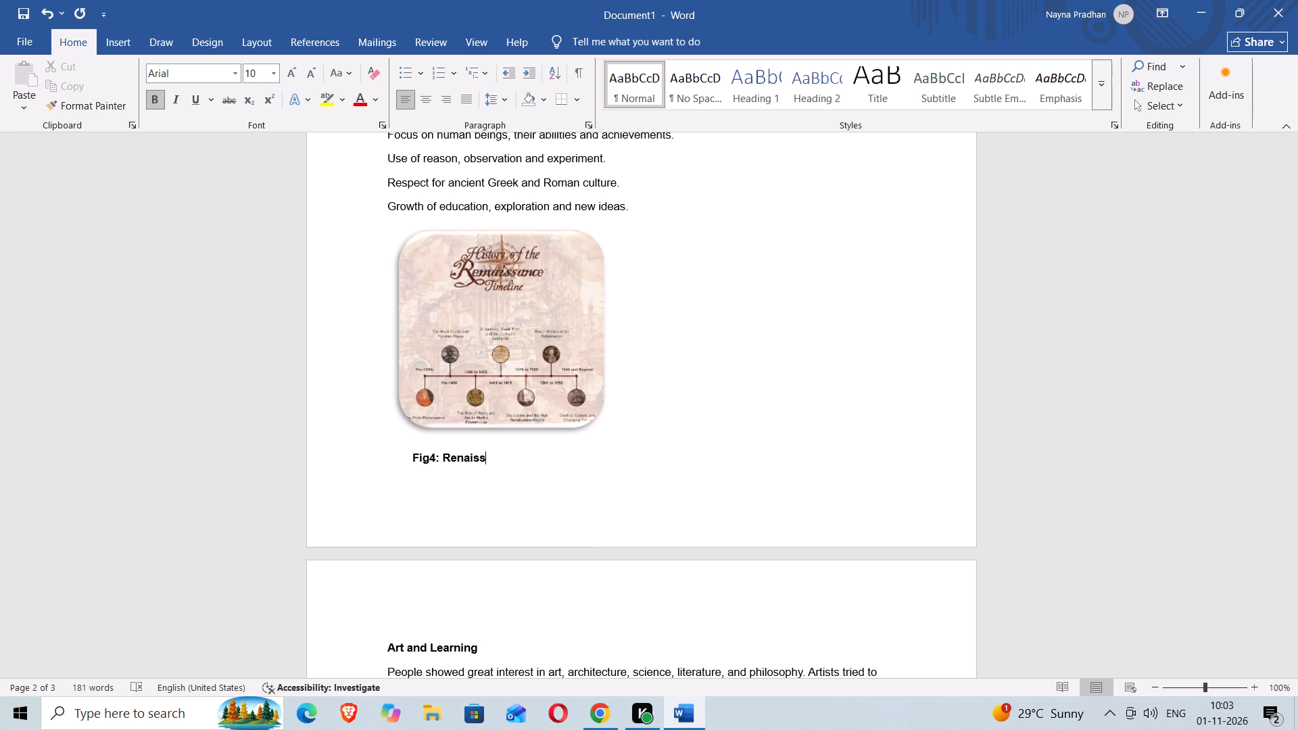
text(ance)
key(space)
text(imeline)
key(space)
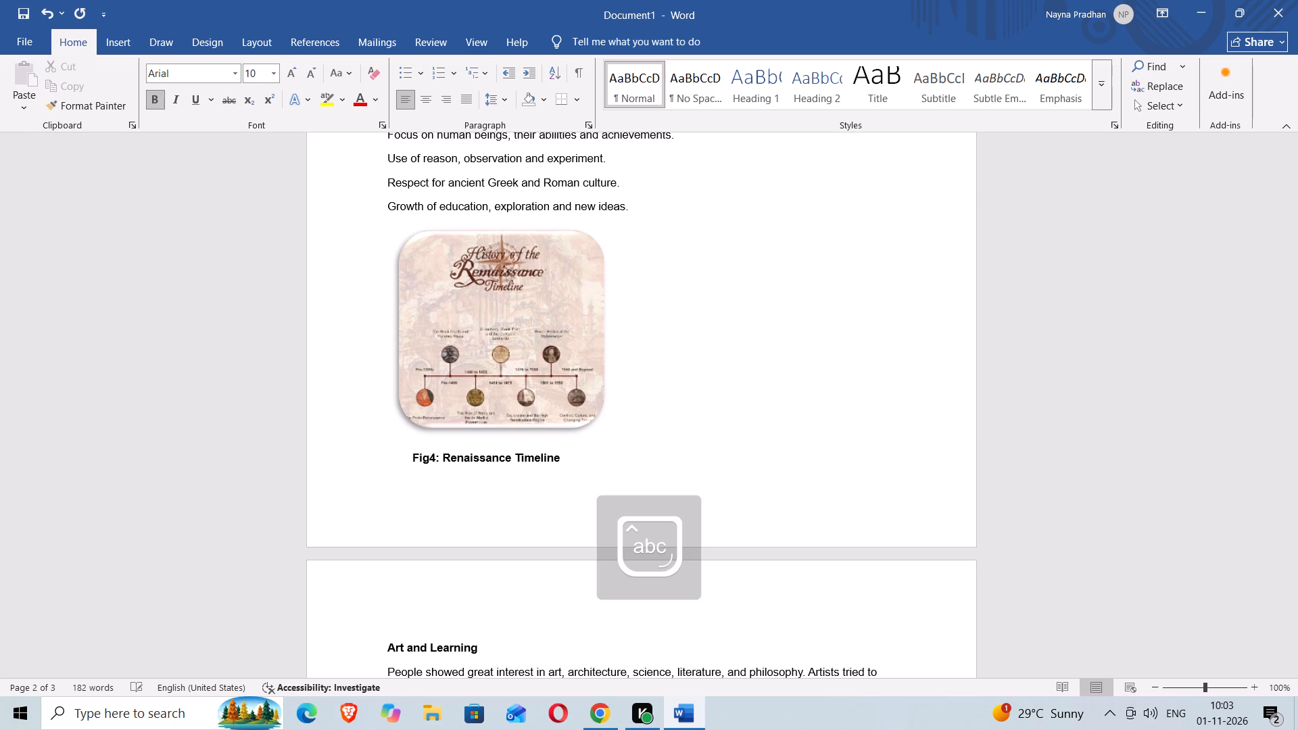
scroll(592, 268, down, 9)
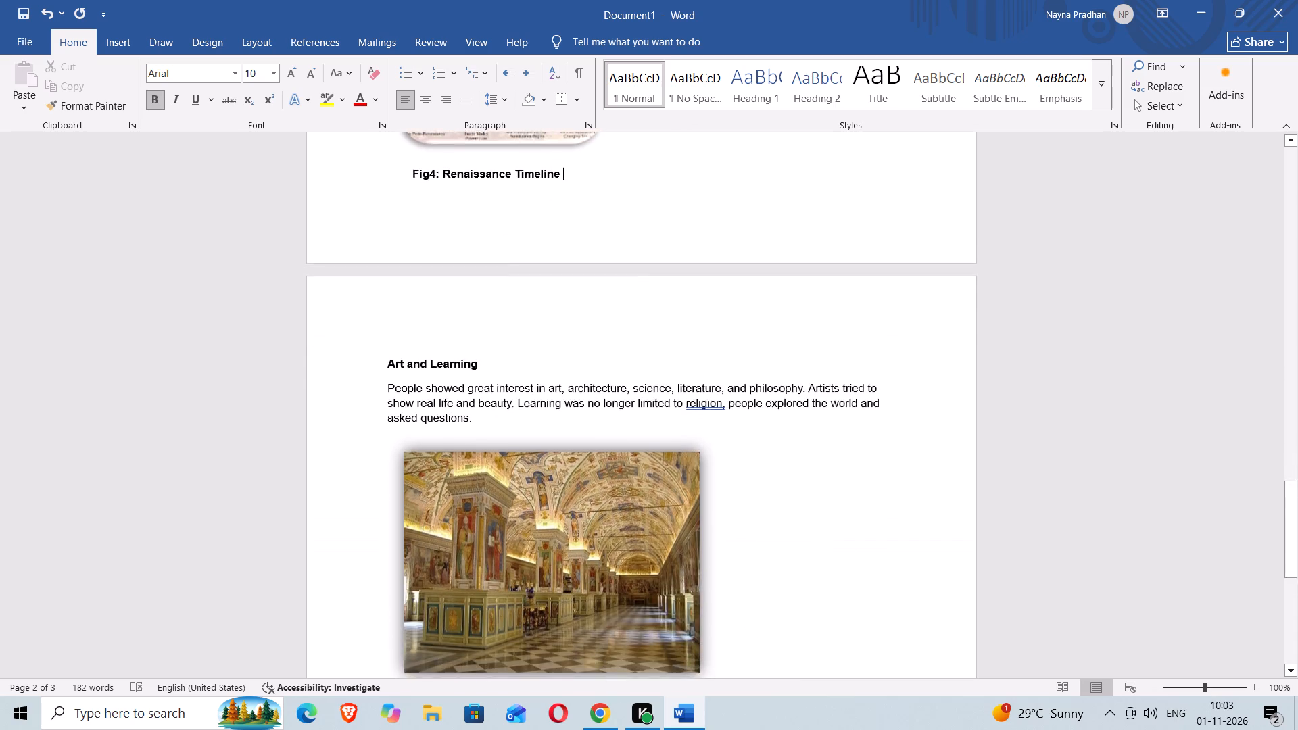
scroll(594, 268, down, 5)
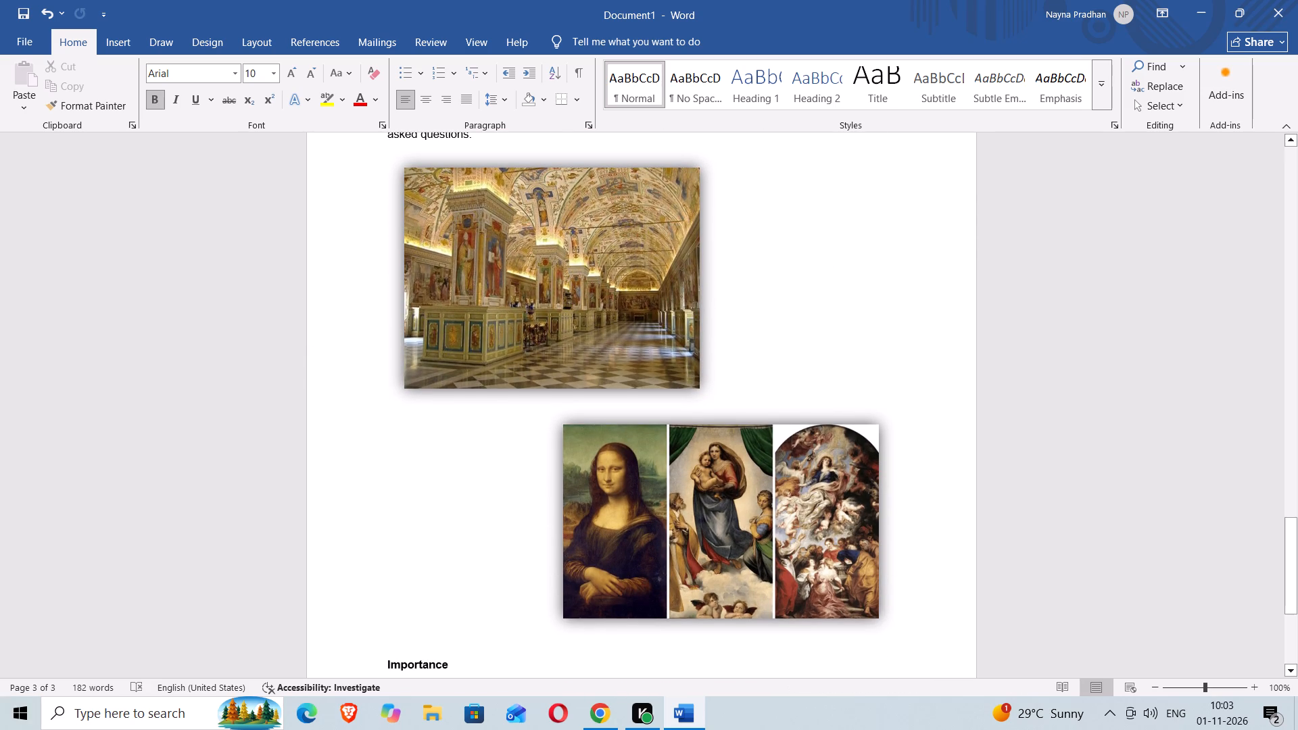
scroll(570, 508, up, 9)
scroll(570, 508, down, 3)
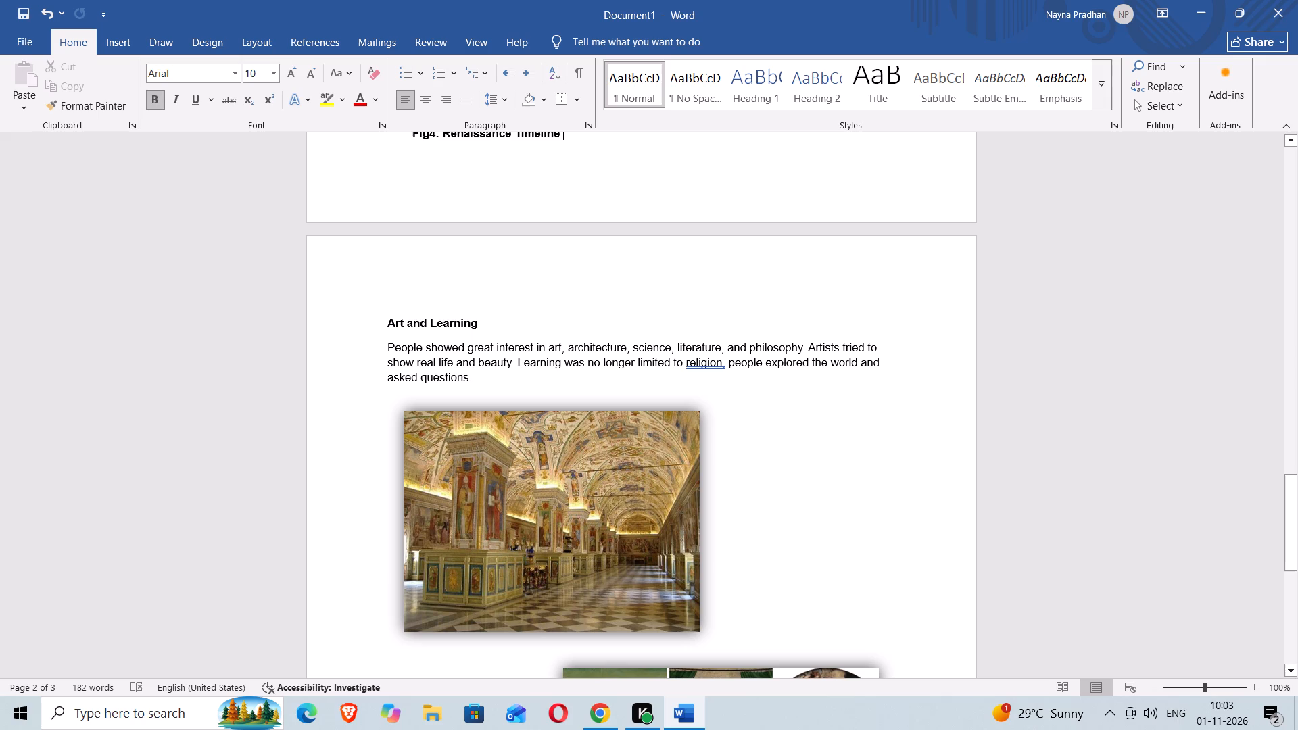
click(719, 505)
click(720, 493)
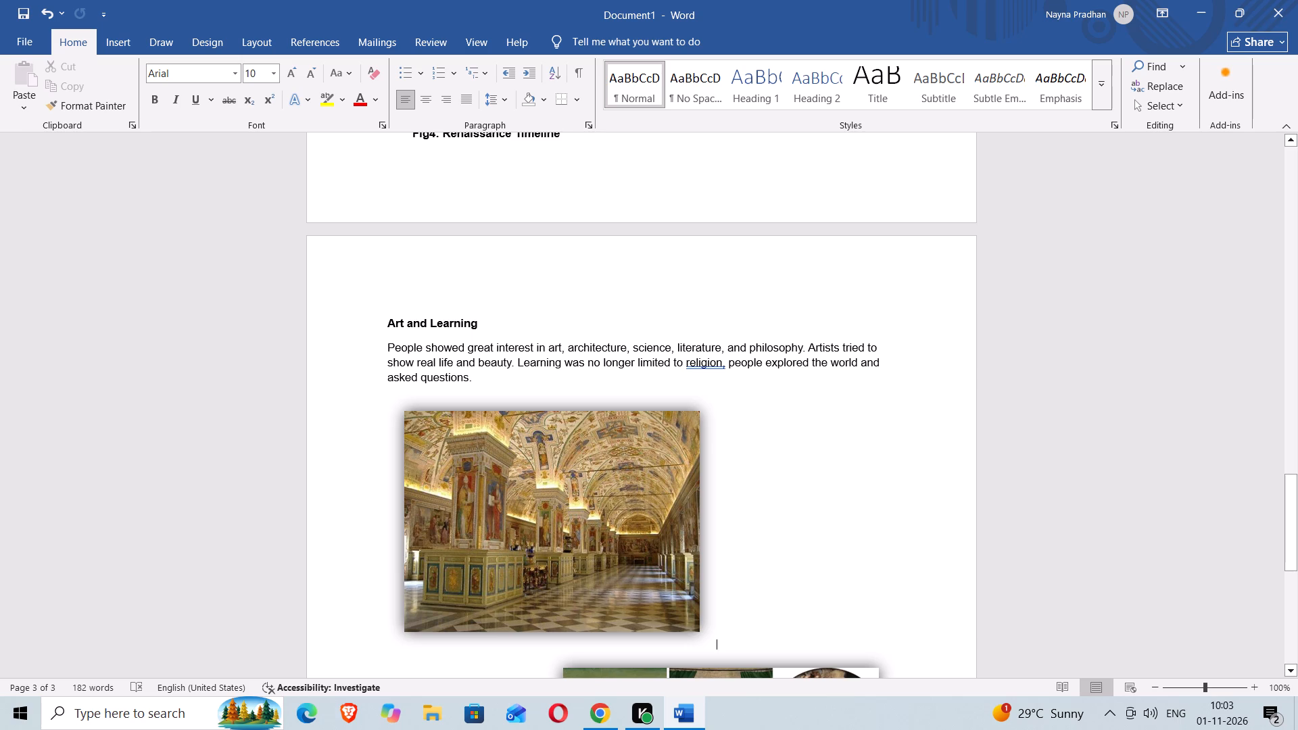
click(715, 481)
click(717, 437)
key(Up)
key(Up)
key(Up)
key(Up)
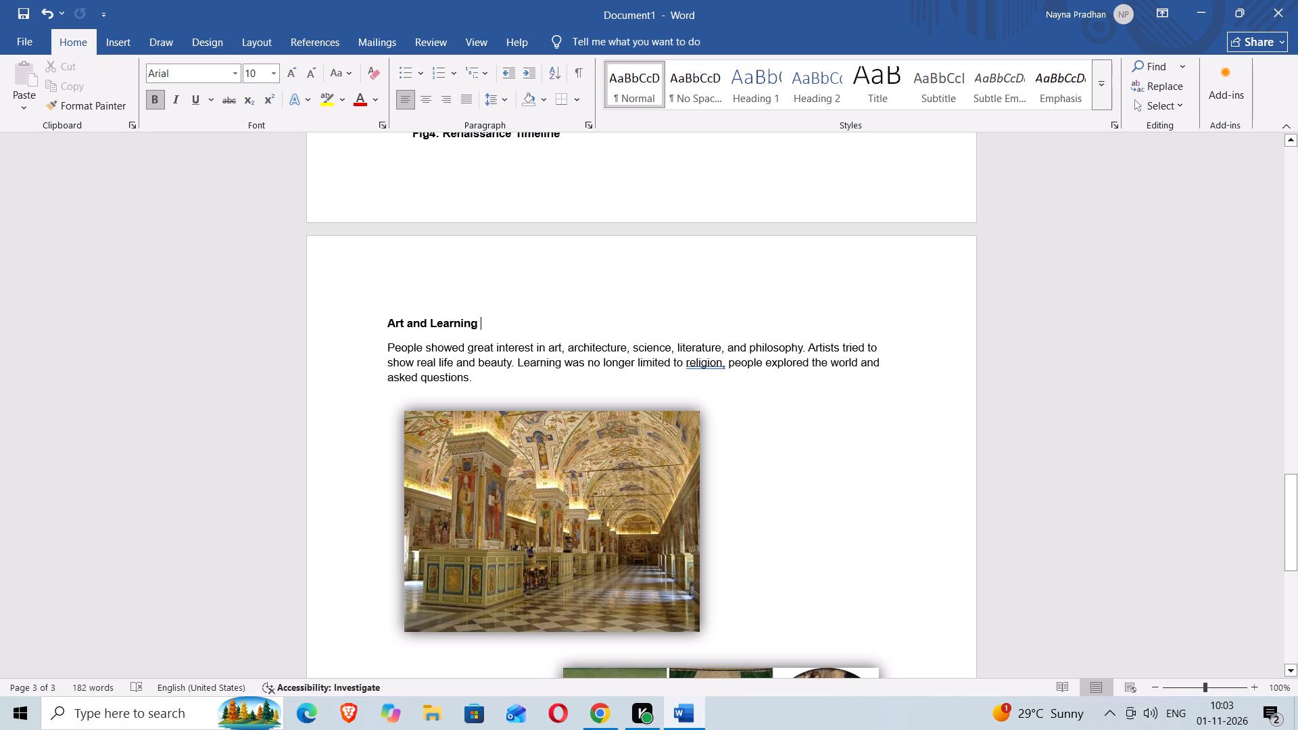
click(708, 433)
Place the text cursor directly after the frescoed hall picture in the Art and Learning section.
click(619, 504)
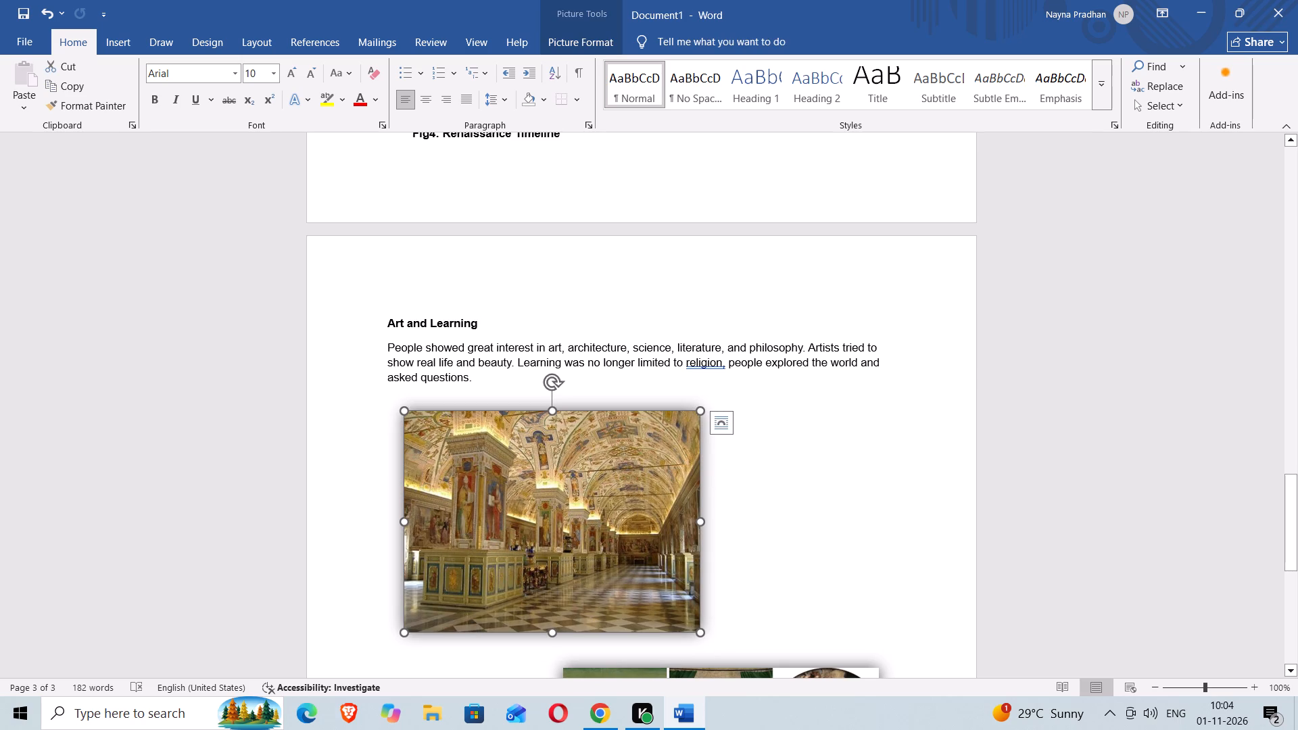
click(706, 491)
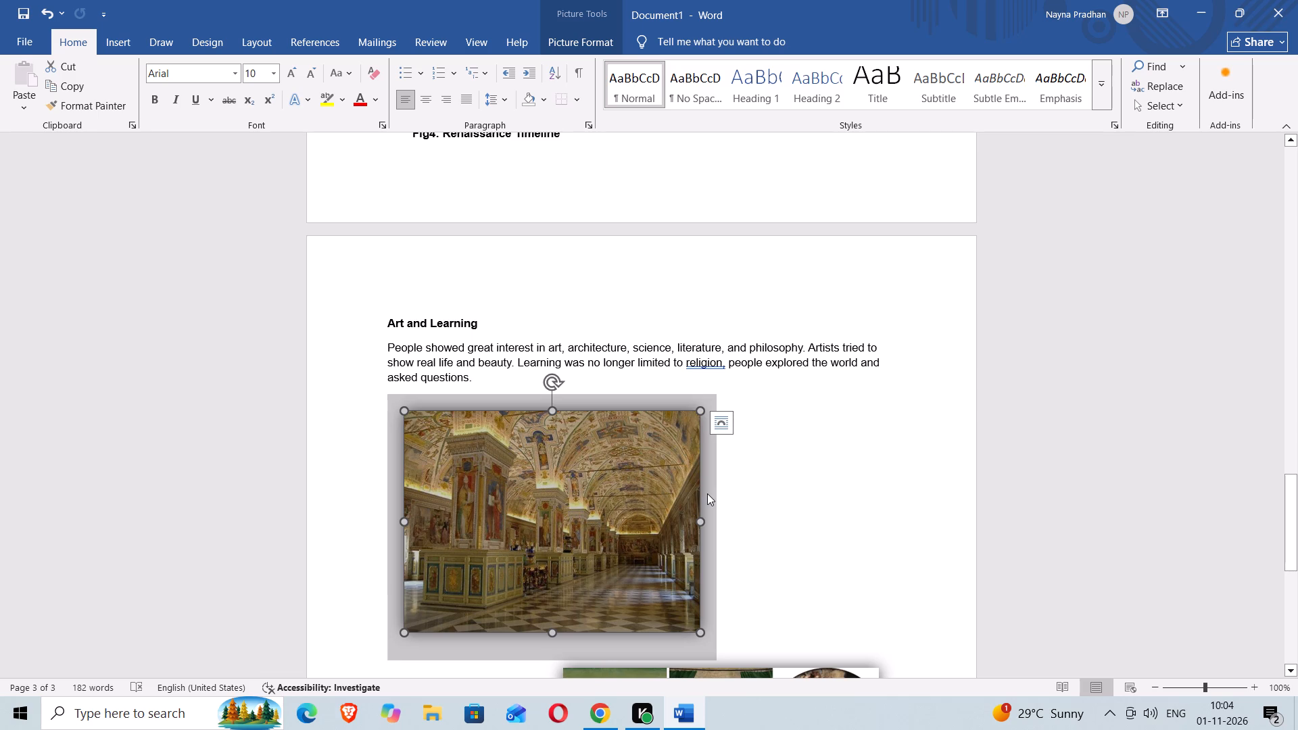
click(748, 504)
scroll(748, 505, down, 3)
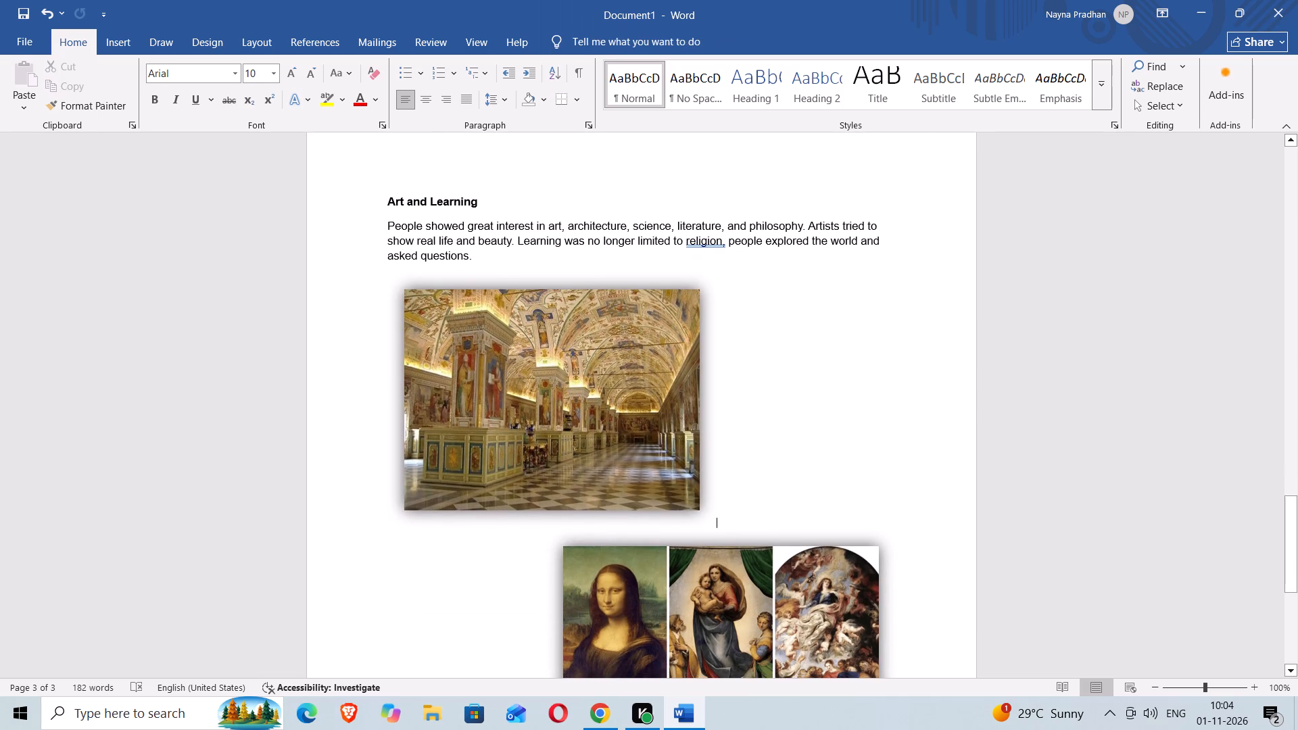
click(718, 480)
click(701, 427)
click(729, 435)
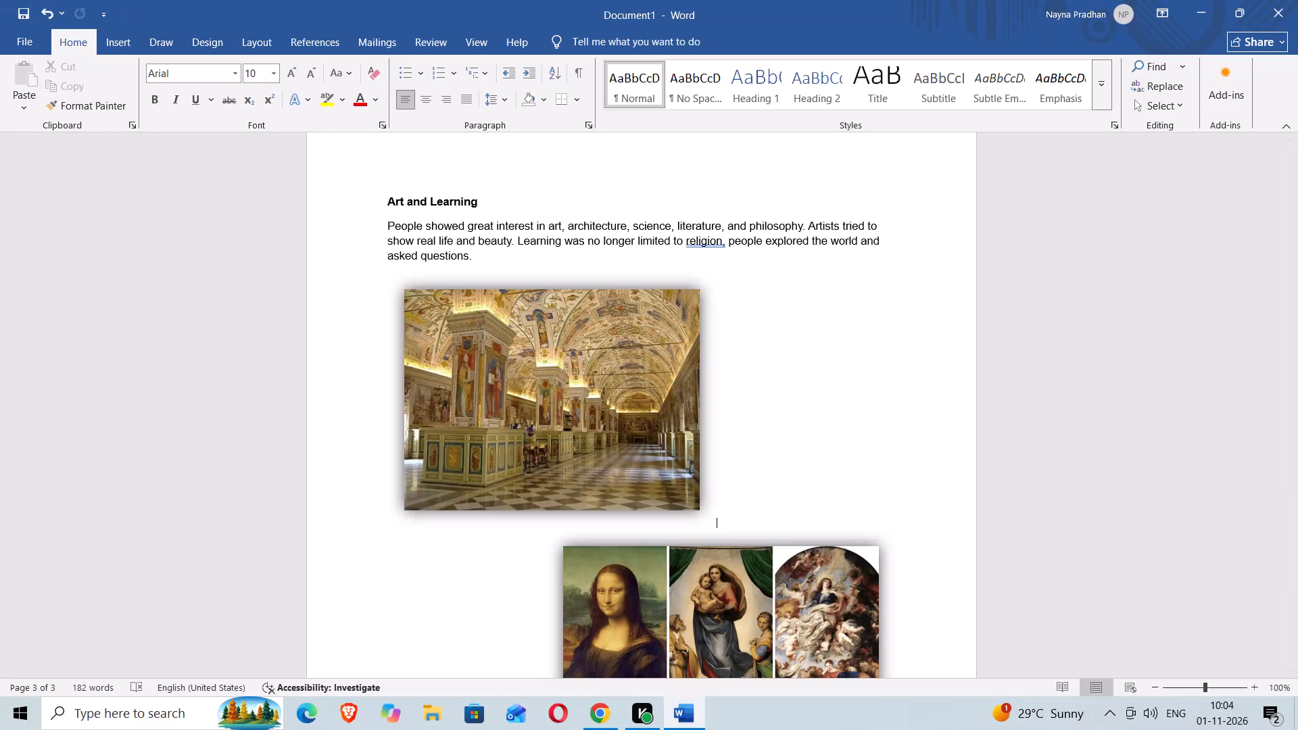
click(710, 343)
click(618, 356)
click(730, 364)
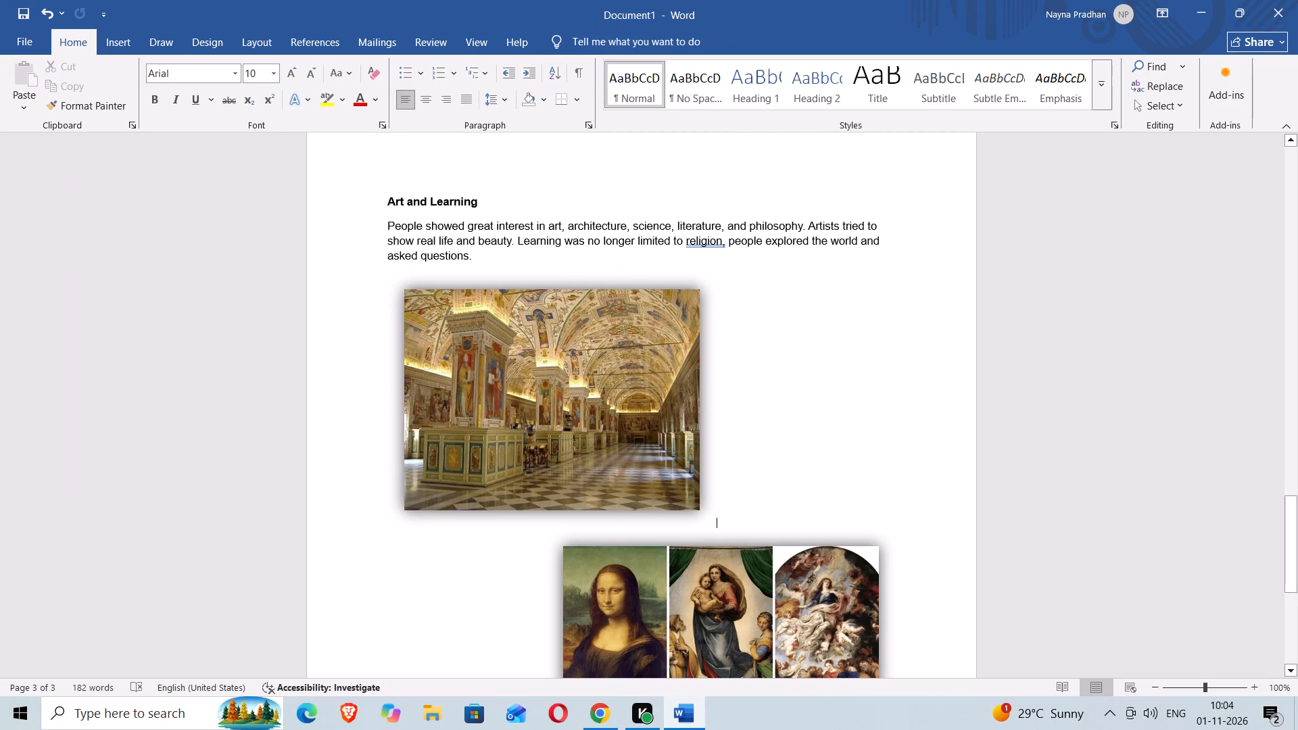
click(738, 366)
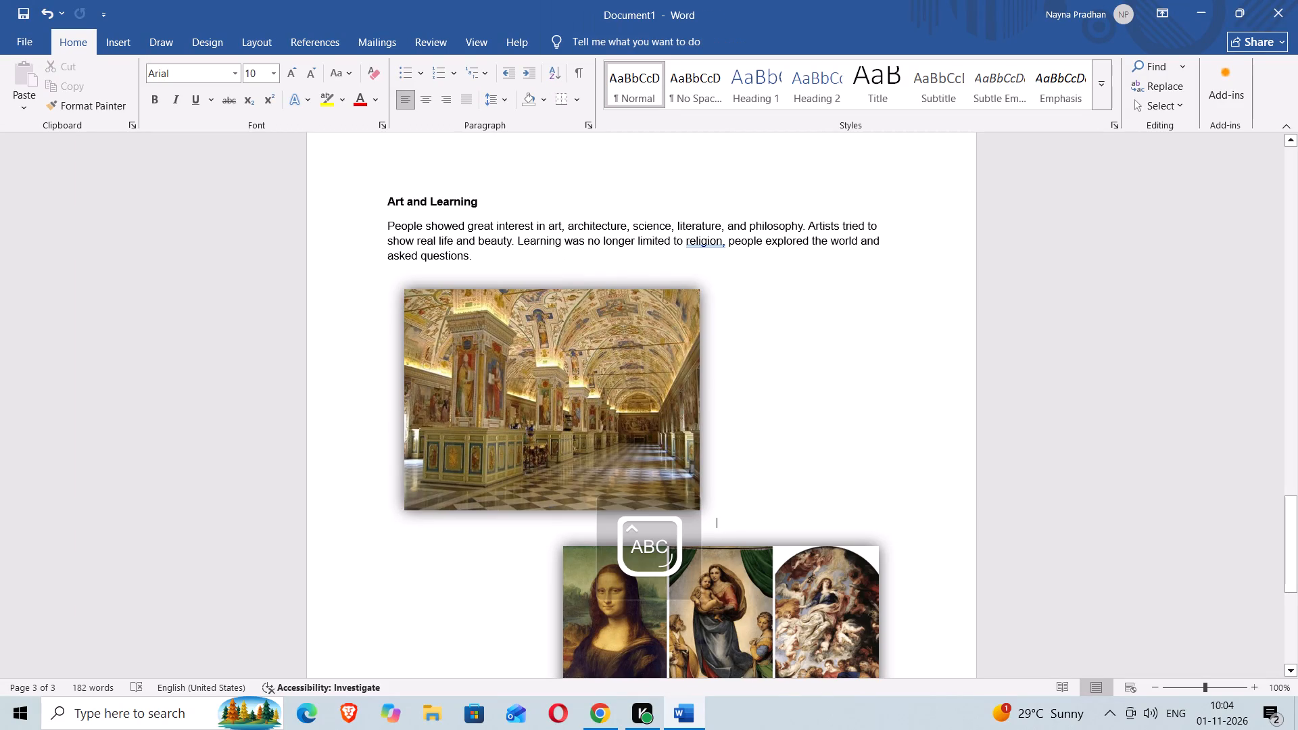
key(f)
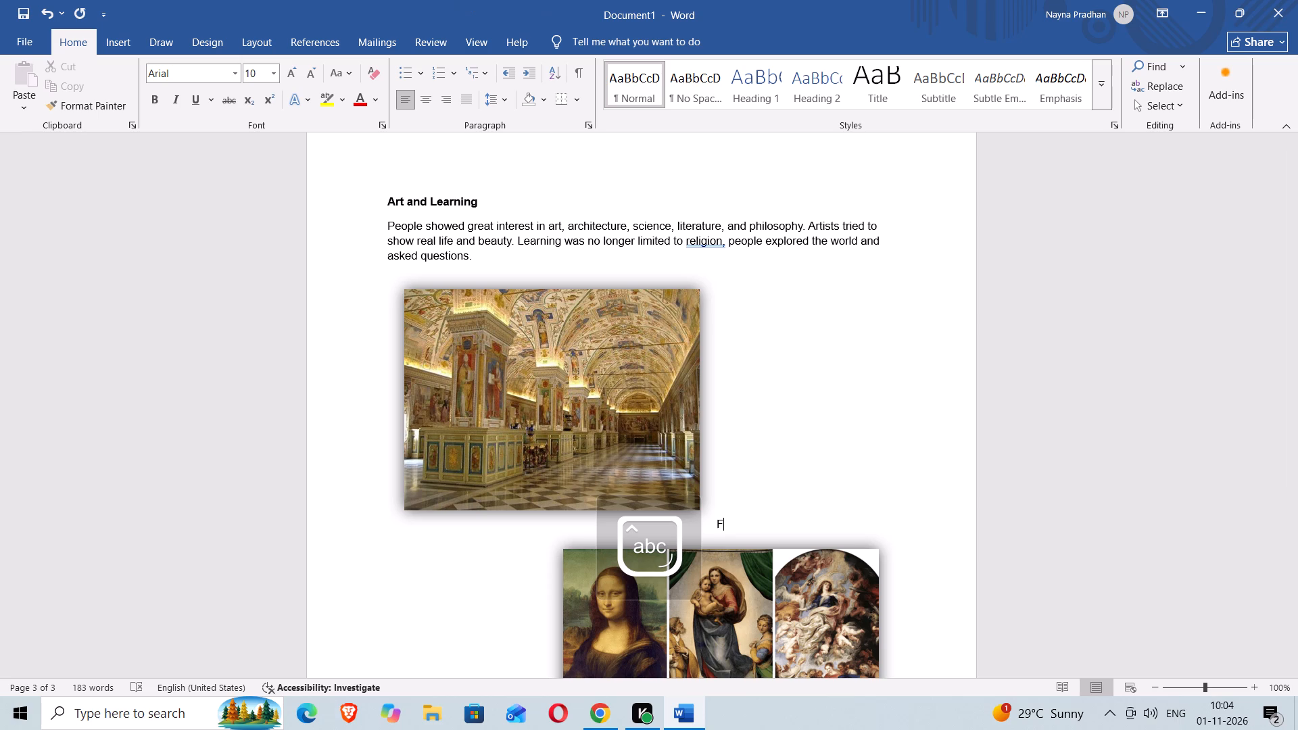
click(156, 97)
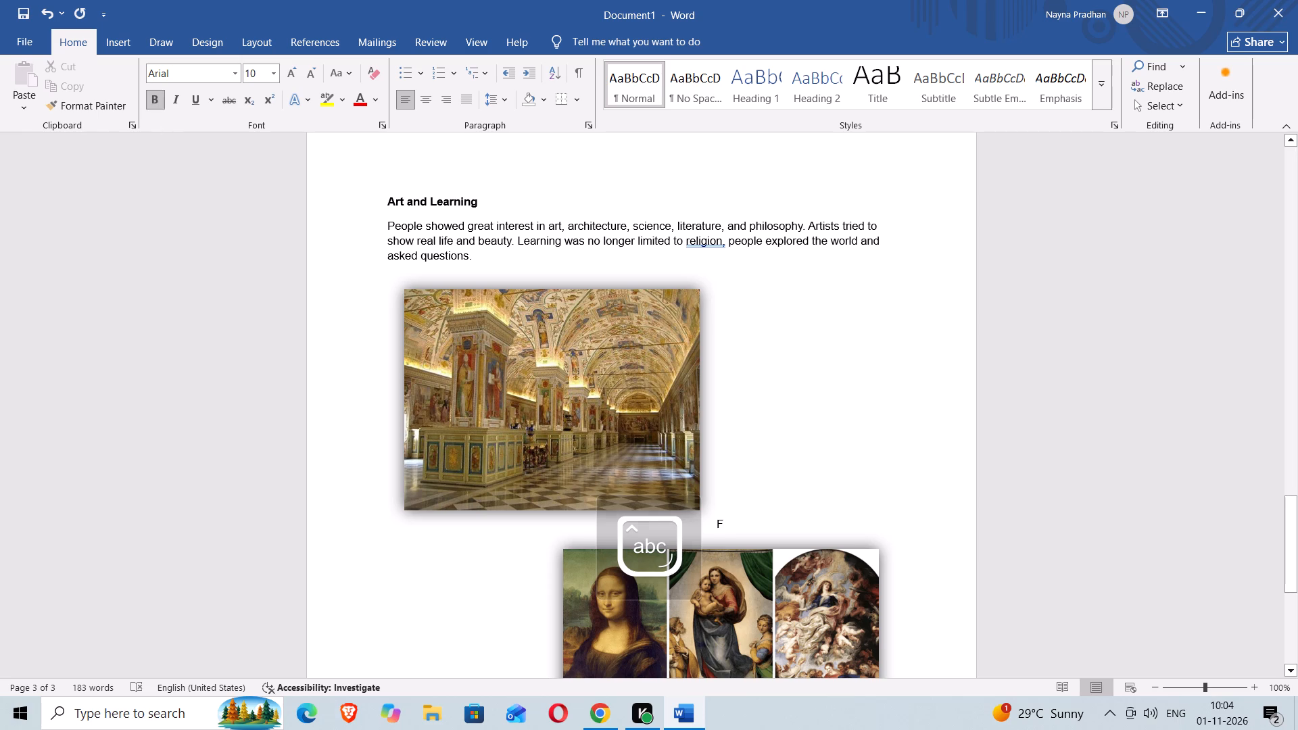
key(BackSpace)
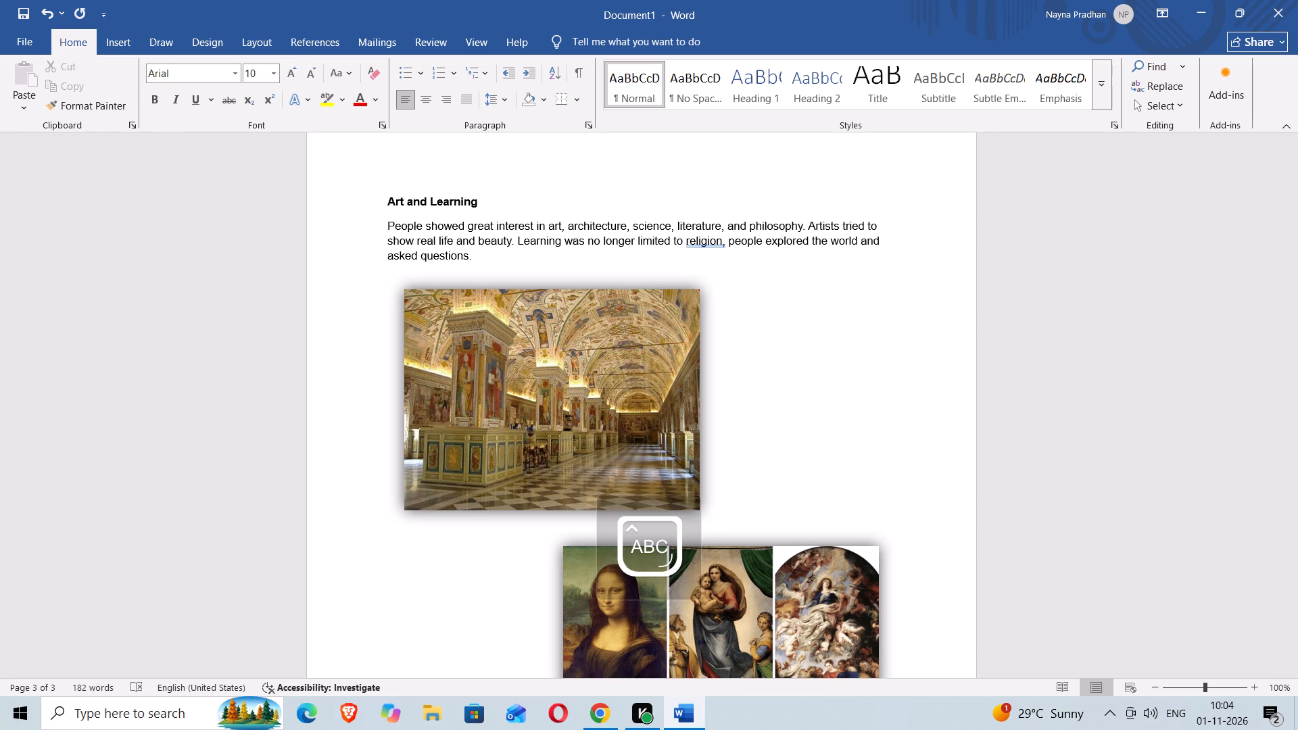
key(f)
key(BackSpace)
Start a bold caption reading "Fig5: " beside the lower edge of the frescoed hall picture.
click(152, 97)
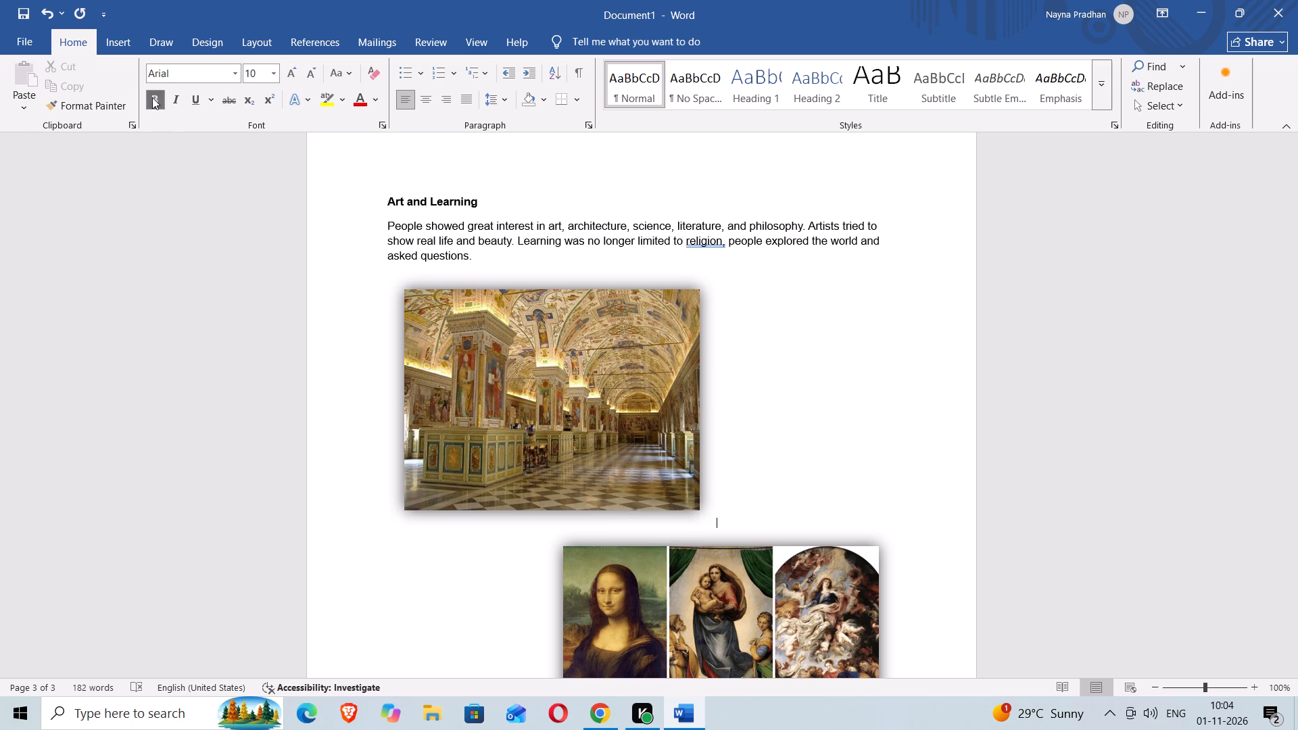
key(f)
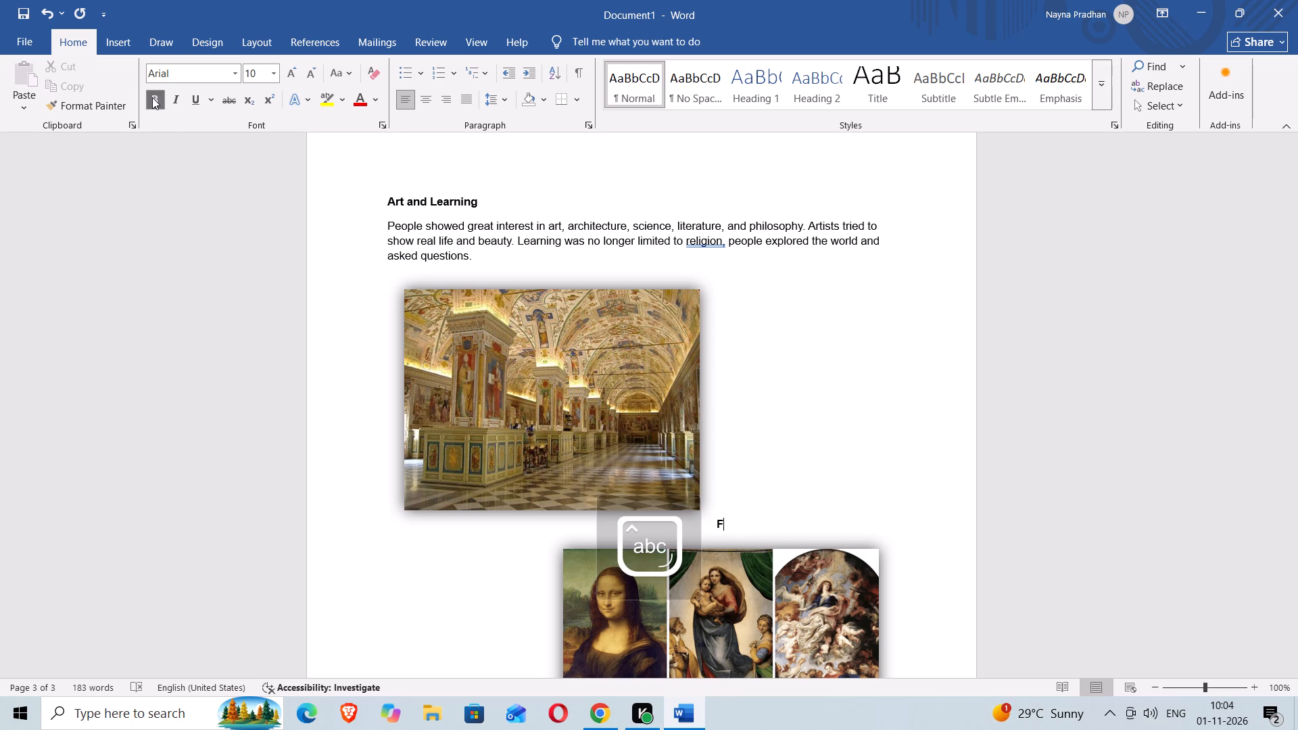
key(i)
key(g)
scroll(212, 101, up, 5)
scroll(550, 316, up, 7)
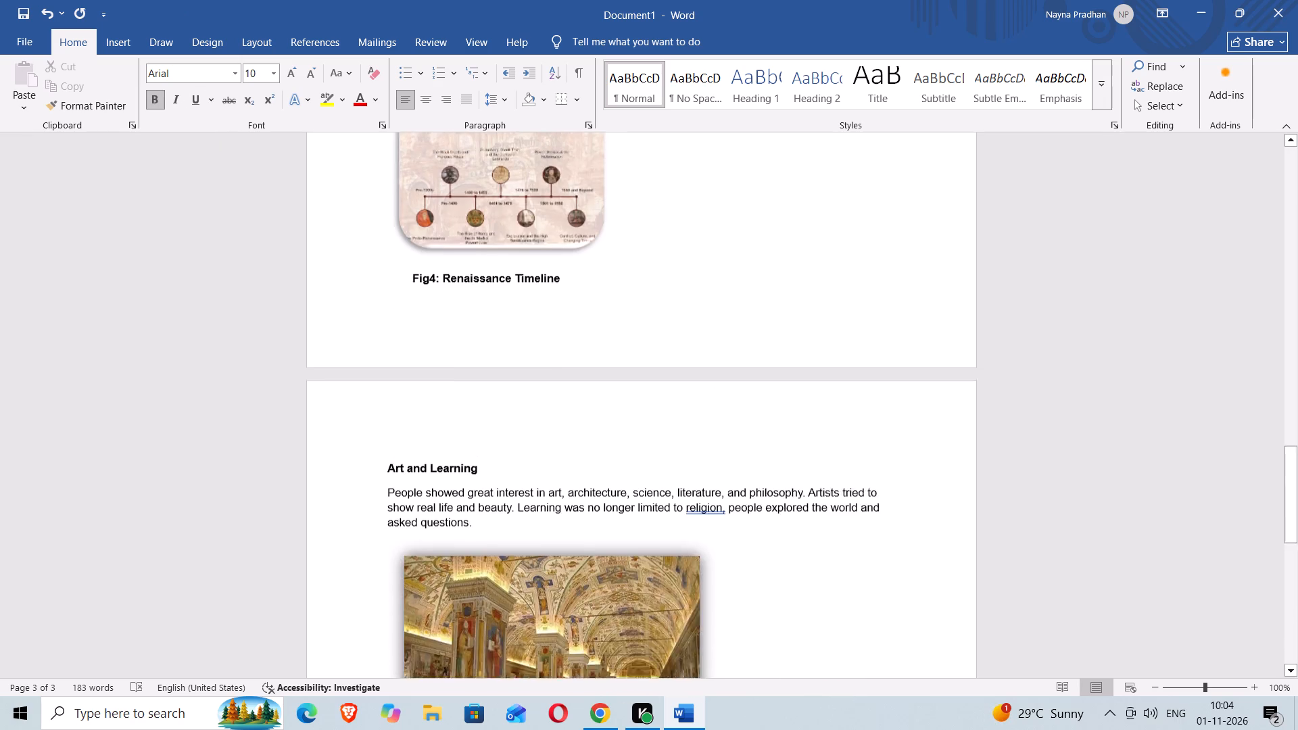
scroll(550, 316, up, 3)
scroll(550, 316, down, 9)
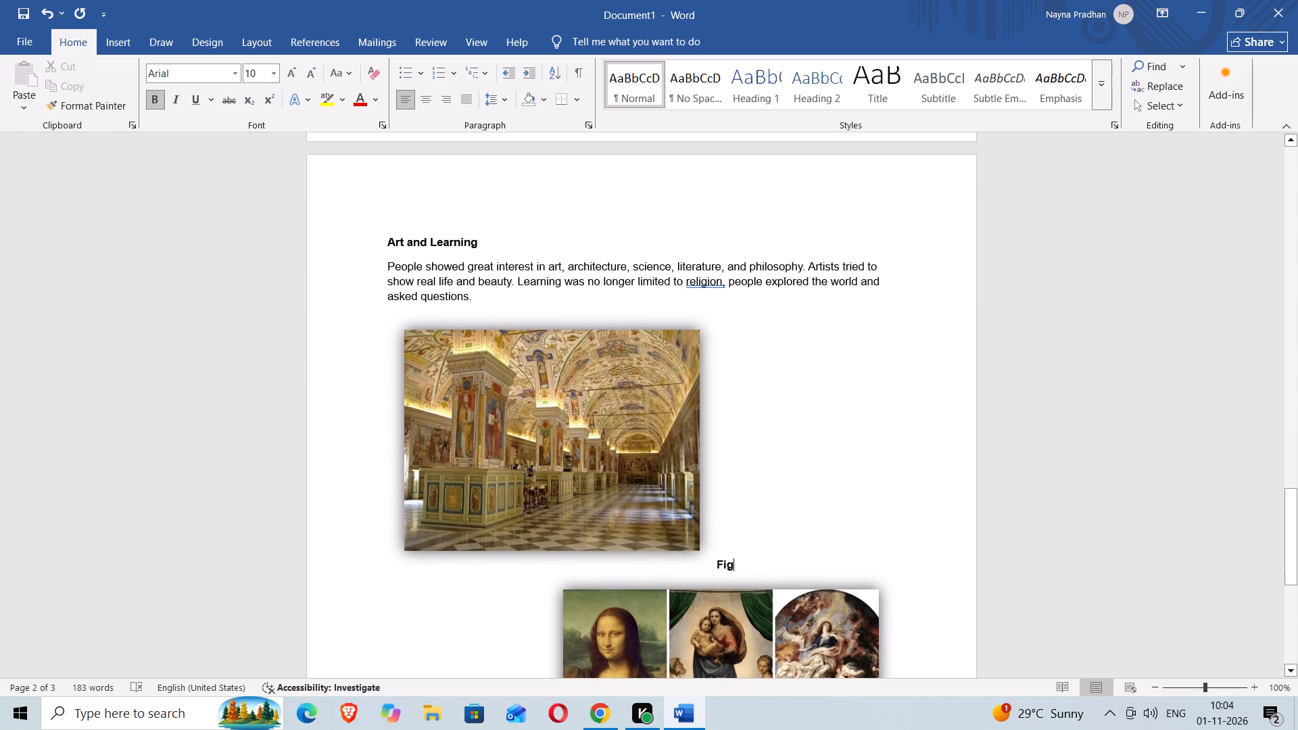
key(5)
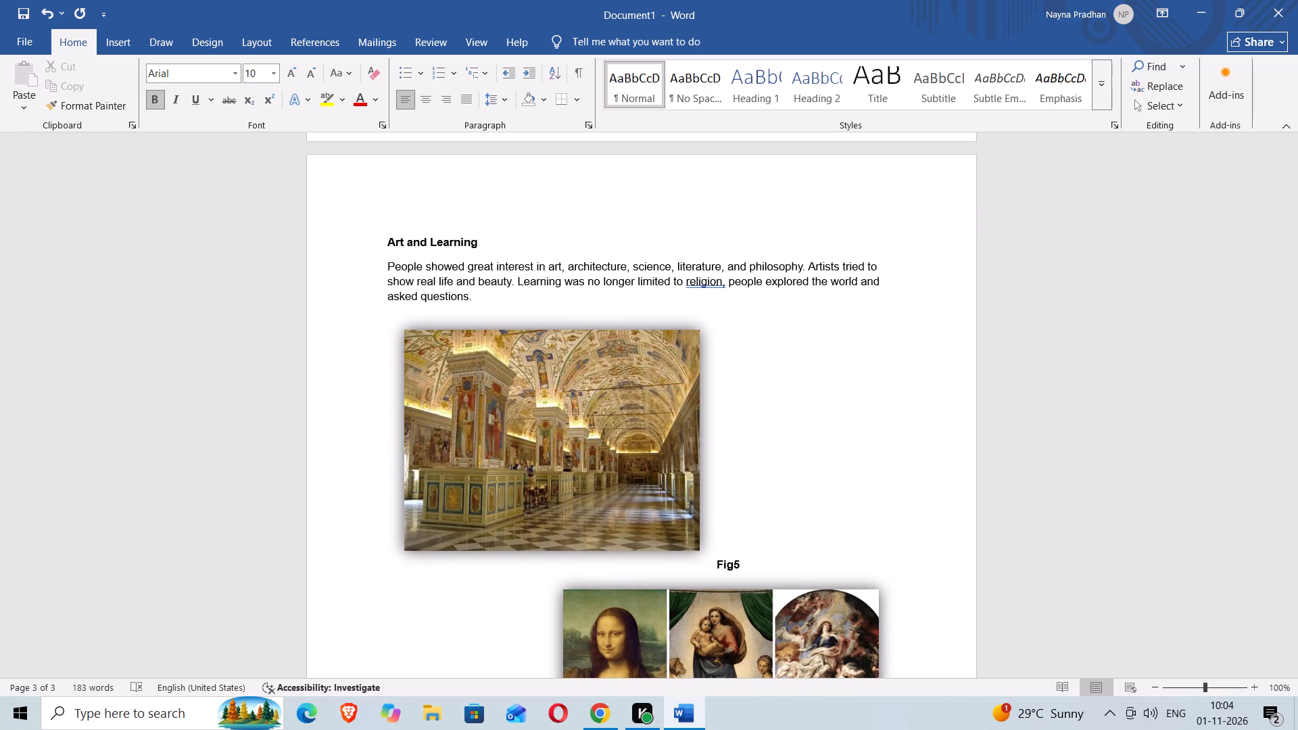
key(shift+colon)
key(space)
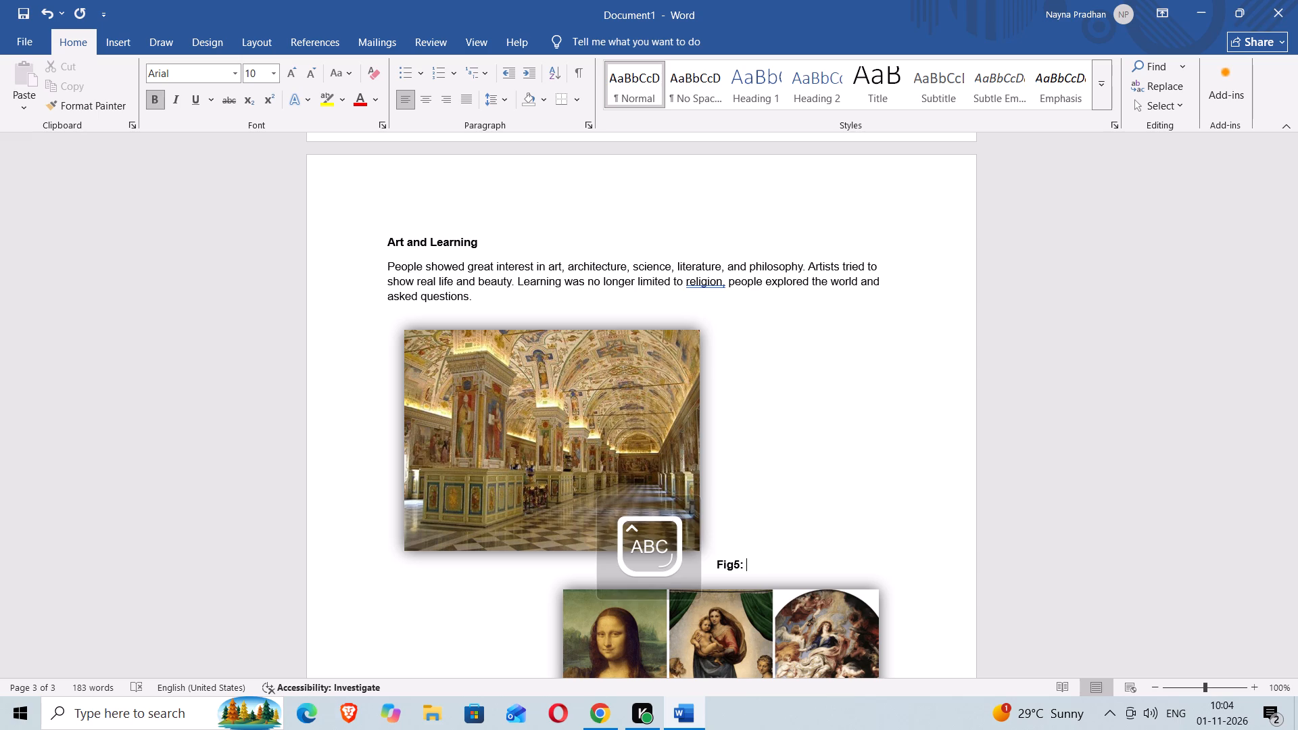
Complete the Fig5 caption with the text "The Sixteen Chappel".
key(t)
text(he)
key(space)
key(s)
text(ixtee)
text(n)
key(space)
key(c)
text(happel)
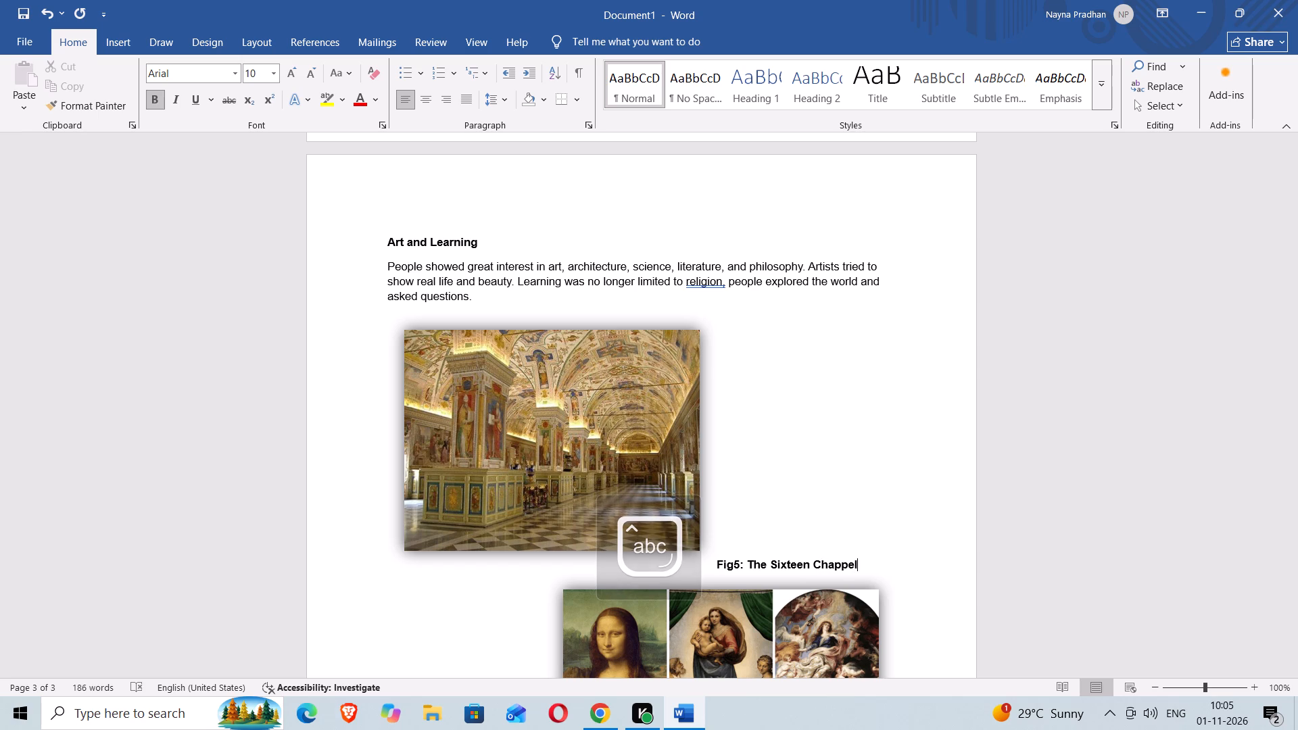
Start a bold caption reading "Fig6: " on the empty line beside the three-painting picture, above the Importance heading.
scroll(550, 316, down, 9)
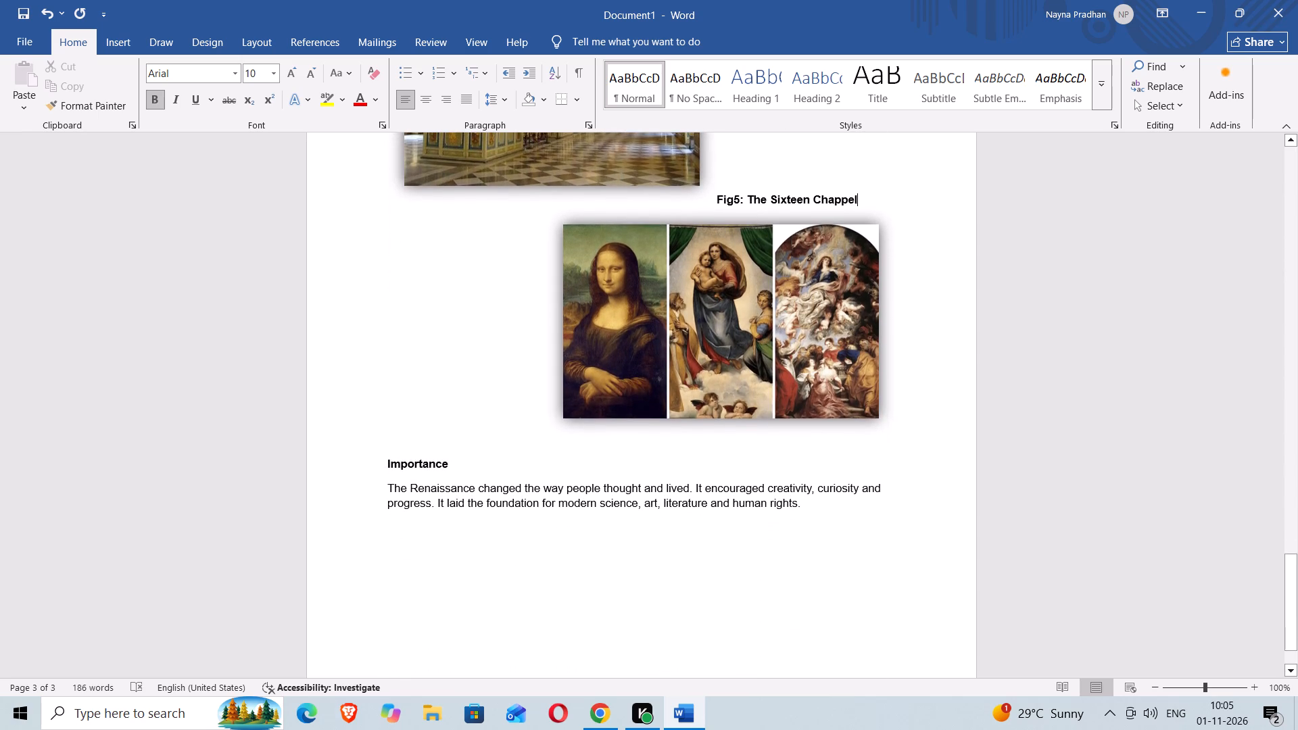
click(421, 414)
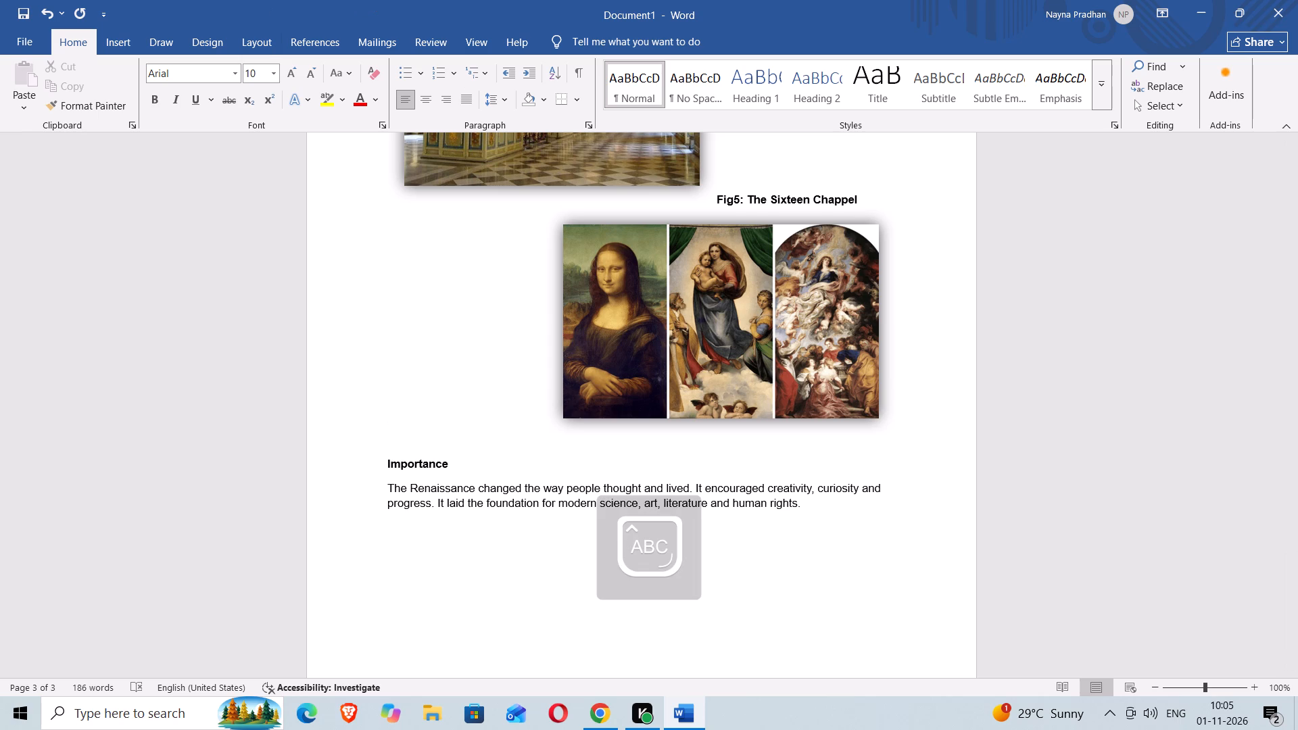
click(151, 99)
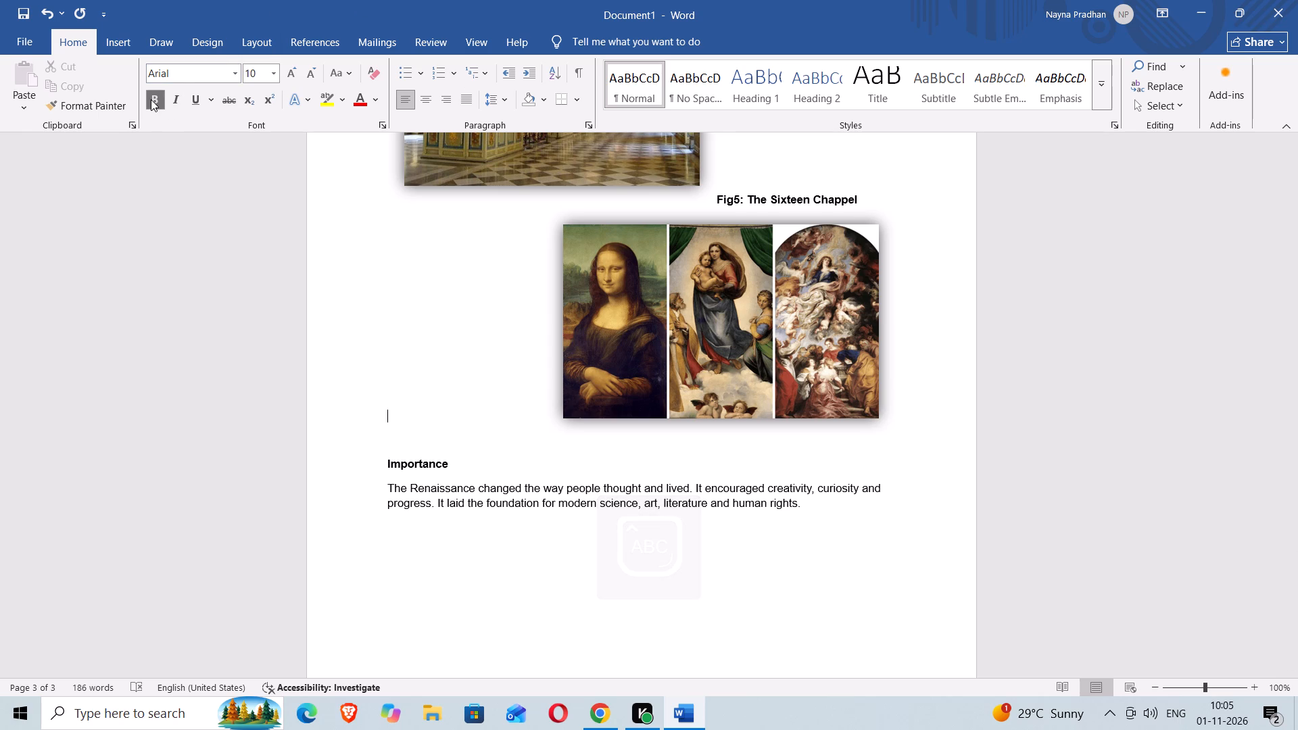
key(f)
text(ig)
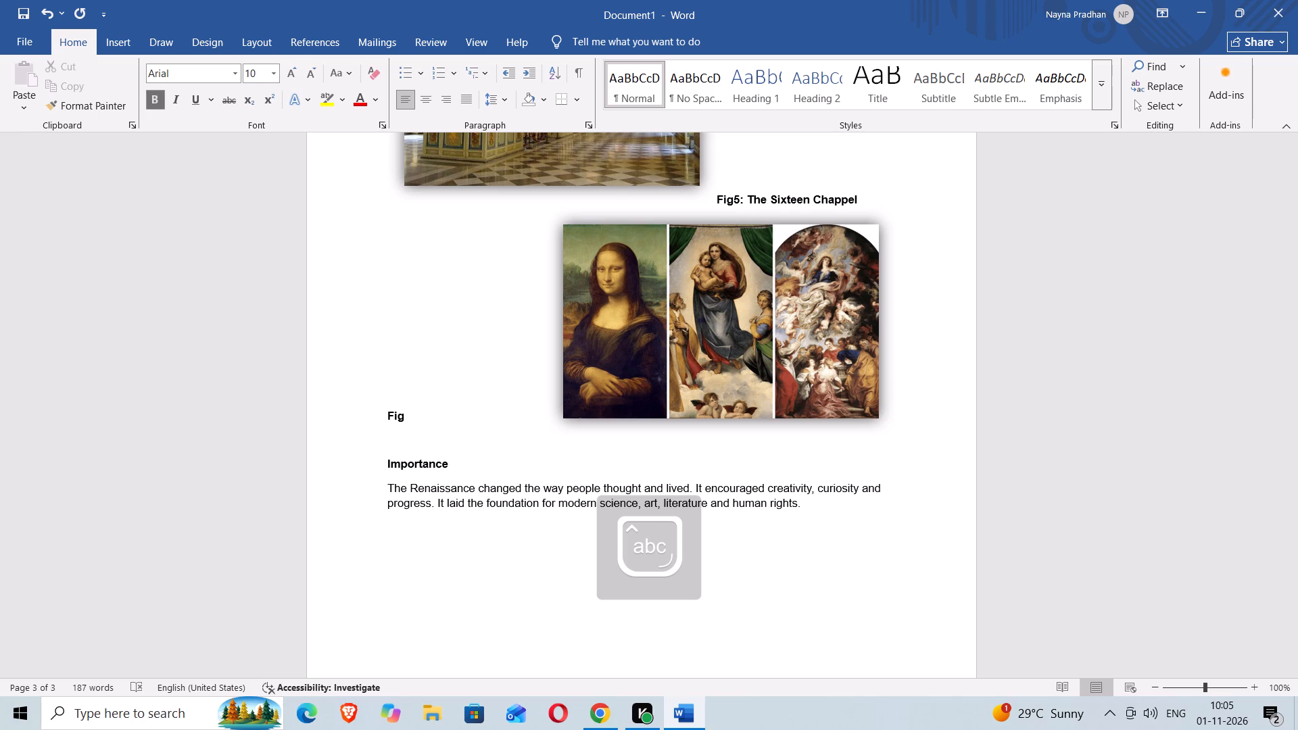
key(6)
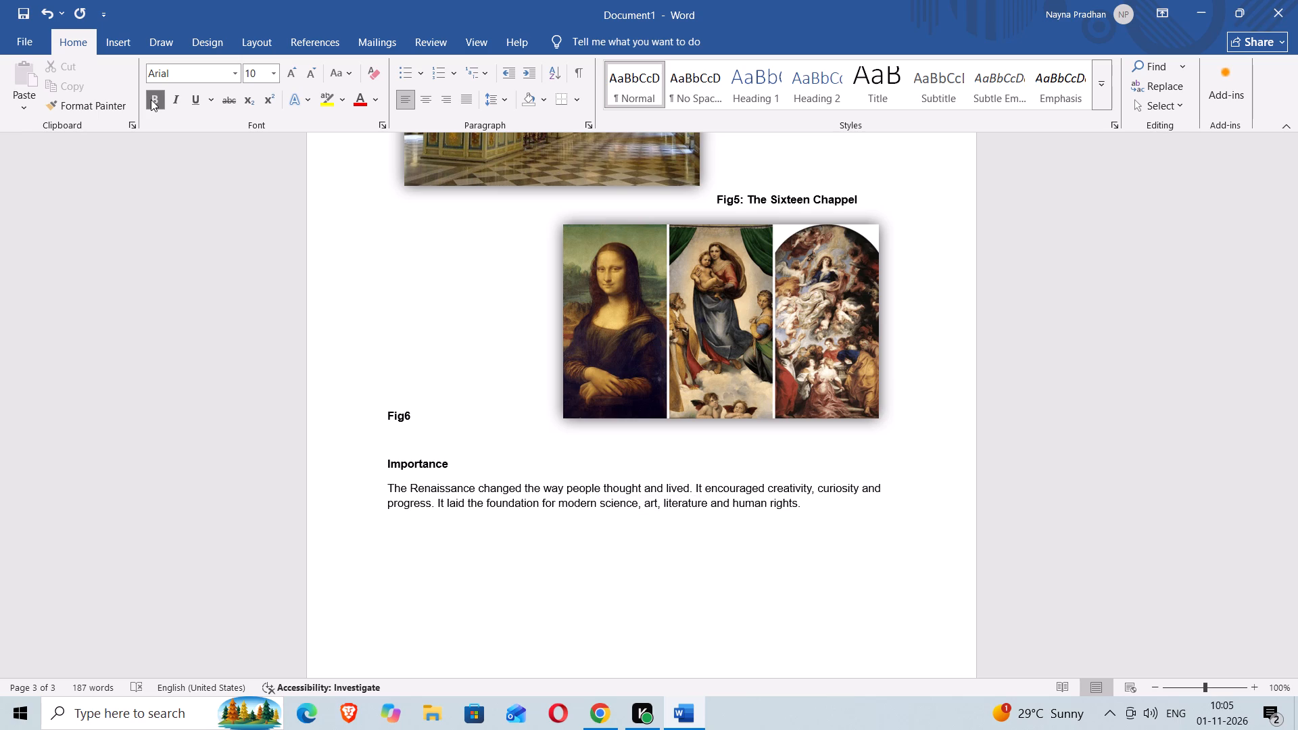
text(:)
key(space)
Complete the Fig6 caption with the text "Famous Paintings".
key(t)
key(BackSpace)
key(f)
text(amous)
key(space)
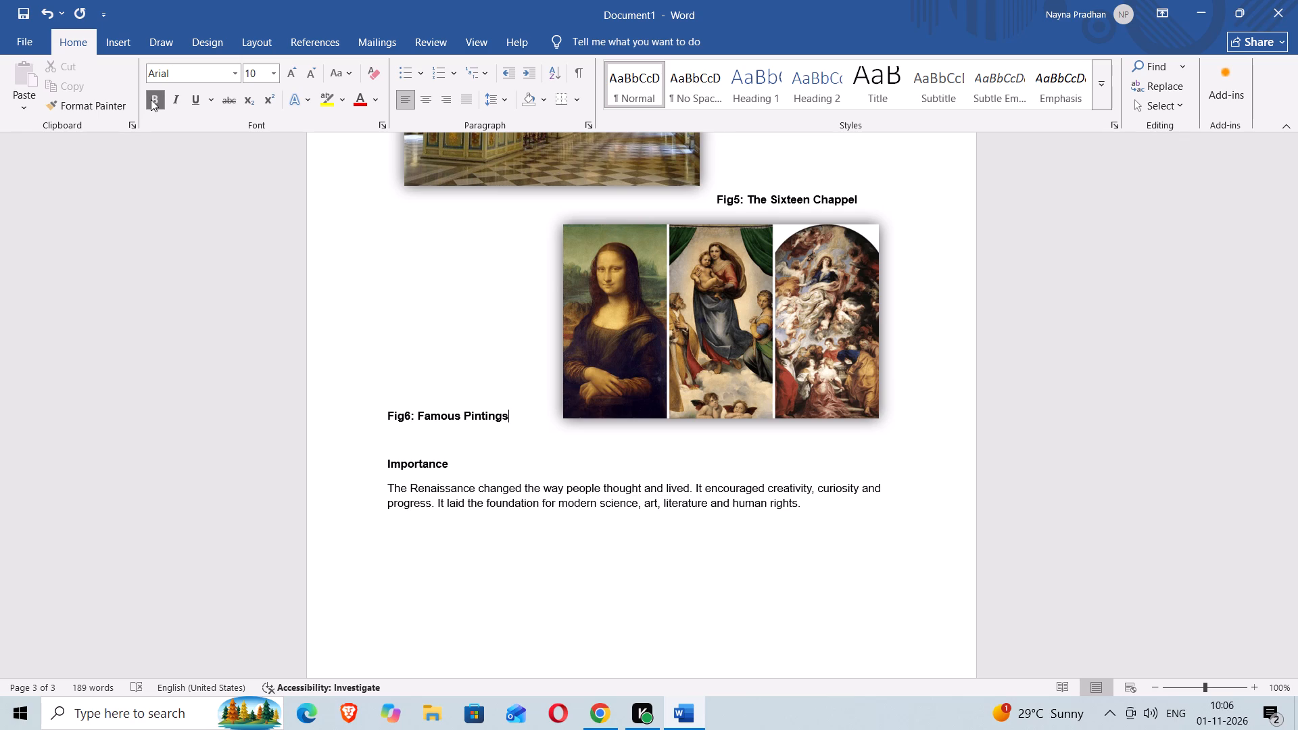
key(space)
key(backslash)
key(BackSpace)
key(BackSpace)
key(BackSpace)
key(BackSpace)
key(BackSpace)
key(BackSpace)
key(BackSpace)
key(BackSpace)
key(BackSpace)
text(aintings)
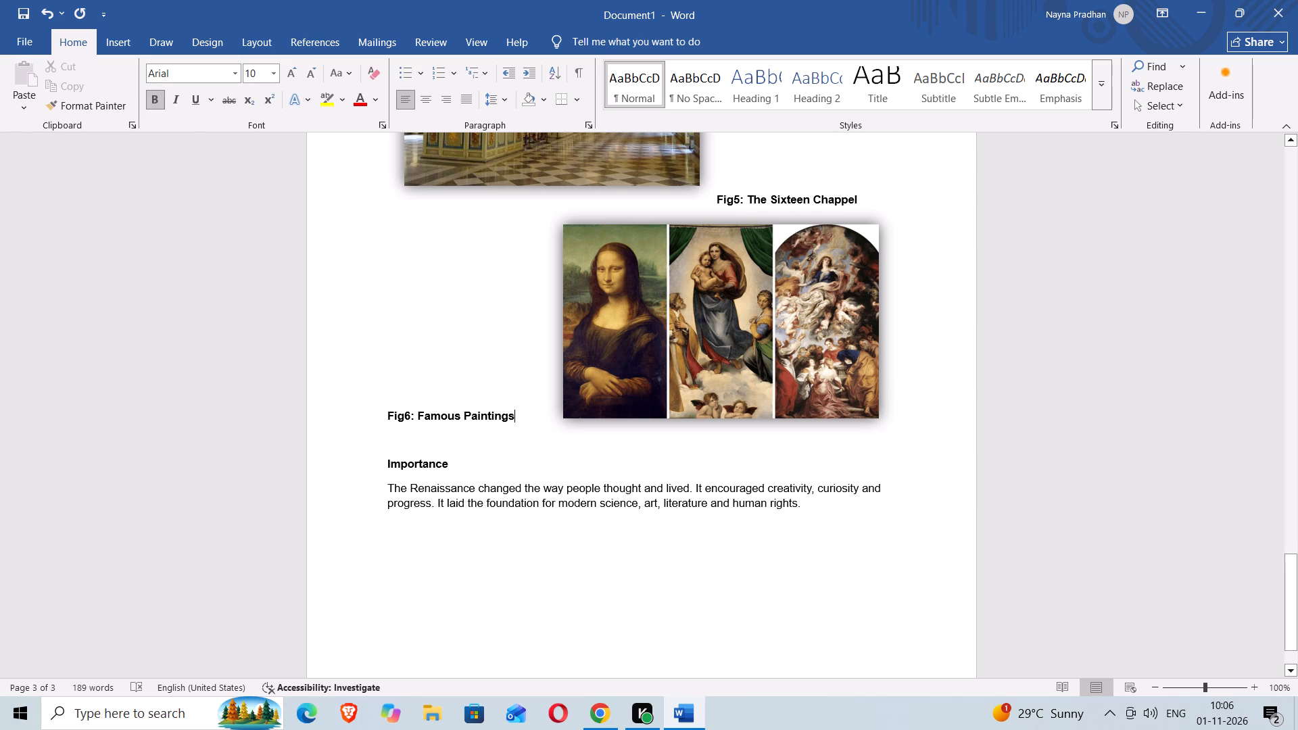
Start a new paragraph below the Importance text and indent its first line with 28 spaces.
scroll(773, 346, down, 6)
click(814, 435)
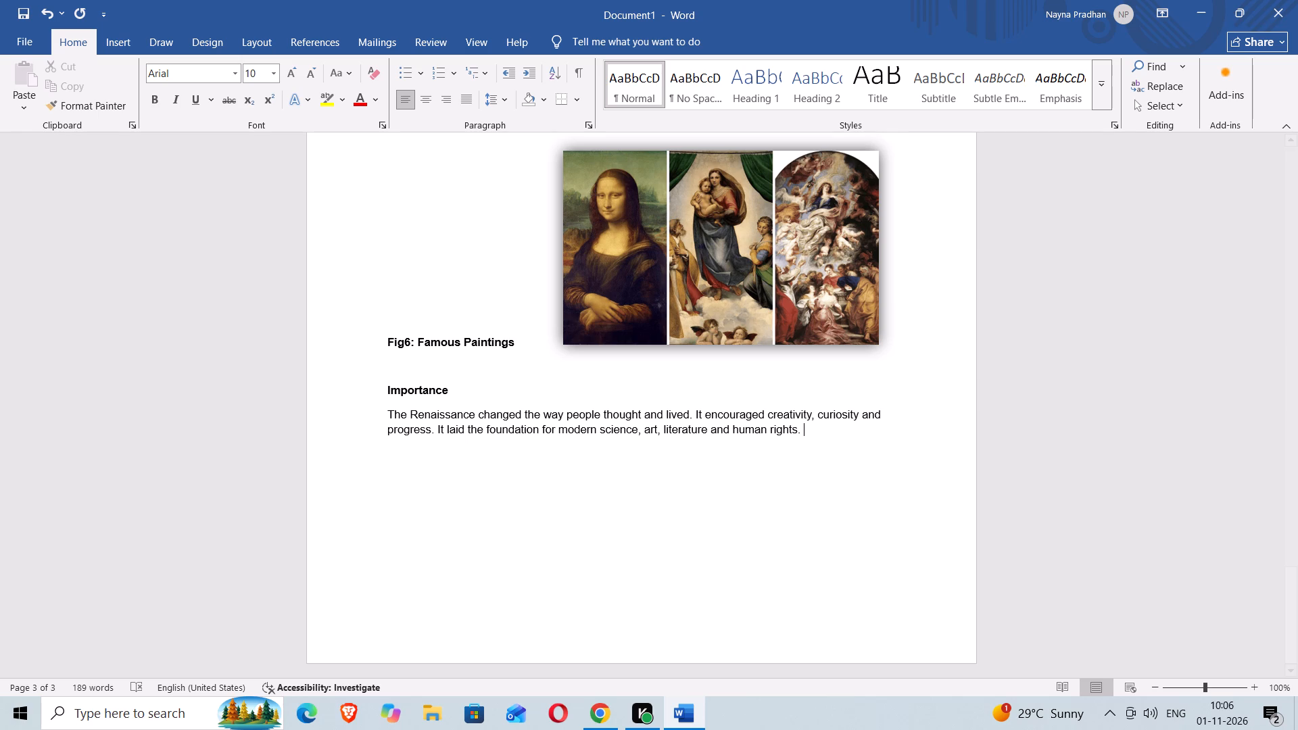
key(Return)
key(space)
key(space)
key(space)
key(space)
key(space)
key(space)
key(space)
key(space)
key(space)
key(space)
key(space)
key(space)
key(space)
key(space)
key(space)
key(space)
key(space)
key(space)
key(space)
key(space)
key(space)
key(space)
key(space)
key(space)
key(space)
key(space)
key(space)
key(space)
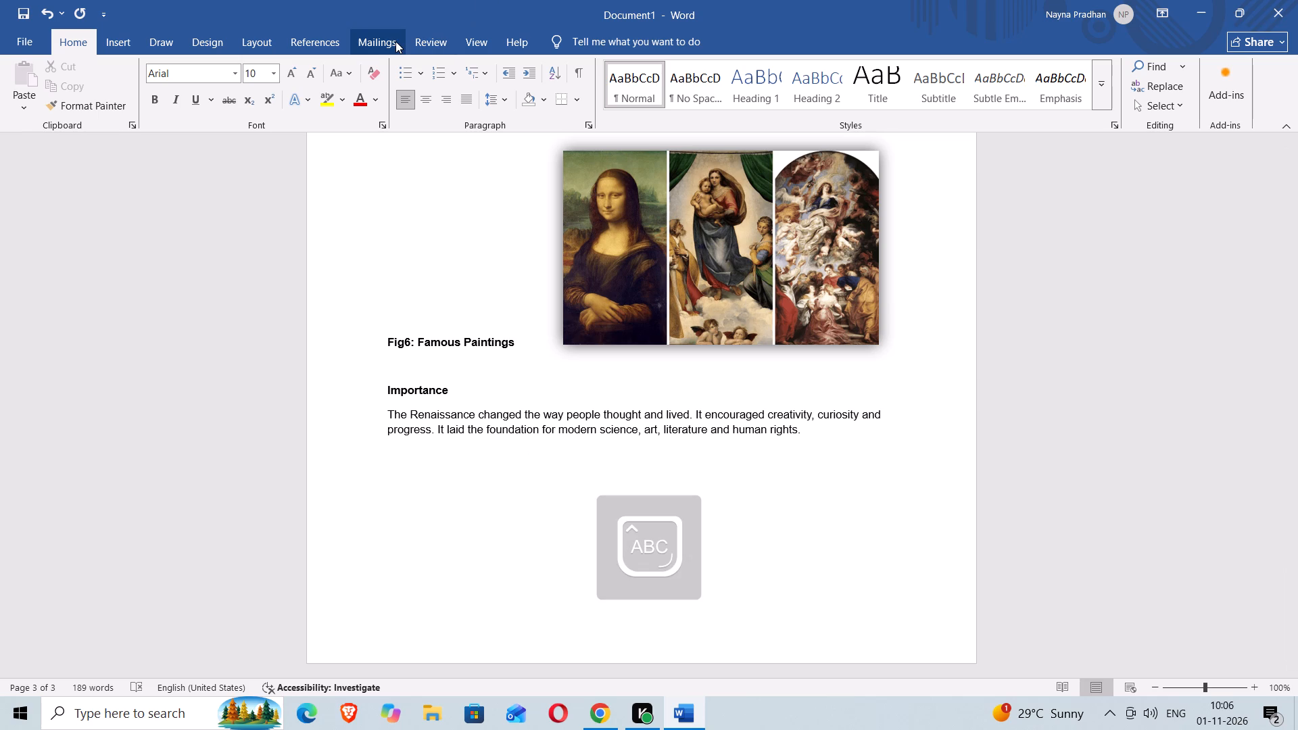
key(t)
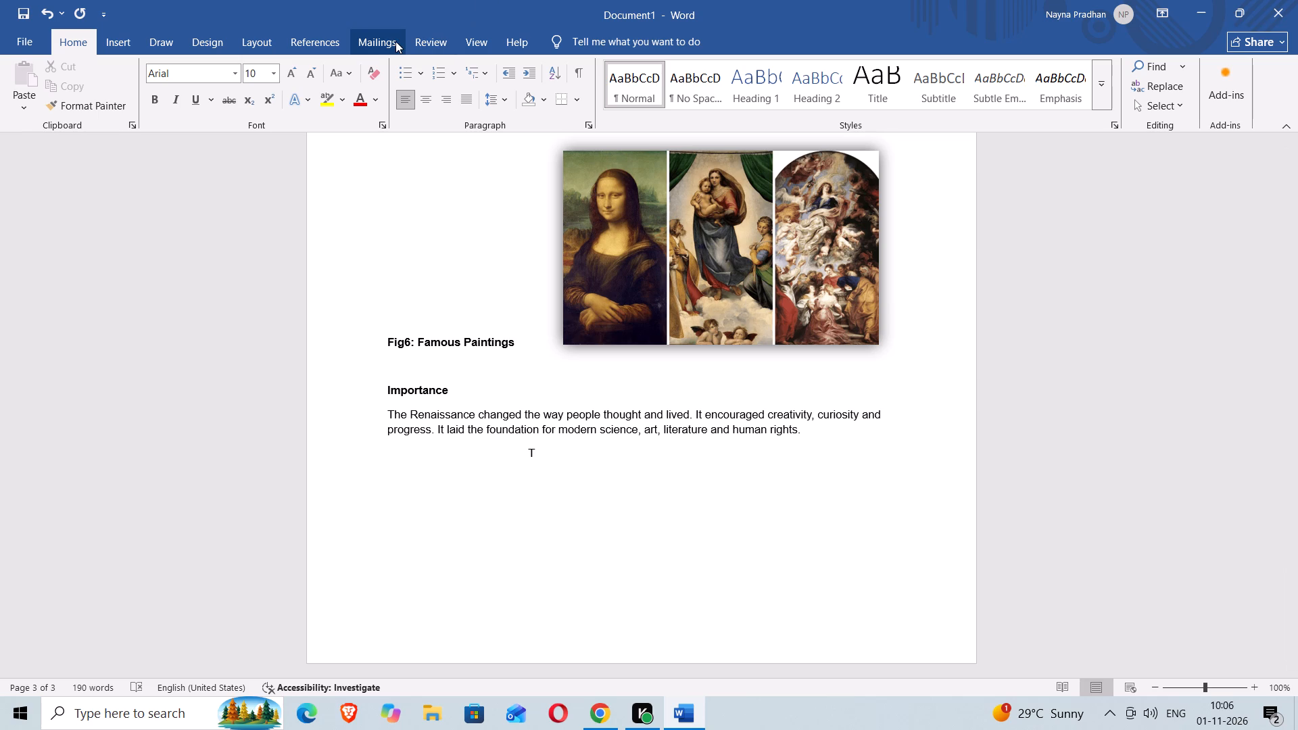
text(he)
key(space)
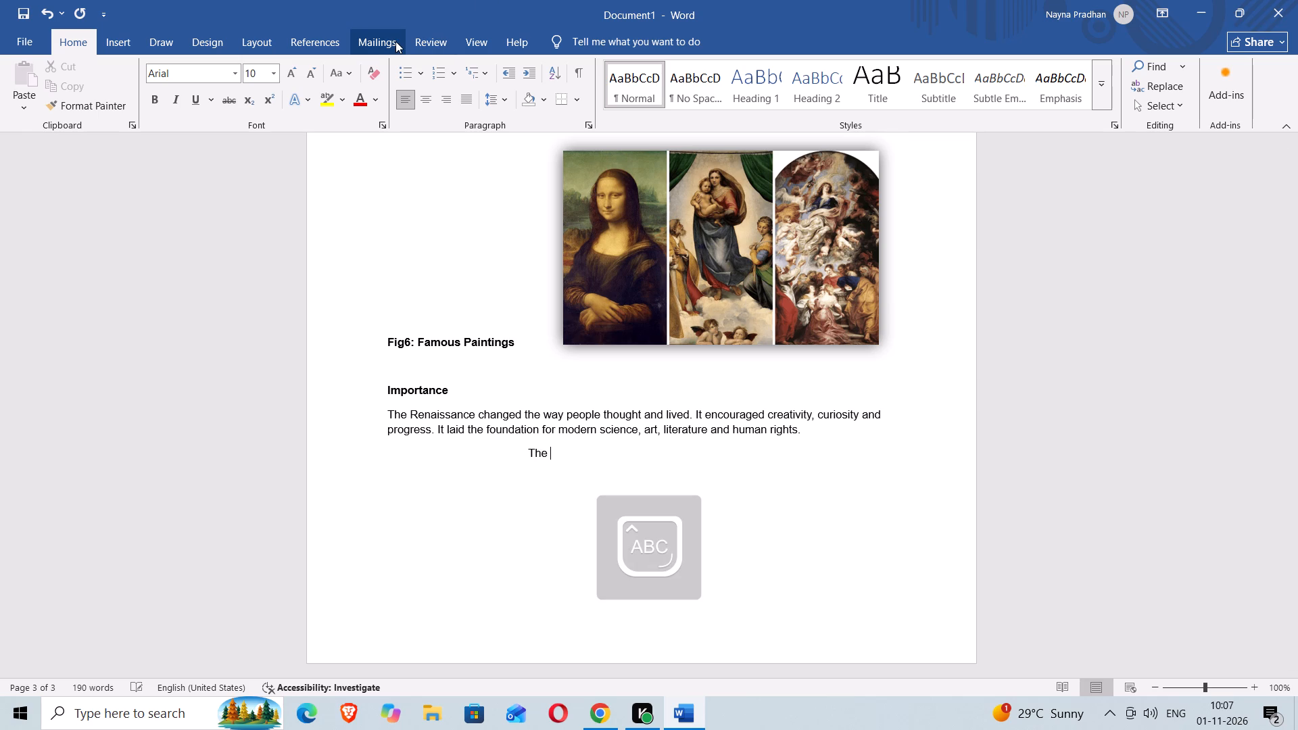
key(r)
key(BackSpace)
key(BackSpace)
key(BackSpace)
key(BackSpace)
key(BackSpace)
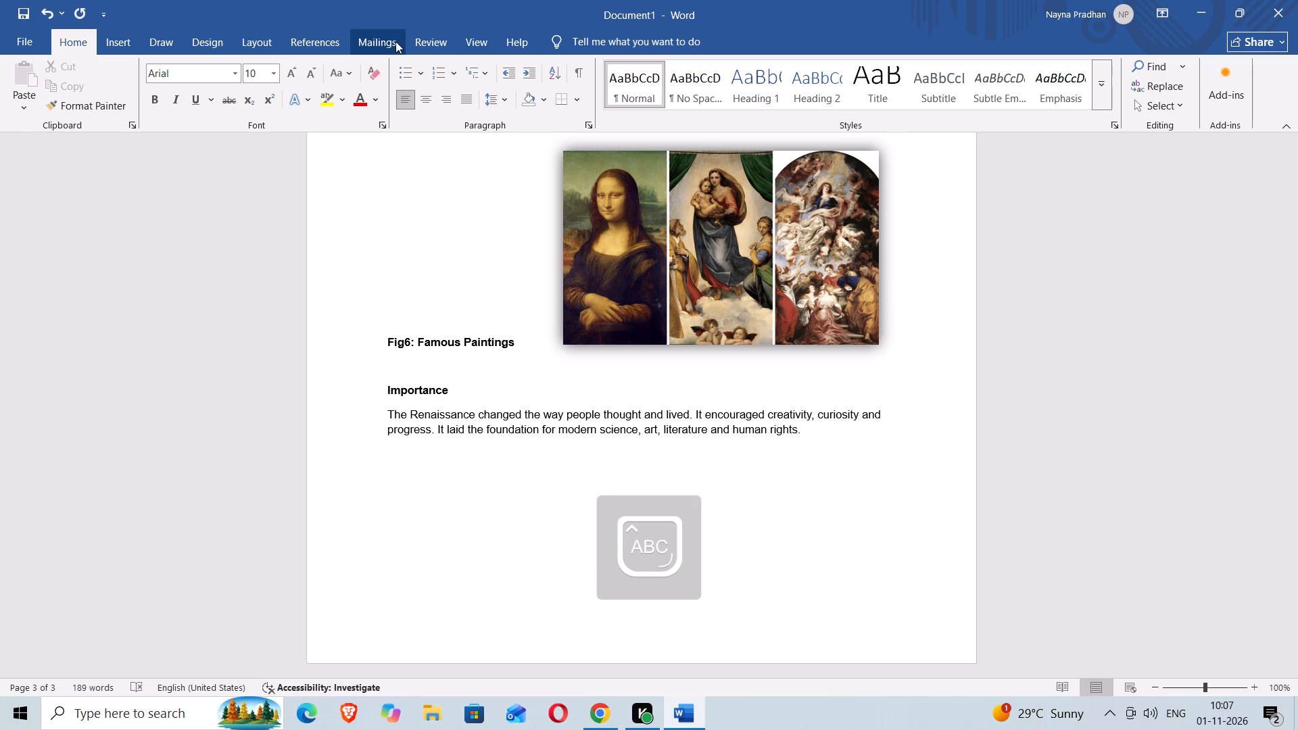
Write the sentence "Renaissance is the period where man came out of the control of religion, God, church and pope." in the indented paragraph.
text(enaissa)
text(nce is the period)
key(space)
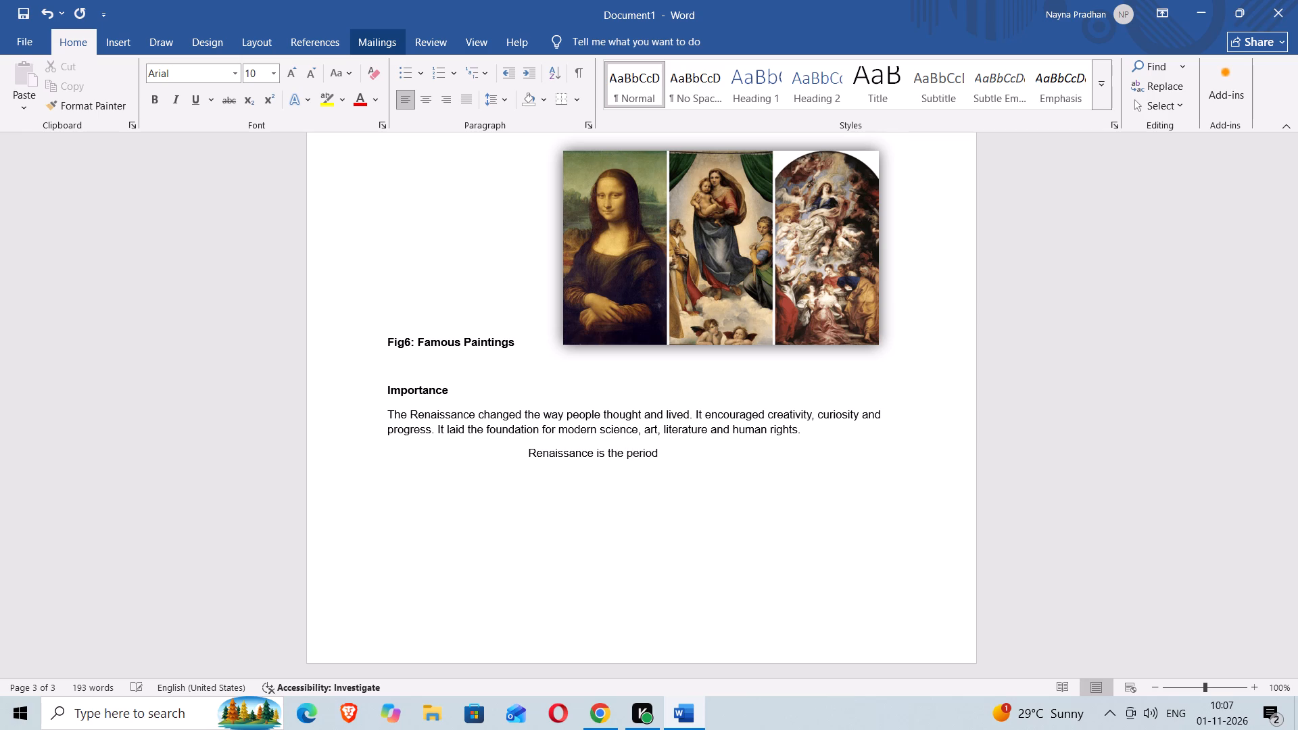
key(o)
key(BackSpace)
text(where)
key(space)
text(hu)
key(BackSpace)
key(BackSpace)
text(man came out of the)
key(space)
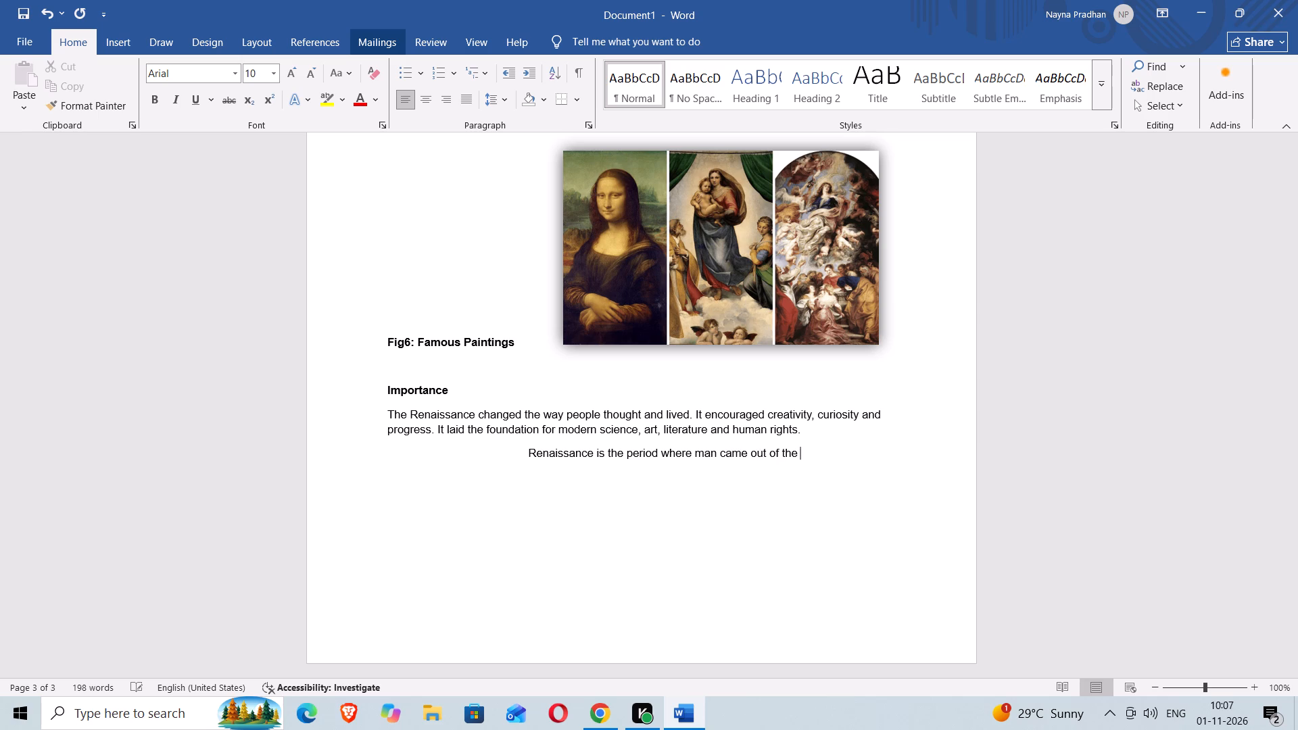
text(control of)
key(space)
text(religion)
text(,)
key(space)
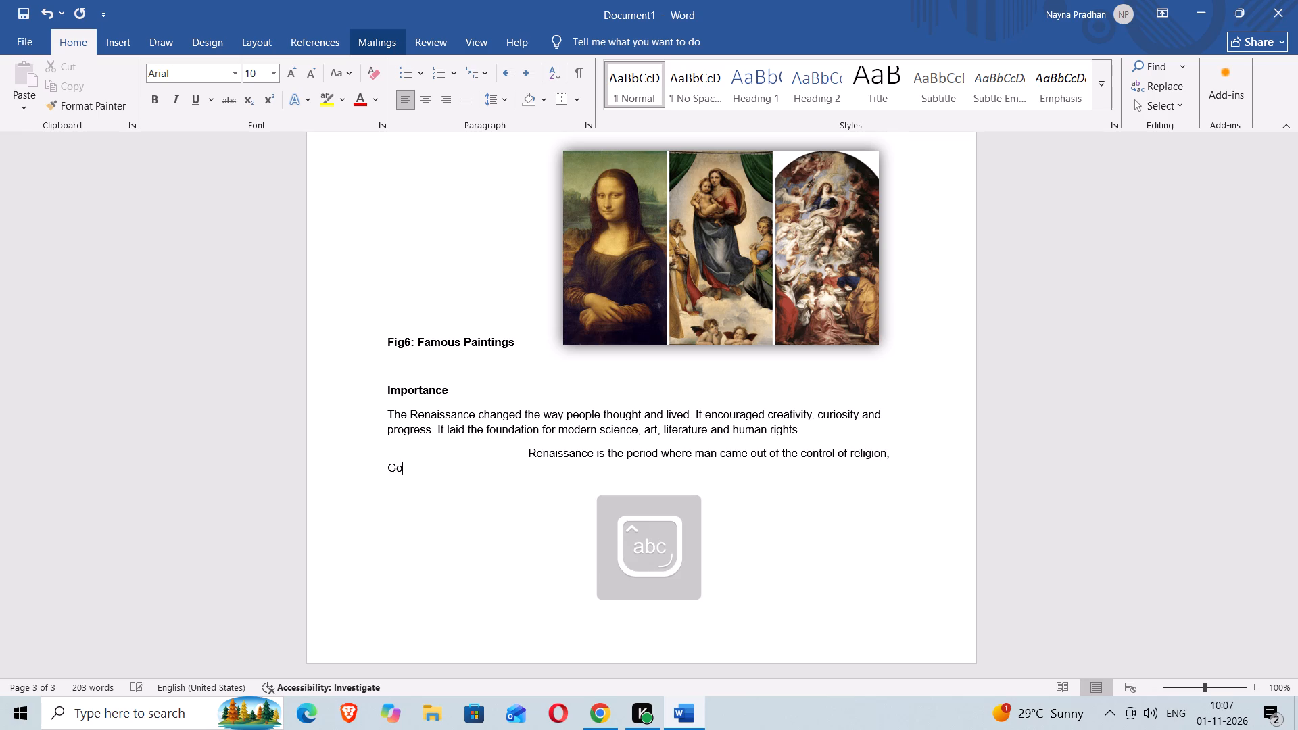
key(space)
text(church and)
key(space)
text(pope.)
key(space)
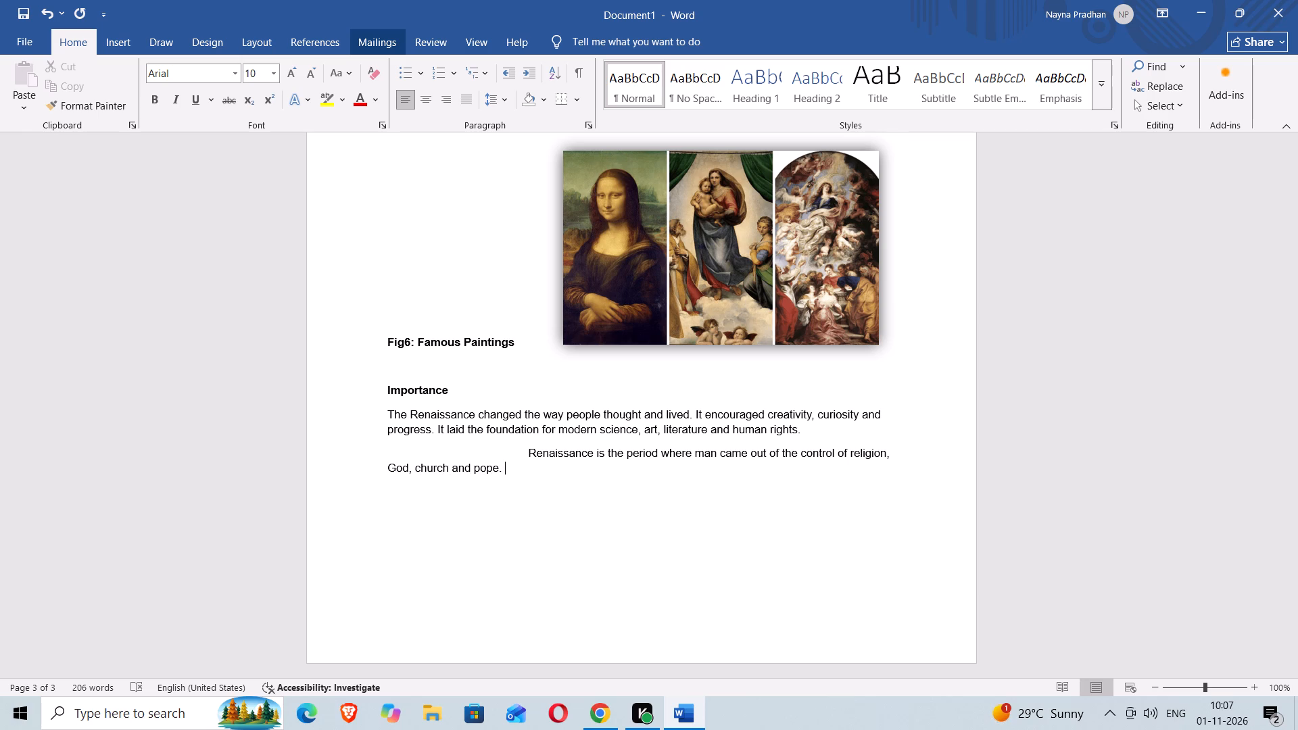
Continue the closing paragraph with the sentence "Man for the first time recognized the idea of being great himself.".
text(an)
key(space)
text(for the first time)
key(space)
text(recogni)
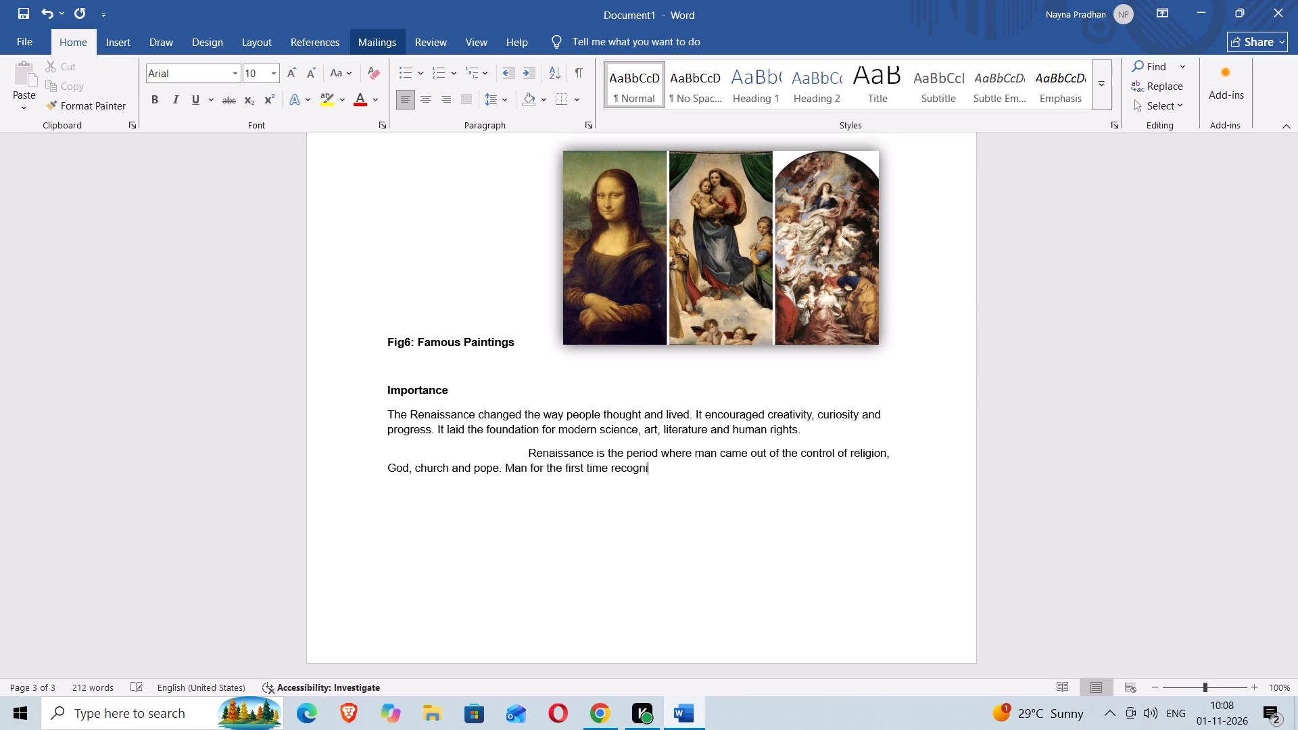
text(zed)
key(space)
text(the)
key(space)
text(idea of being great himself)
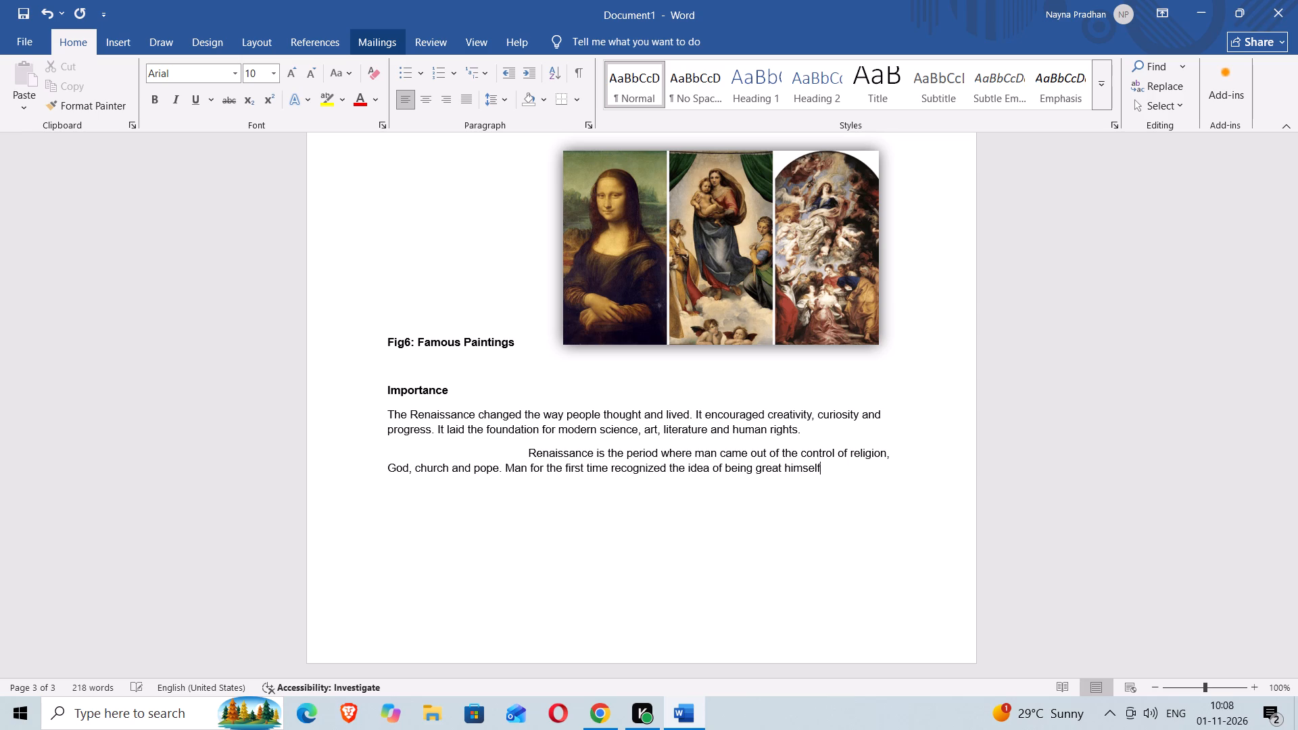
key(space)
key(BackSpace)
text(.)
key(space)
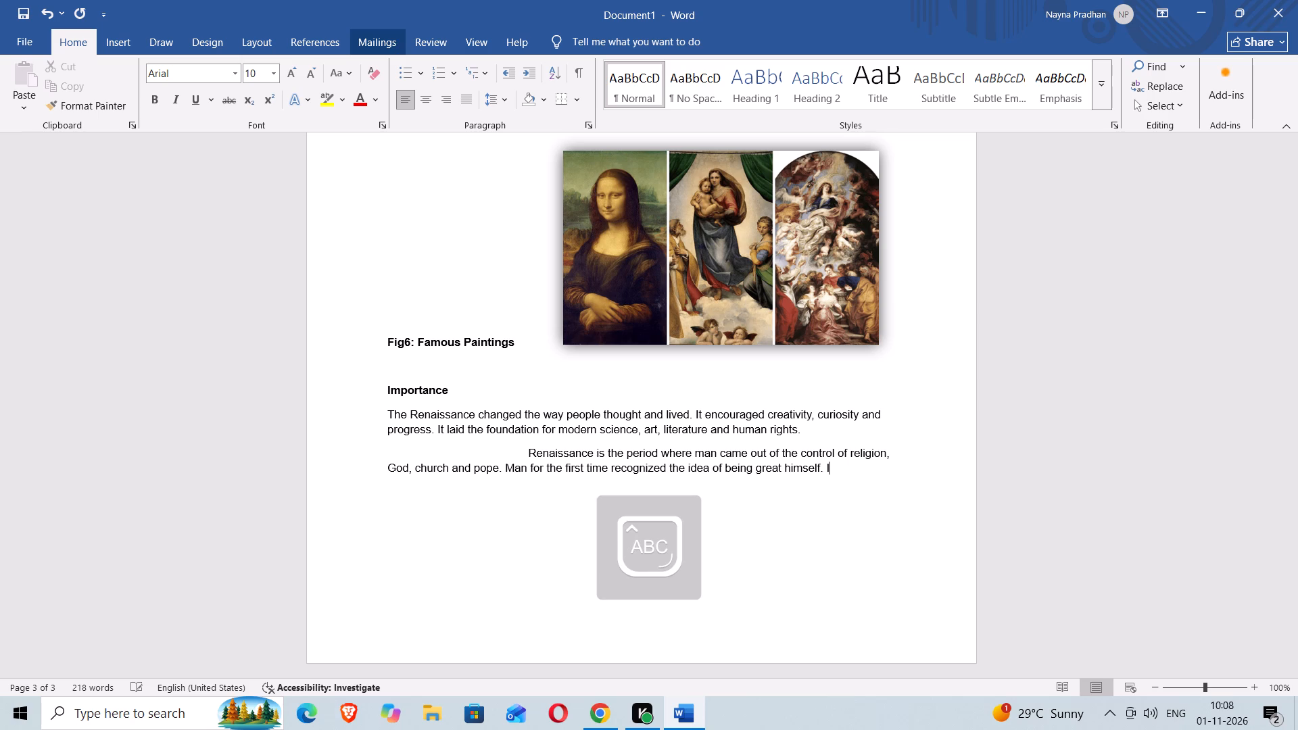
Begin the third sentence of the closing paragraph with "It is a period of new ideas, paintings".
text(t is a)
key(space)
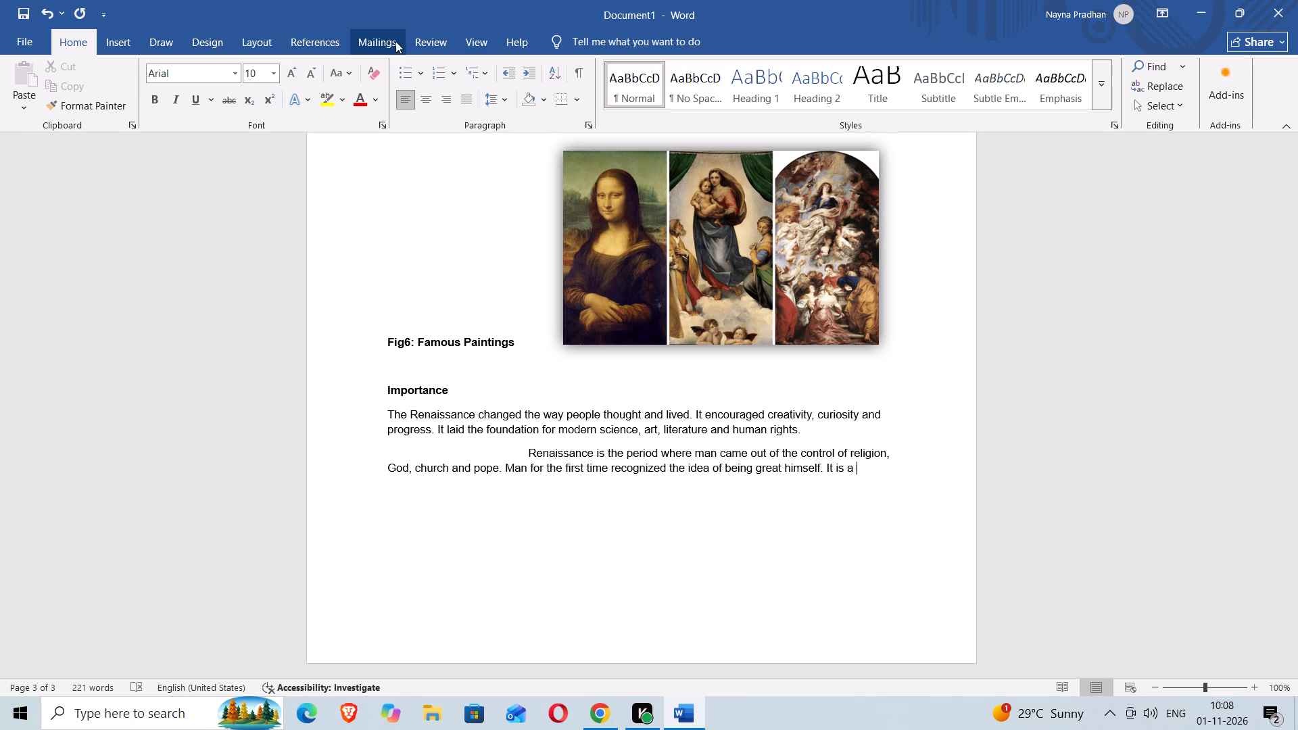
text(period)
key(space)
text(of)
key(space)
text(new ideas)
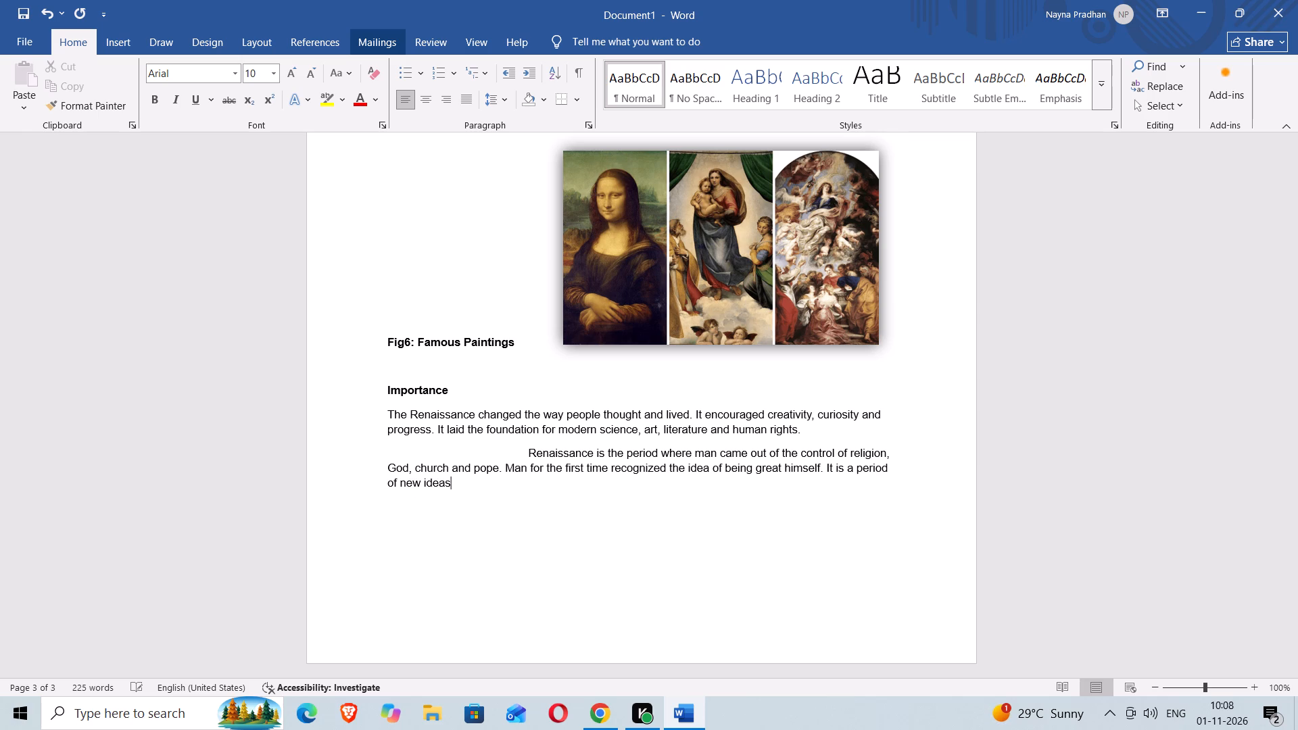
text(,)
key(space)
text(paintings)
key(space)
key(BackSpace)
Extend the sentence after "paintings" with ", determining scientific and mathematical knowledge".
text(, determining)
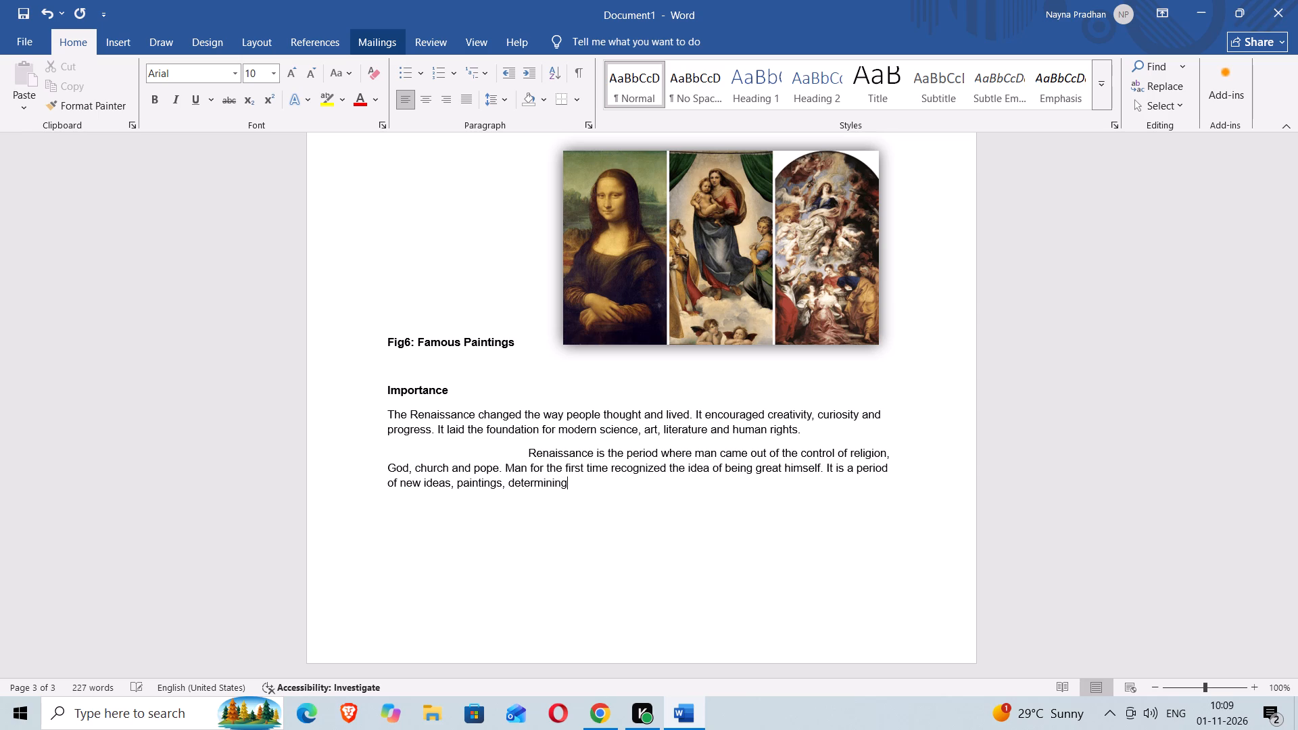
key(space)
text(scientific)
key(space)
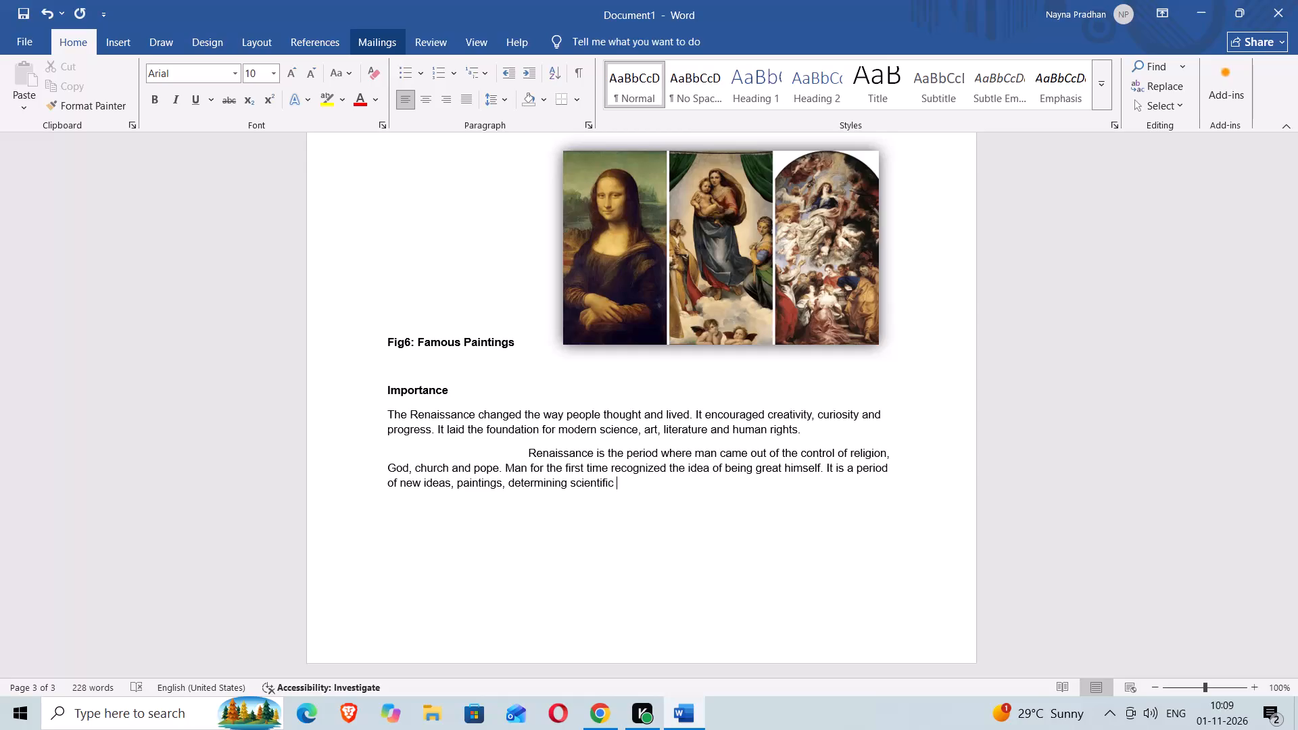
text(and)
key(space)
text(mathe)
text(matical)
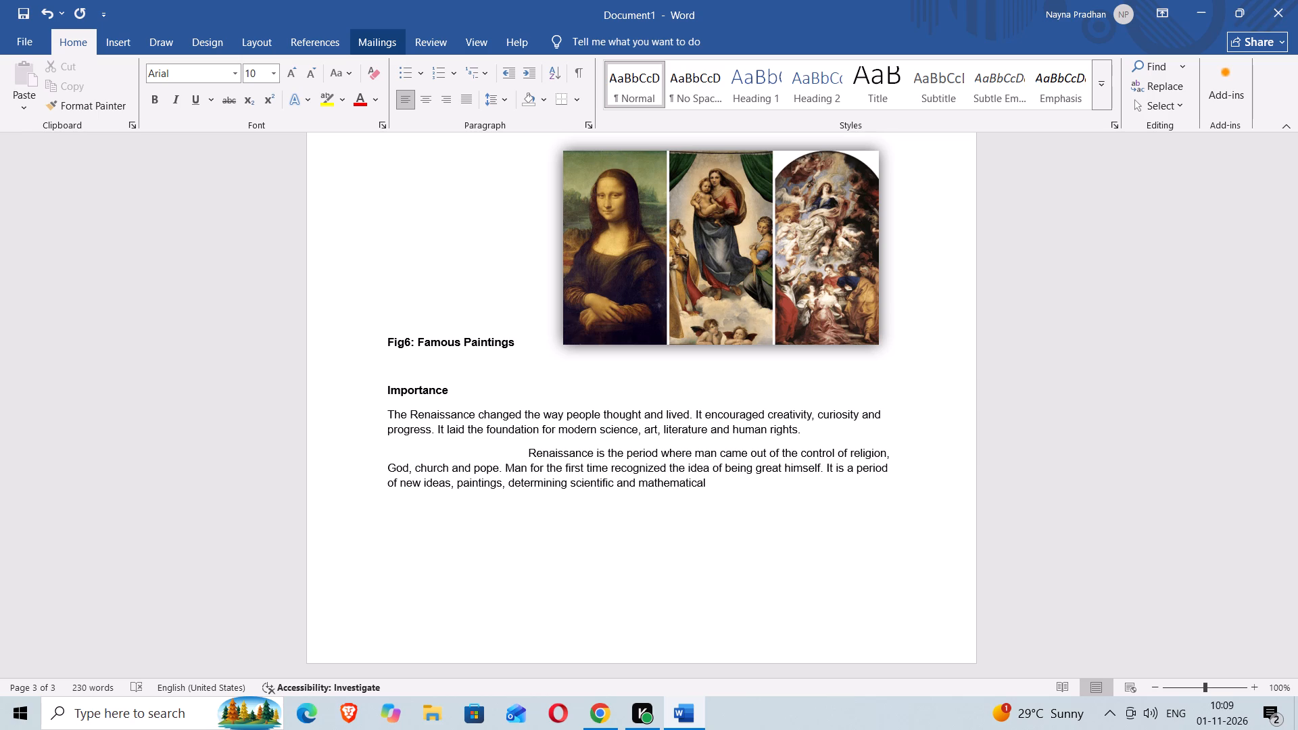
key(space)
text(knowledge)
key(space)
key(BackSpace)
Finish the sentence about the period of new ideas with ", development of Universities.".
text(, deve)
text(lopment of)
key(space)
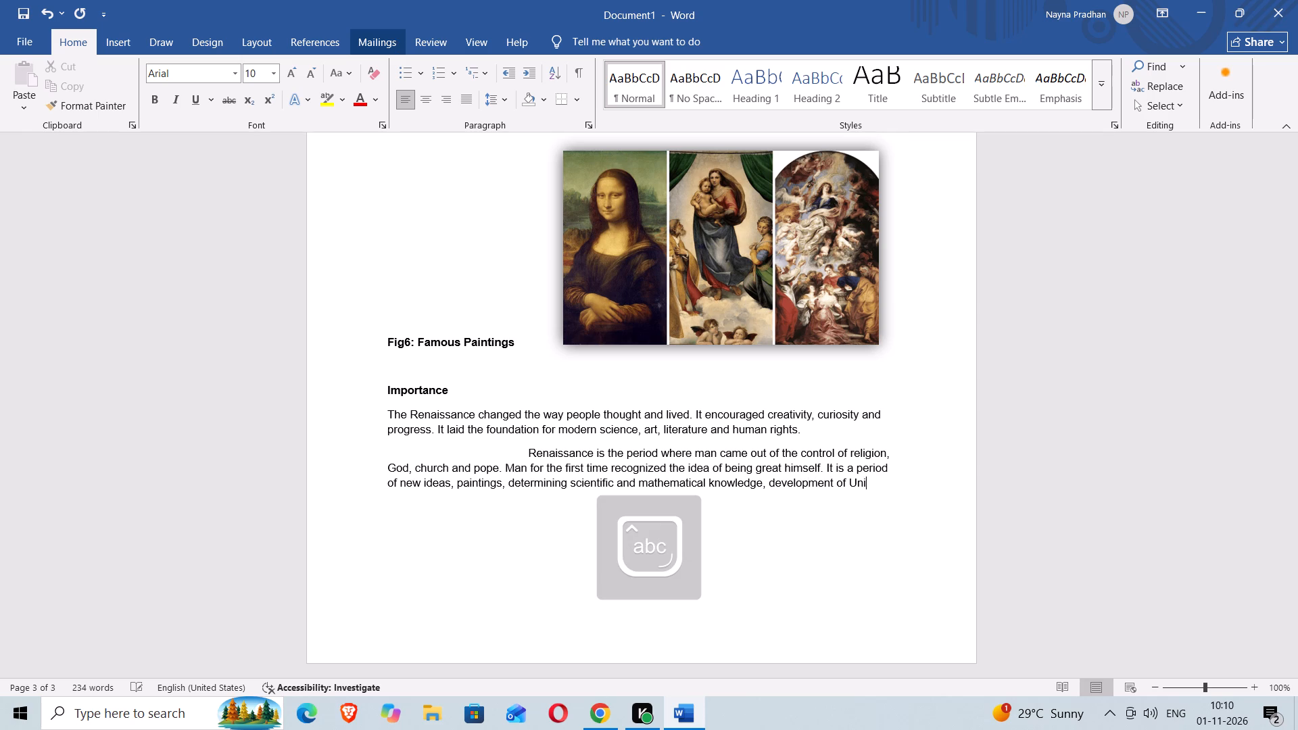
text(sities)
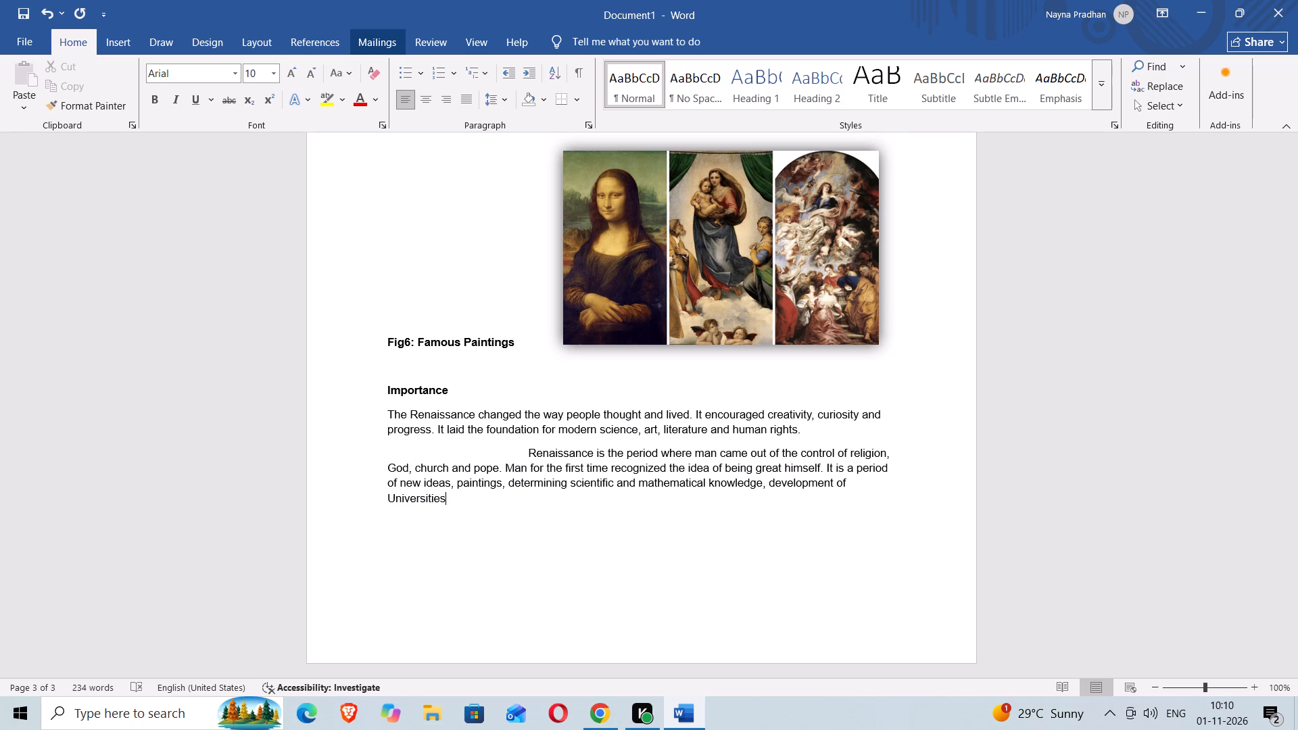
key(period)
key(space)
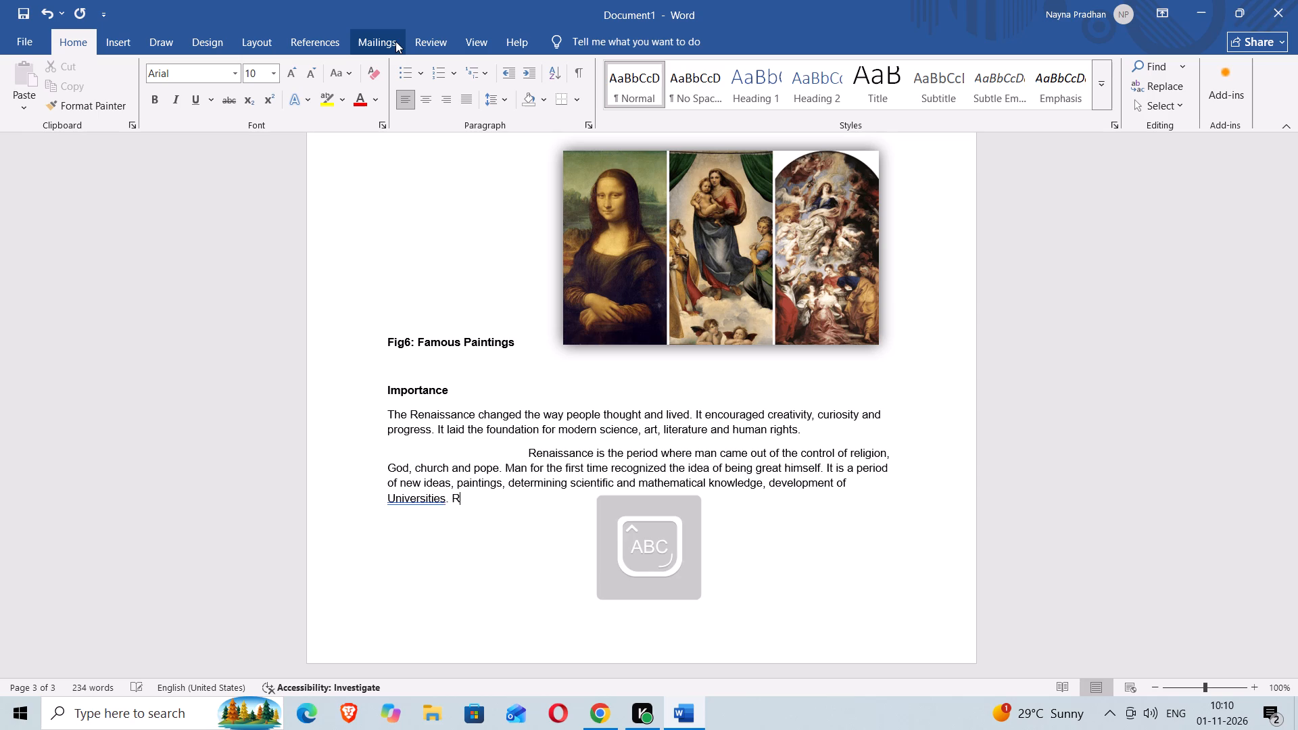
Start another sentence in the closing paragraph reading "Renaissance stood for logical, rational, scientific".
text(enaissa)
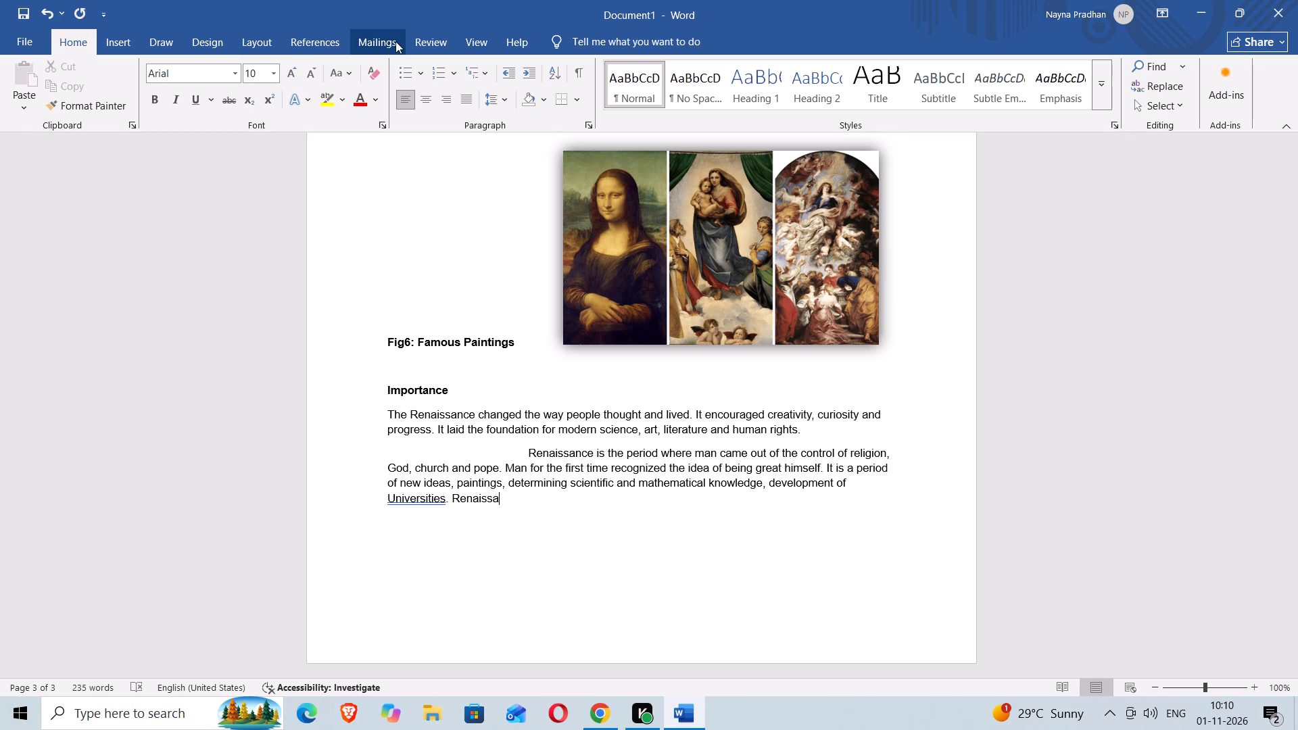
text(nce)
key(space)
text(stood for)
key(space)
text(logical)
key(space)
key(BackSpace)
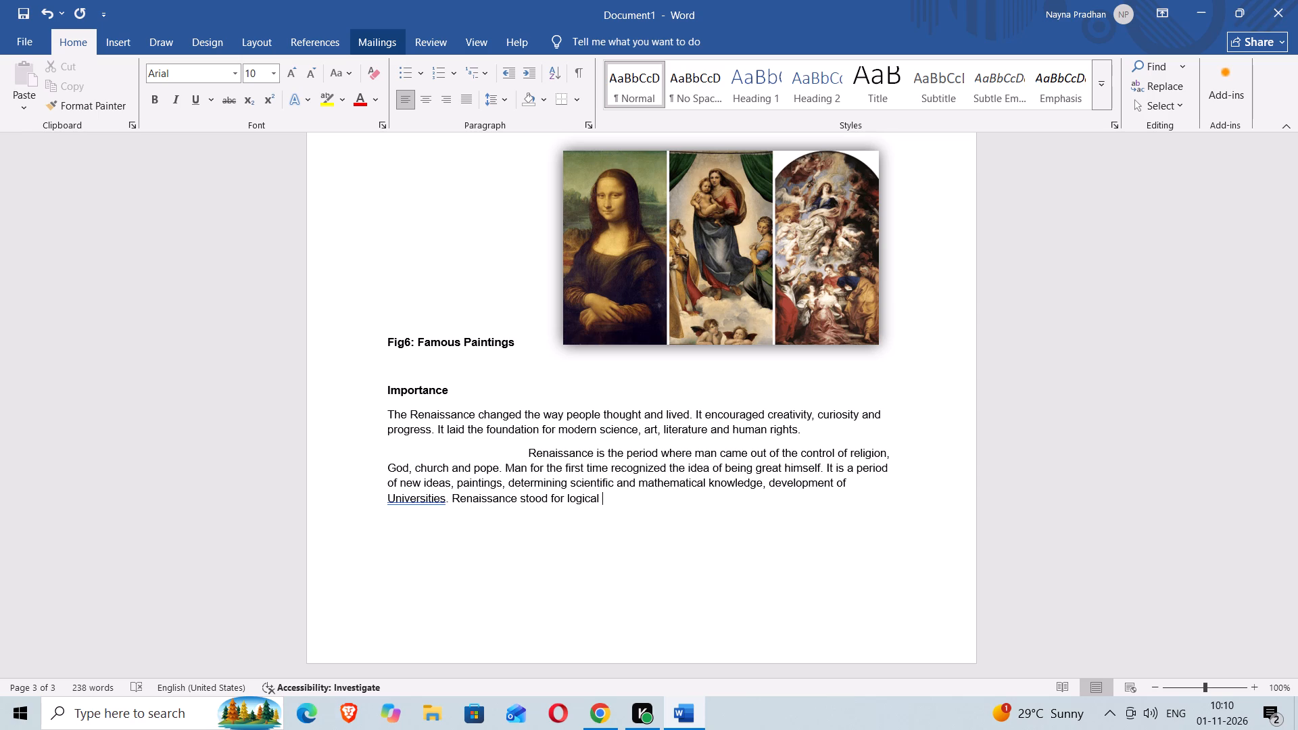
key(comma)
key(space)
text(rational)
text(, scientific)
Continue the "Renaissance stood for" sentence with the words "truthful, real ideas".
key(space)
text(truthful)
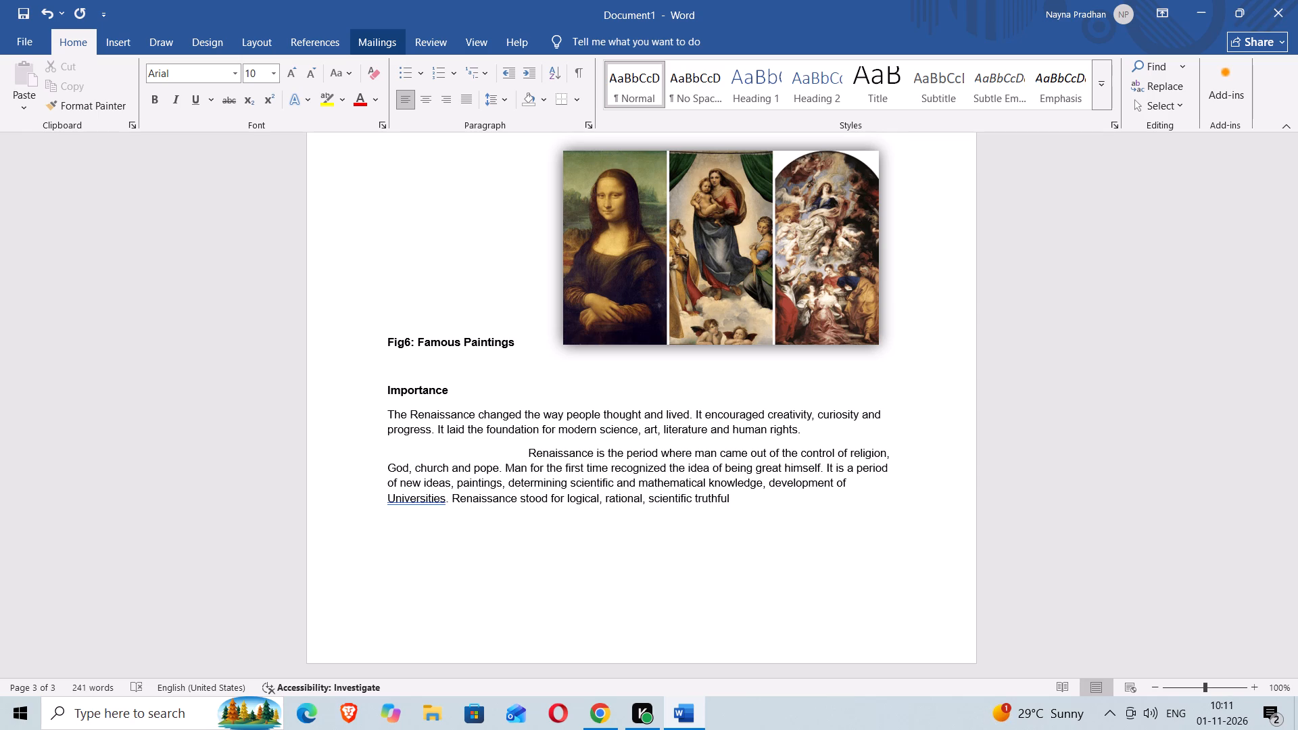
text(,)
key(space)
text(real)
key(space)
text(ideas)
Continue the "Renaissance stood for" sentence with the words "that questioned dogma, stereotypes".
key(space)
text(that questioned)
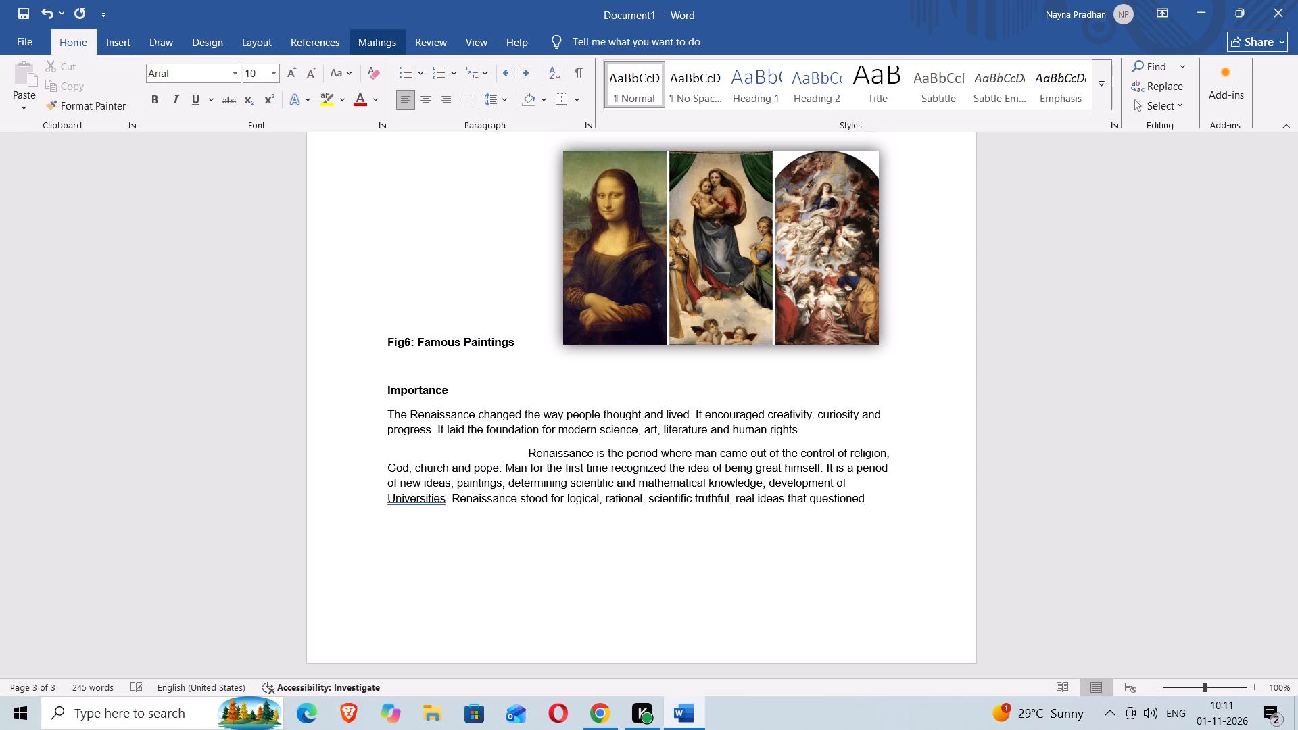
key(space)
text(dogma)
key(space)
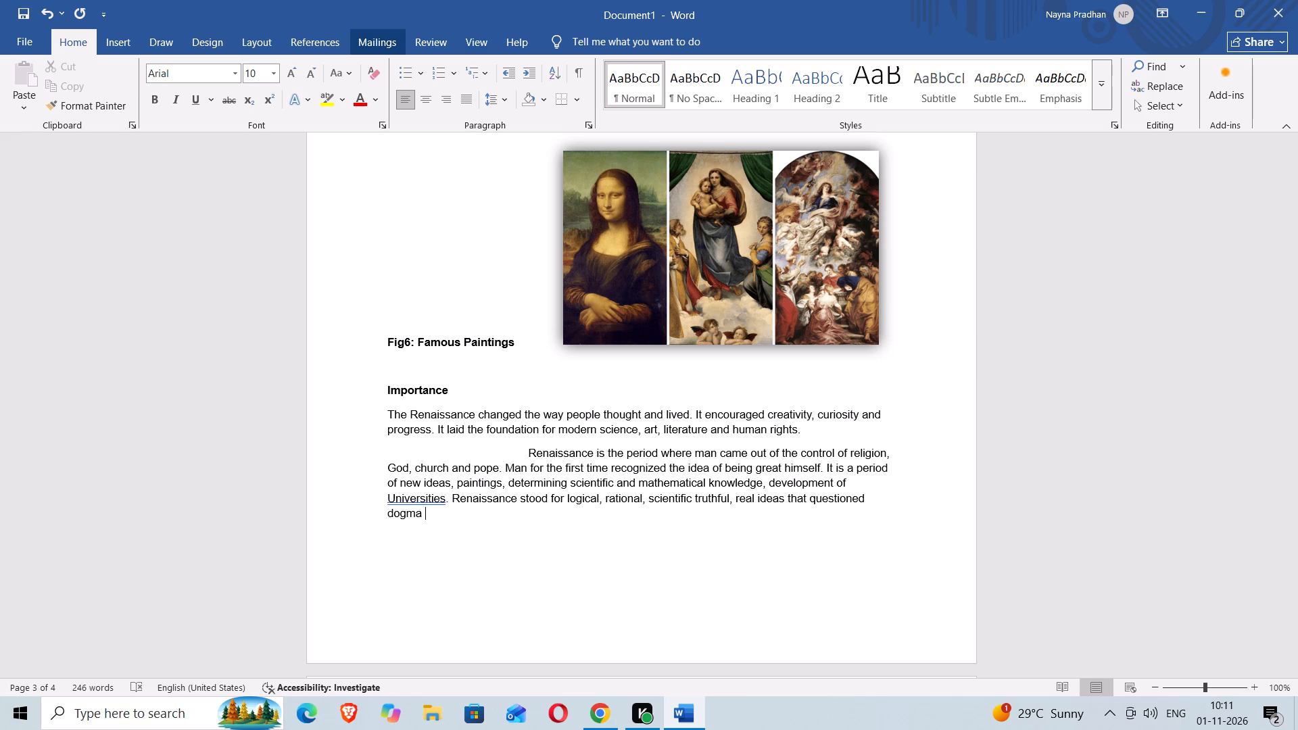
text(,)
key(space)
key(BackSpace)
key(BackSpace)
key(BackSpace)
text(, stere)
text(otypes)
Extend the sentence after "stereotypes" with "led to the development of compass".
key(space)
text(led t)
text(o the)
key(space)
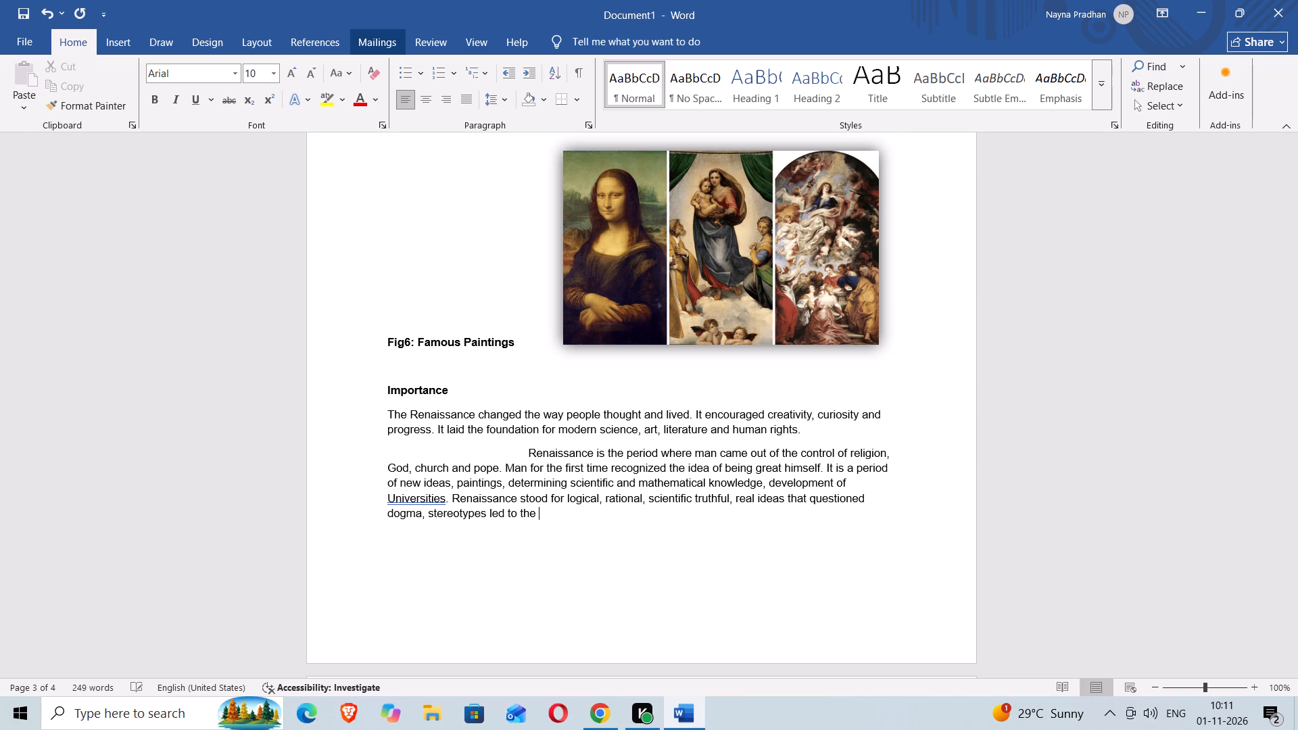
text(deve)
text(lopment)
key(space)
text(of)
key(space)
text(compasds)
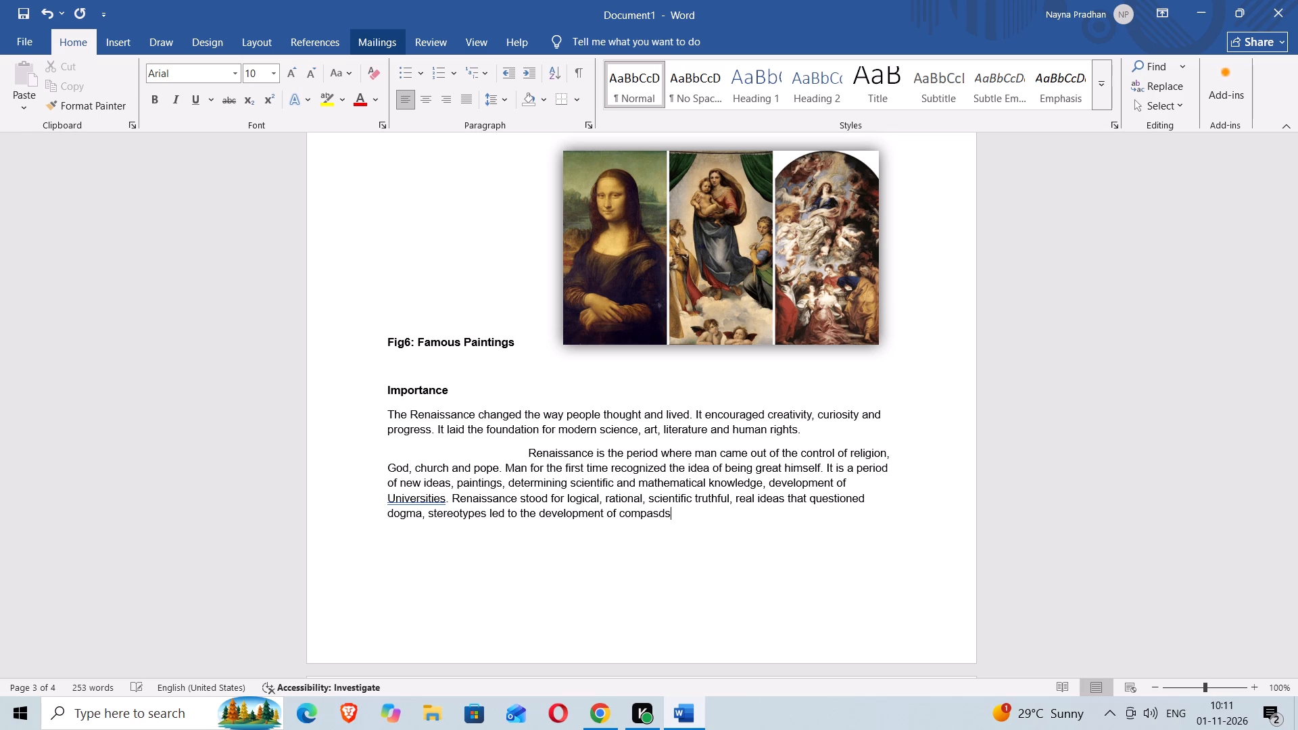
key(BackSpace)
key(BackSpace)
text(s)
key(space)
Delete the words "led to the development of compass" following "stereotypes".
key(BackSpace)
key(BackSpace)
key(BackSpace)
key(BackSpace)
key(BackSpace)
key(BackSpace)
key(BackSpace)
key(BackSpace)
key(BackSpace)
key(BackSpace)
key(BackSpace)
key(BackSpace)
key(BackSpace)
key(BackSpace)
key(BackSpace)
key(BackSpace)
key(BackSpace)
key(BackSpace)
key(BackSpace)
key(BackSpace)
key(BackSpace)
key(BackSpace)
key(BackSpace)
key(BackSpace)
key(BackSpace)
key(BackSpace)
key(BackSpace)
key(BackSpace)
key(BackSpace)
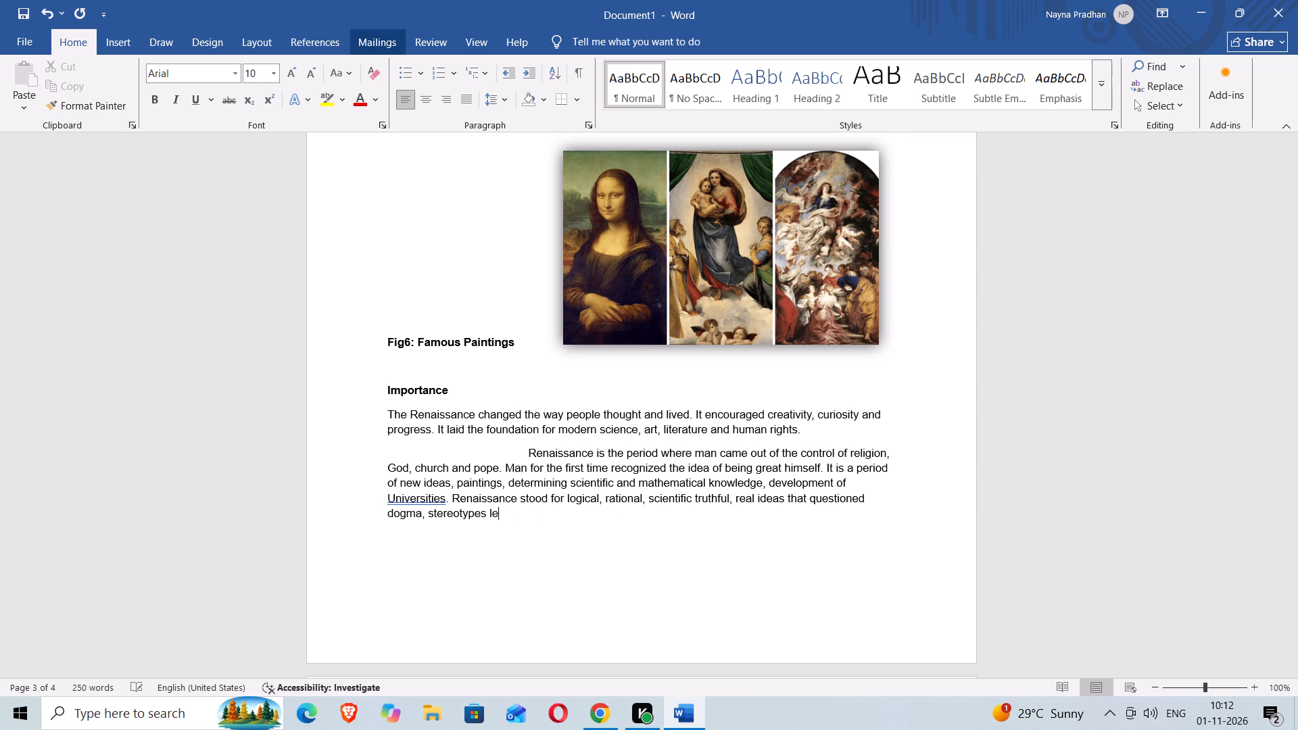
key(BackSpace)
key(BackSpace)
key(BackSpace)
Finish the sentence after "stereotypes" with "and also led to the development of compass which shows directions.".
key(space)
key(a)
text(nd)
key(space)
text(also led to the development of)
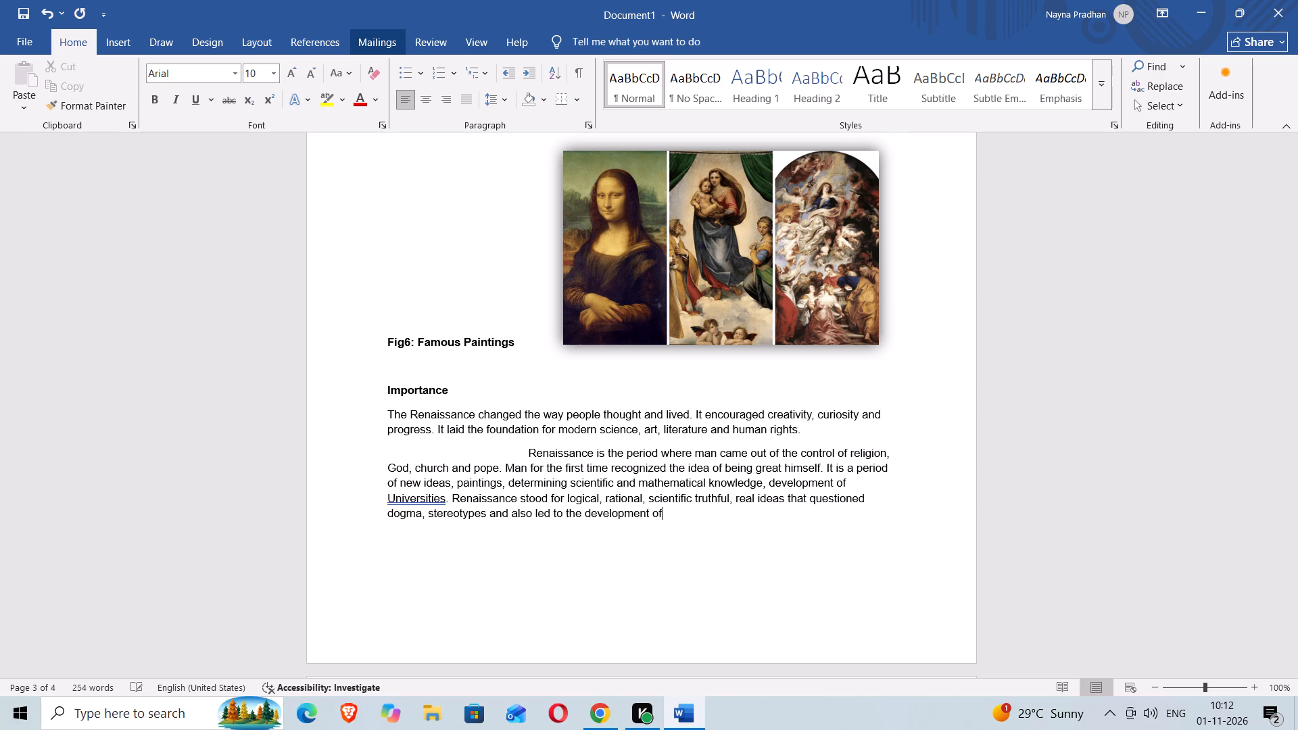
key(space)
text(compass which shows)
key(space)
text(directions)
text(.)
key(space)
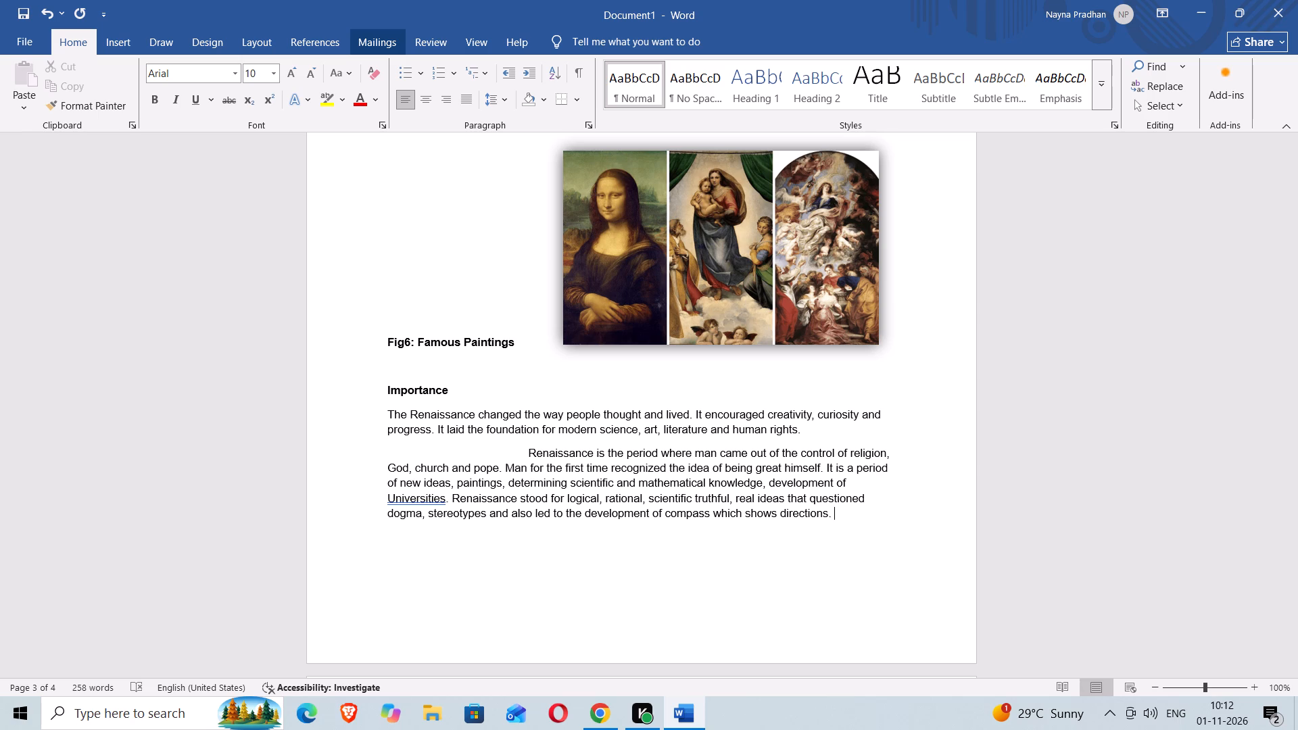
Add three paragraph breaks after the closing paragraph and turn on bold for the text that follows.
key(Return)
key(Return)
key(Return)
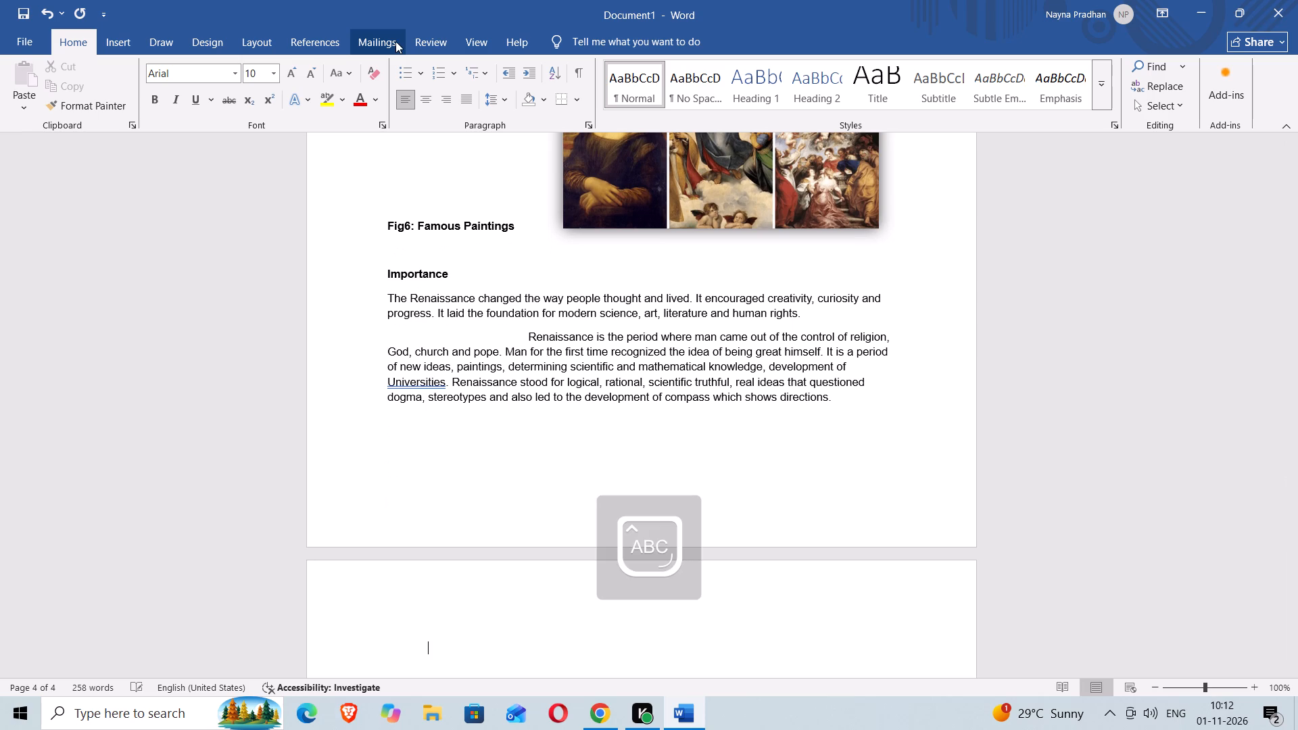
click(158, 93)
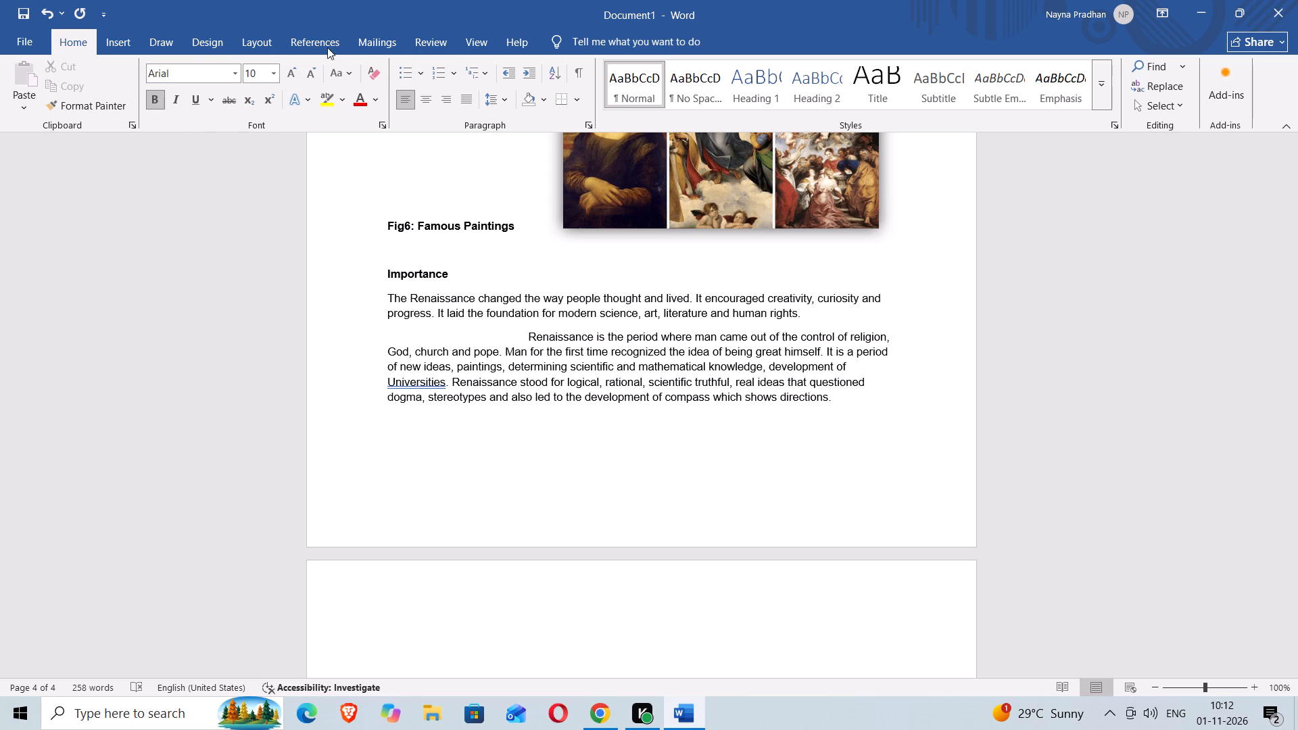
Turn on Ink to Shape drawing with the black pen.
click(143, 49)
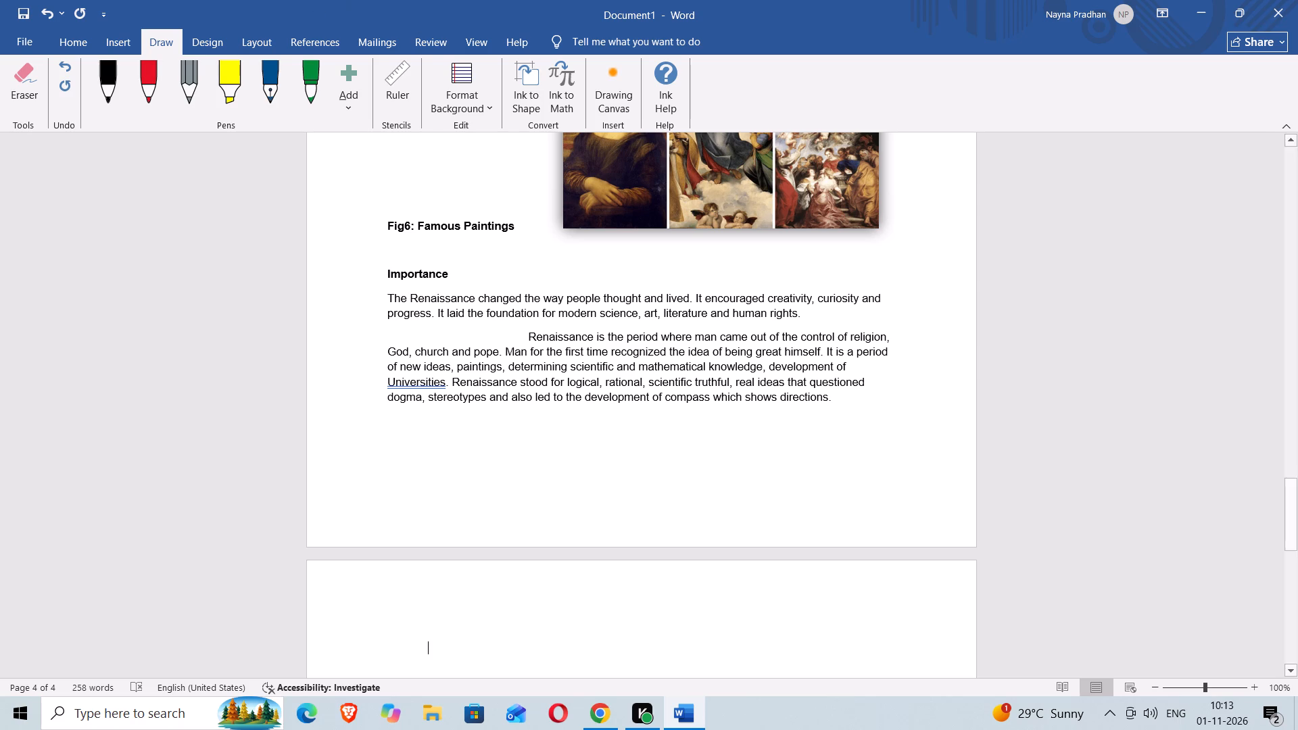
click(511, 79)
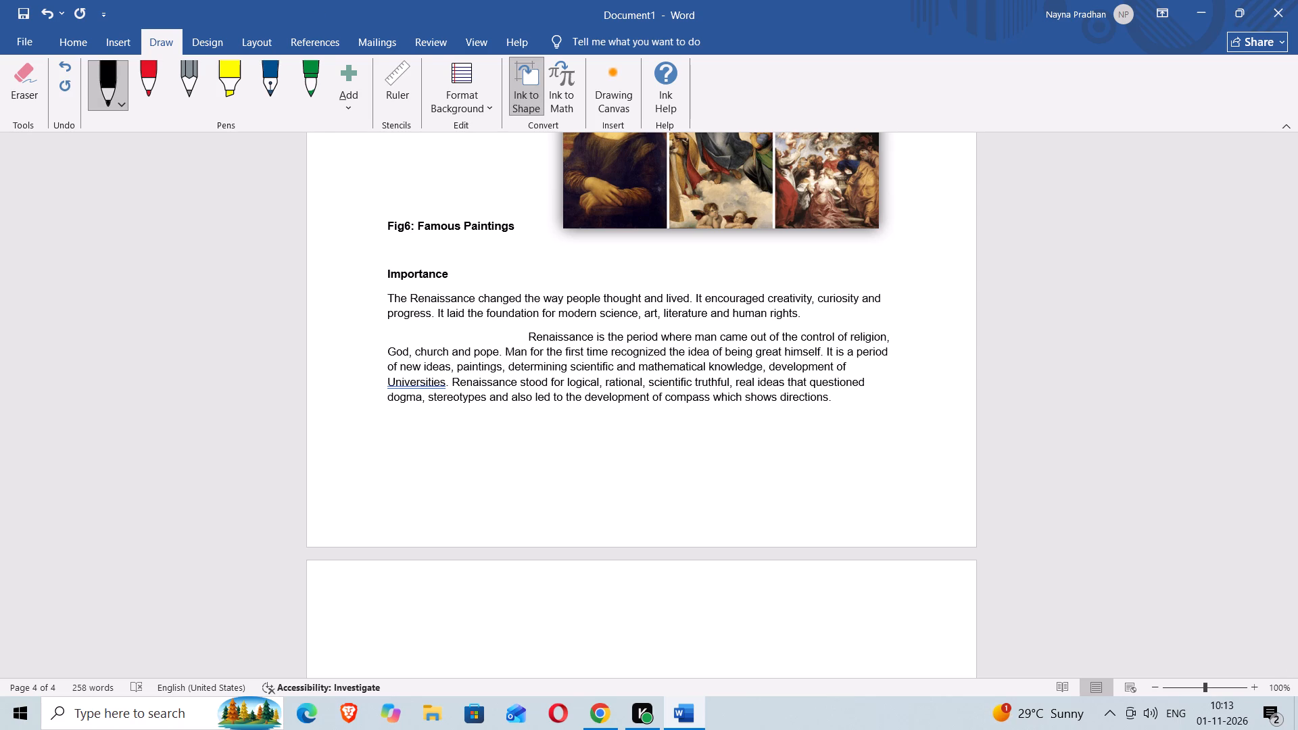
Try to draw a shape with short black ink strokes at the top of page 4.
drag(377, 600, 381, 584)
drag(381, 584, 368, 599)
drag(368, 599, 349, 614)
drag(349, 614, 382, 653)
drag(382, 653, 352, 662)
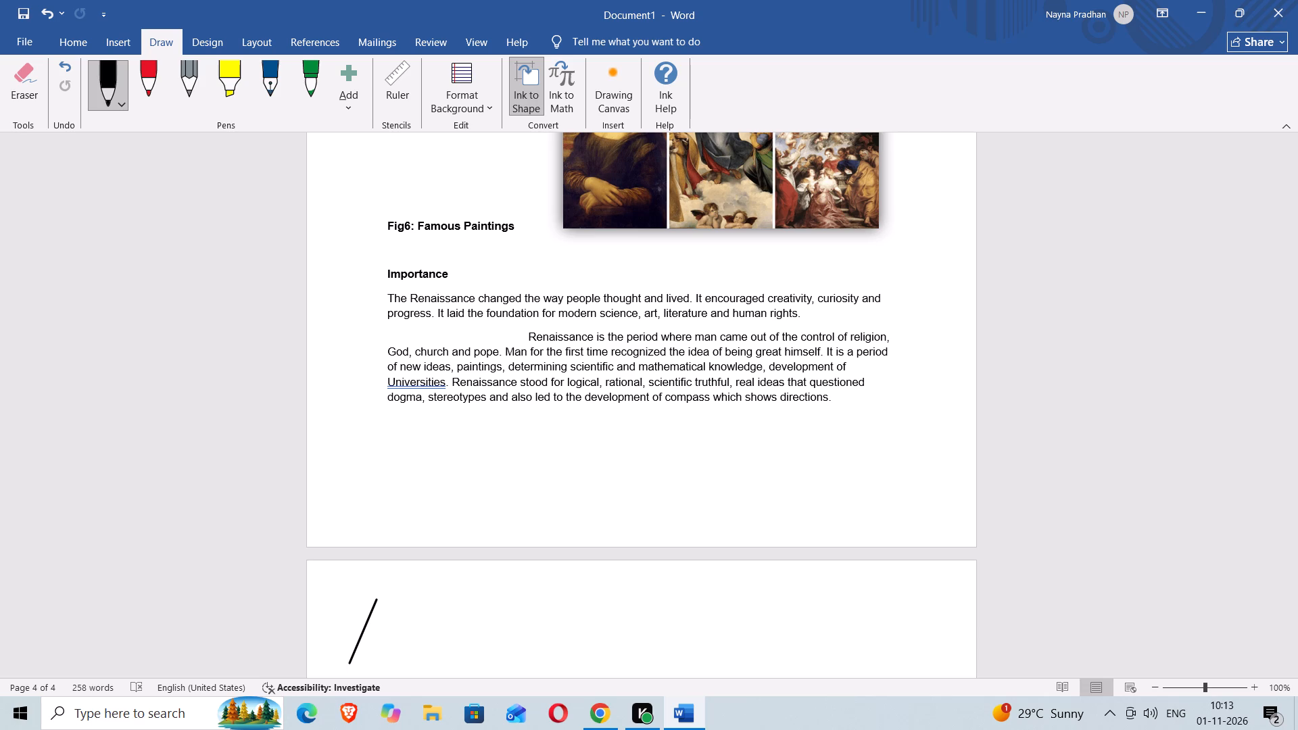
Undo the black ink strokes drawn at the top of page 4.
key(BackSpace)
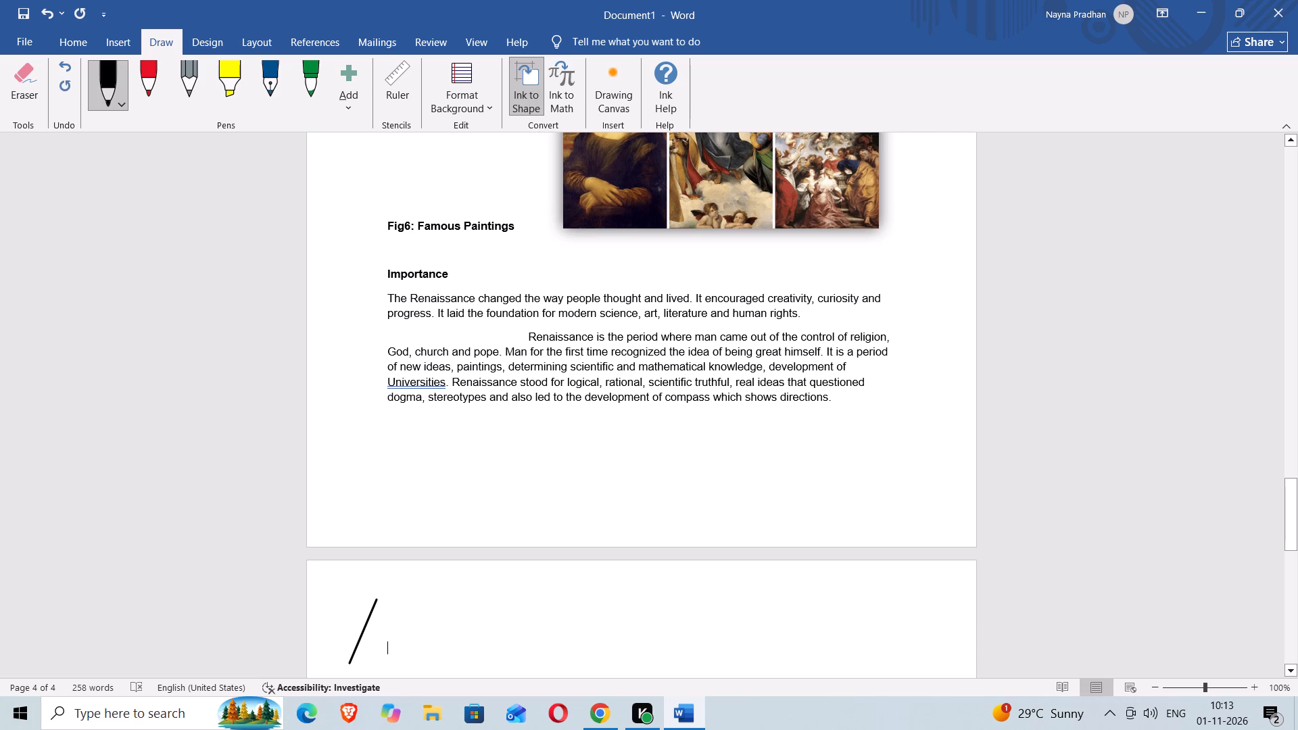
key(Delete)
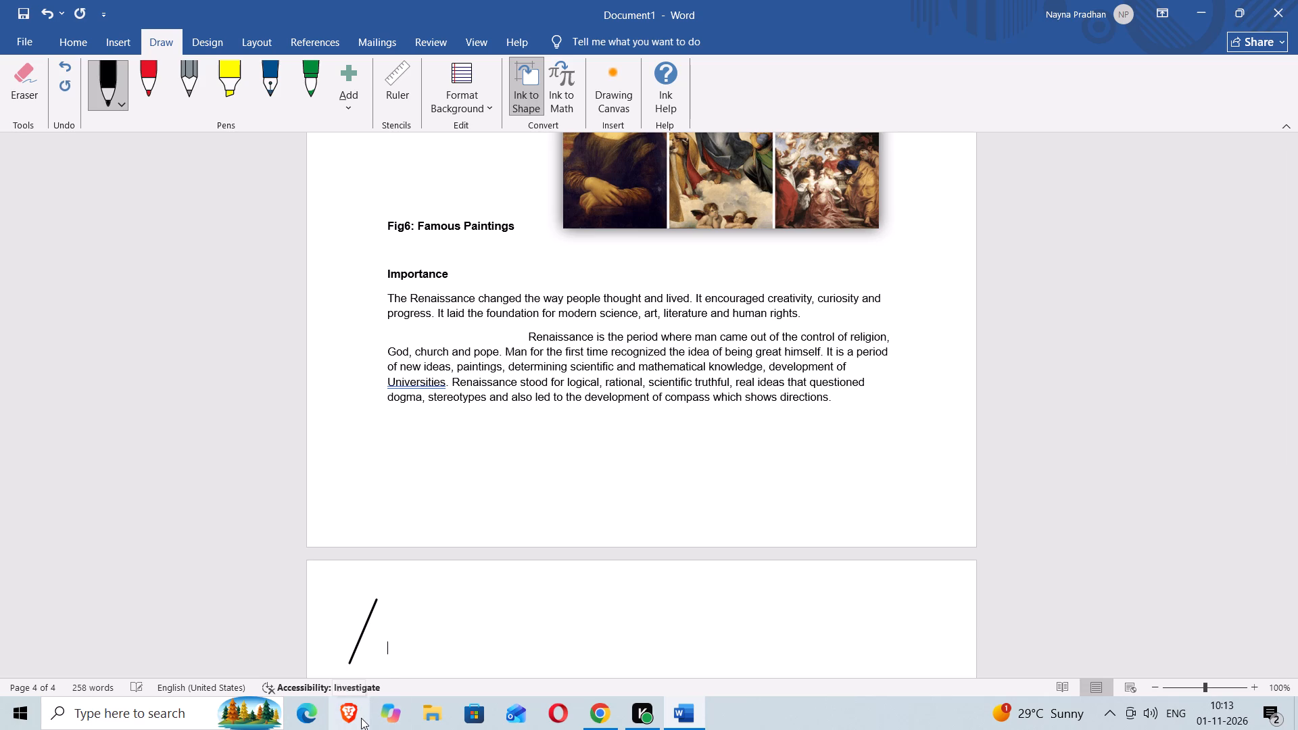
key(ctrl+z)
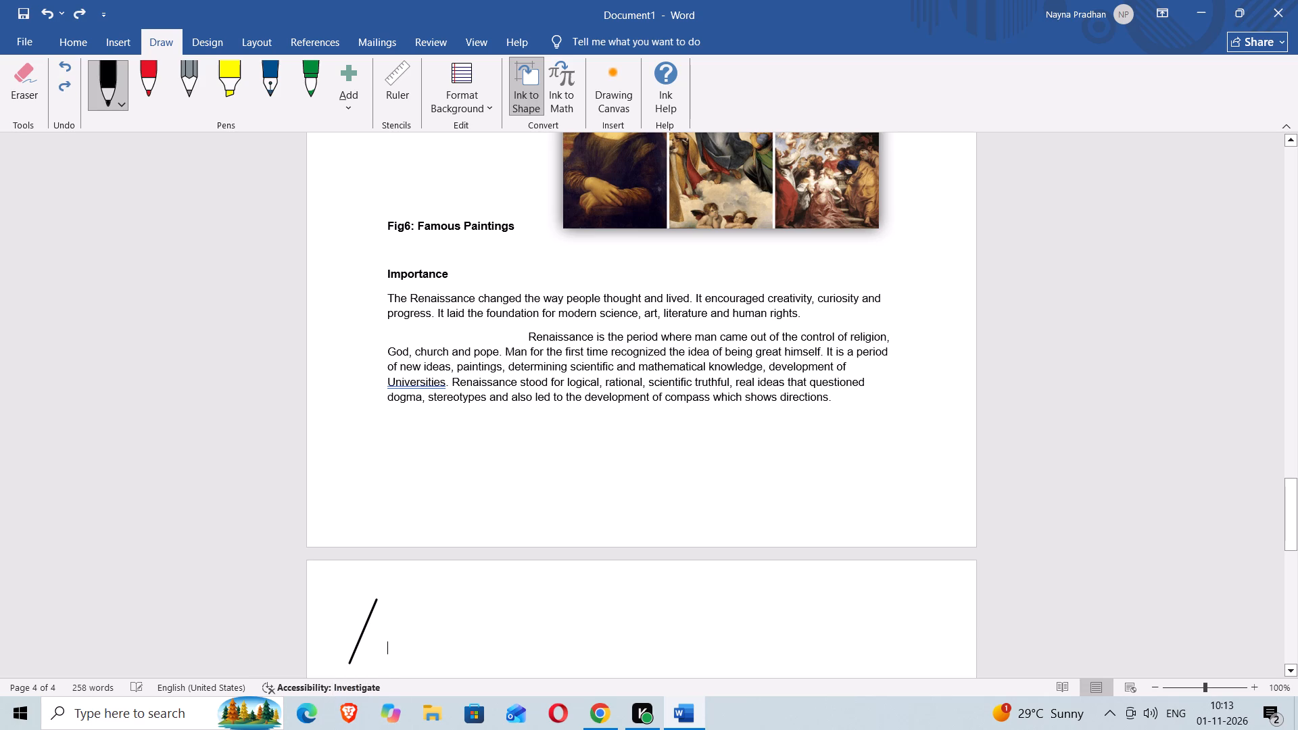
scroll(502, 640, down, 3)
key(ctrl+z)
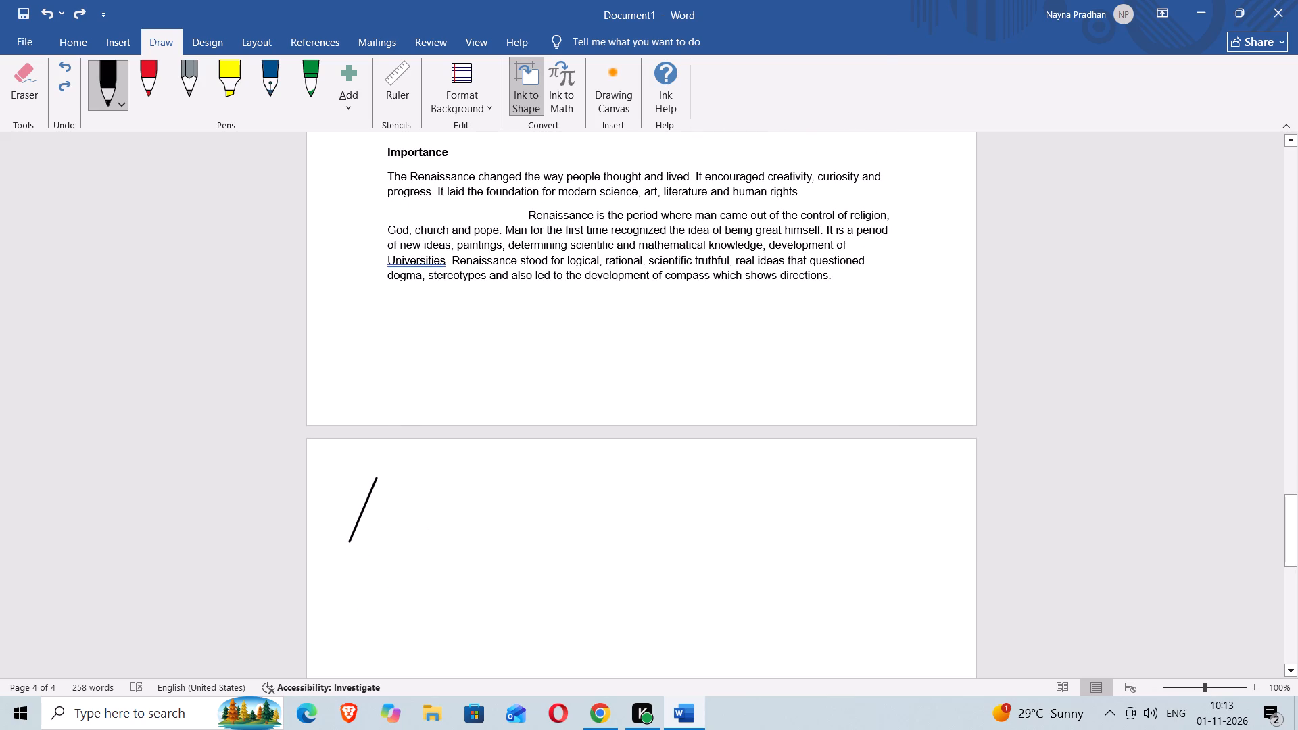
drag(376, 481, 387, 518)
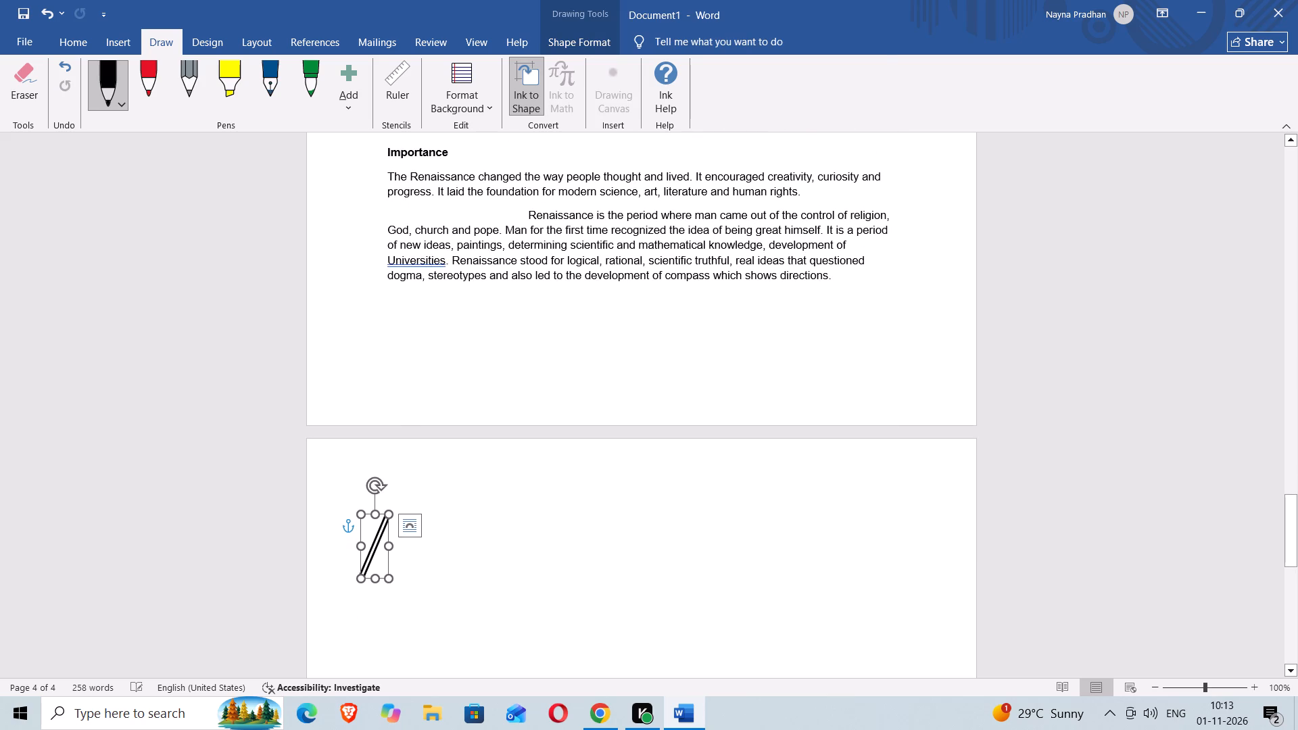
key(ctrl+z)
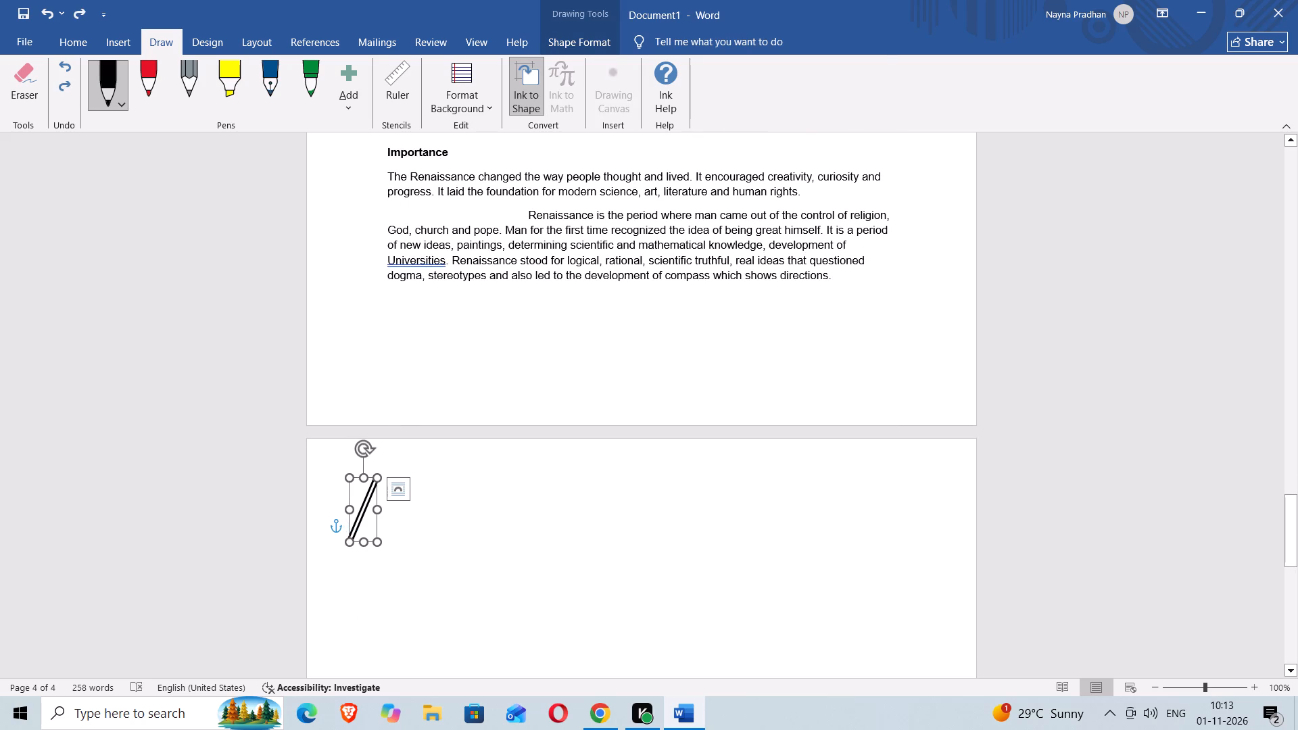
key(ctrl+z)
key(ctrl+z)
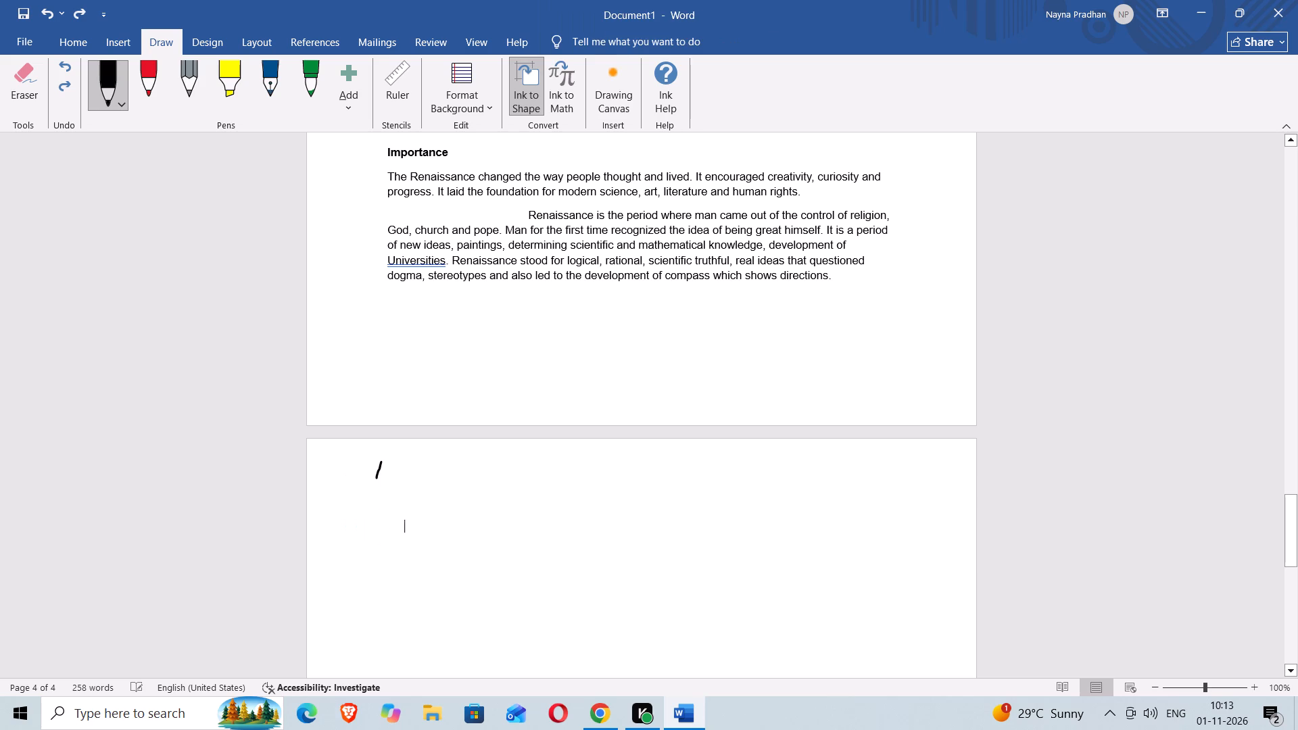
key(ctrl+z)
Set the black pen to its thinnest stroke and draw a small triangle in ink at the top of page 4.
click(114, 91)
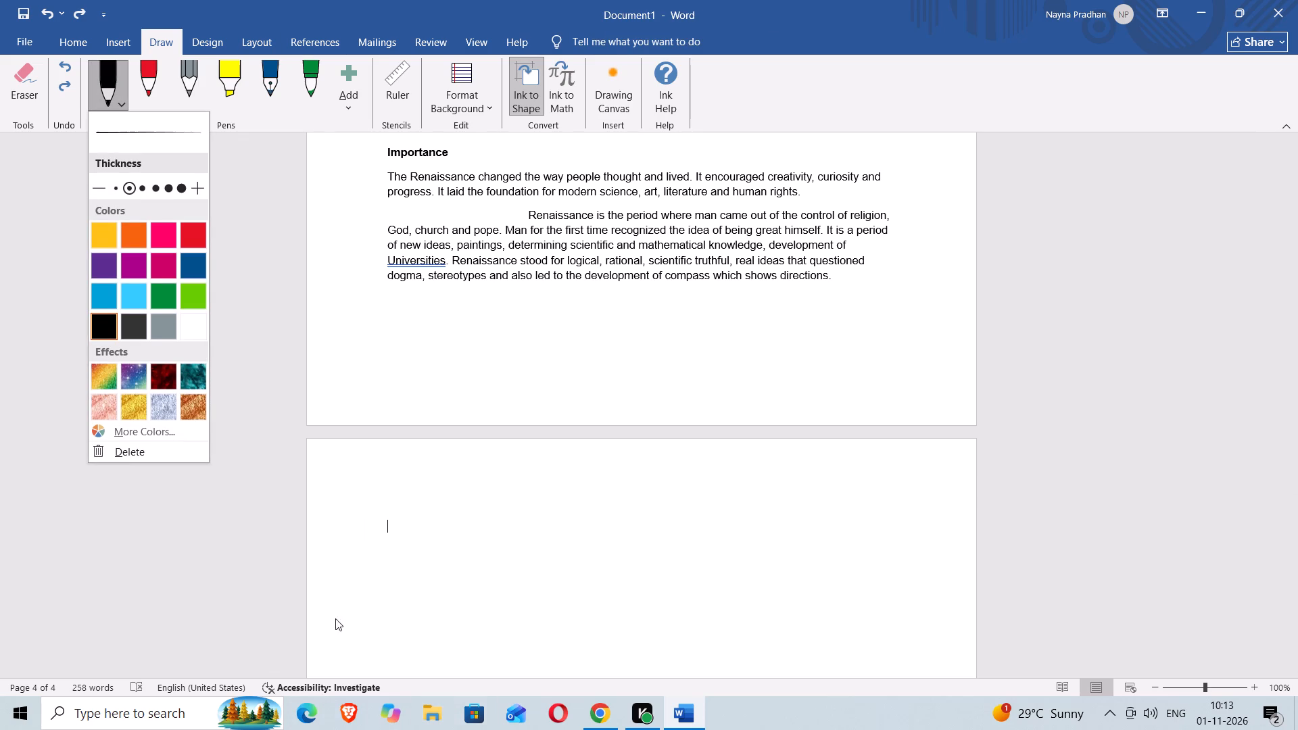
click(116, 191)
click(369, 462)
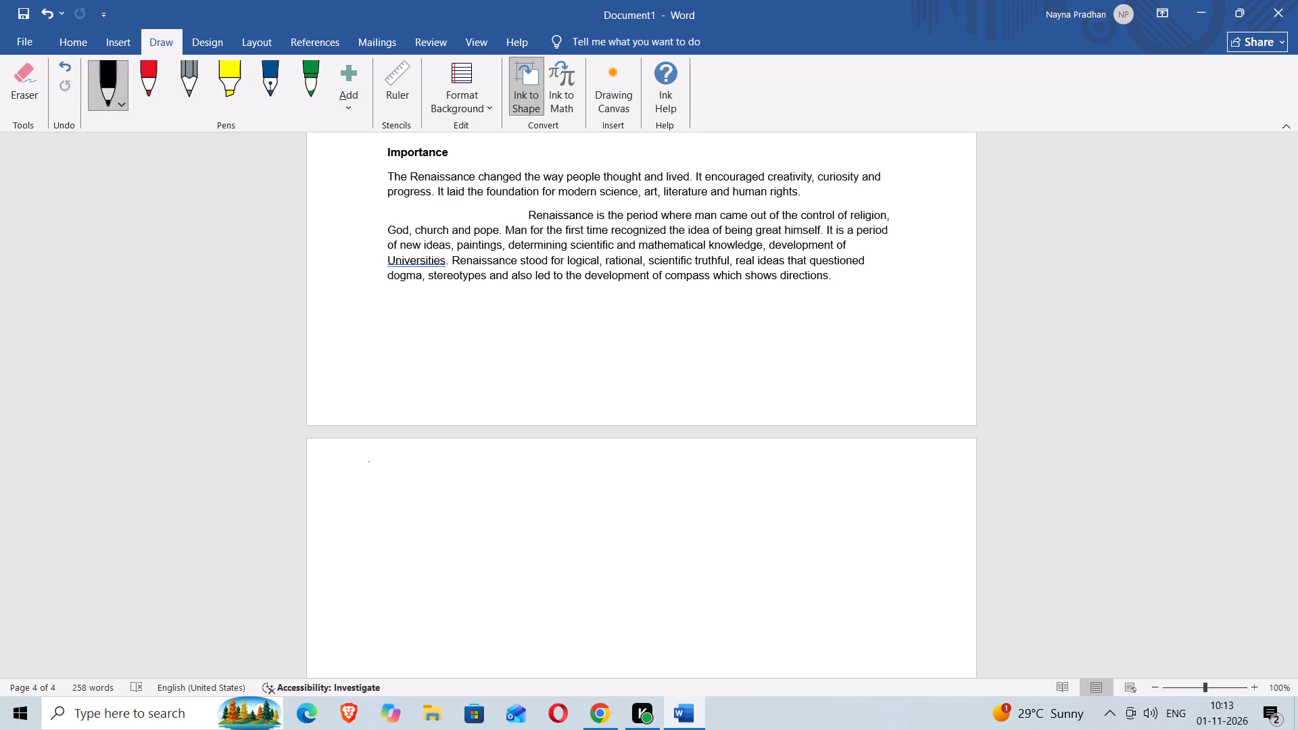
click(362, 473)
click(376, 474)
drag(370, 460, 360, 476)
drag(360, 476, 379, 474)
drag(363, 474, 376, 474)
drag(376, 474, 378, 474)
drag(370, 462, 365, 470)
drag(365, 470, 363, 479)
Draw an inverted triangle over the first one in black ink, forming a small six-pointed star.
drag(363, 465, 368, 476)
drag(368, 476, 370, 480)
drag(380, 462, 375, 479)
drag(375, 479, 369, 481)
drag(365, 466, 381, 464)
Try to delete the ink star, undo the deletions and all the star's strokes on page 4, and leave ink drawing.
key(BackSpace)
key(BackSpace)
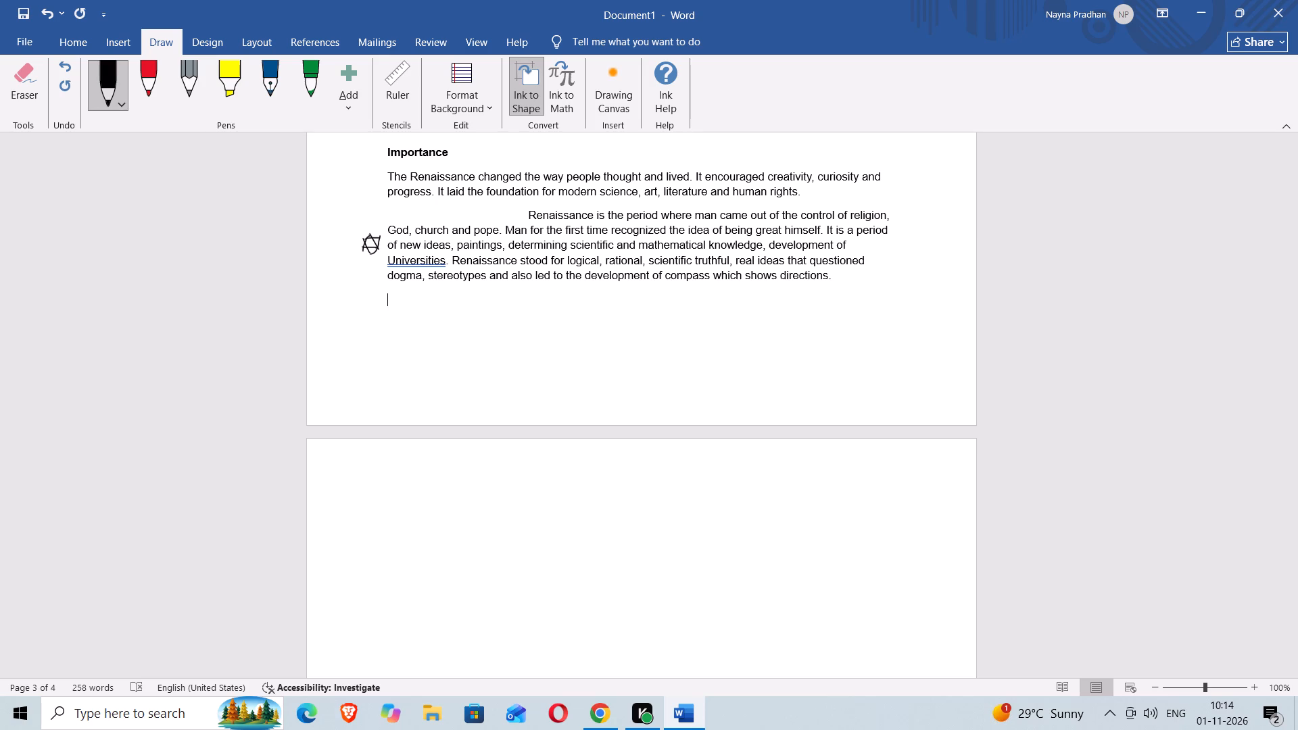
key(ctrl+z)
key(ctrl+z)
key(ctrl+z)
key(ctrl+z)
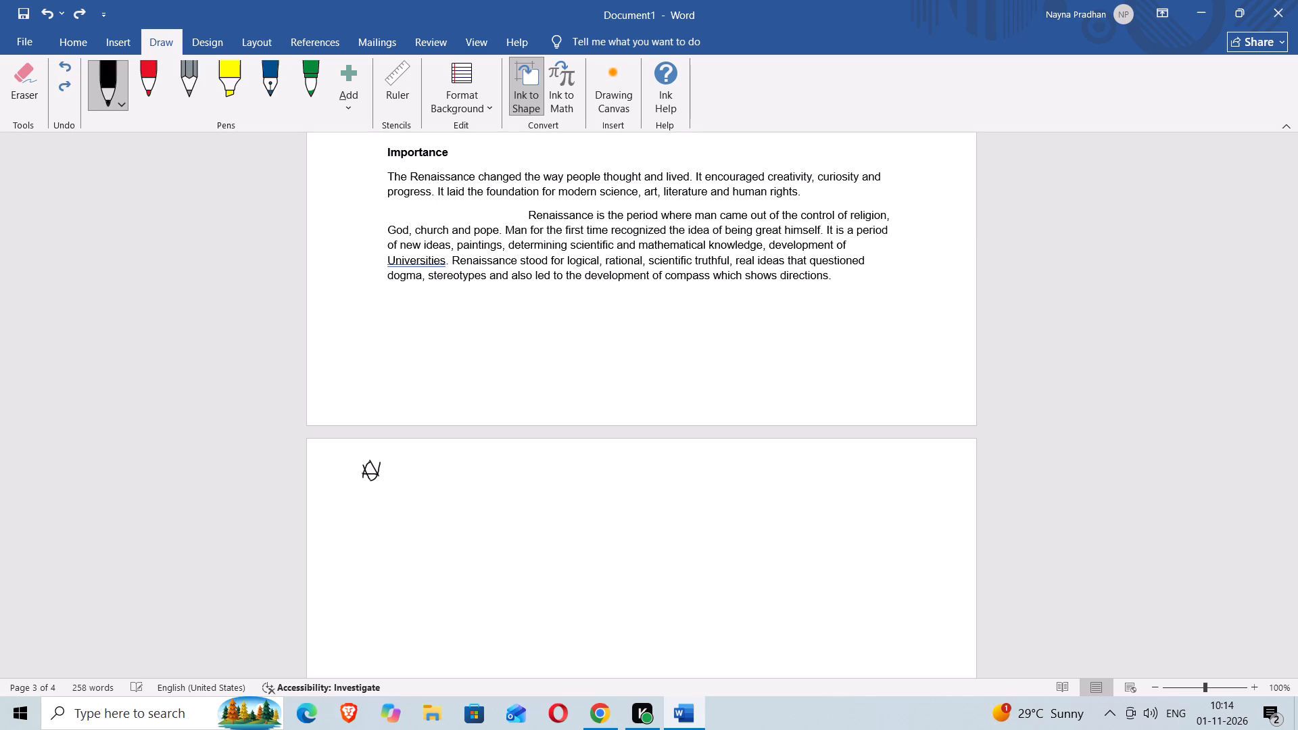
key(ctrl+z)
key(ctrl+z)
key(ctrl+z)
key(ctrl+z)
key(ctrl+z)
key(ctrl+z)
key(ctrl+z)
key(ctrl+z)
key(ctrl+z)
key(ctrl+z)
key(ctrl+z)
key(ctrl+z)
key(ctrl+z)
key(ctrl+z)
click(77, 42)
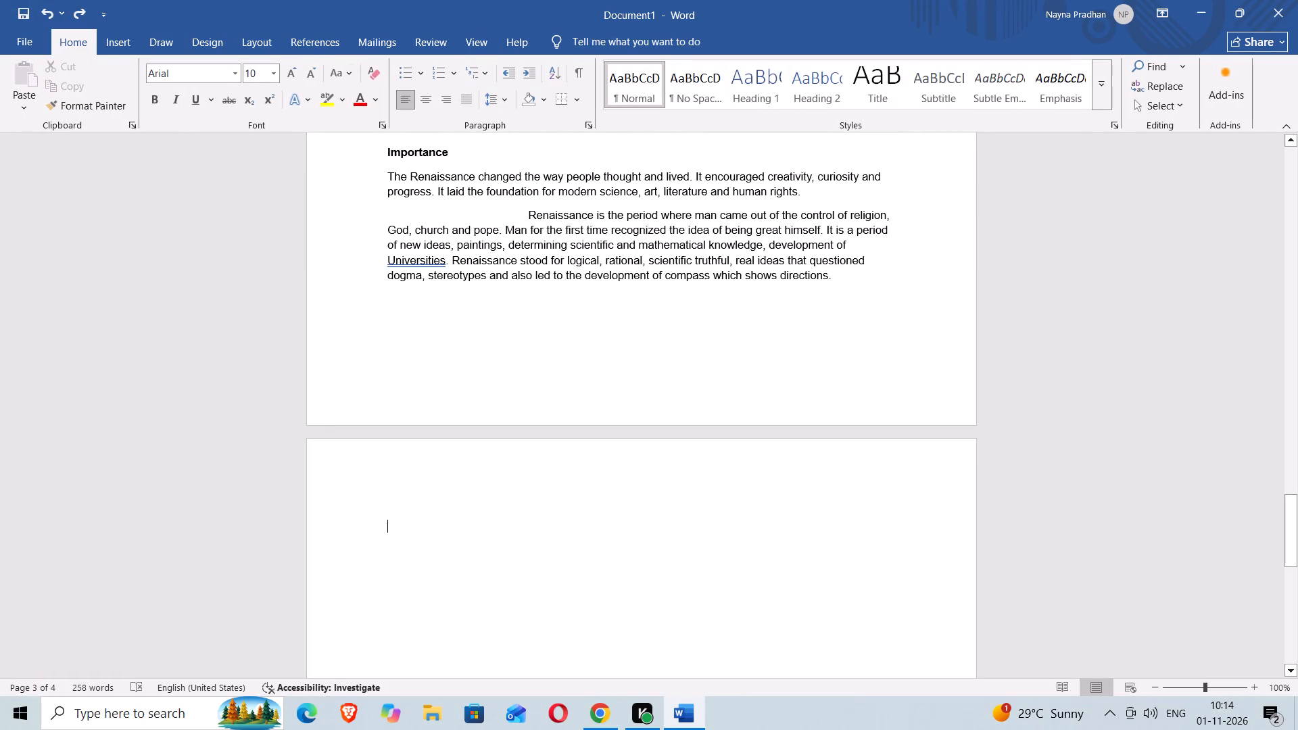
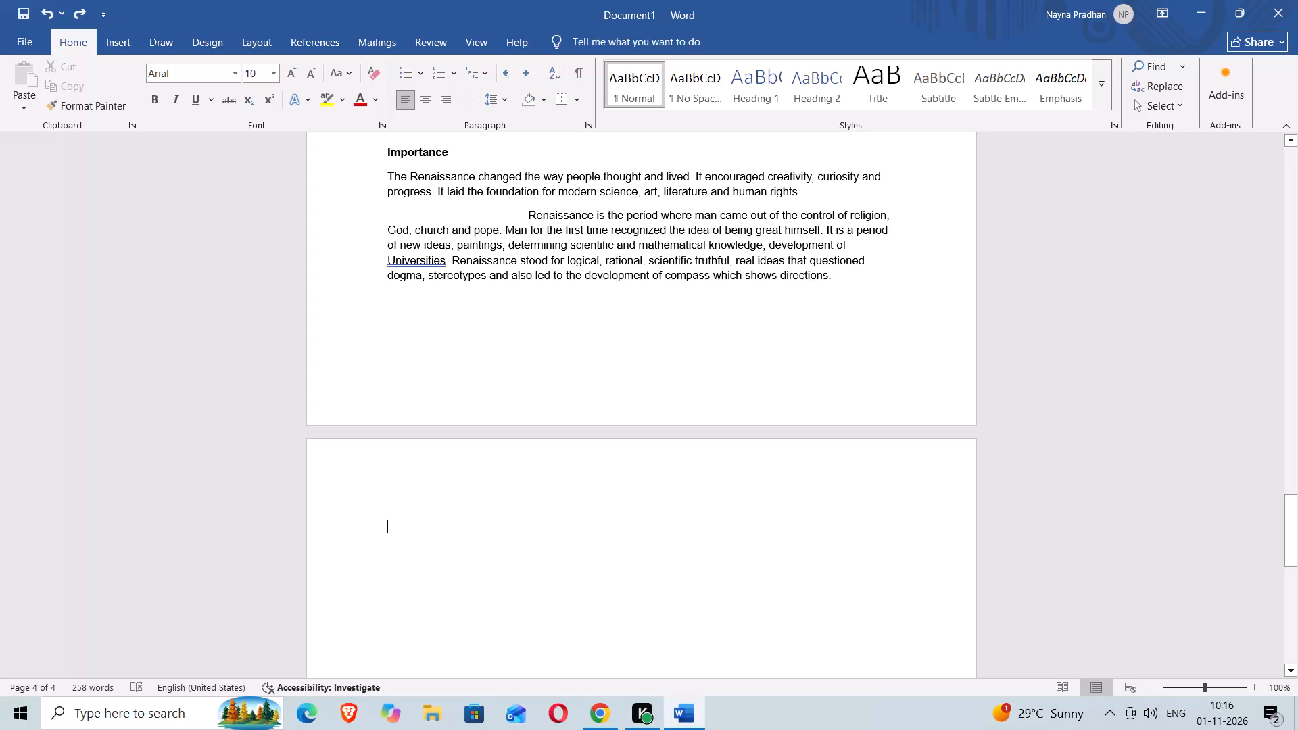
Enter the bold heading "Important meanings to remember" at the top of page 4.
key(i)
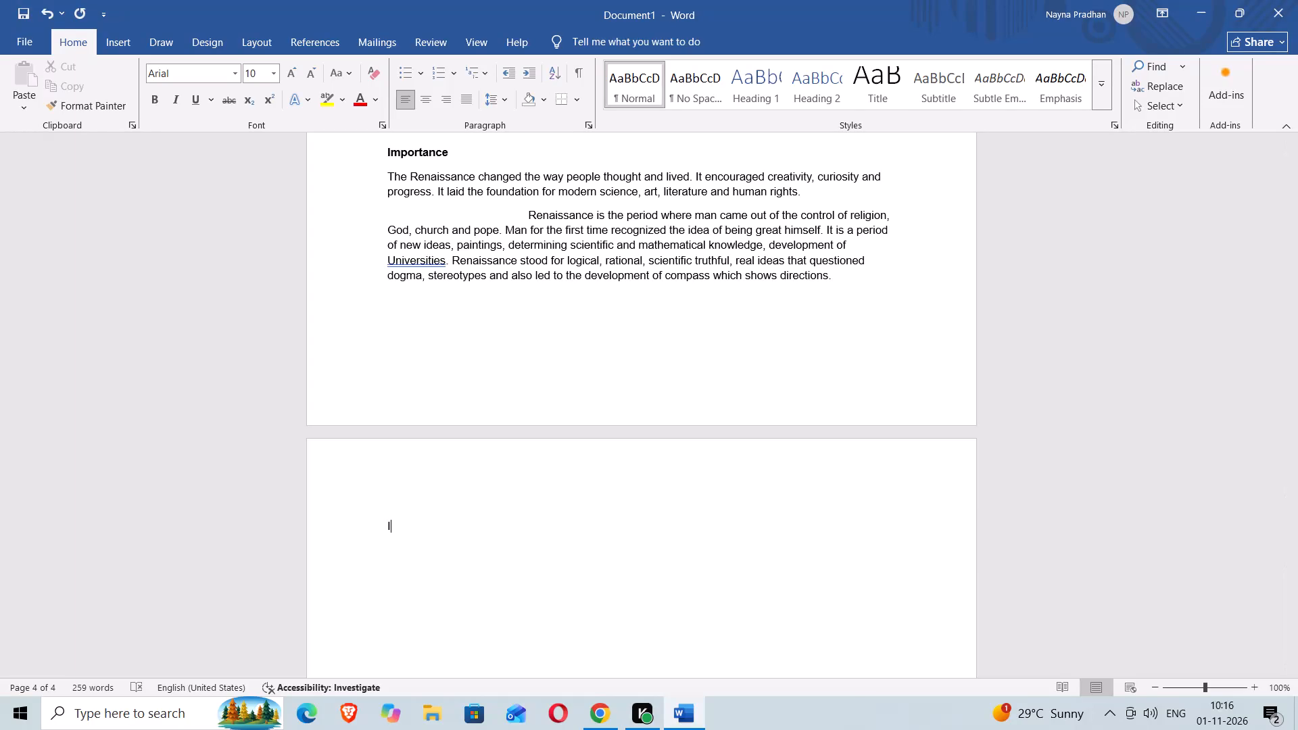
key(BackSpace)
click(159, 92)
key(i)
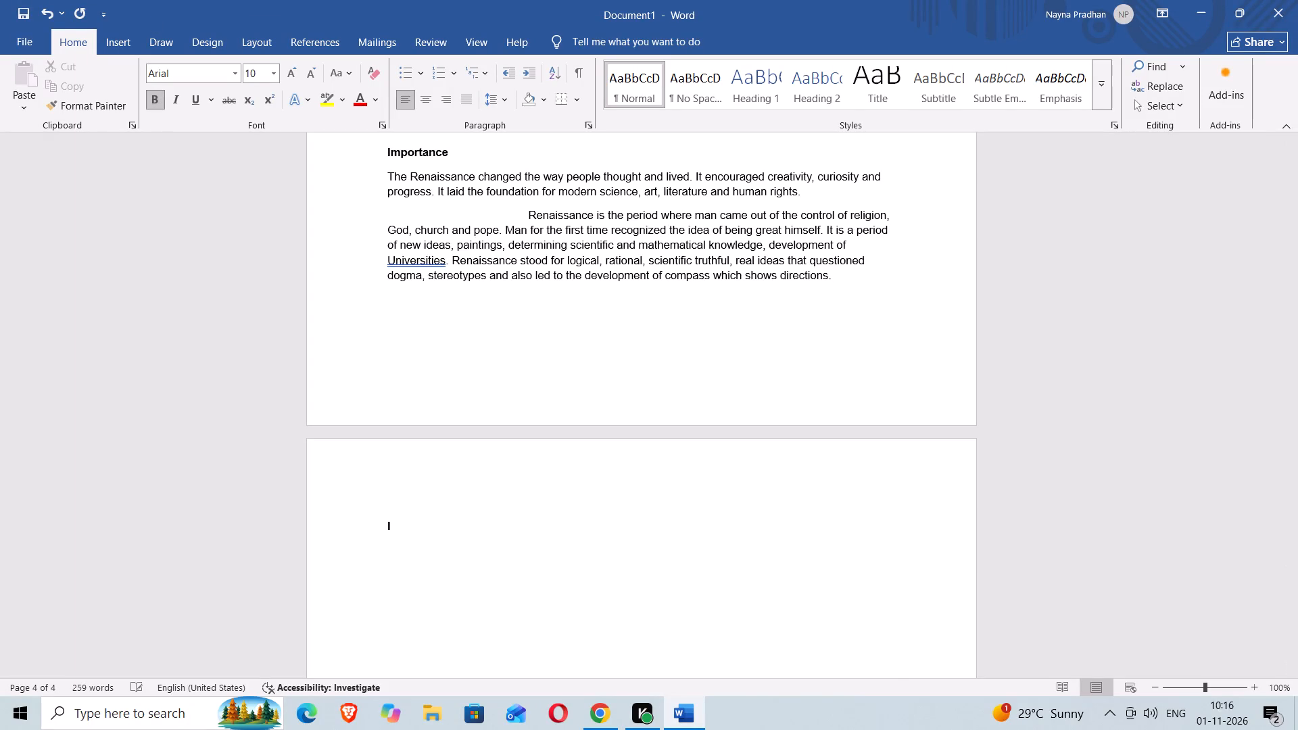
text(mportant me)
text(anings to)
key(space)
text(rememder)
key(BackSpace)
key(BackSpace)
key(BackSpace)
text(ber)
key(Return)
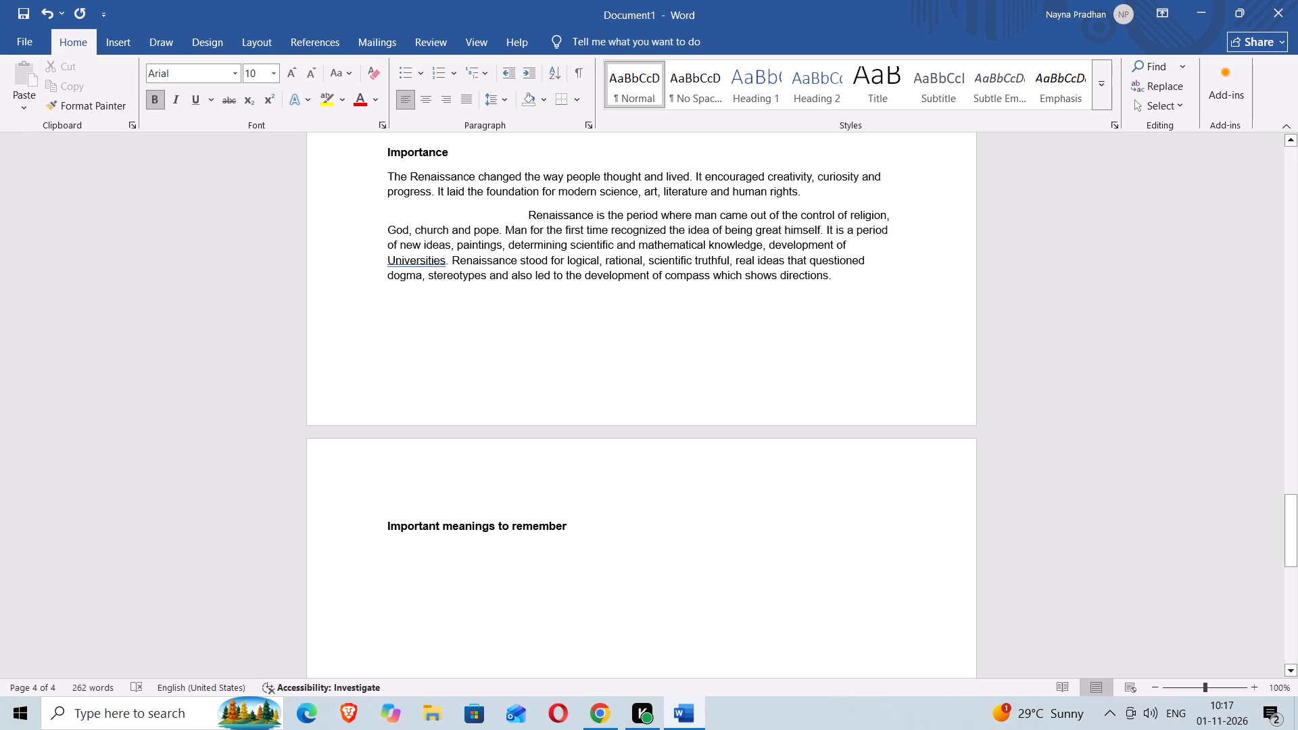
Add the non-bold entry "Renaissance – New Ideas, Rebirth" on the line below the heading.
click(149, 94)
key(r)
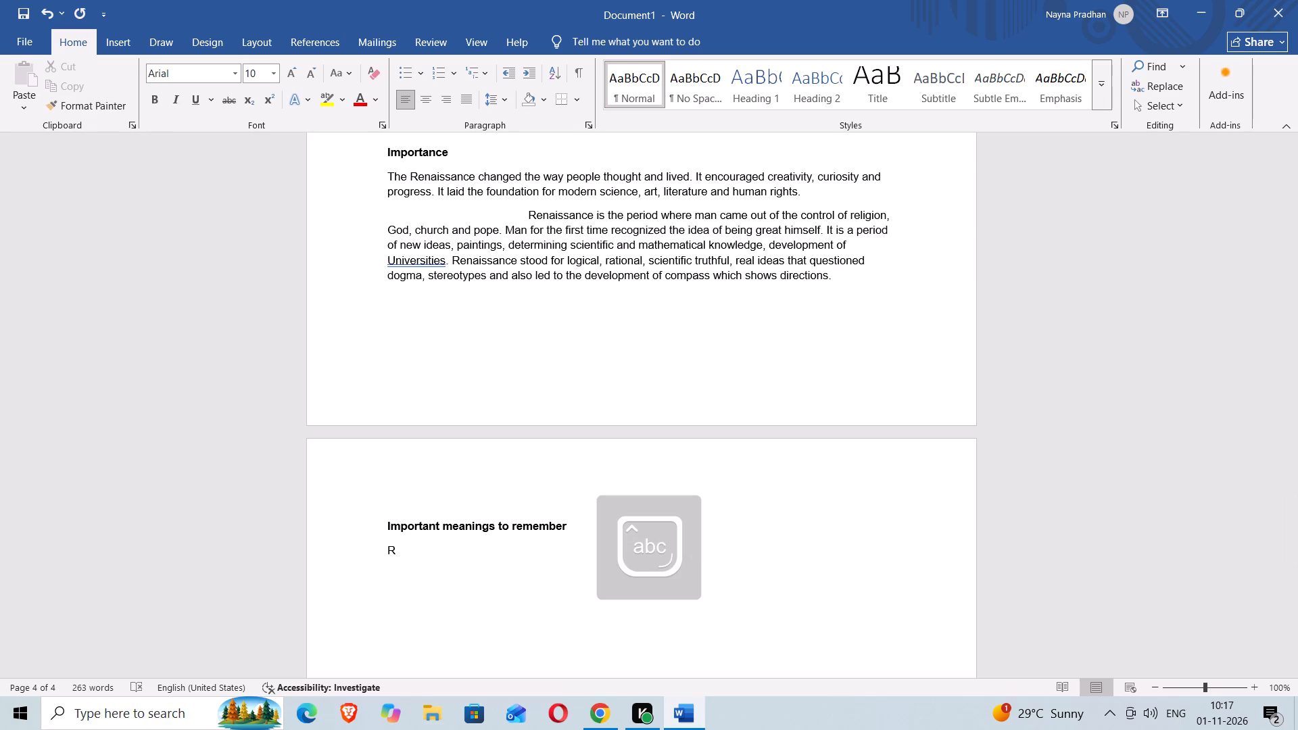
text(enaiss)
text(ance)
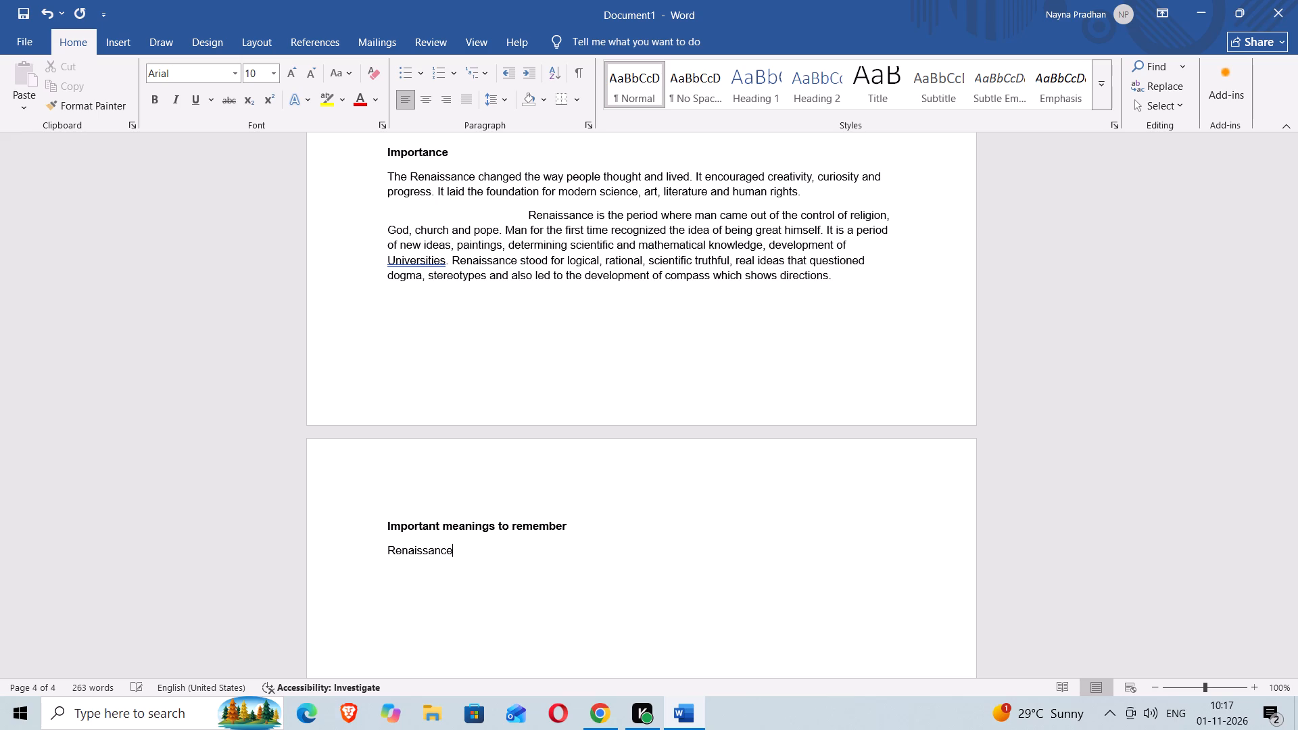
key(space)
key(minus)
key(space)
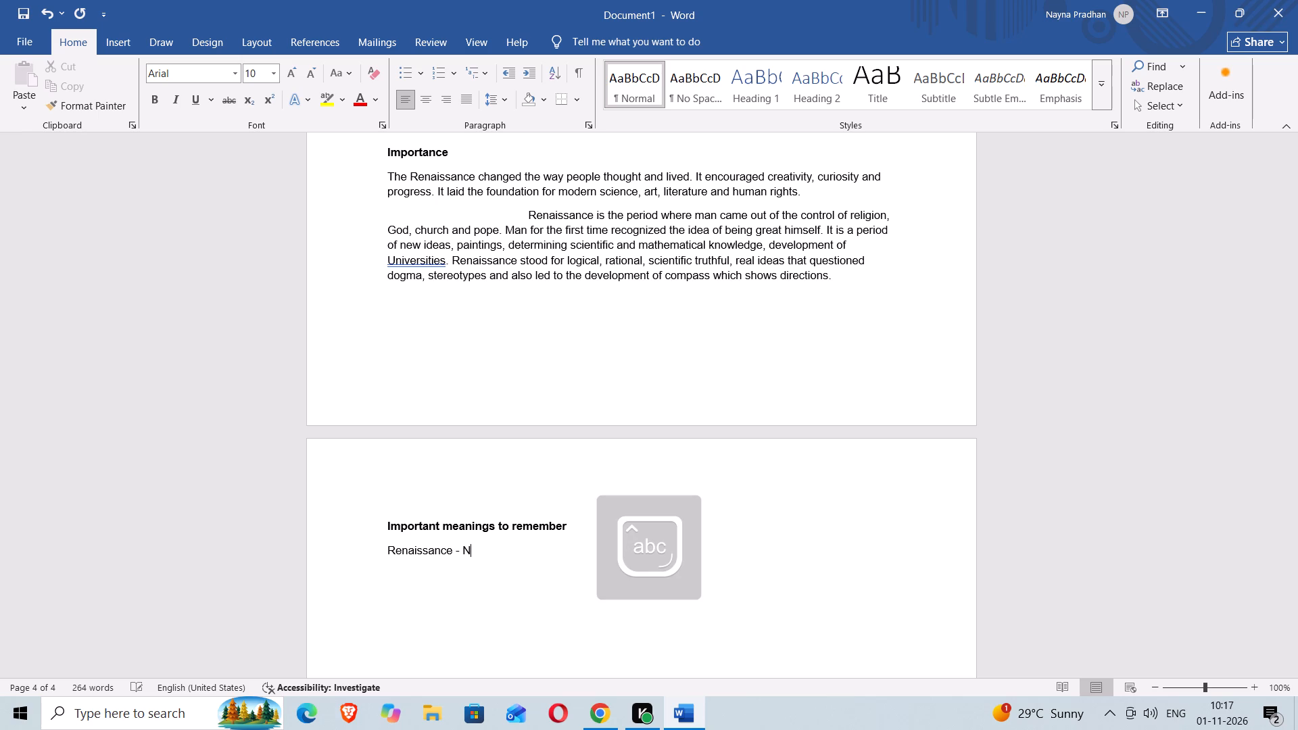
text(ew)
key(space)
text(IDEAS)
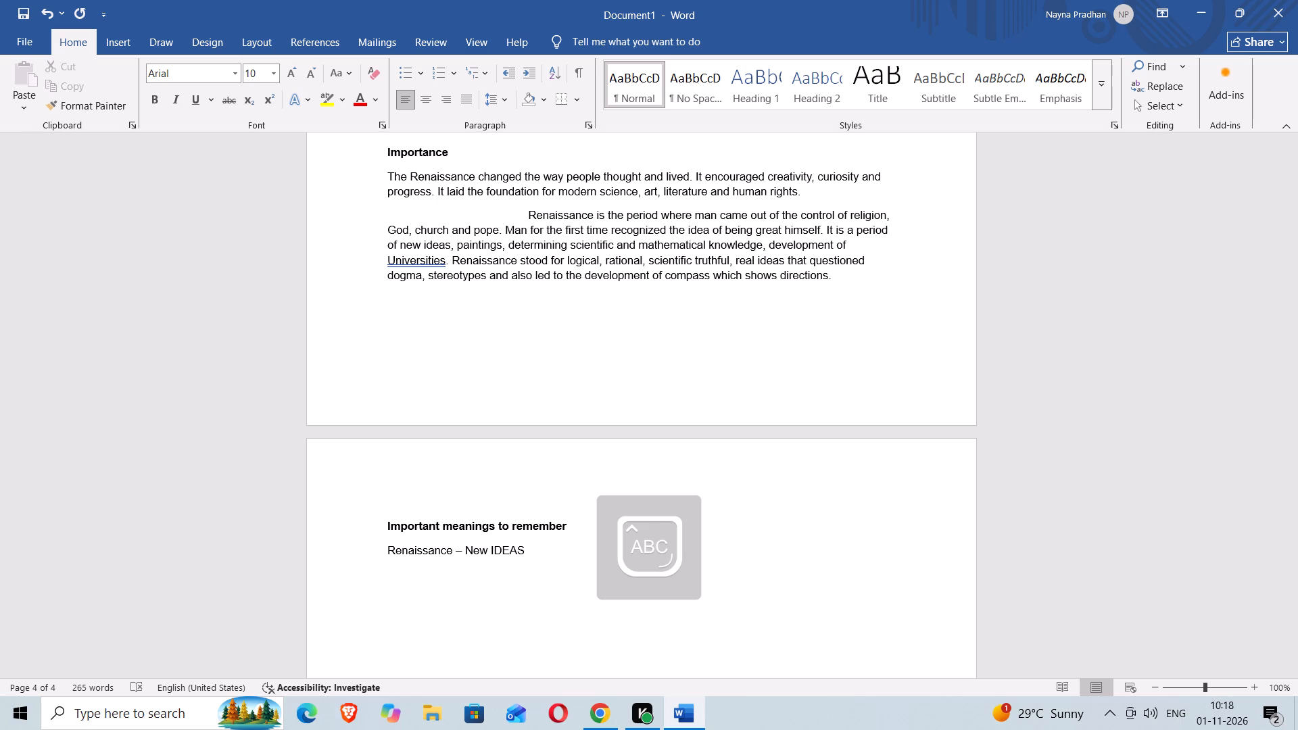
key(BackSpace)
key(BackSpace)
key(BackSpace)
key(BackSpace)
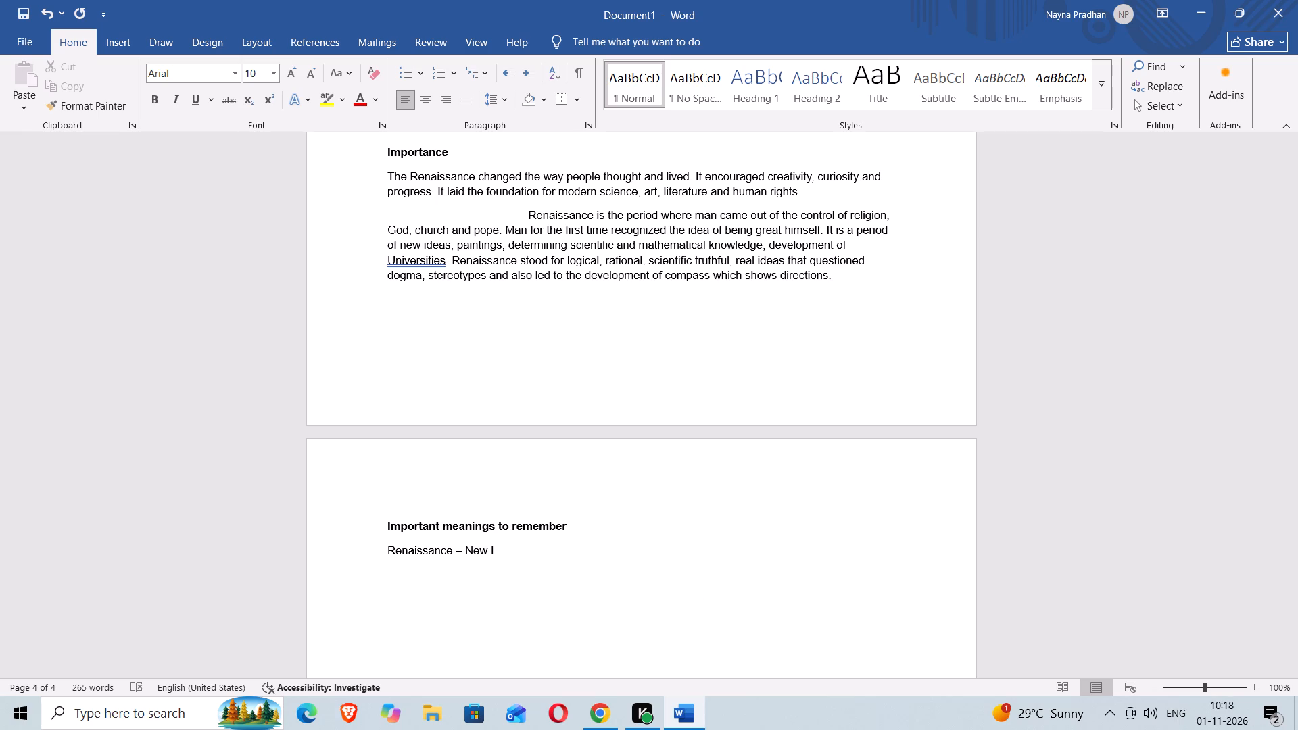
text(deas)
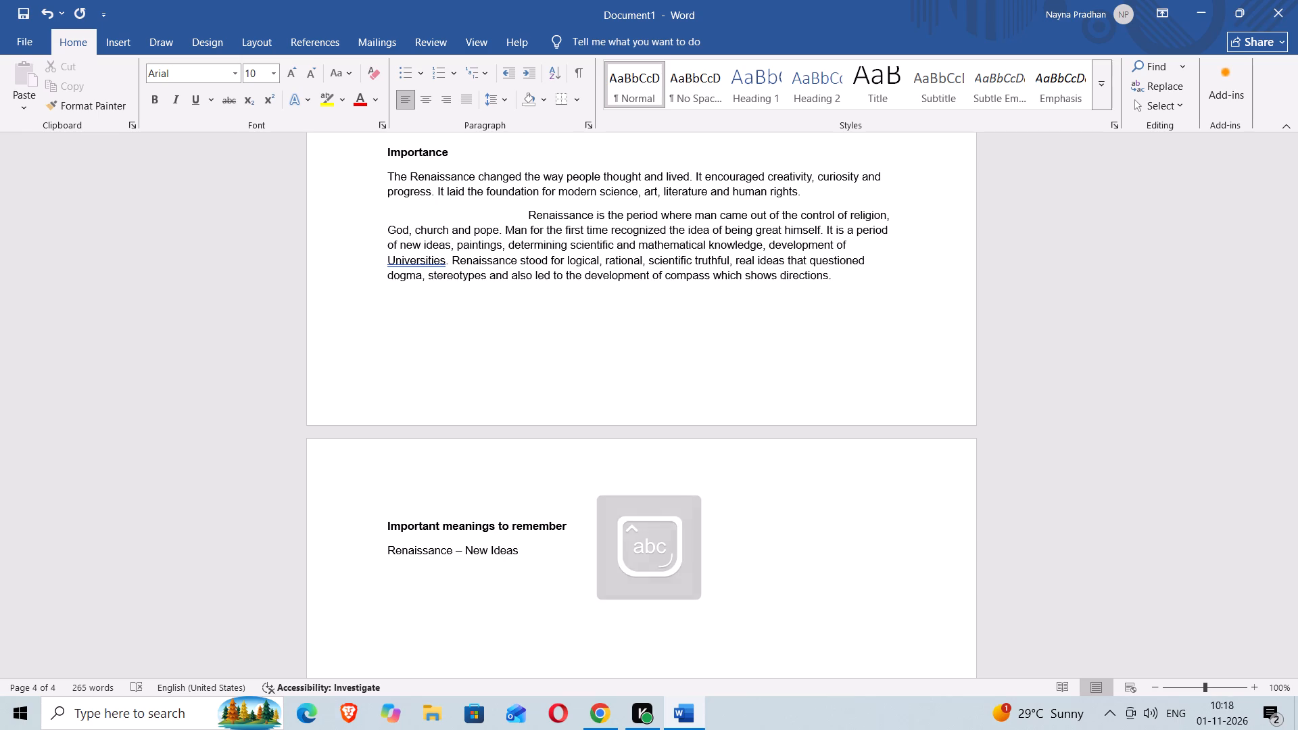
text(,)
key(space)
key(Return)
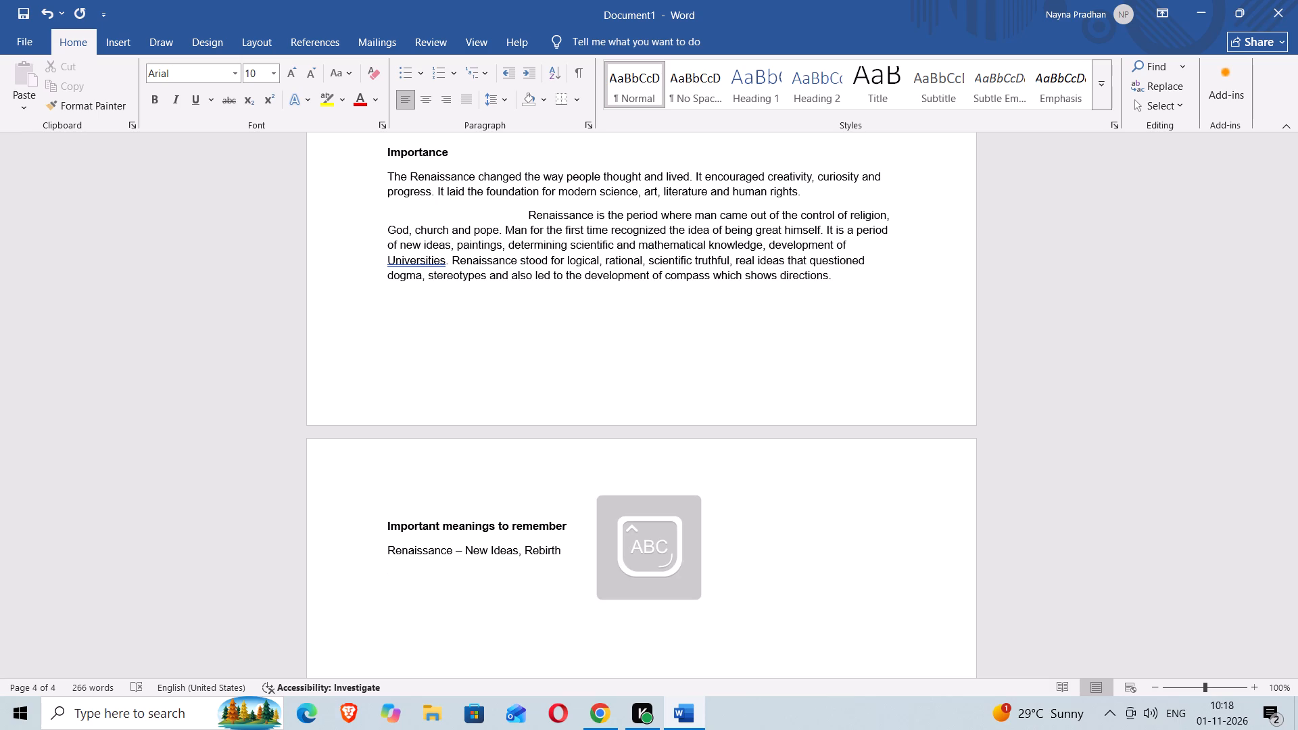
Add the entry "Banish – Exile" on the line below the Renaissance meaning.
key(n)
key(BackSpace)
text(anish -)
key(space)
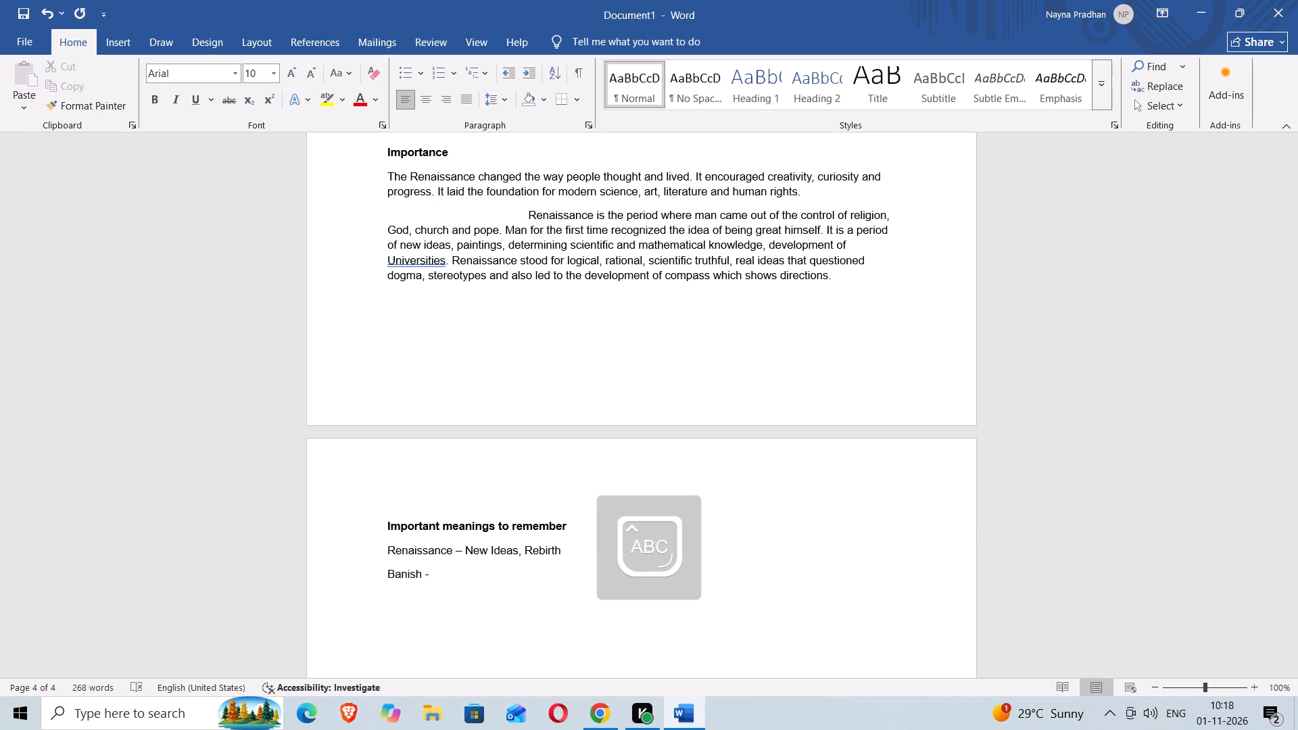
key(e)
text(xile)
key(space)
key(Return)
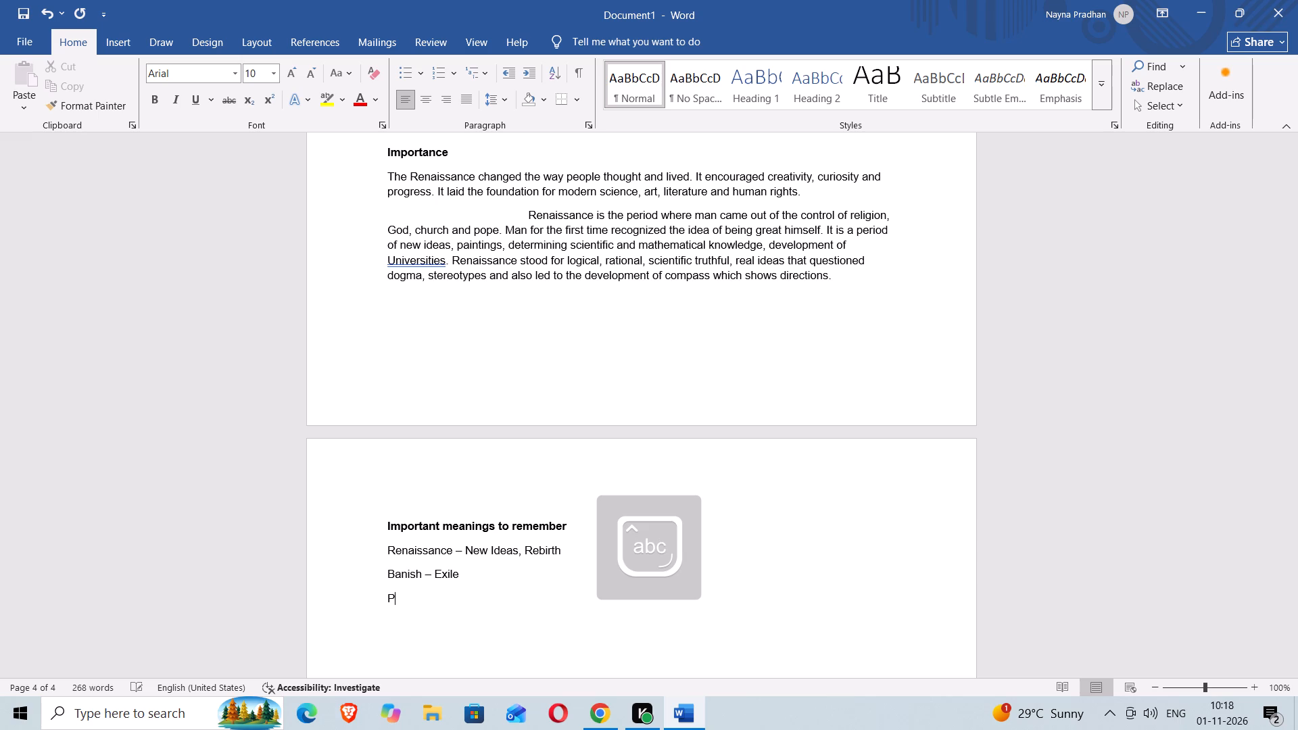
Add the entry "Padua – Famous" on the line below the Banish meaning.
text(adua -)
key(space)
key(f)
text(mp)
key(BackSpace)
key(BackSpace)
text(amous)
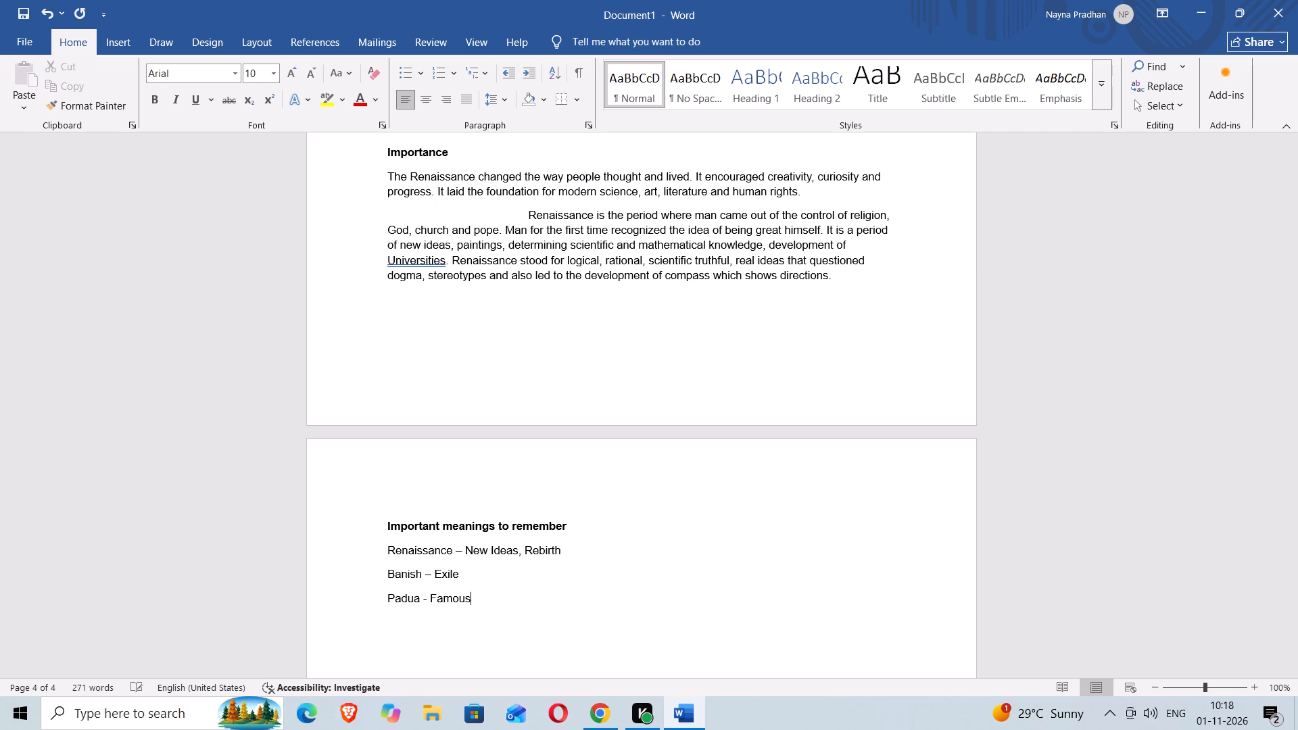
key(space)
key(Return)
Add the entry "Incarcerated – Imprisoned" on the line below the Padua meaning.
text(ncar)
text(ce)
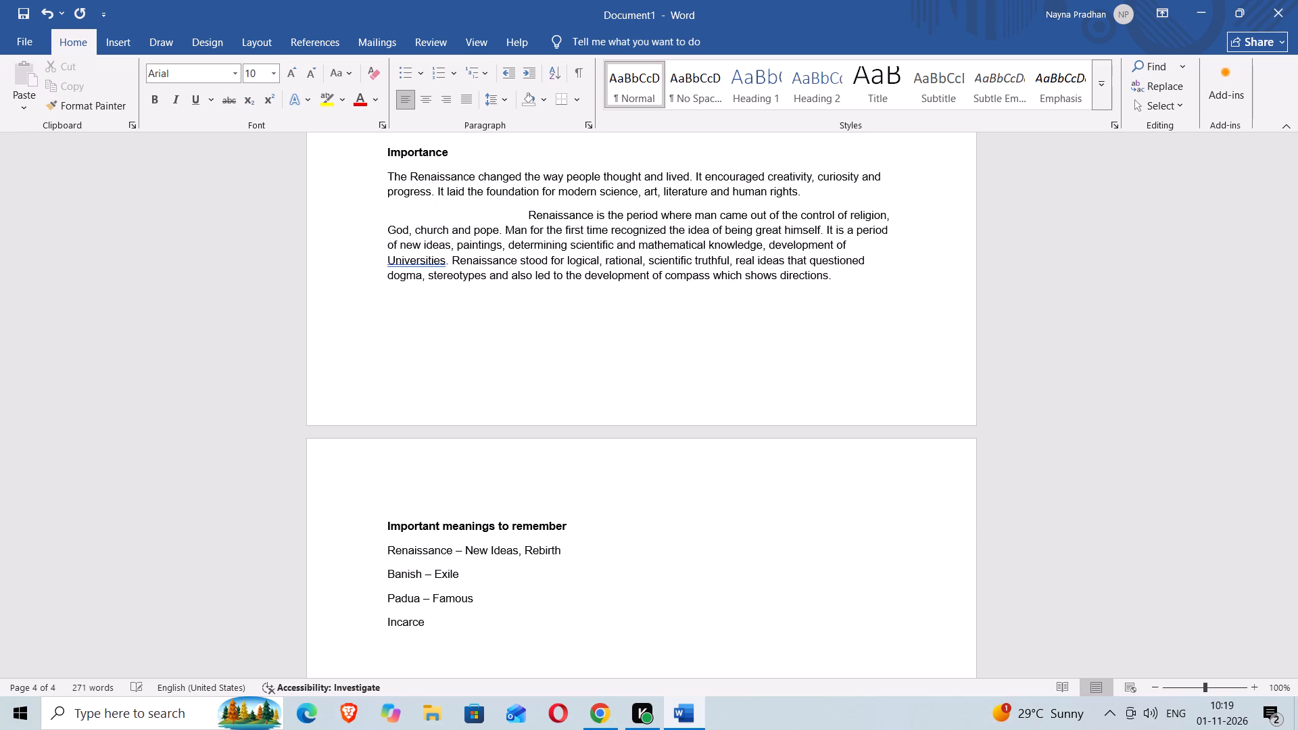
text(rated)
key(space)
text(-)
key(space)
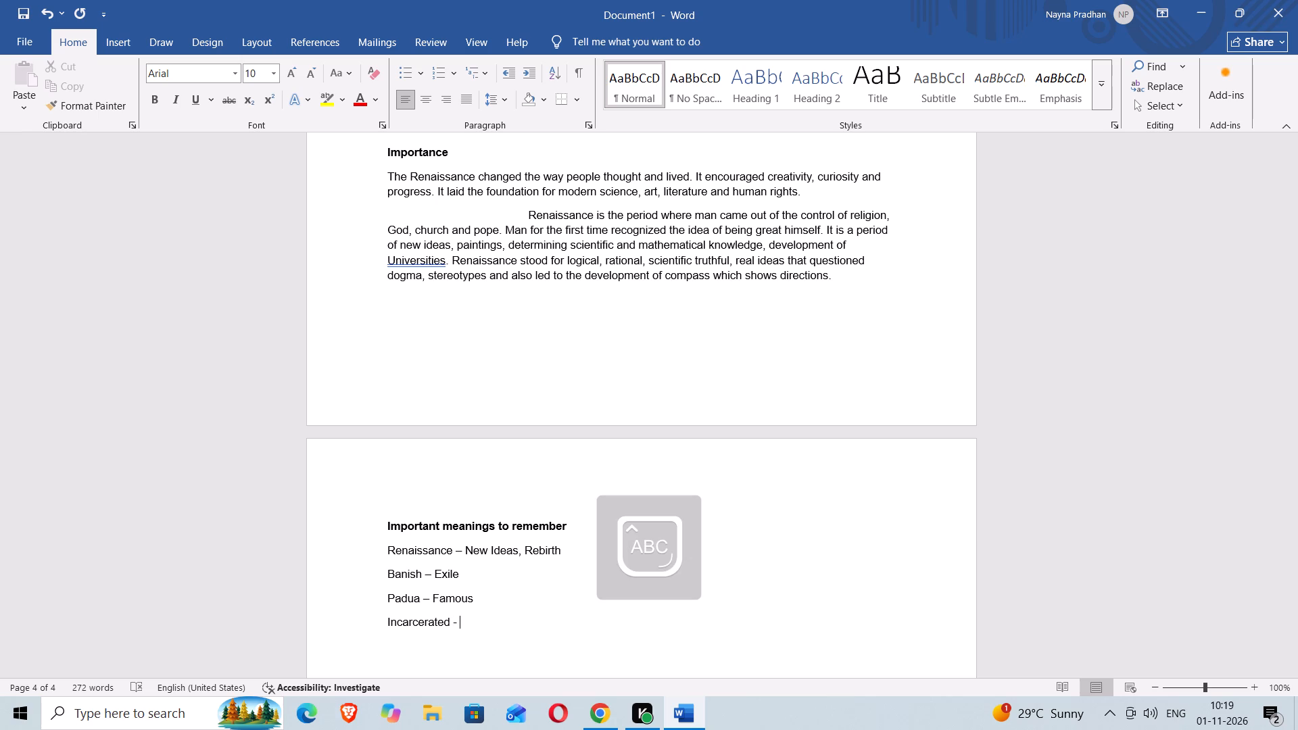
key(i)
text(mprisoned)
key(space)
key(Return)
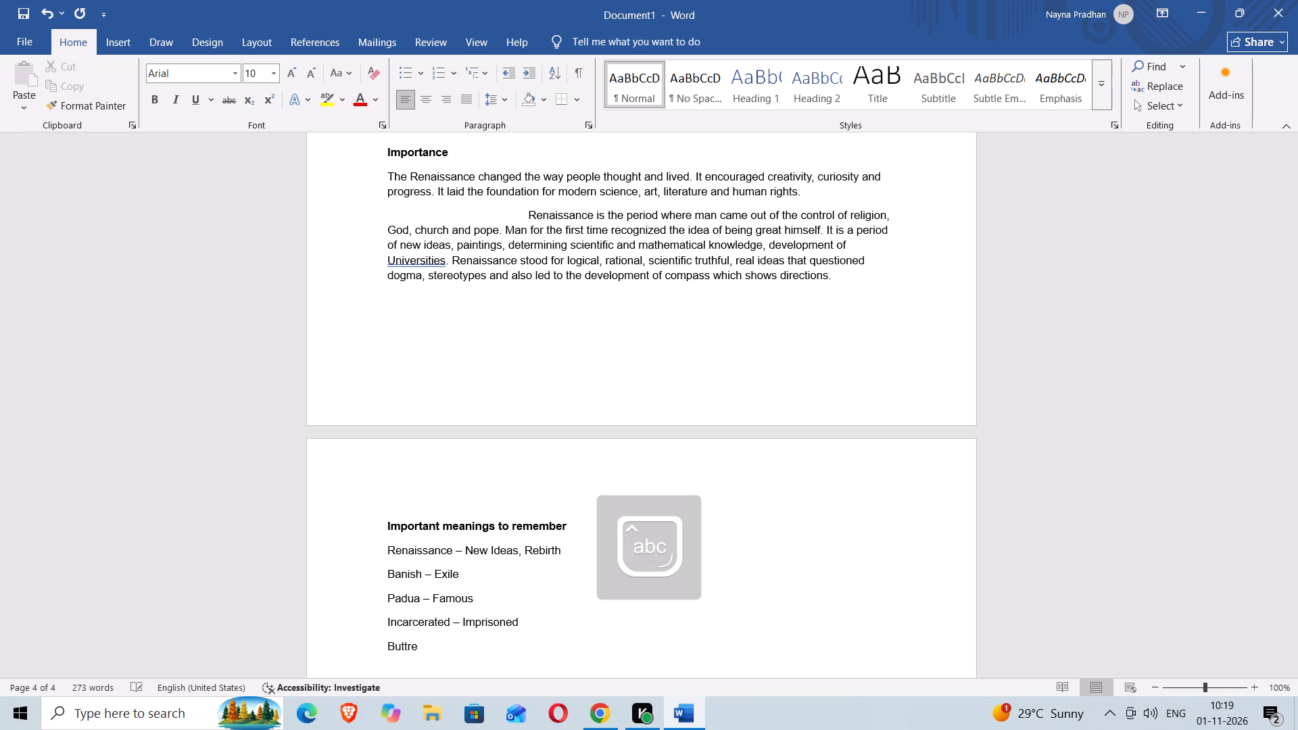
Complete the entry below the Incarcerated meaning as "Buttressed – serving as an instrument, helping in implementing".
text(ssed -)
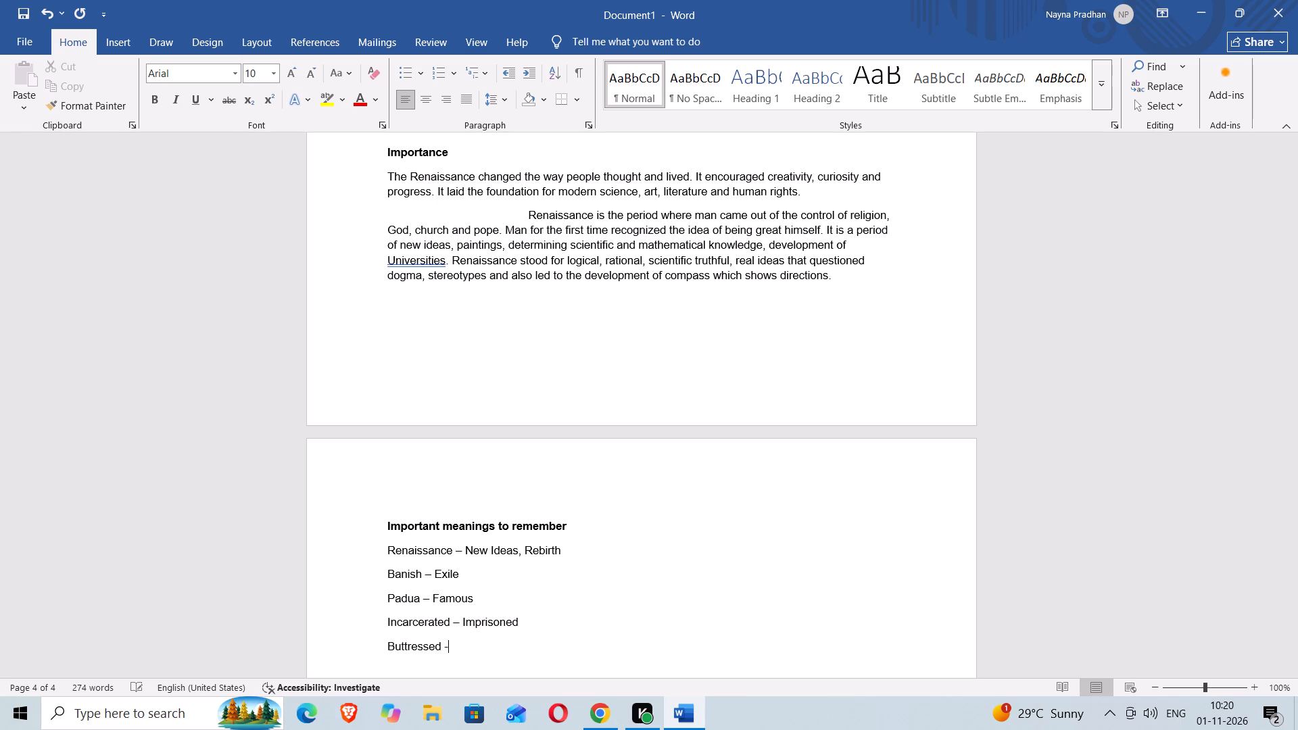
key(space)
text(serving in)
key(space)
key(BackSpace)
key(BackSpace)
key(BackSpace)
text(as an)
key(space)
text(instrument)
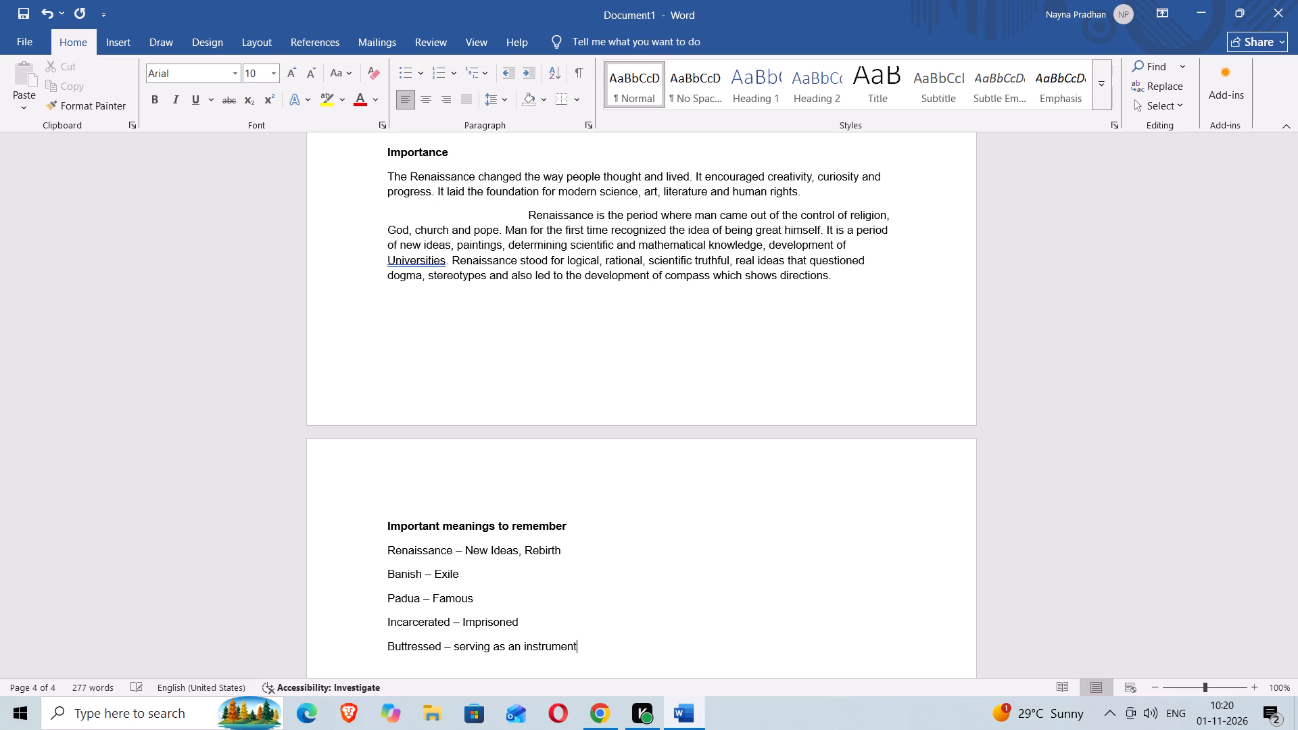
text(,)
key(space)
text(helping)
key(space)
text(in)
key(space)
text(impl)
text(ementing)
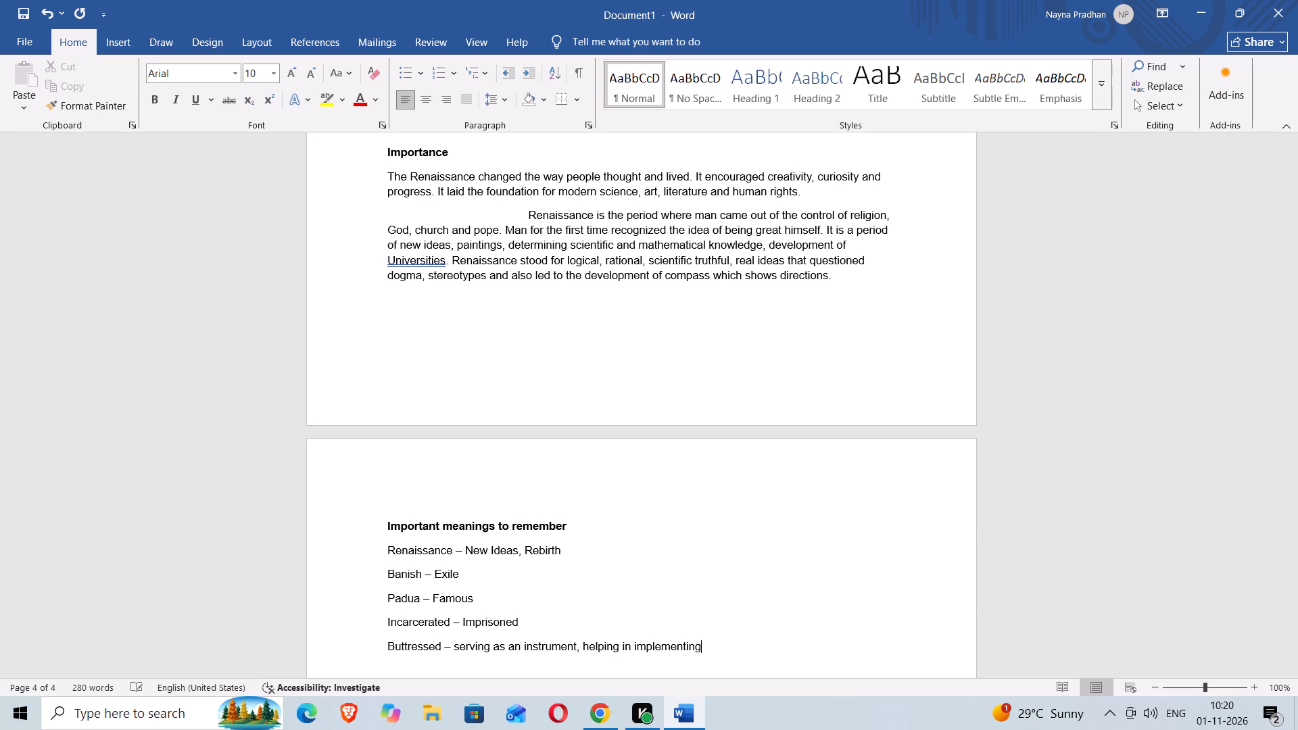
key(space)
Add the entry "Avant-Gard – Unique, one of a kind" below the Buttressed meaning and start a new line after it.
key(Return)
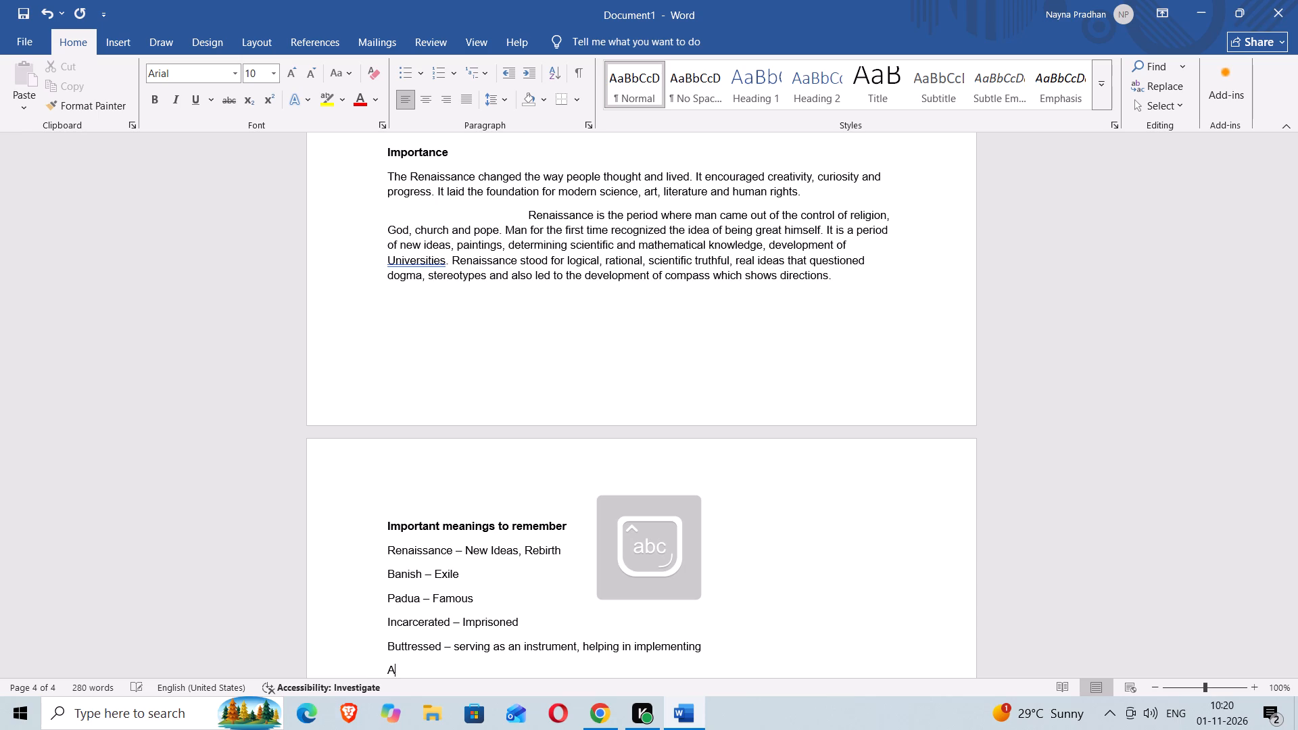
text(vant)
key(minus)
text(rd)
key(BackSpace)
key(BackSpace)
text(ard -)
key(space)
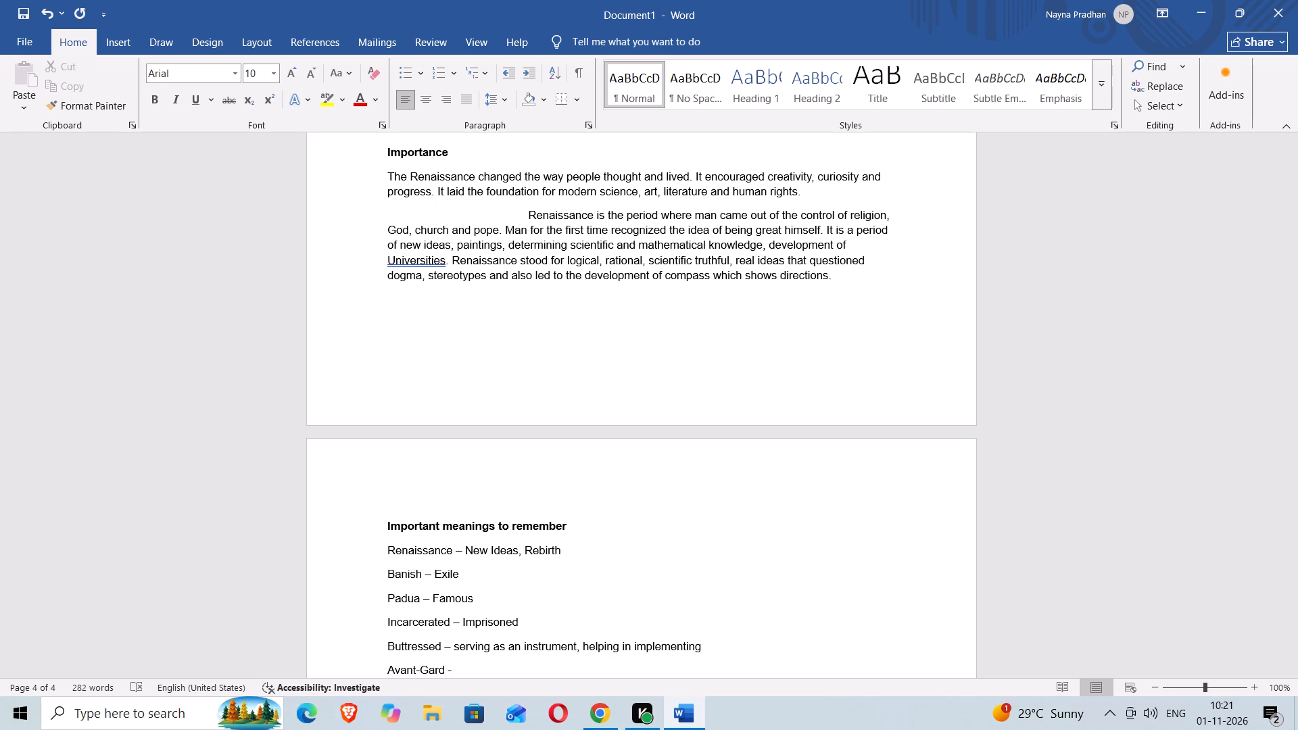
text(niq)
text(ue)
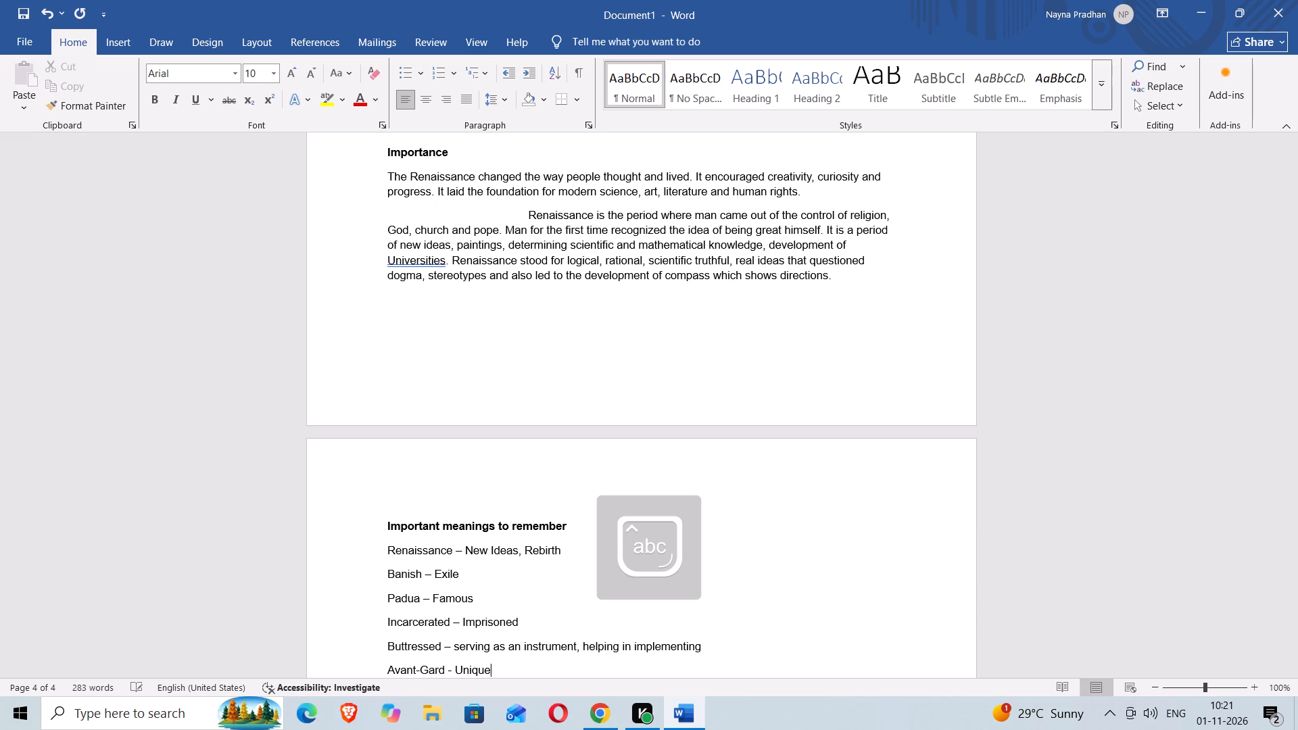
text(, one of a kind)
key(Return)
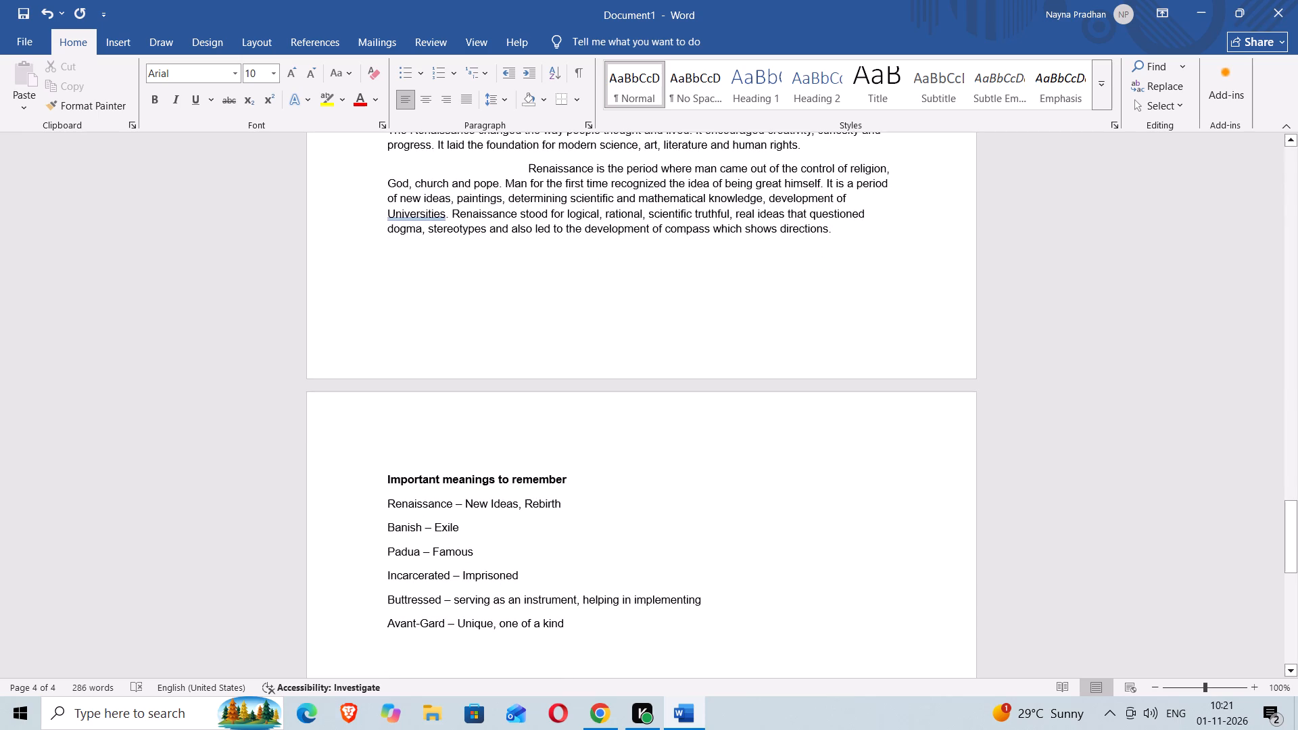
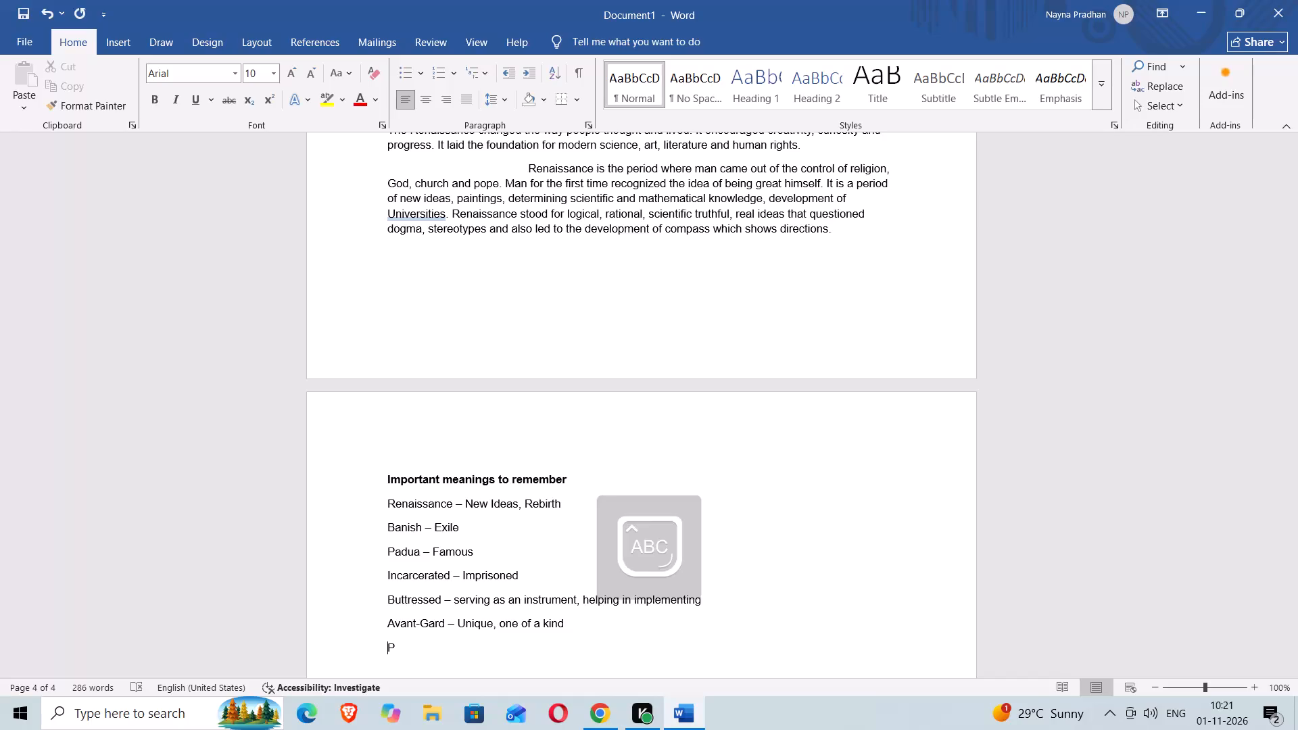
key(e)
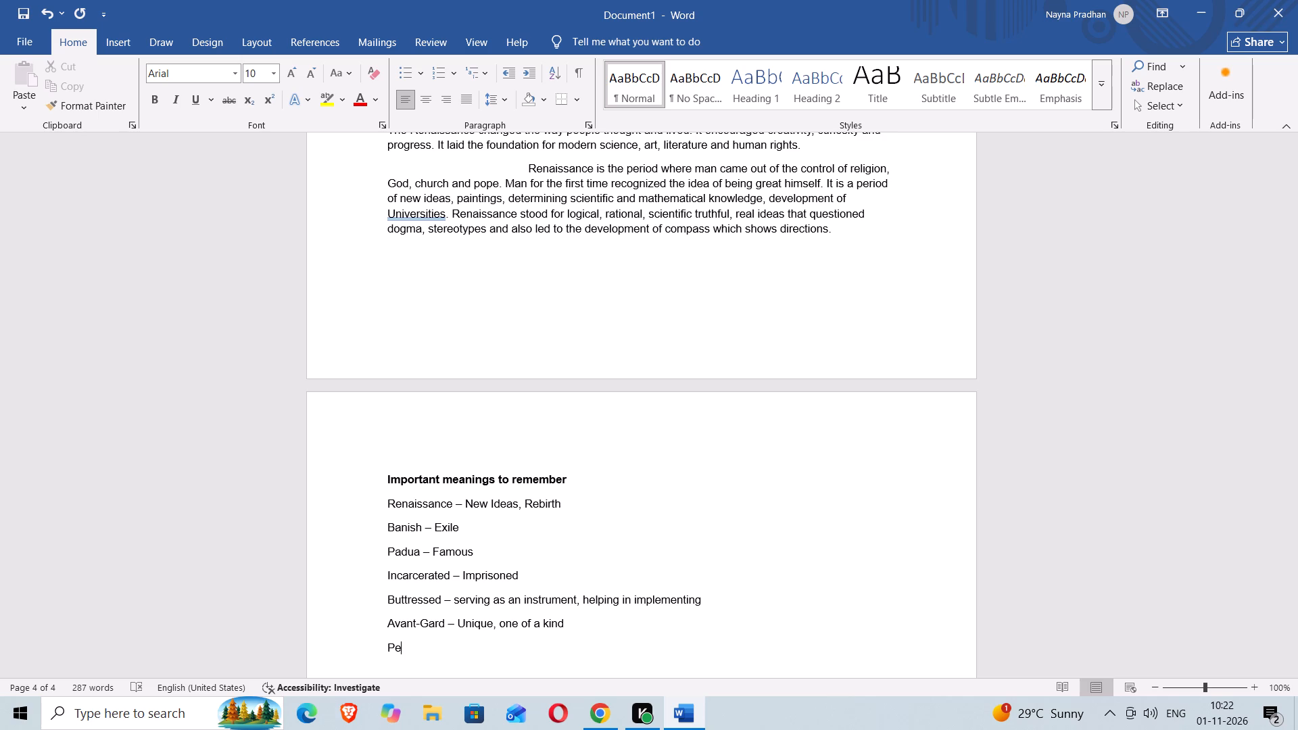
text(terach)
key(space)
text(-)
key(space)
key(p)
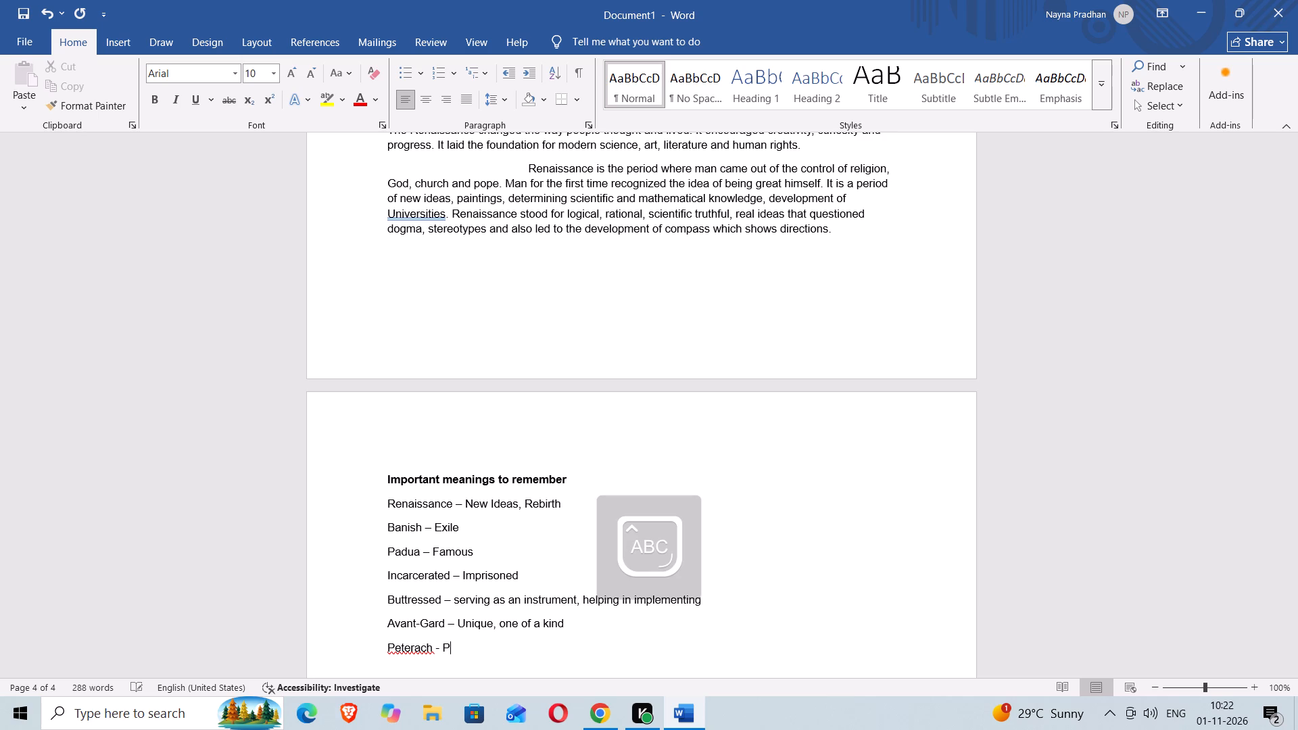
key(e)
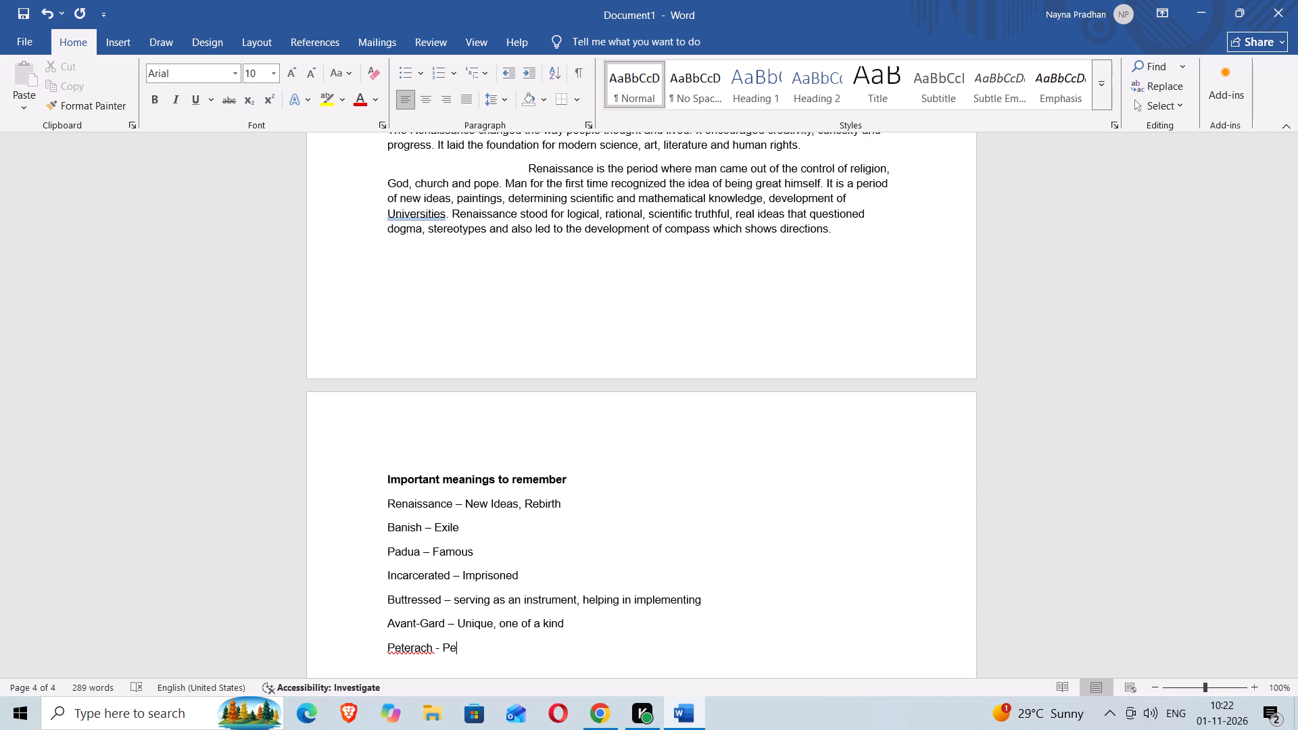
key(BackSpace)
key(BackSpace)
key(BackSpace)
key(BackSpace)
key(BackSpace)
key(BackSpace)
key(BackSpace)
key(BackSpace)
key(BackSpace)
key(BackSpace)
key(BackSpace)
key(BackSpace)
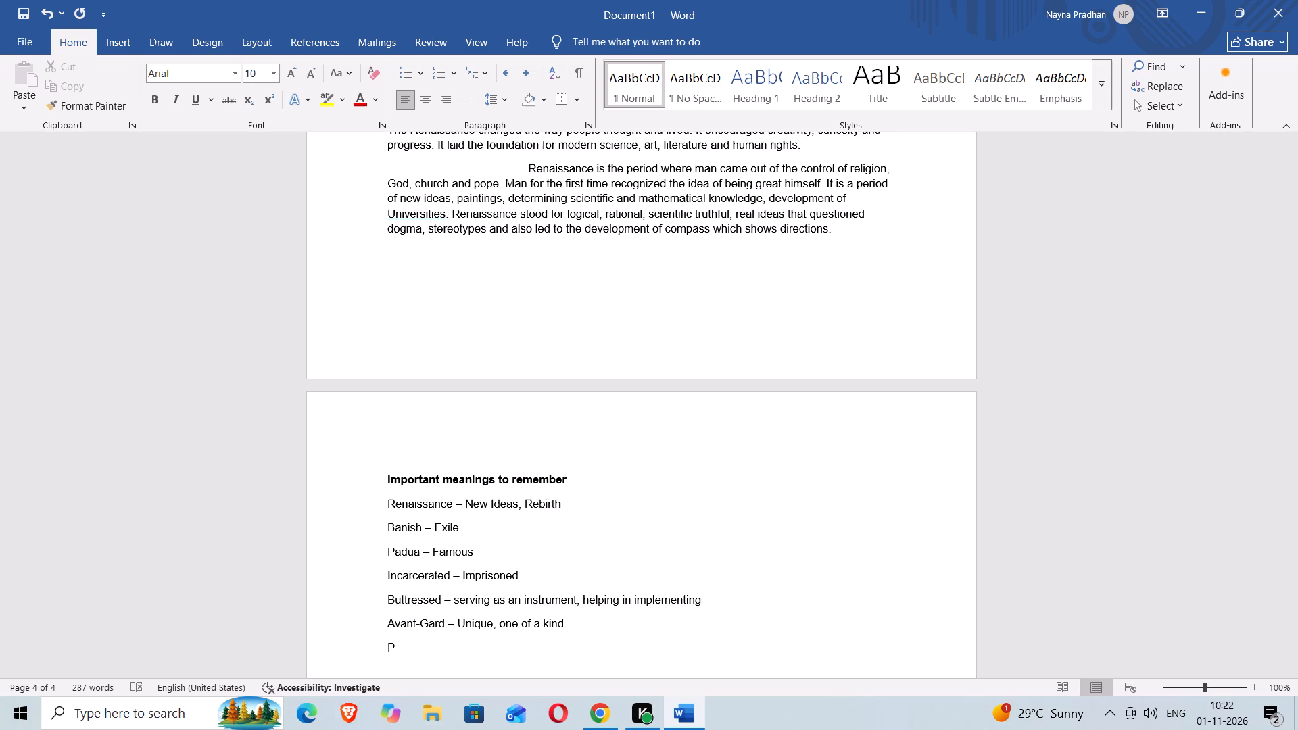
Complete the entry below the Avant-Gard meaning as "Petrarch – Petrarchan sonnet".
key(e)
text(trar)
text(ch)
key(space)
text(-)
key(space)
key(p)
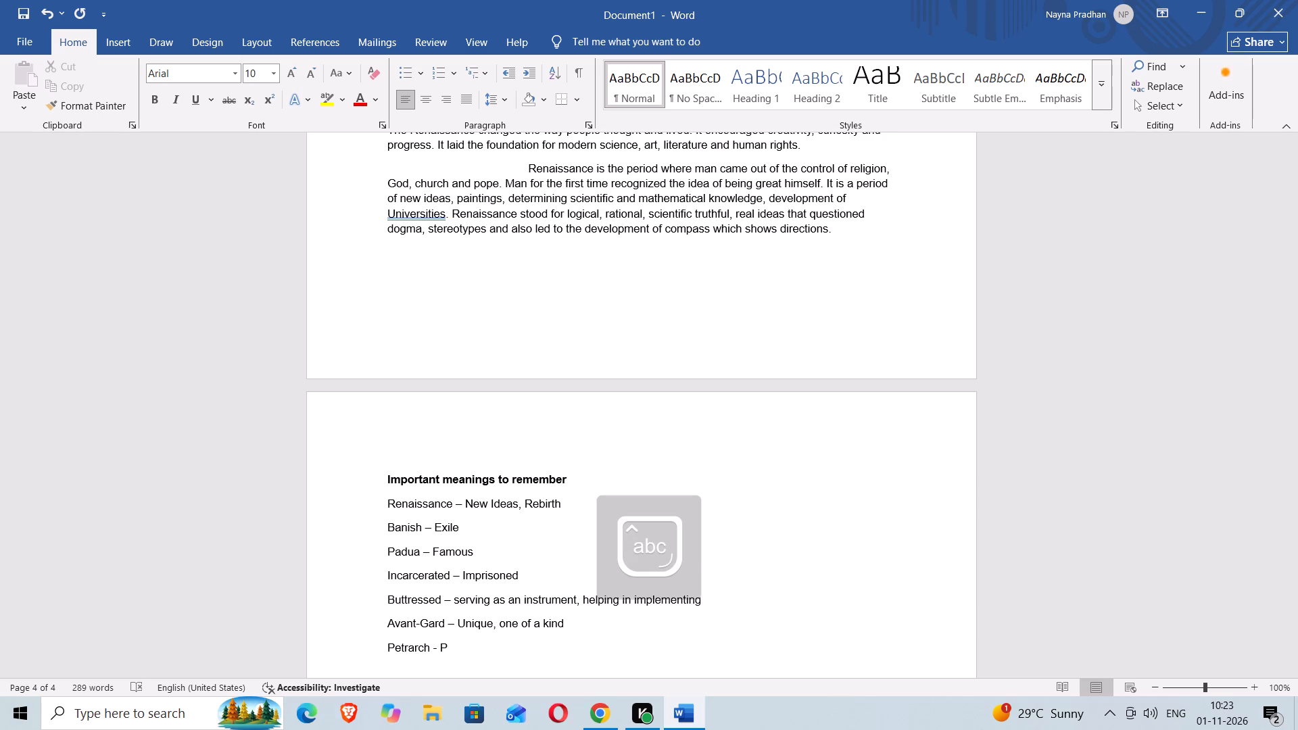
key(e)
text(tra)
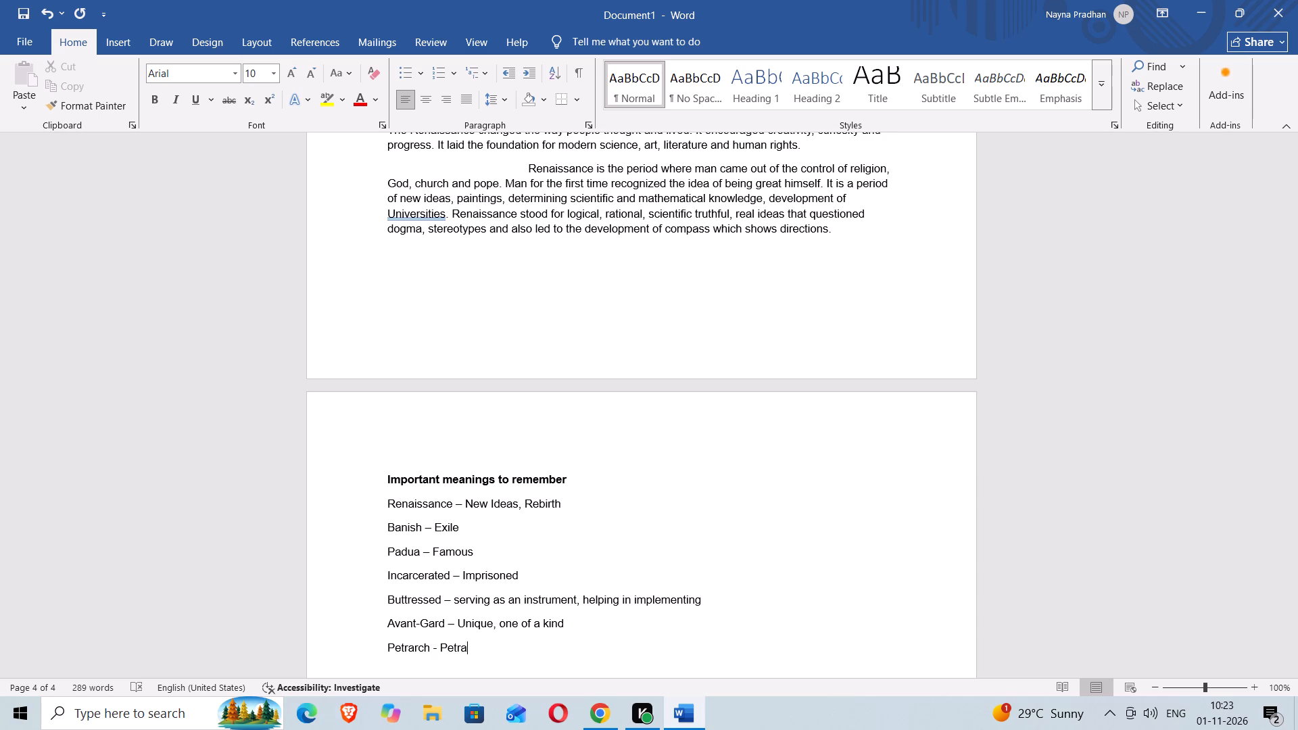
key(r)
text(chan)
key(space)
text(sonnet)
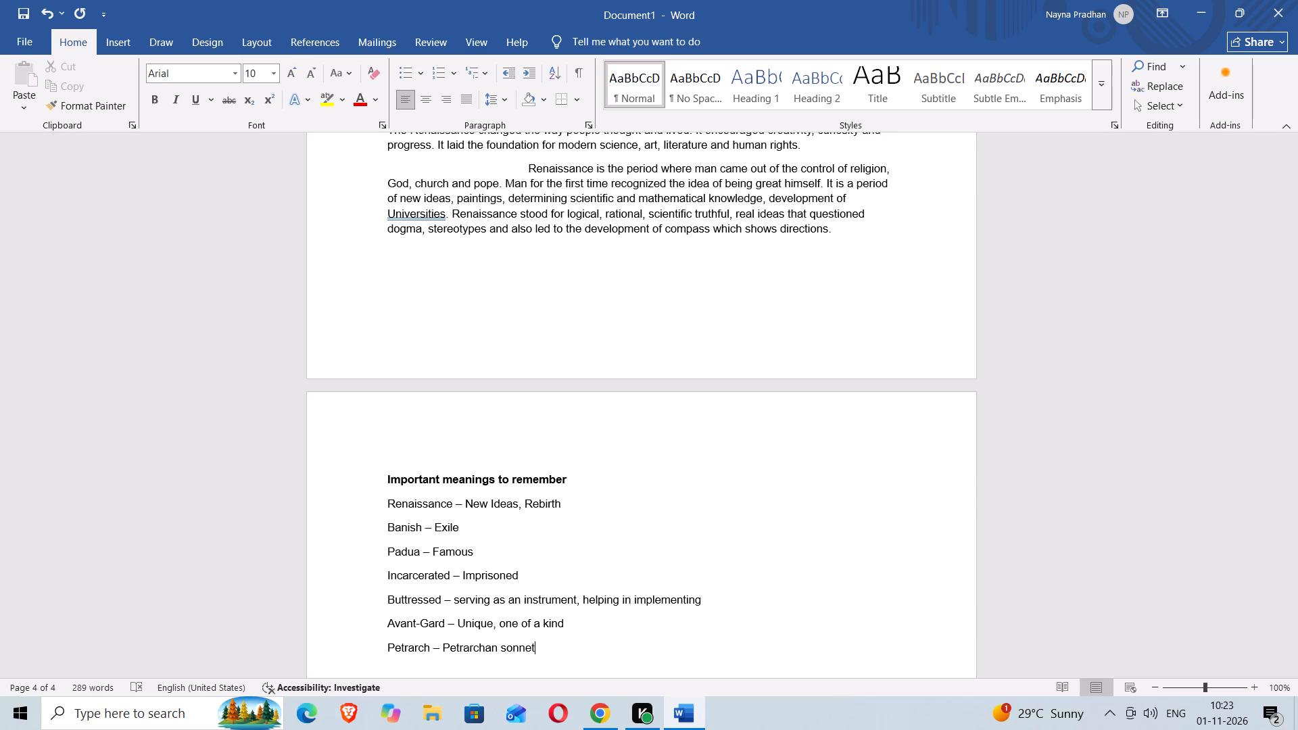
key(space)
Append "(Italian Sonnet)" in parentheses to the end of the Petrarch entry.
key(shift+parenleft)
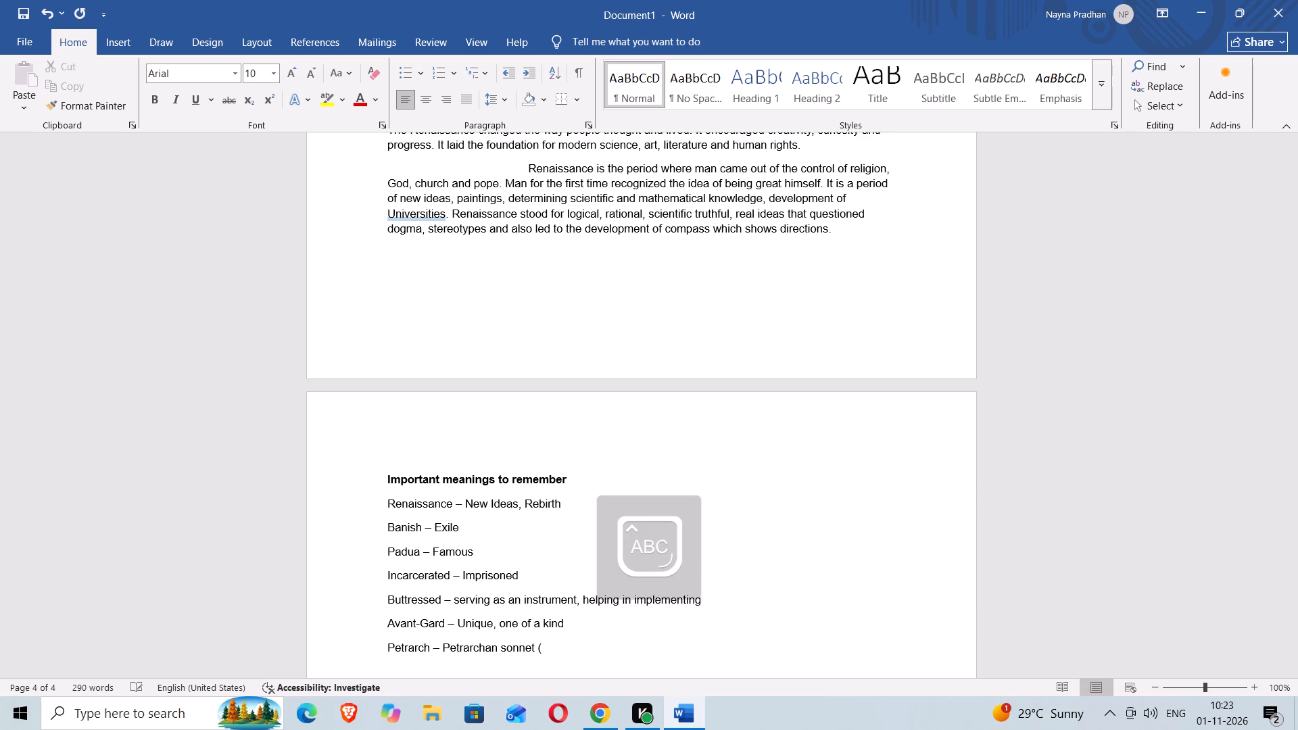
key(i)
text(ta)
text(lian)
key(space)
key(s)
text(onnet)
key(space)
key(BackSpace)
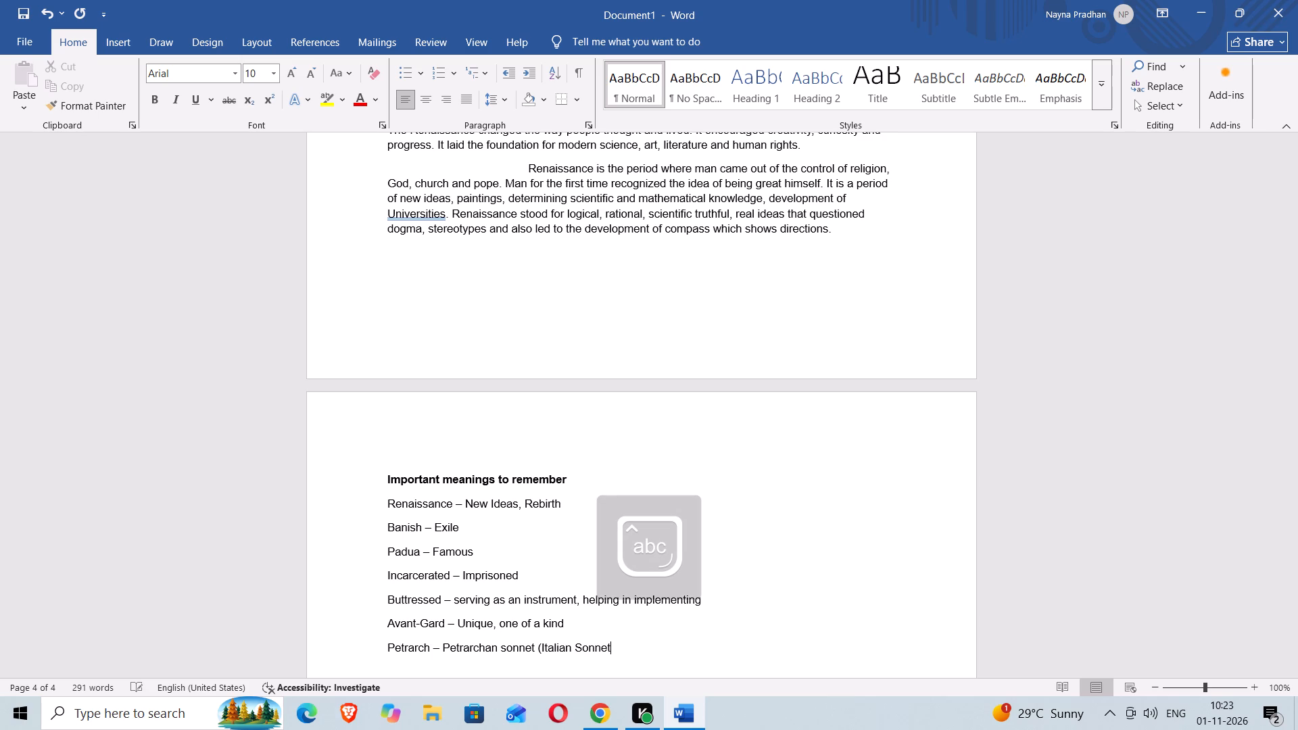
text())
key(space)
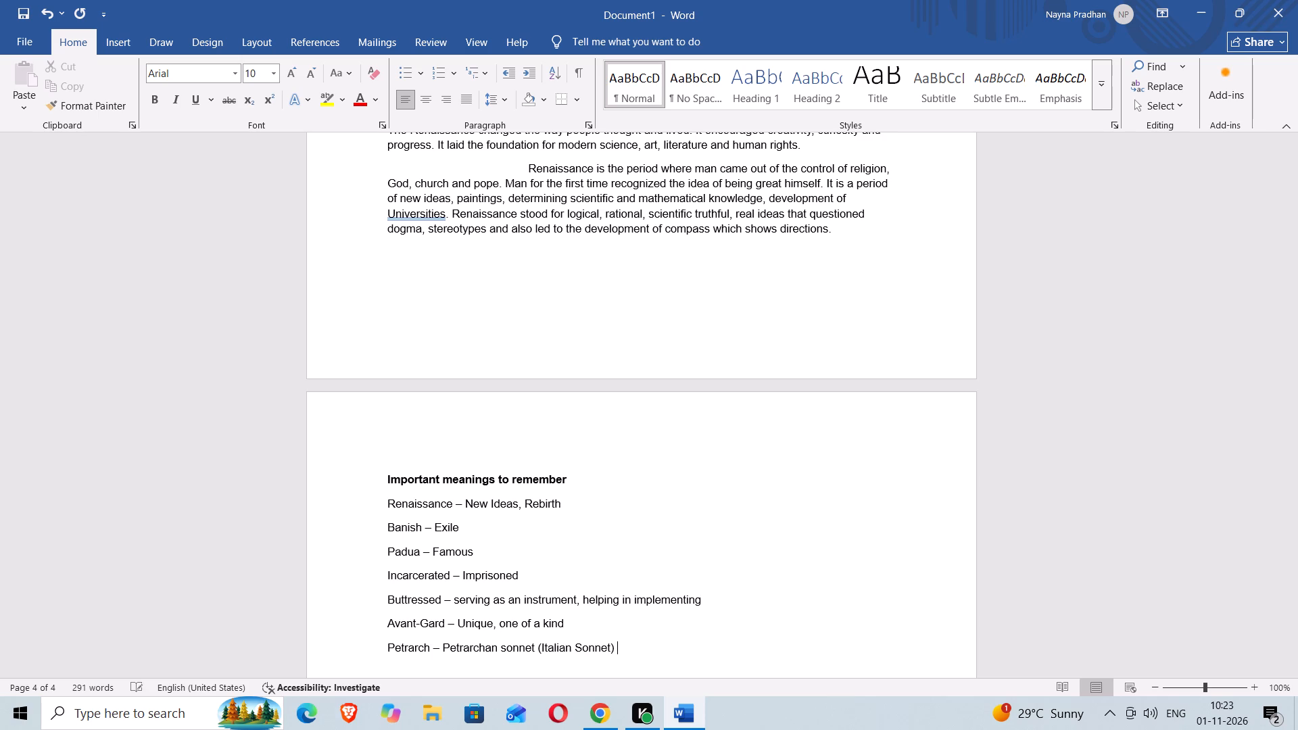
Underline the heading "Important meanings to remember".
scroll(396, 146, down, 2)
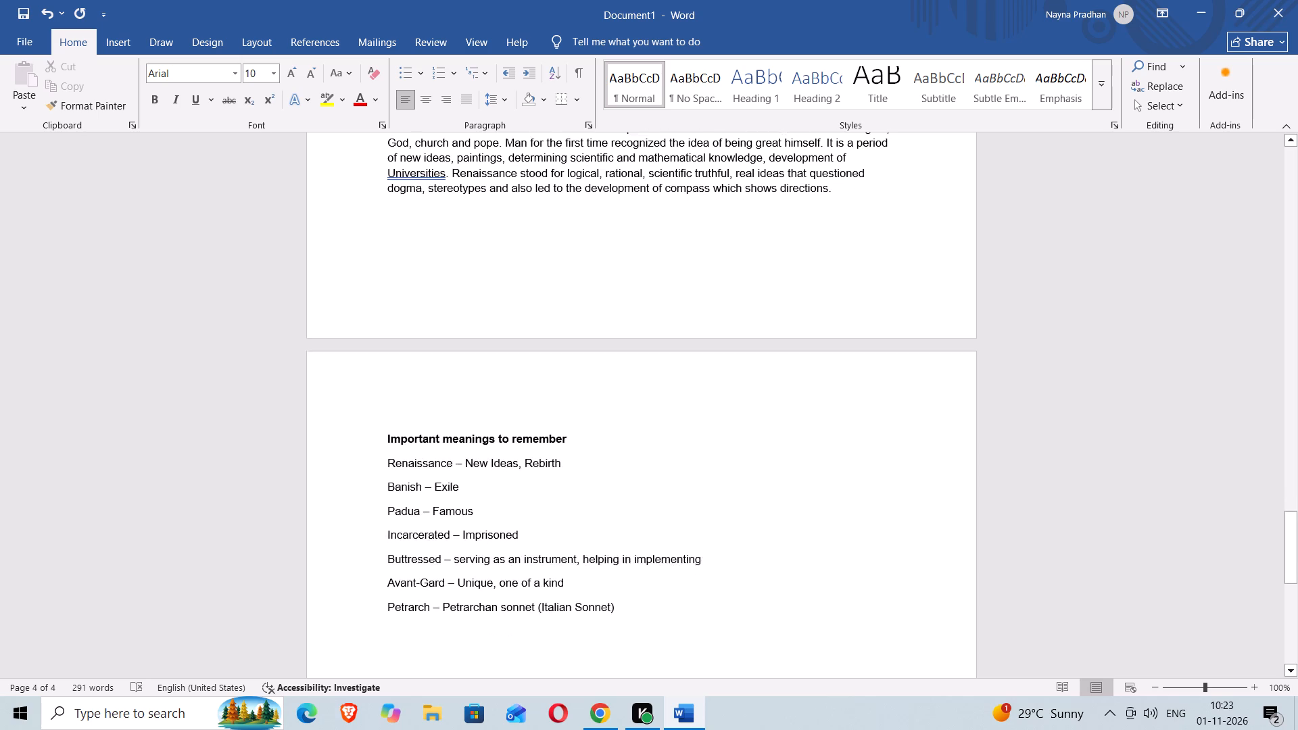
scroll(428, 219, up, 12)
scroll(424, 343, down, 1)
scroll(424, 343, up, 1)
scroll(424, 343, down, 10)
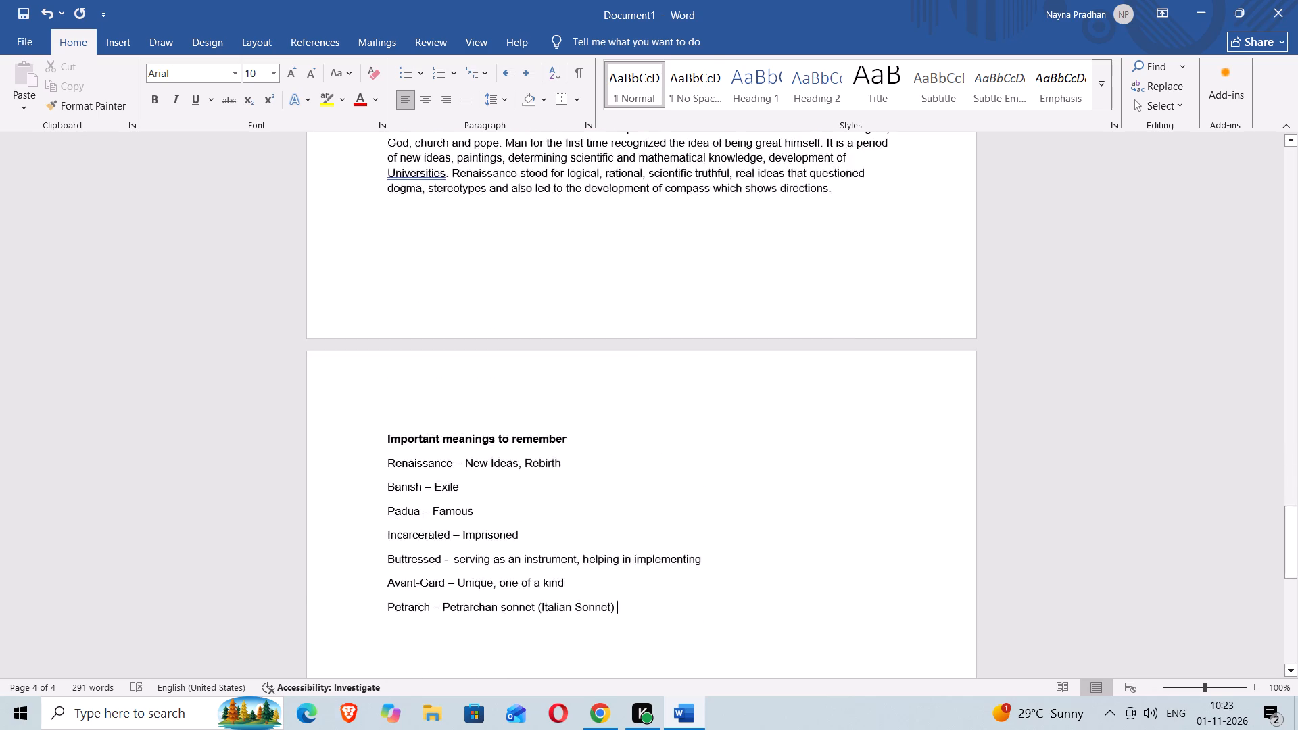
scroll(424, 343, down, 6)
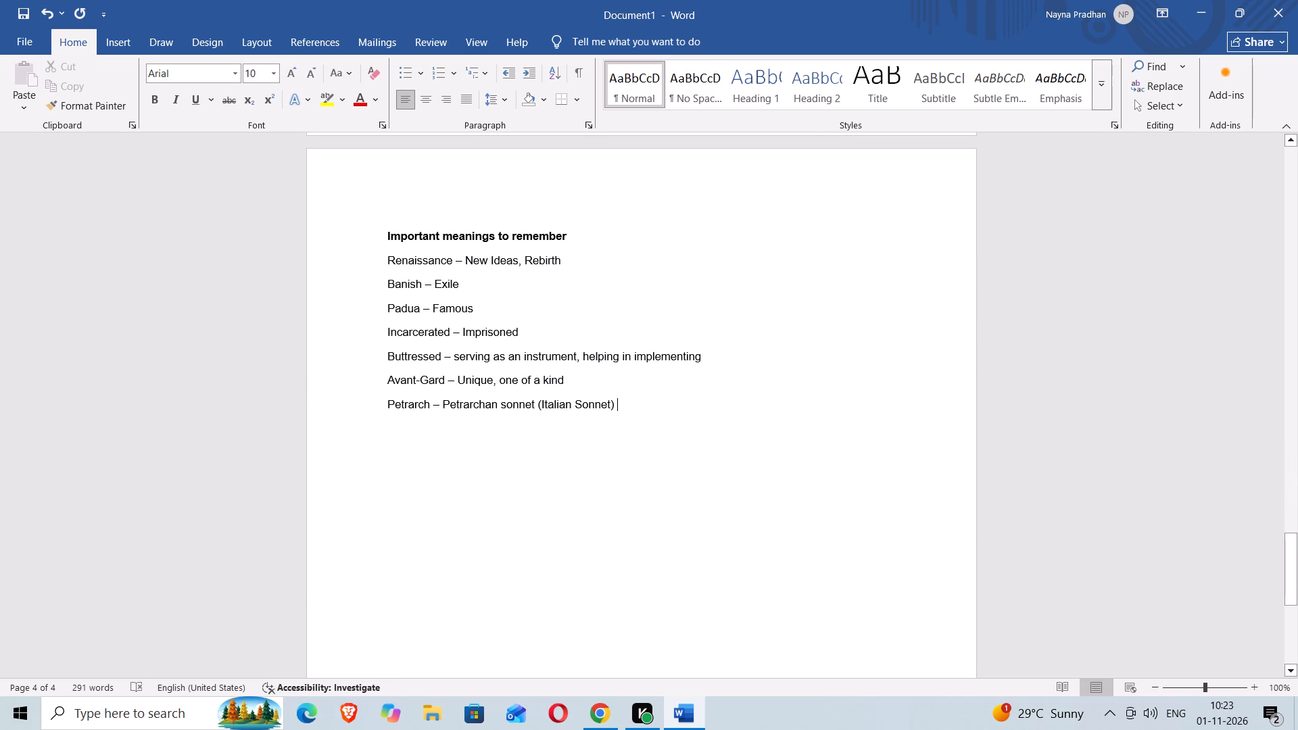
click(564, 235)
drag(385, 235, 426, 232)
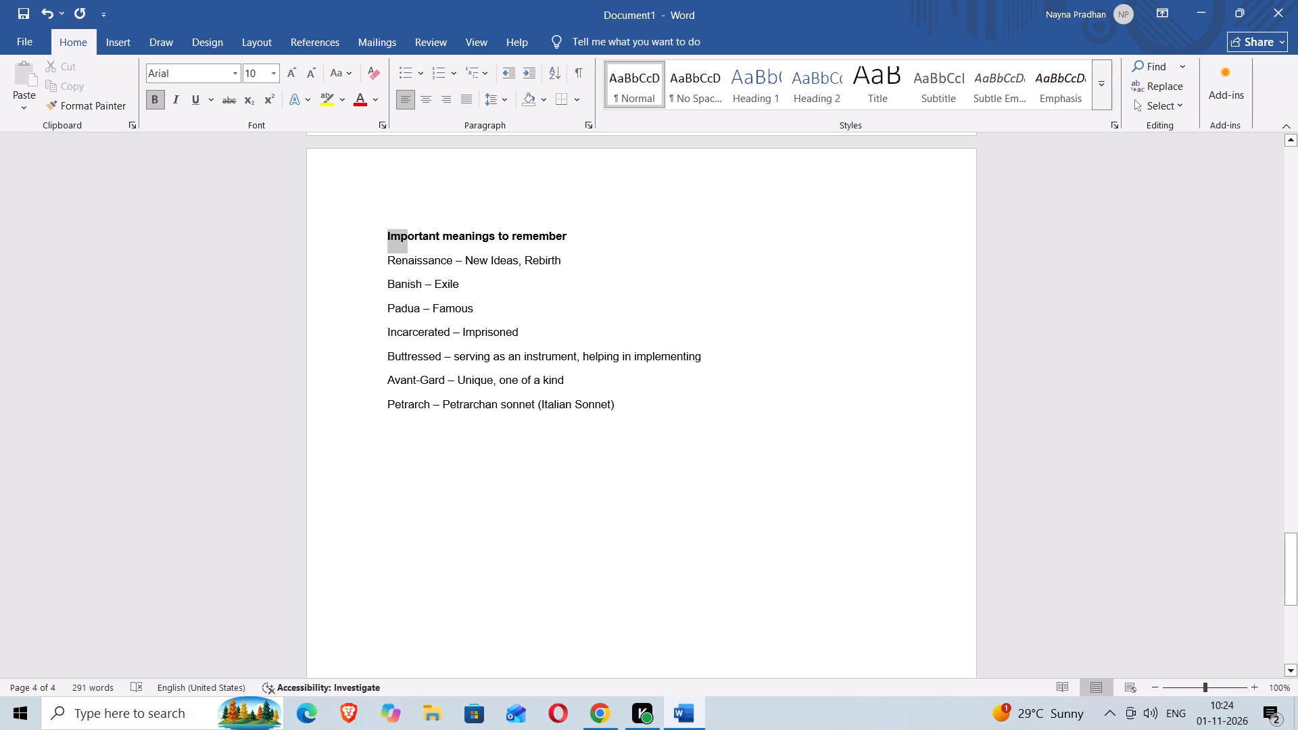
drag(426, 232, 599, 239)
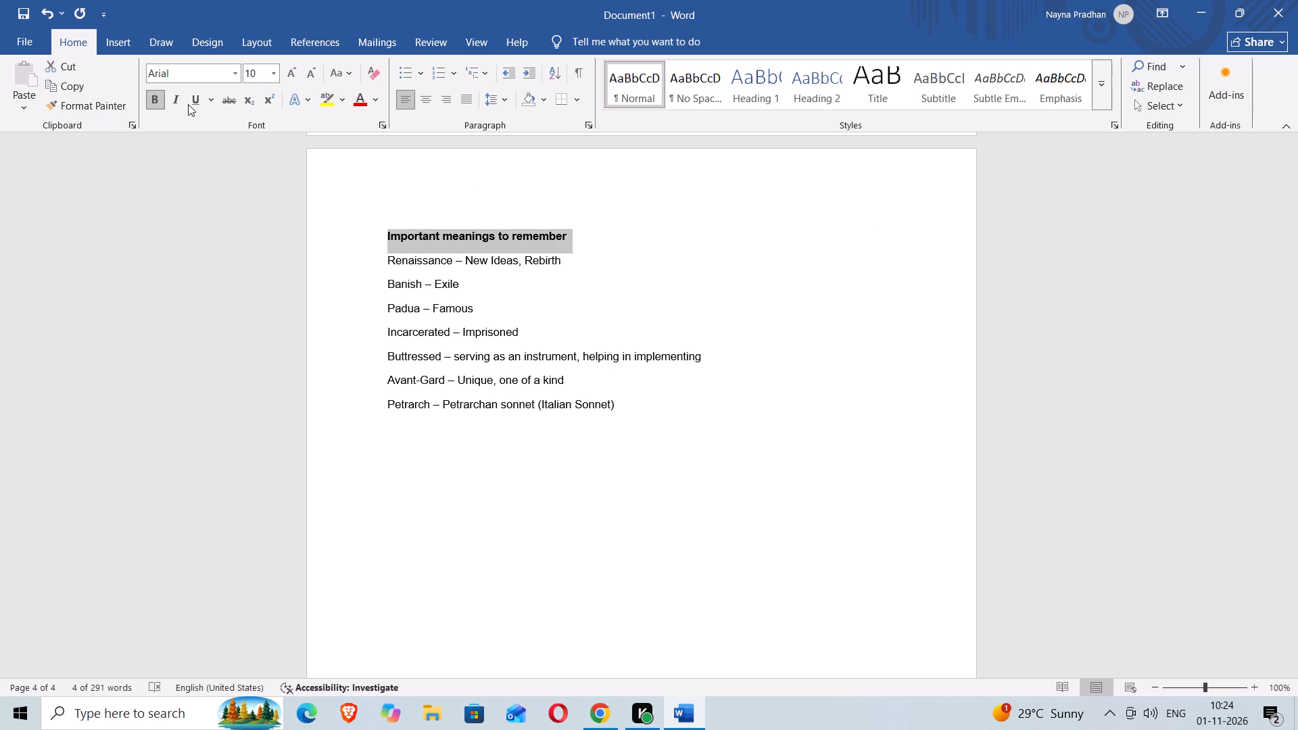
click(191, 101)
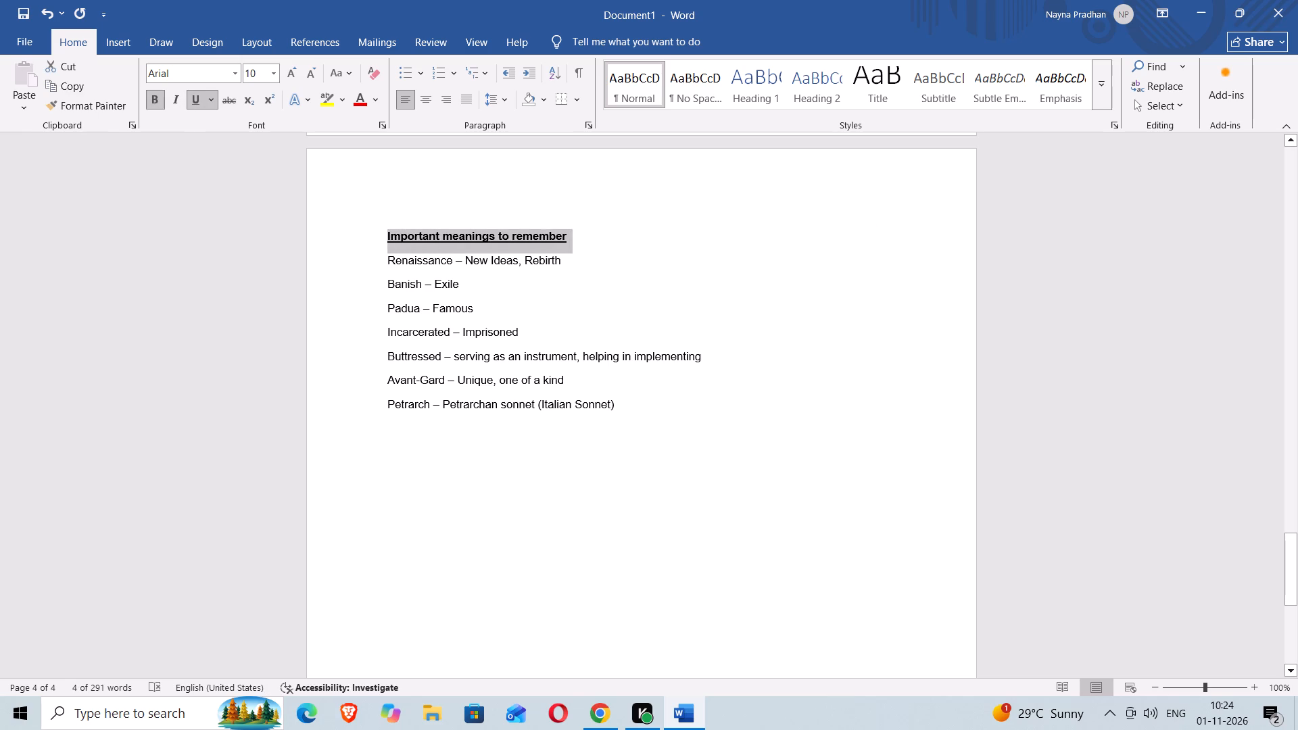
Italicize all the word-meaning entries from Renaissance to Petrarch and clear the text selection.
drag(389, 258, 667, 412)
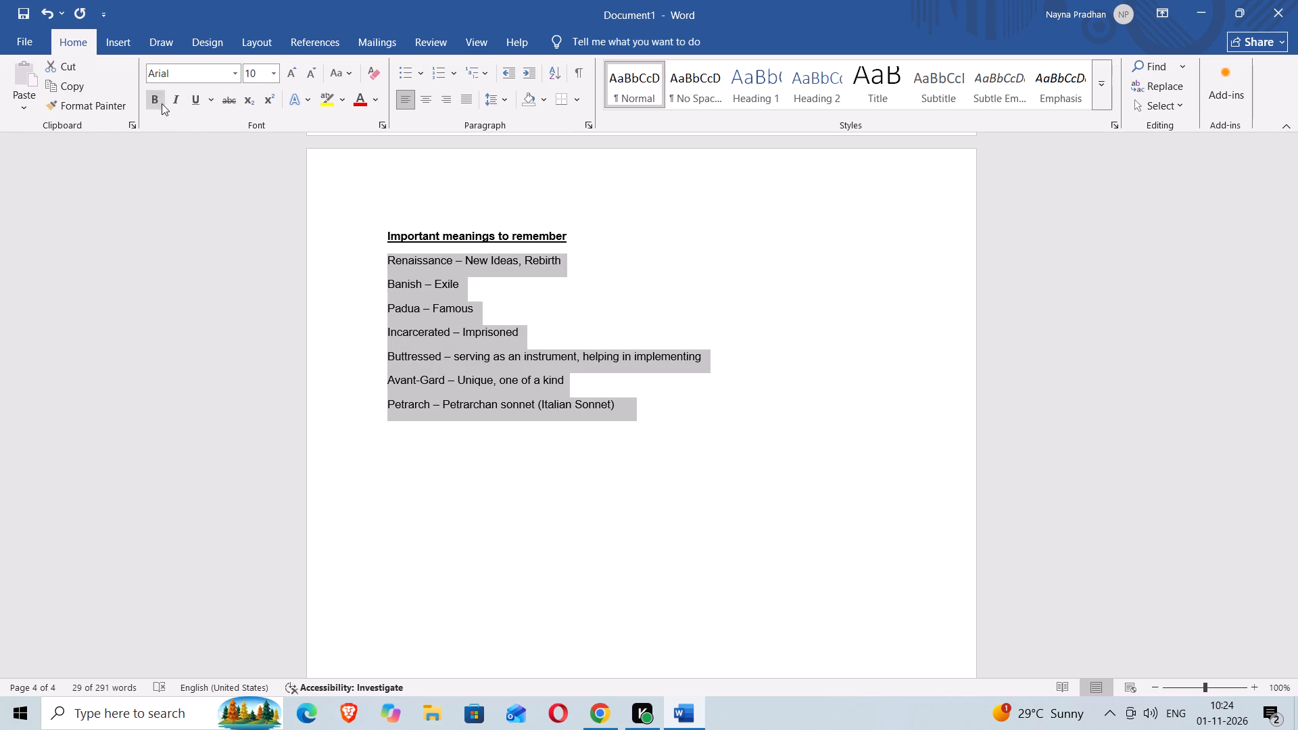
click(168, 105)
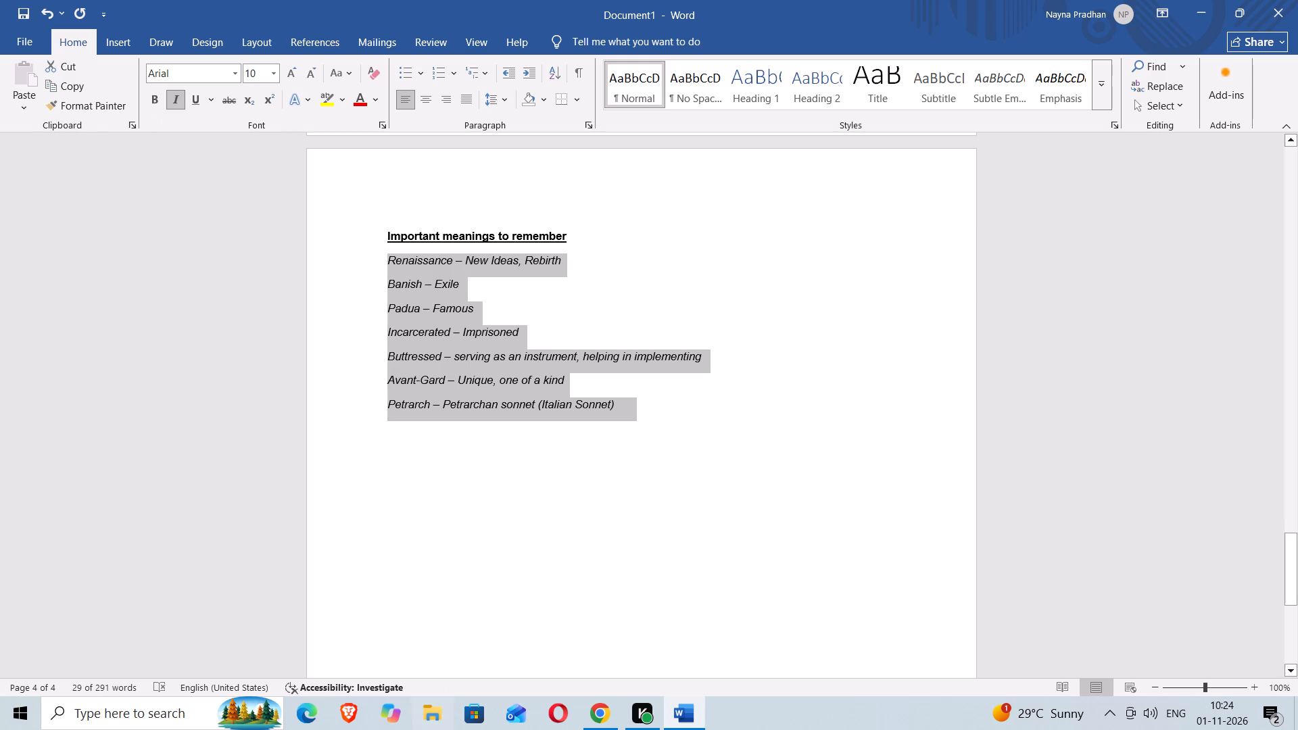
click(365, 560)
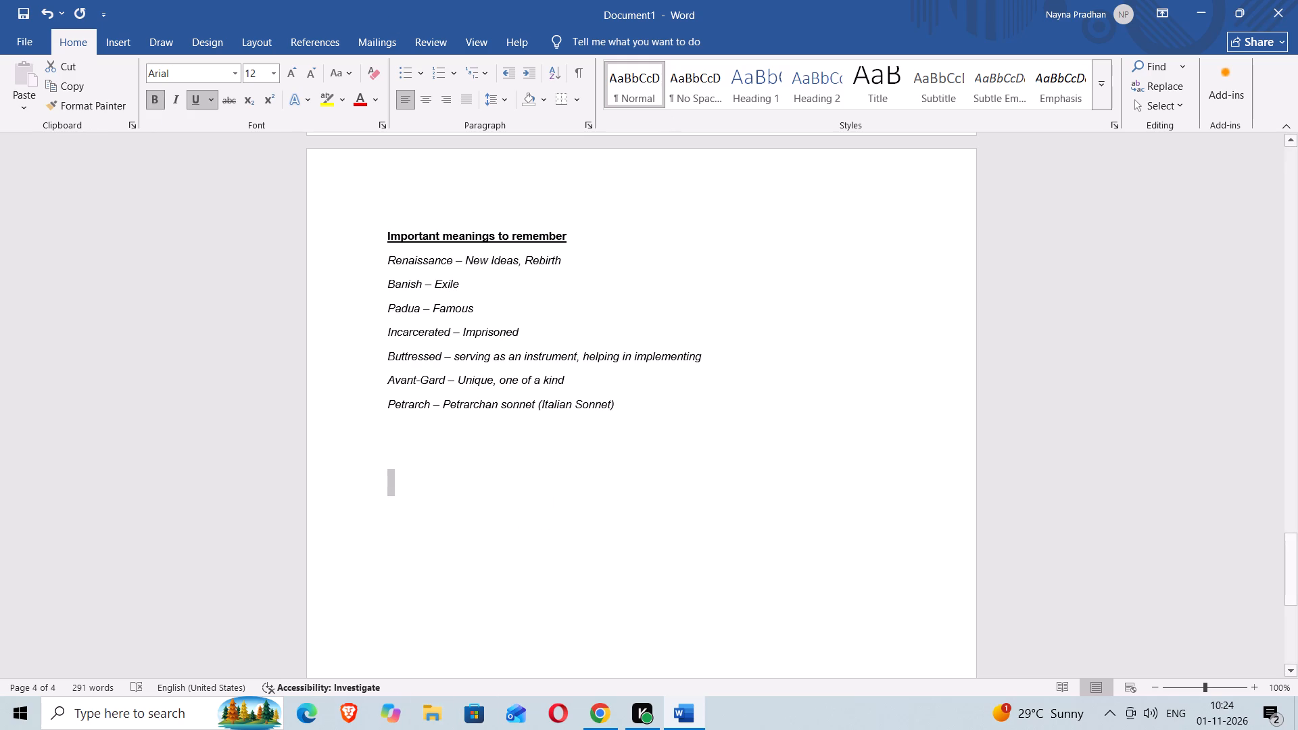
Add the entry "Scion – a young member of a family, especially a famous or important one" below the Petrarch entry and start a new line.
click(660, 399)
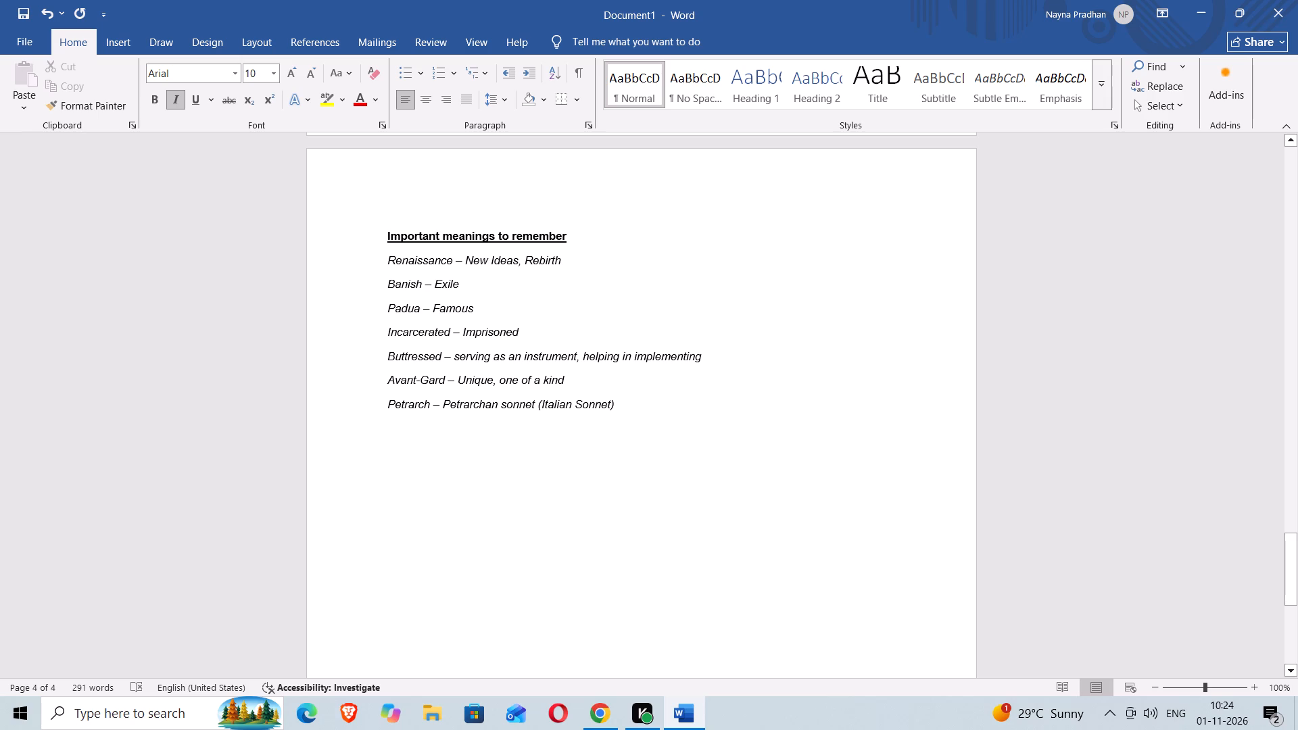
click(625, 404)
key(Return)
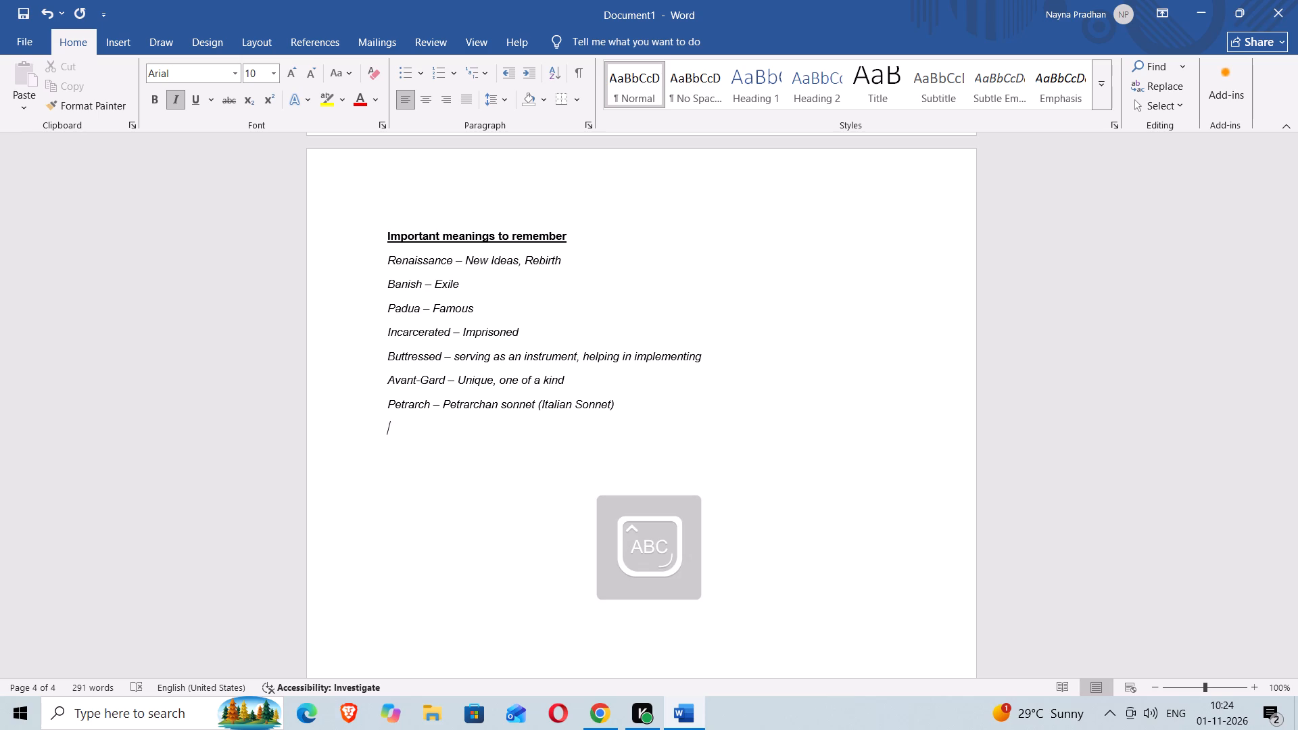
key(s)
text(cion)
key(space)
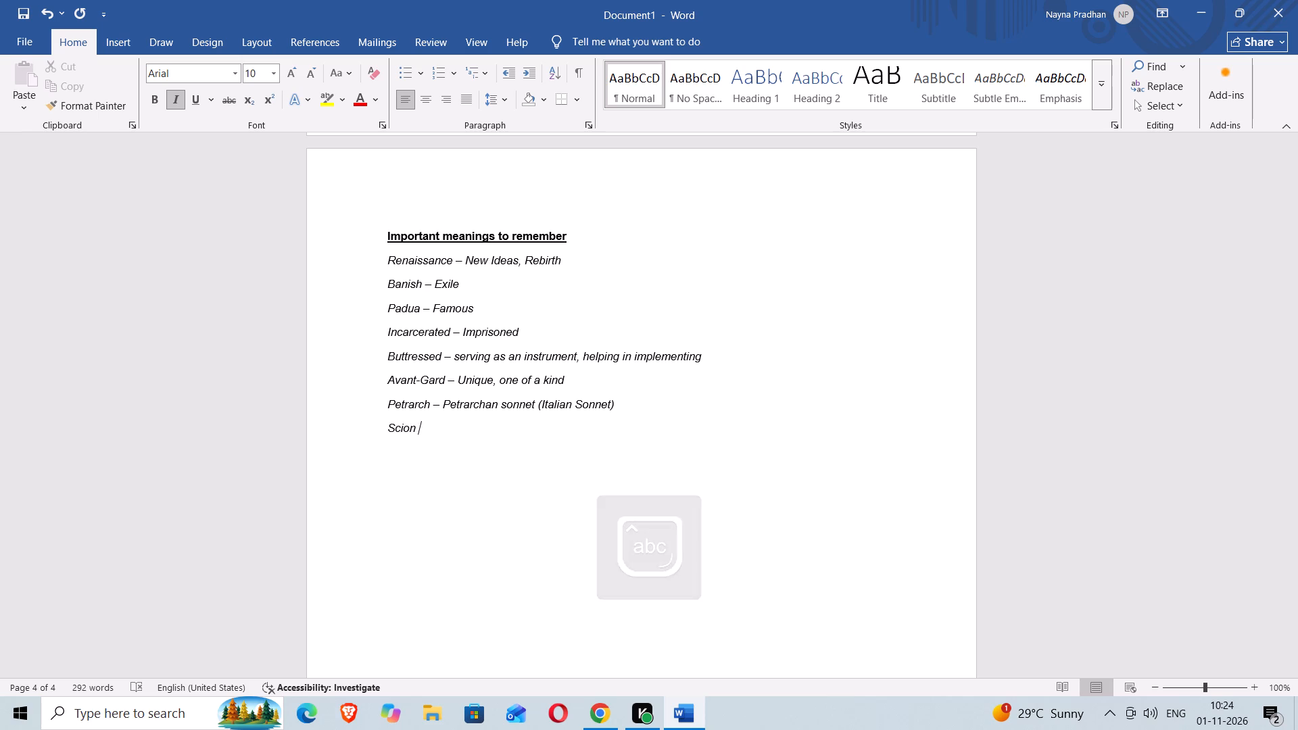
text(- a)
key(space)
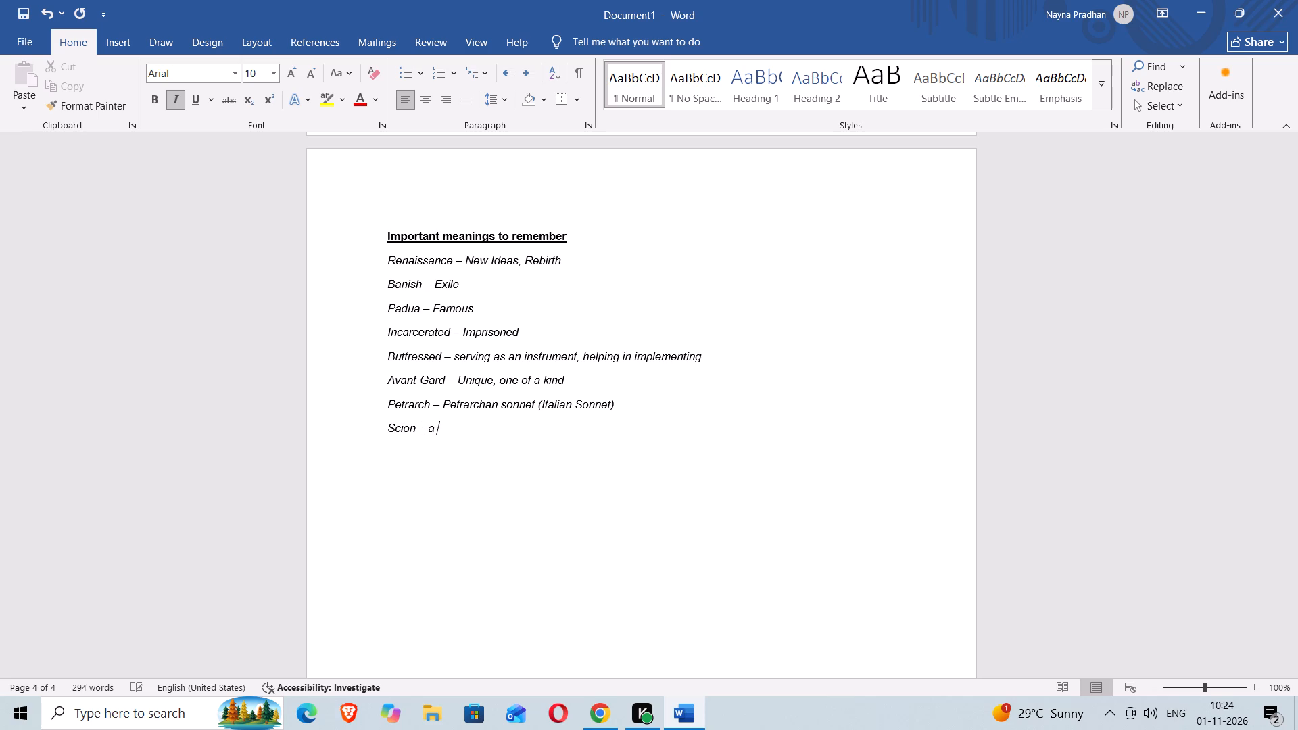
text(younf)
key(BackSpace)
text(g)
key(space)
text(mem)
text(ber)
key(space)
text(of)
key(space)
text(a family, especially a)
key(space)
text(famous or im)
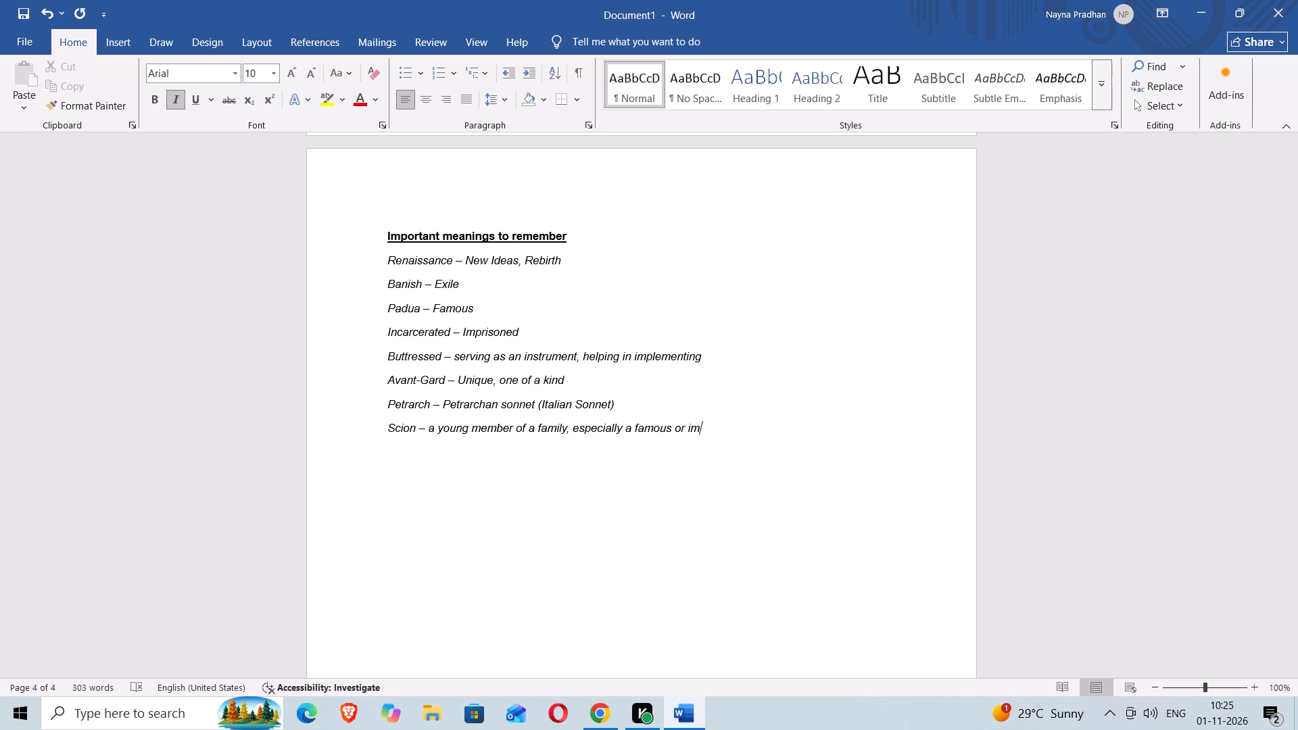
text(portant one)
key(space)
key(Return)
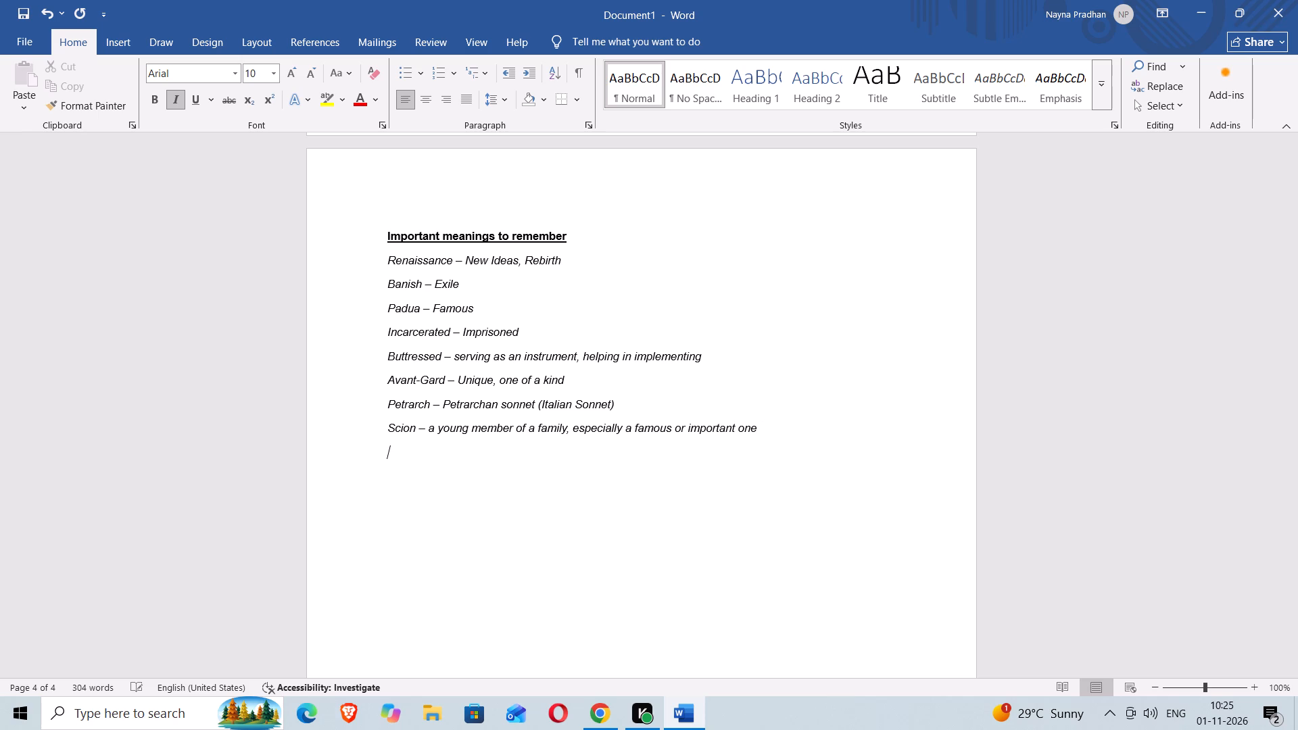
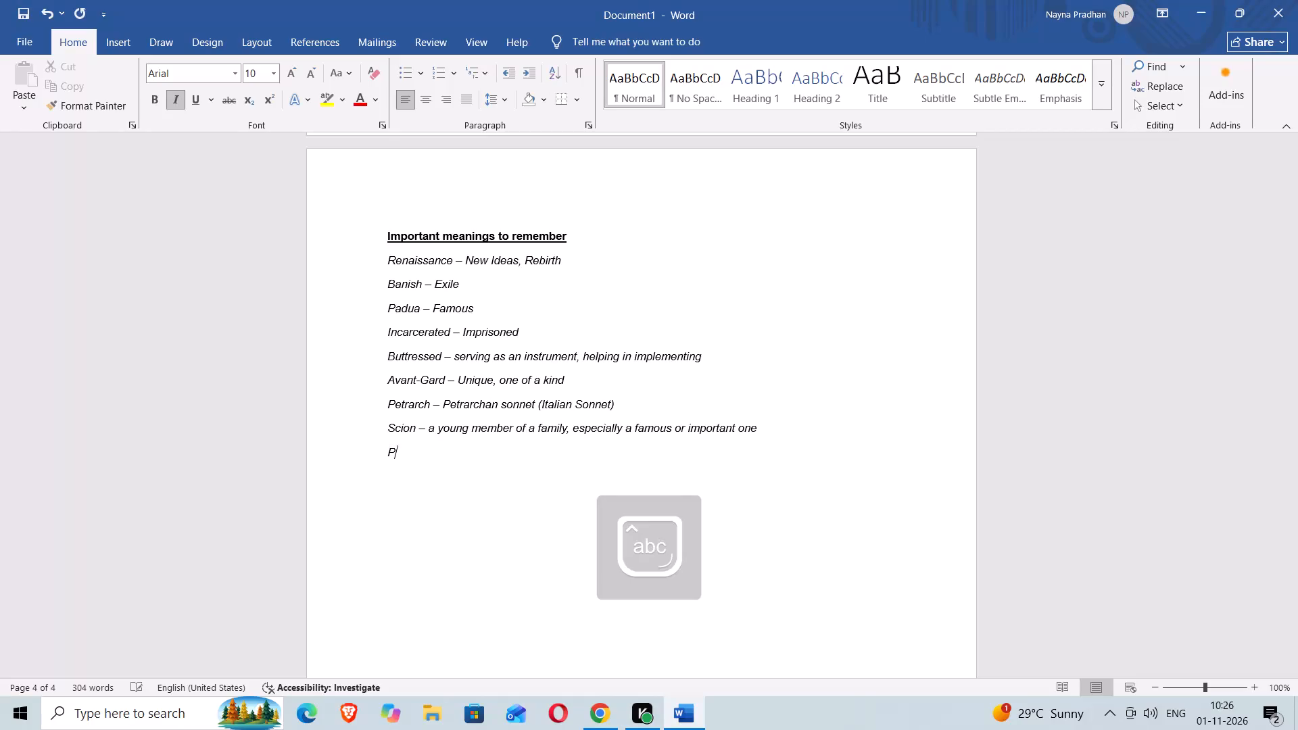
Complete the Pope entry in the meanings list with the definition "the head of the Roman Catholic Church" and start a new line.
text(ope -)
key(space)
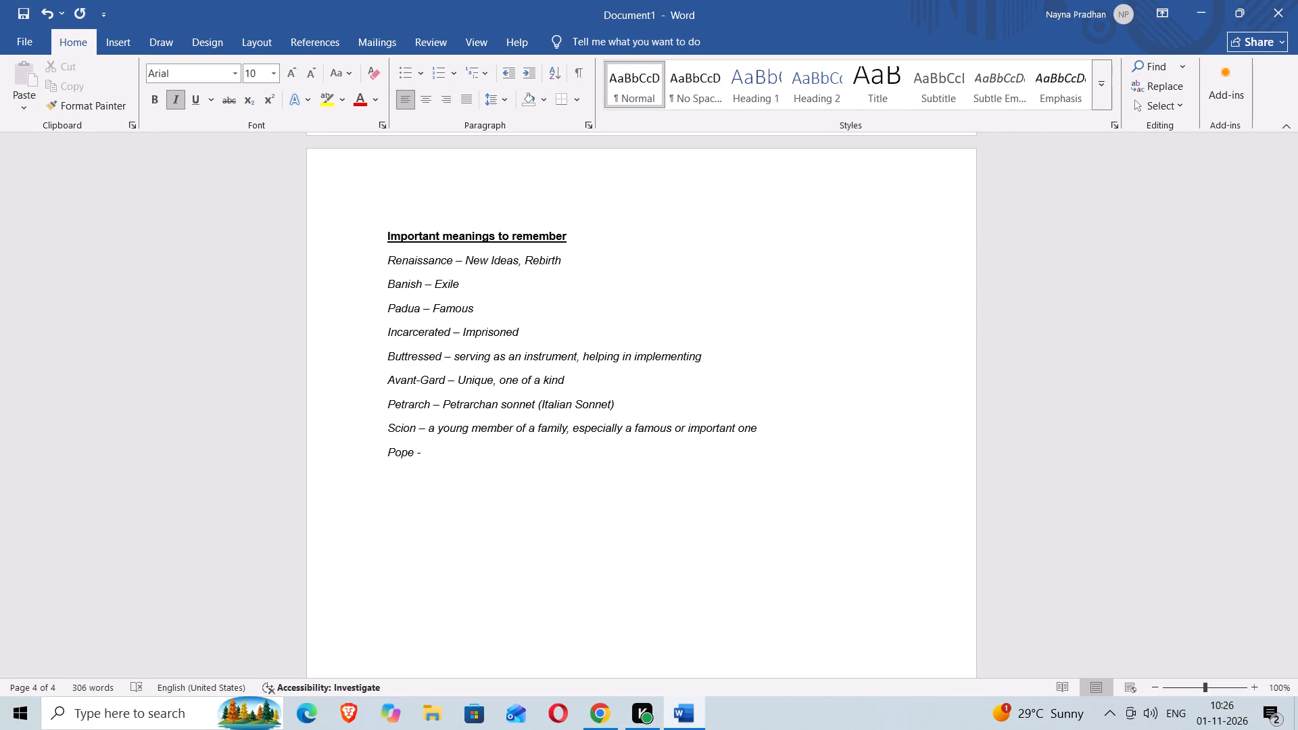
text(the head of the)
key(space)
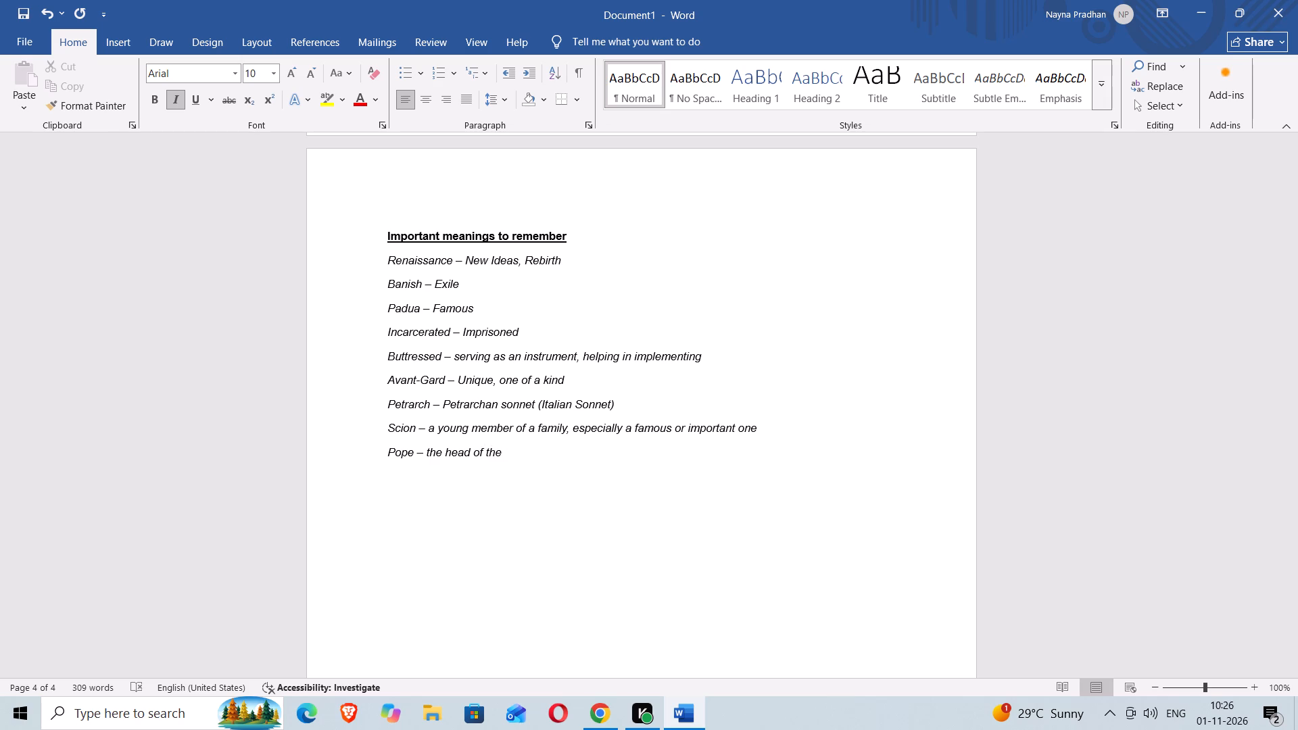
key(r)
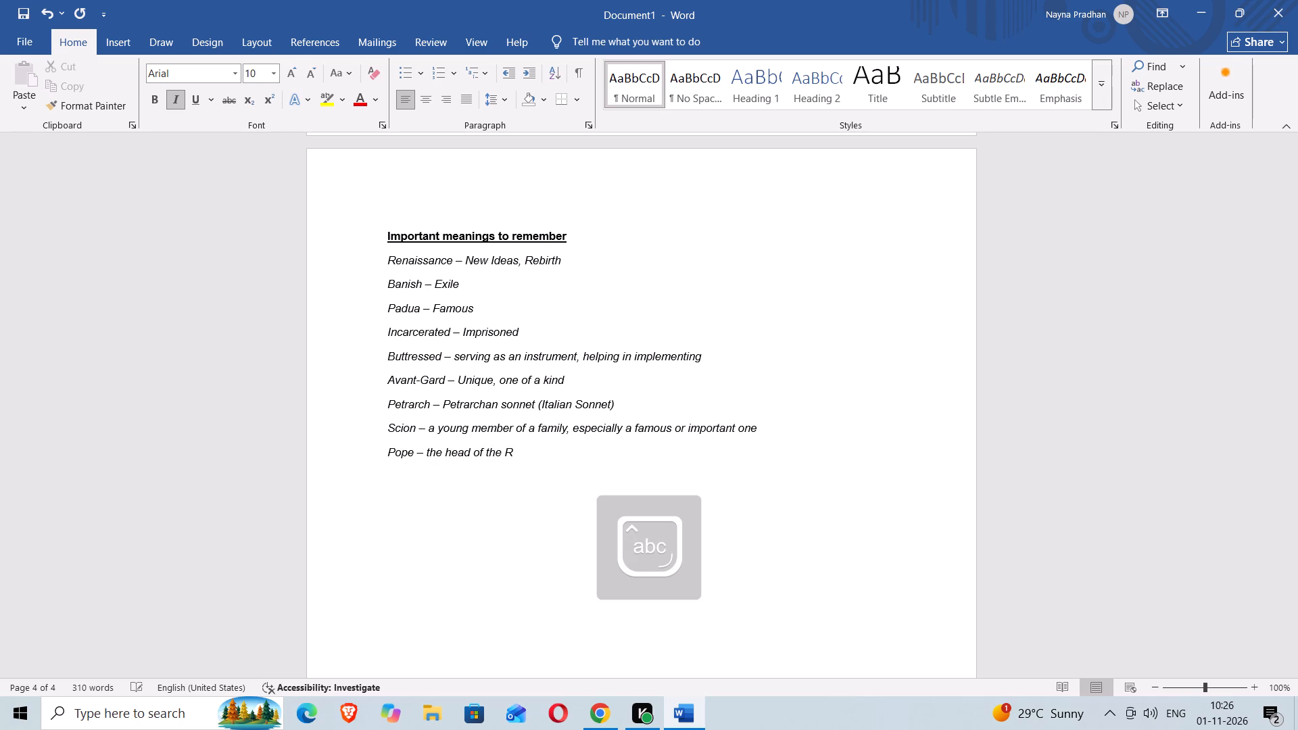
text(oman)
key(space)
text(atholic)
key(space)
key(c)
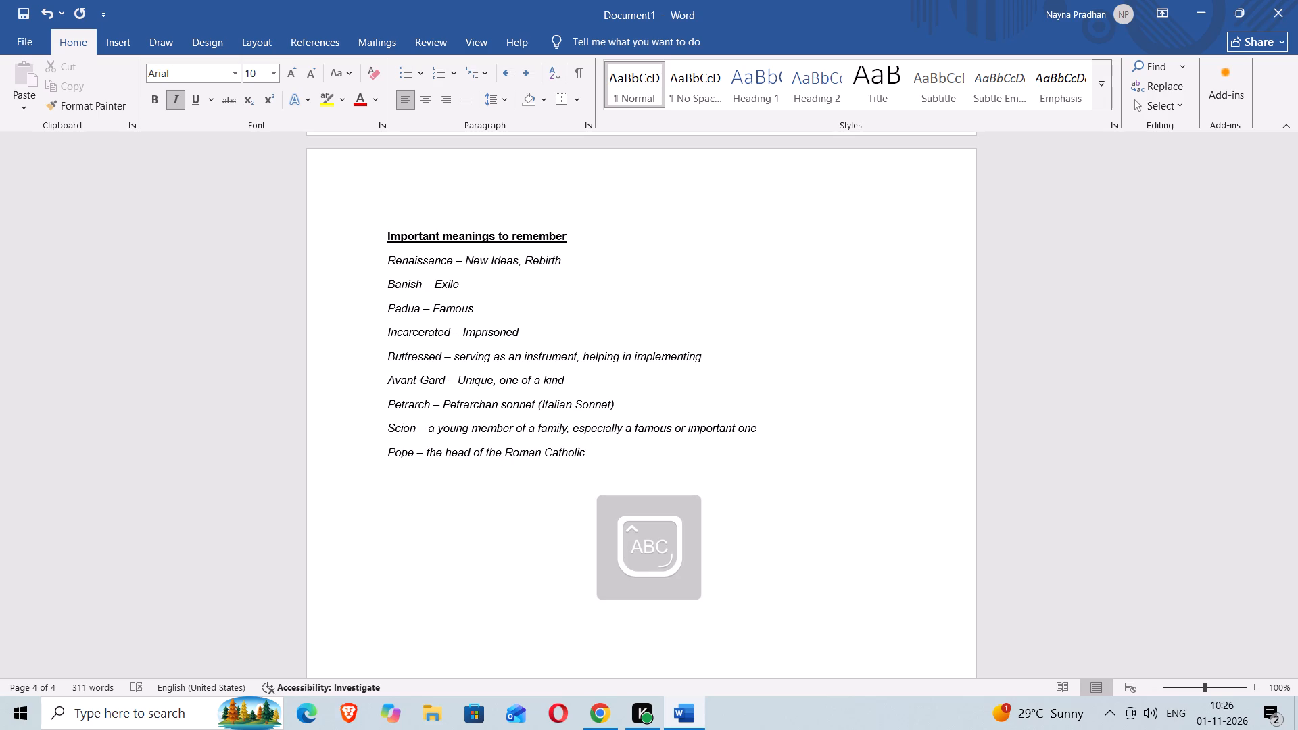
text(hurch)
key(space)
key(Return)
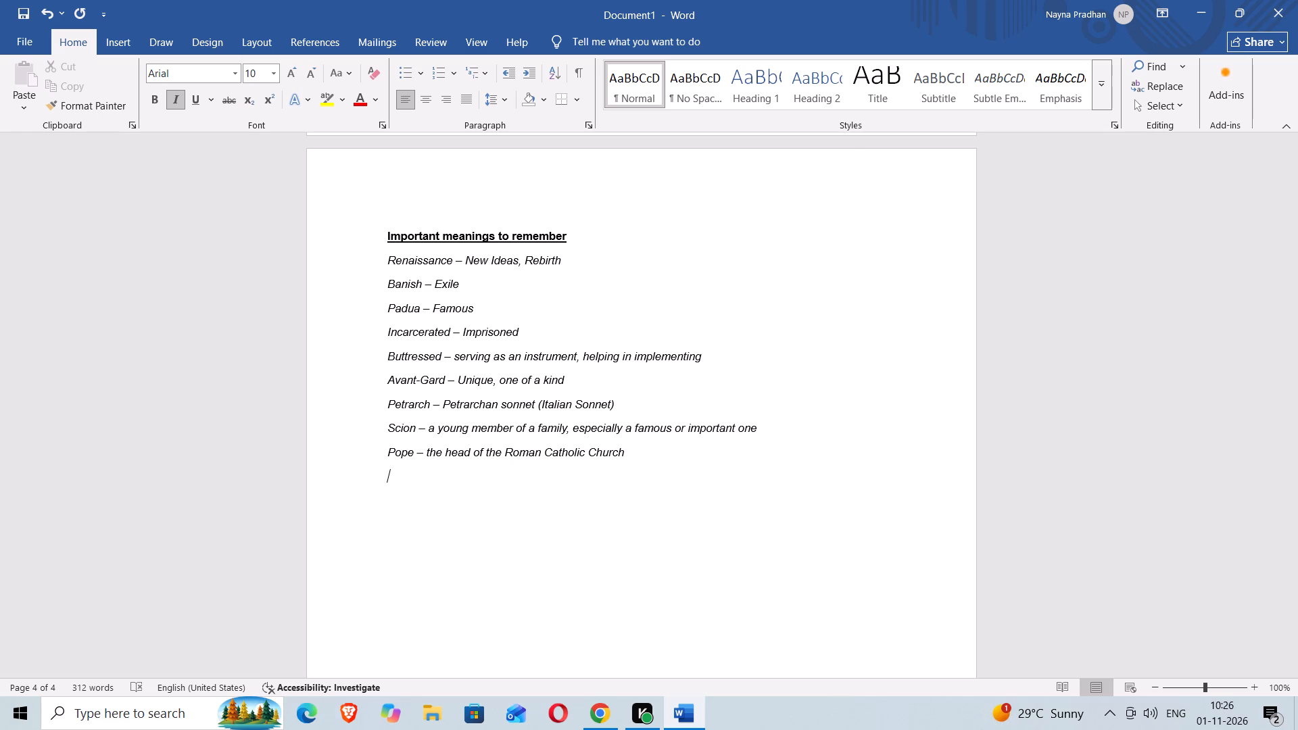
Add the entry "Papacy – the office, jurisdiction and governing system of the pope." below the Pope entry, followed by a new line.
key(p)
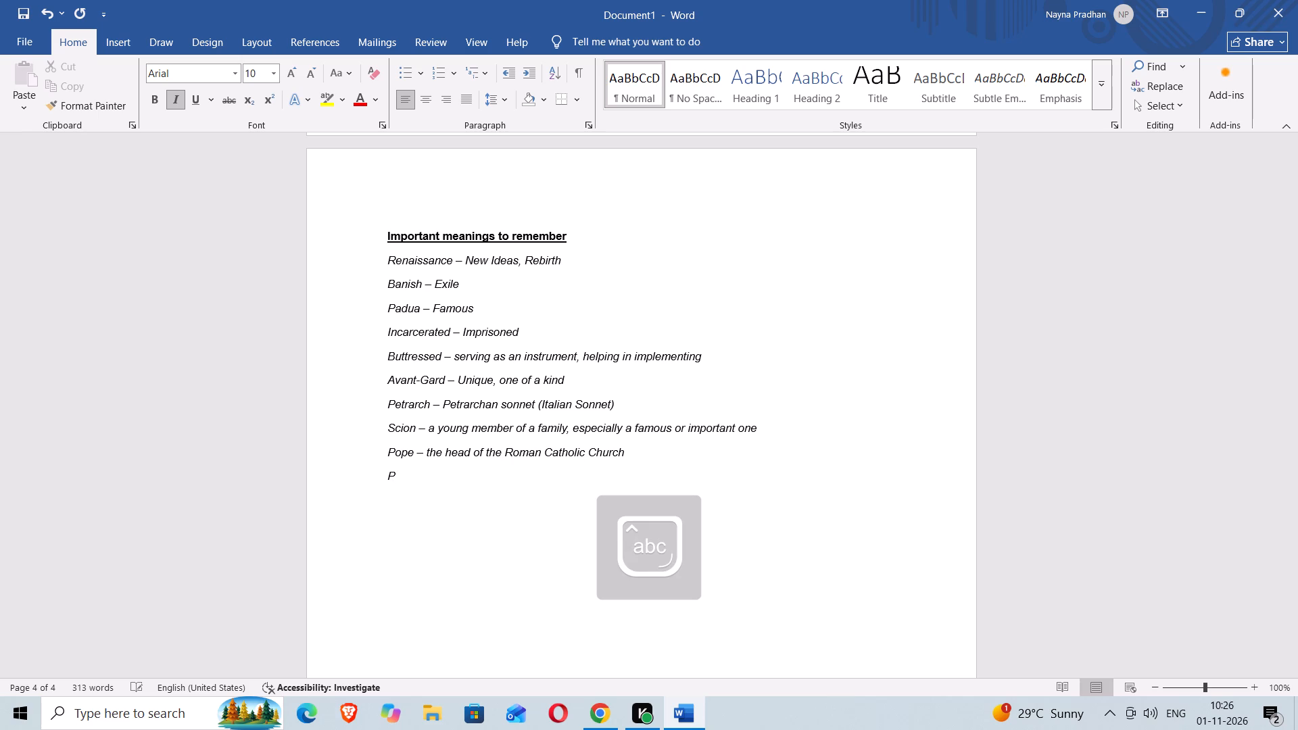
text(apacy -)
key(space)
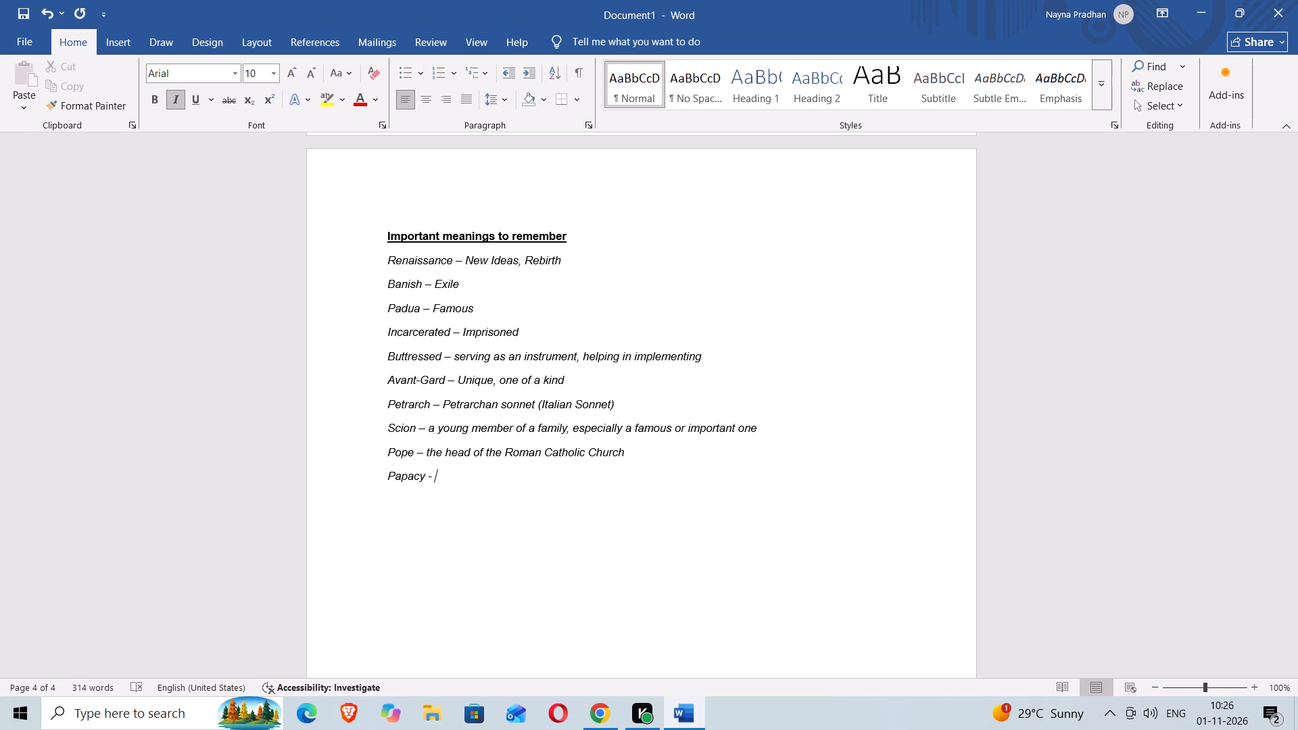
text(the office)
key(space)
key(BackSpace)
text(, jurisdiction)
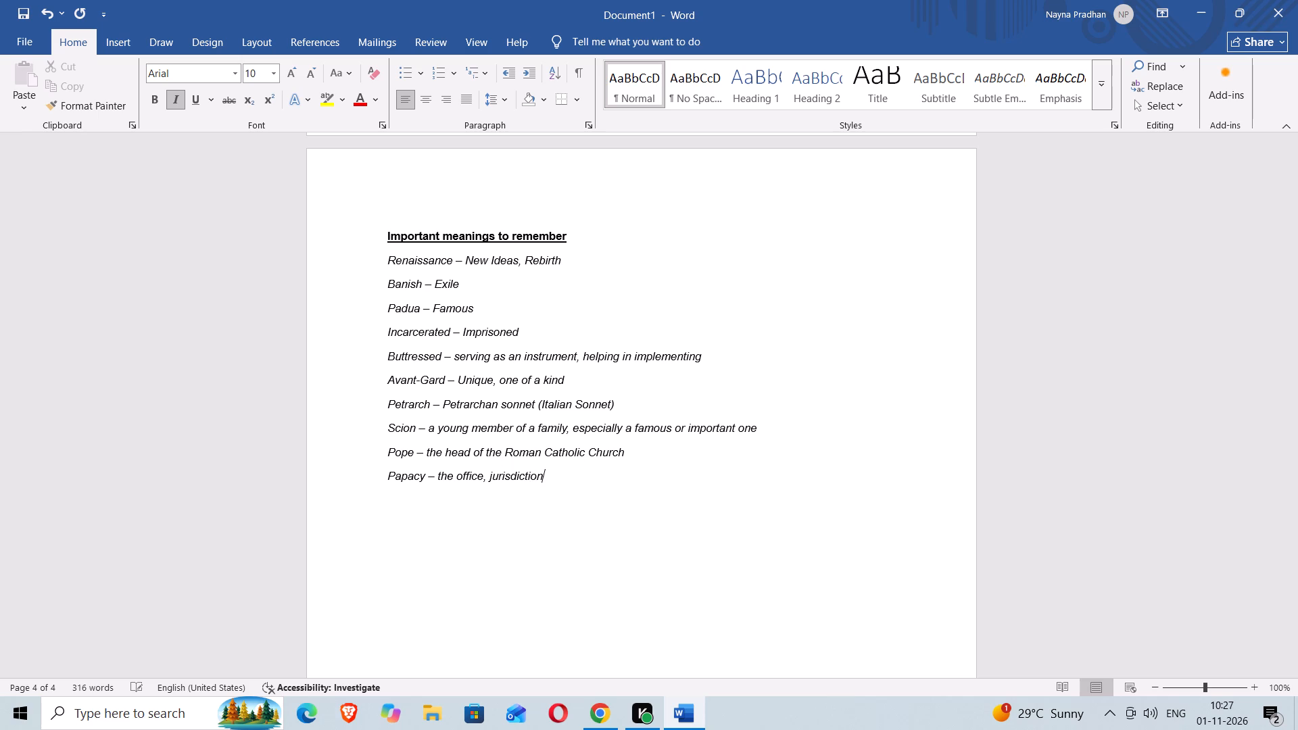
key(space)
text(and)
key(space)
text(governing sys)
text(tem of the)
key(space)
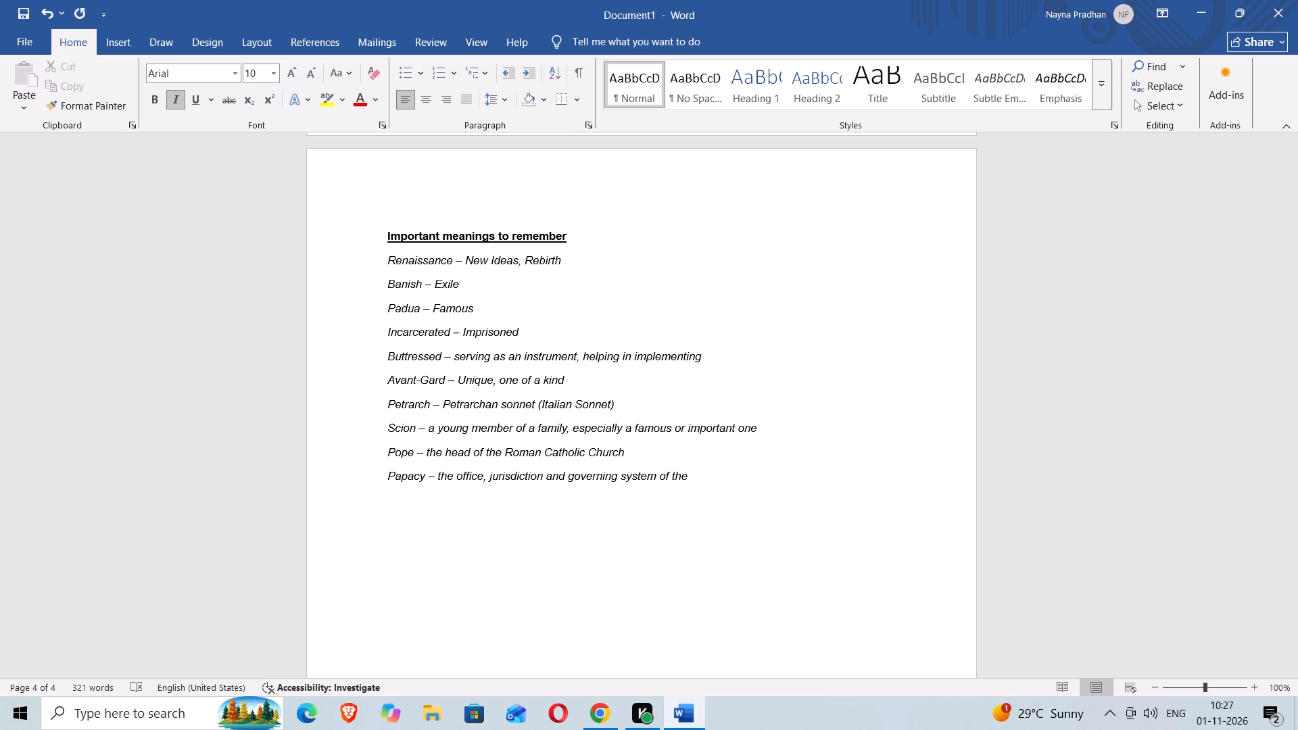
text(pope)
key(period)
key(space)
key(Return)
Review the whole Renaissance document from the title page through the figures and text sections to the list of meanings.
click(729, 470)
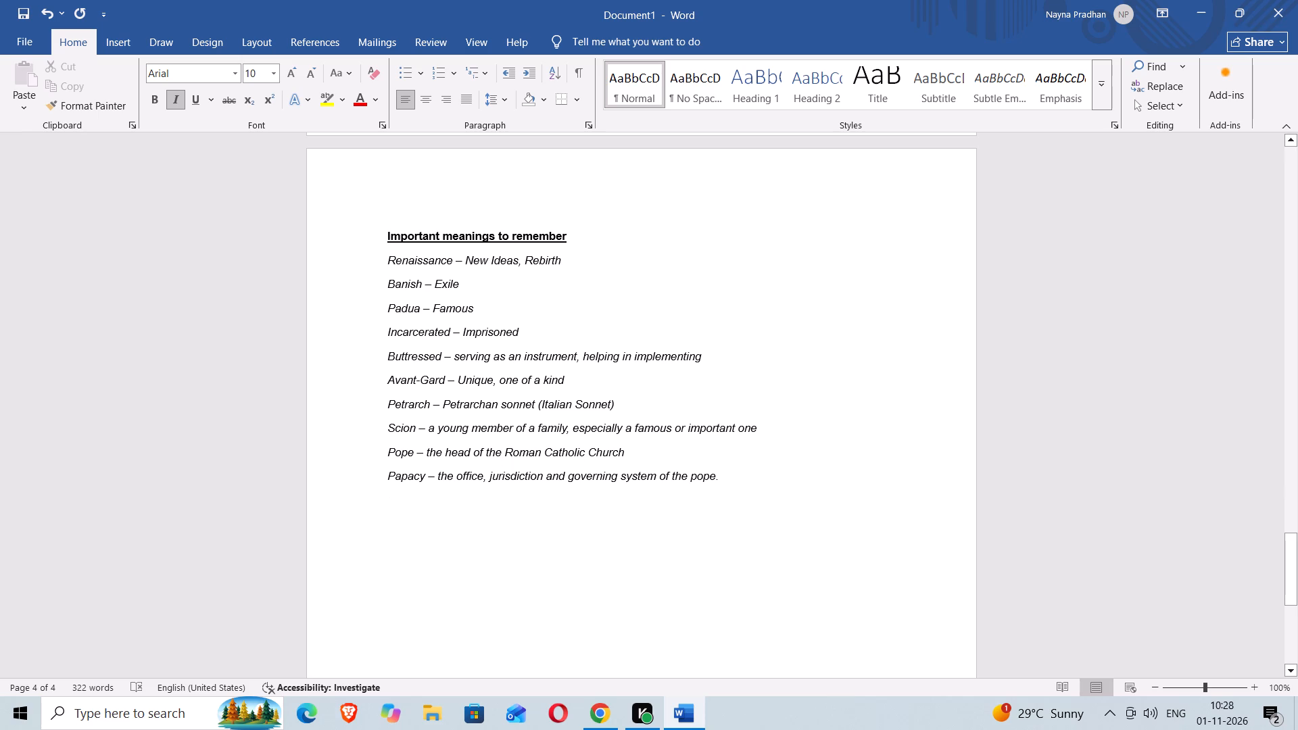
scroll(773, 515, up, 20)
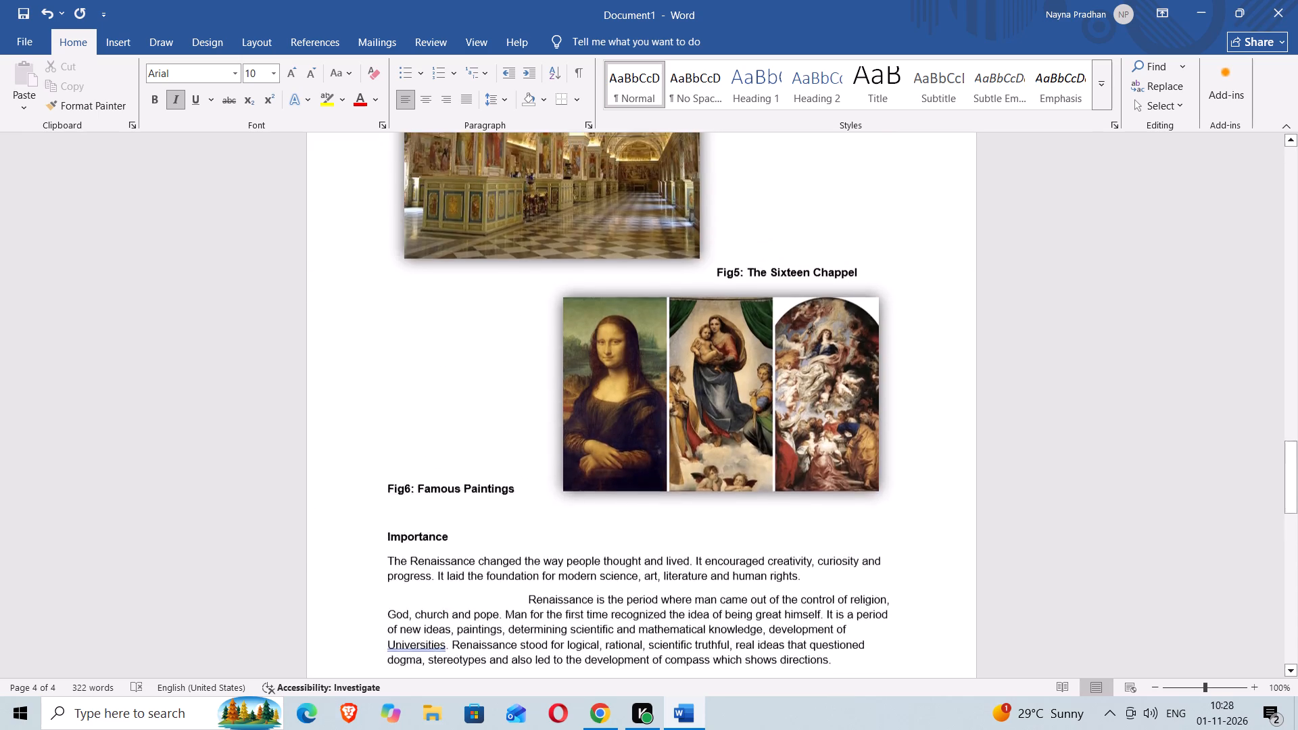
scroll(773, 515, up, 20)
scroll(773, 515, up, 1)
scroll(768, 516, down, 1)
scroll(768, 516, up, 7)
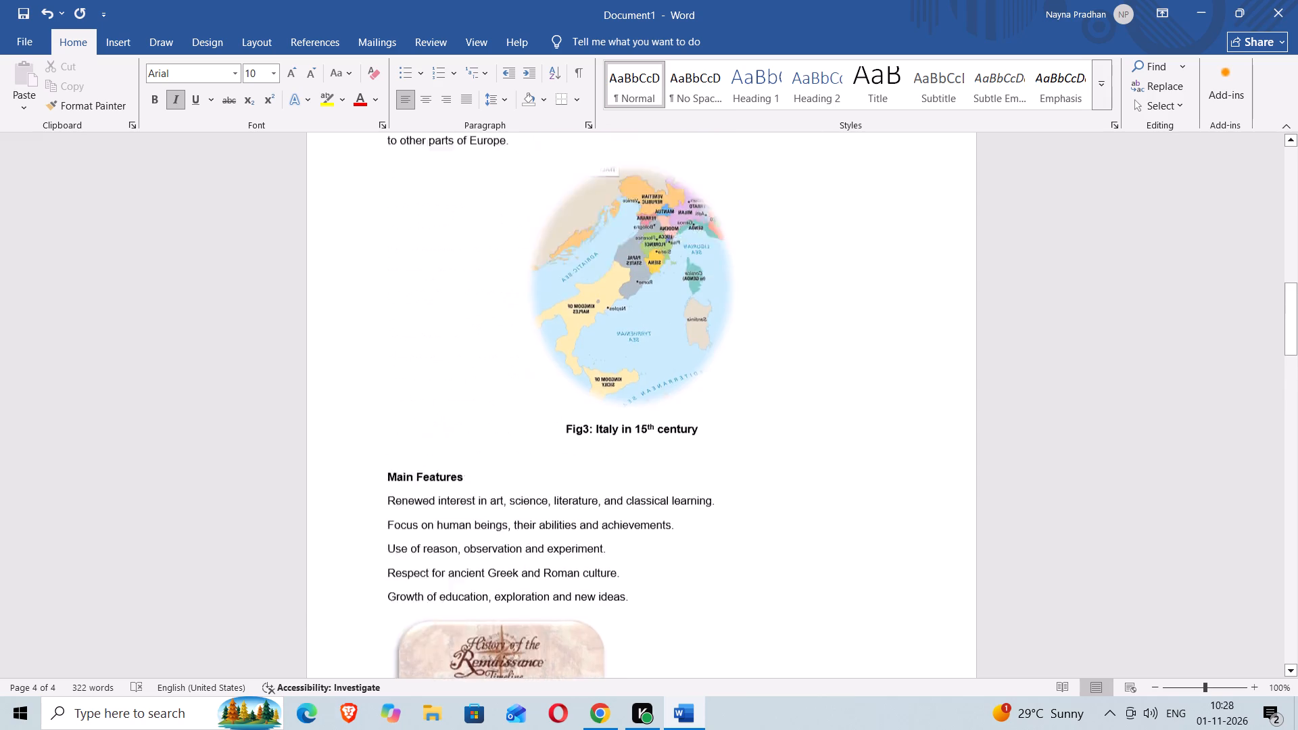
scroll(768, 516, up, 4)
scroll(768, 516, up, 20)
scroll(768, 516, up, 6)
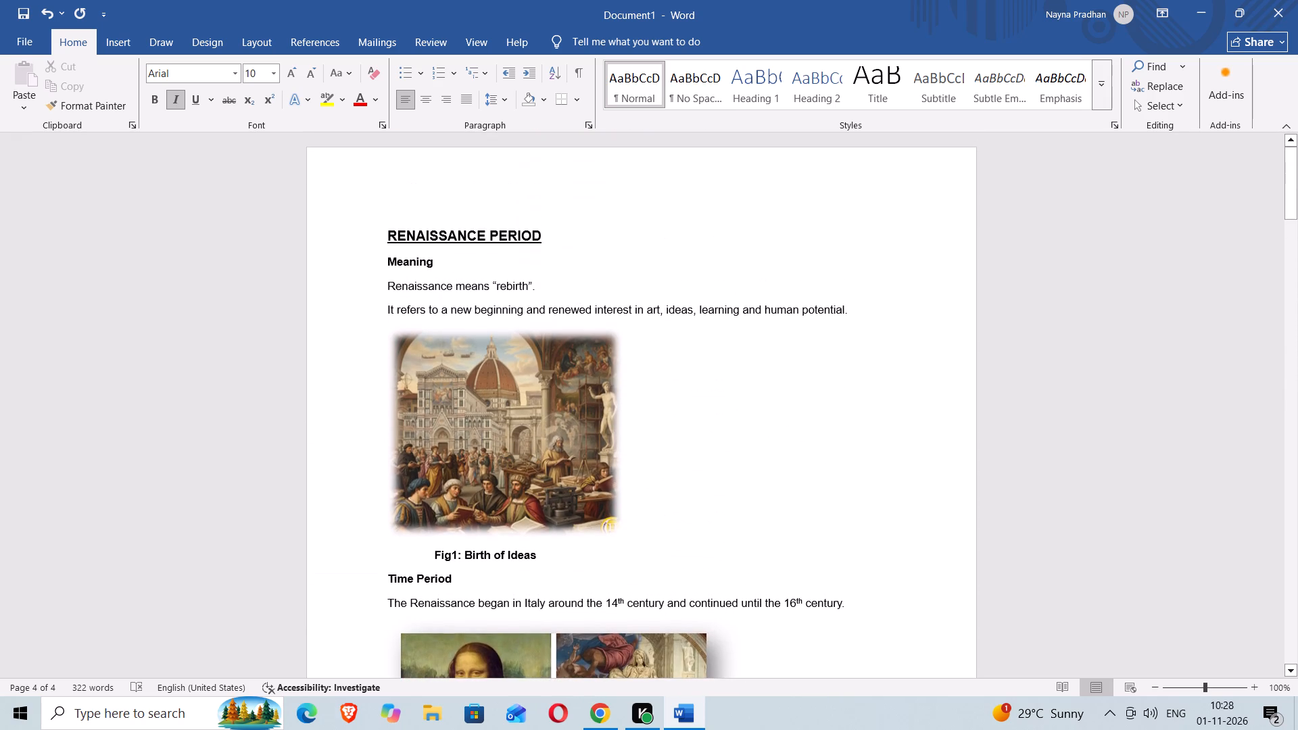
scroll(767, 516, up, 3)
scroll(562, 272, down, 1)
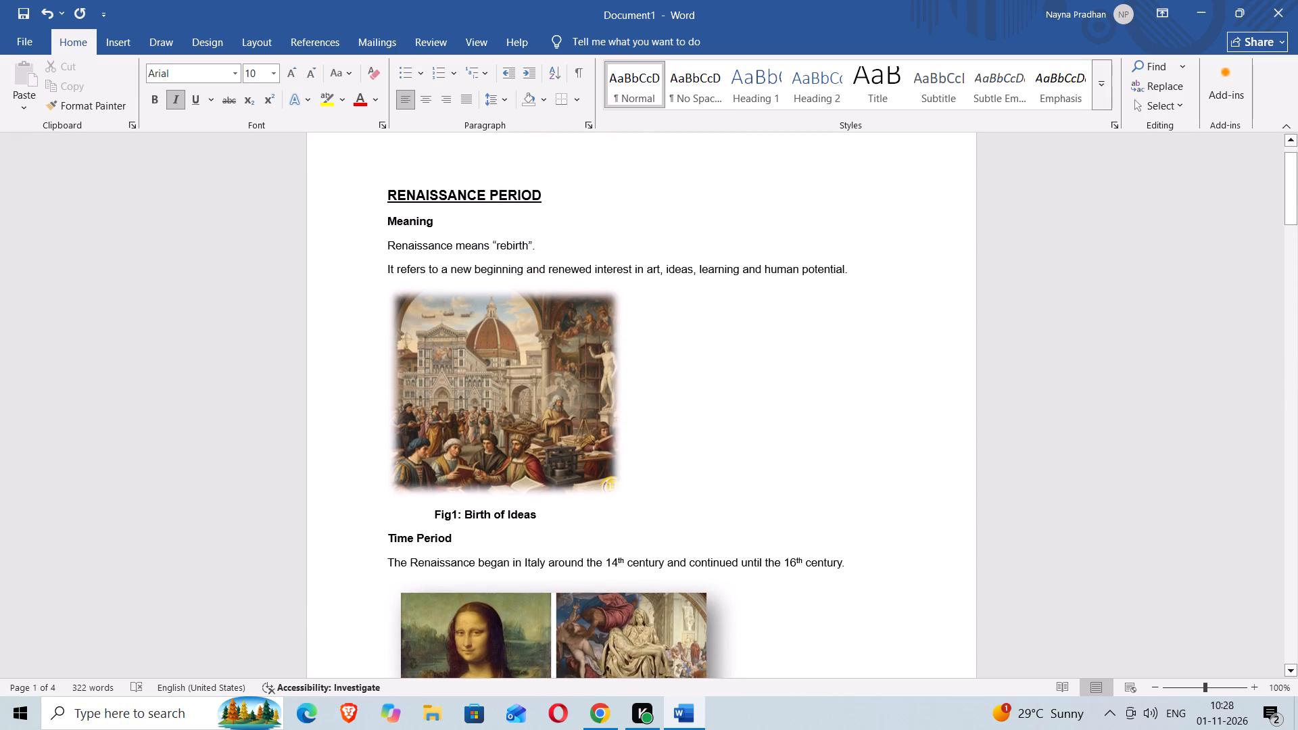
scroll(562, 272, down, 6)
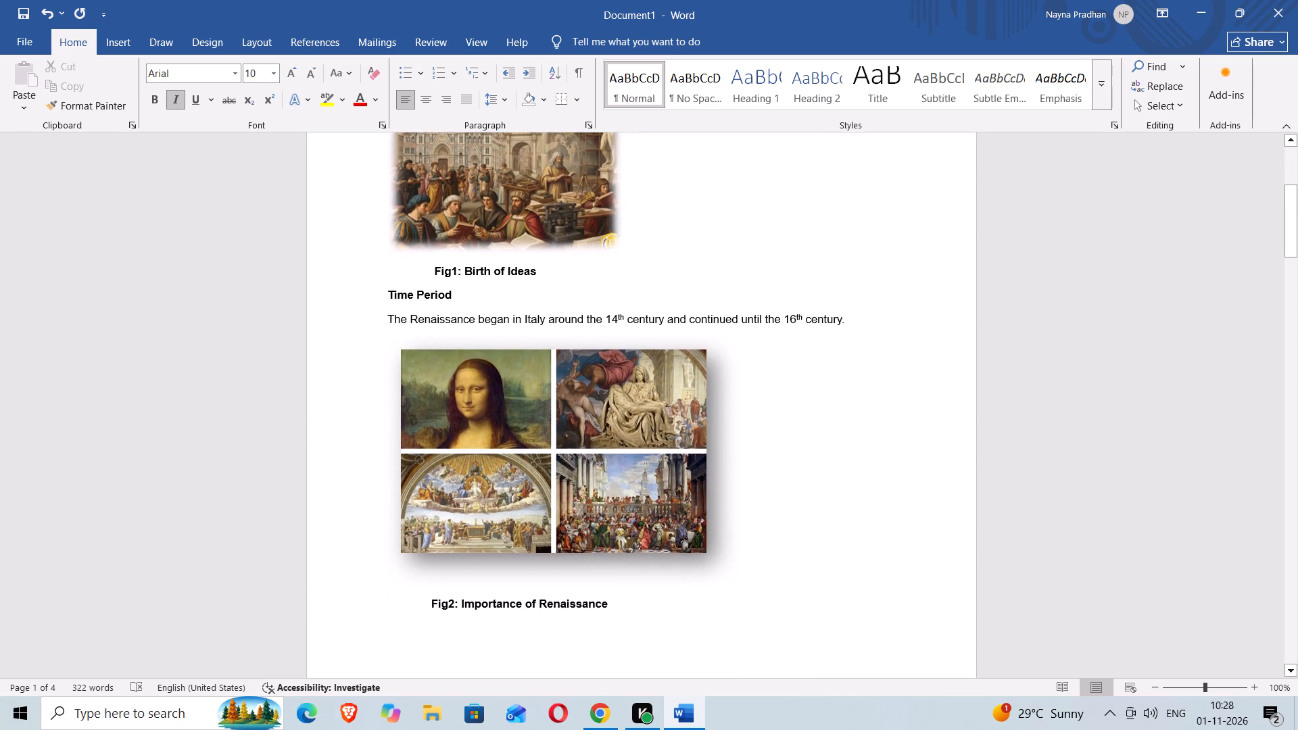
scroll(562, 272, down, 4)
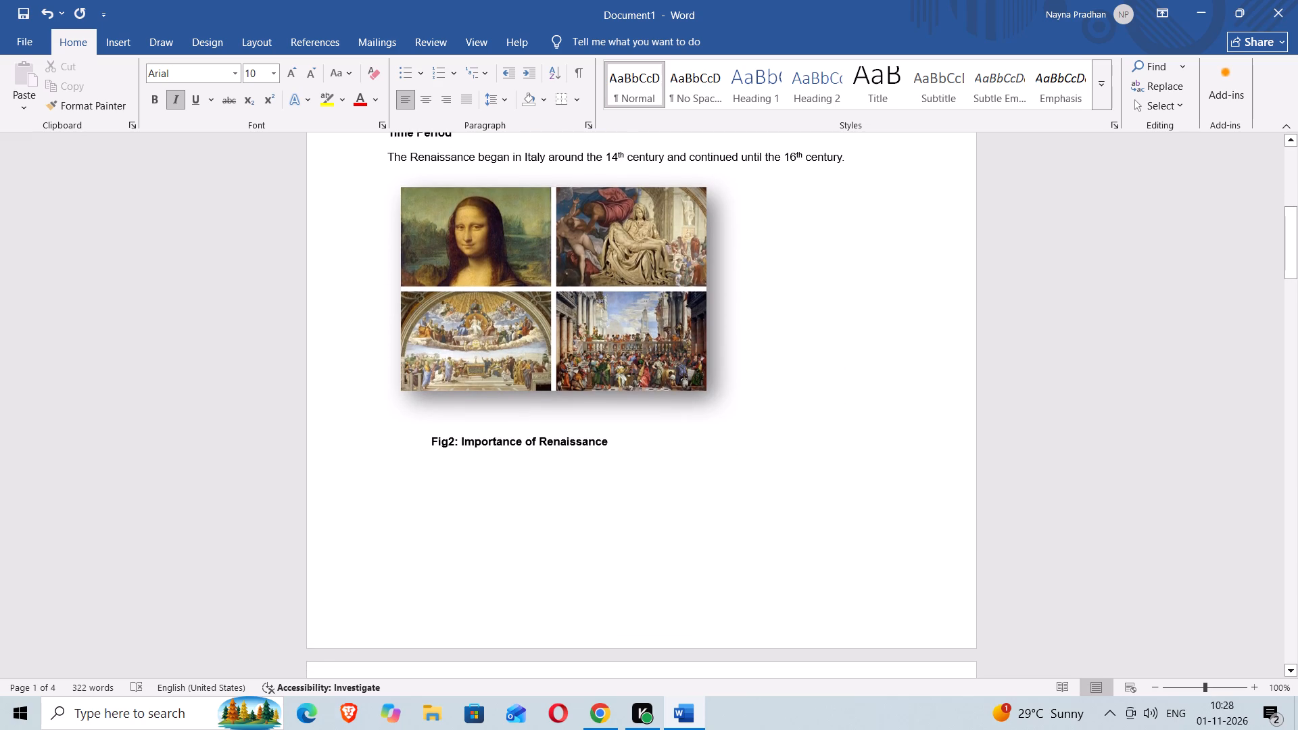
scroll(631, 414, down, 4)
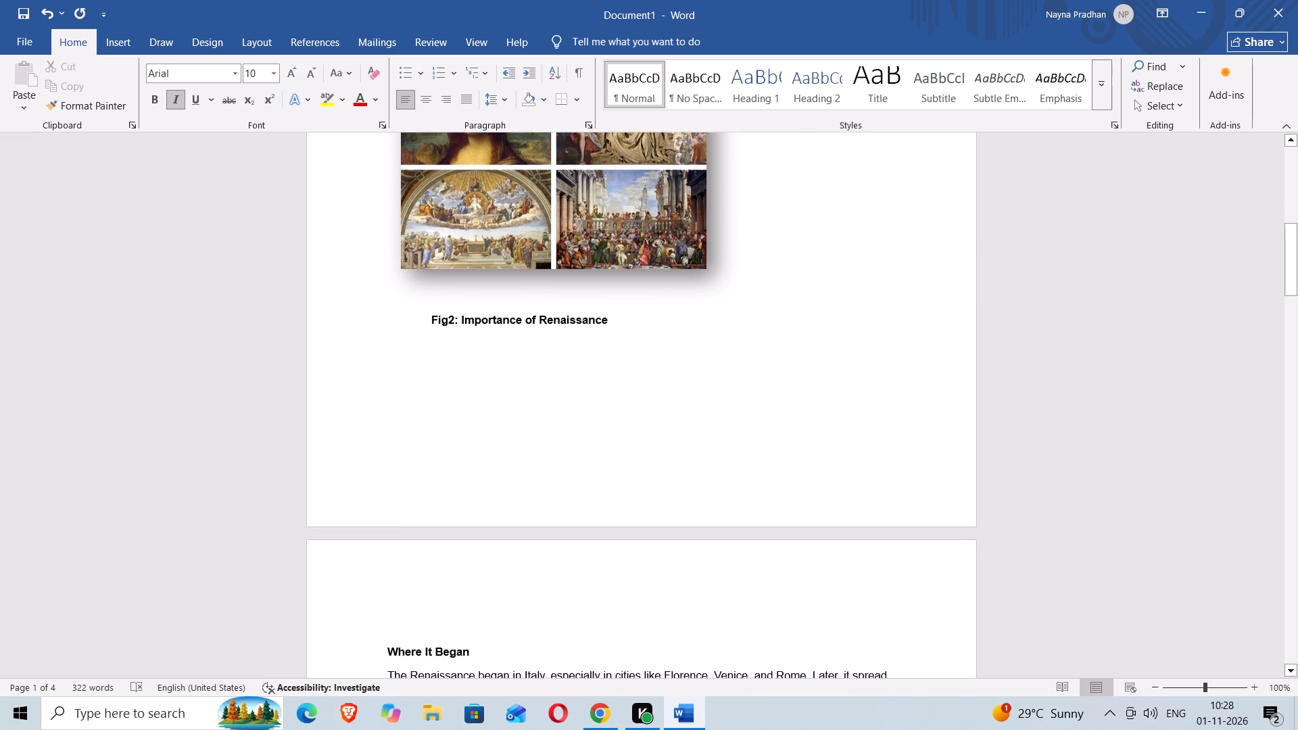
scroll(631, 414, down, 10)
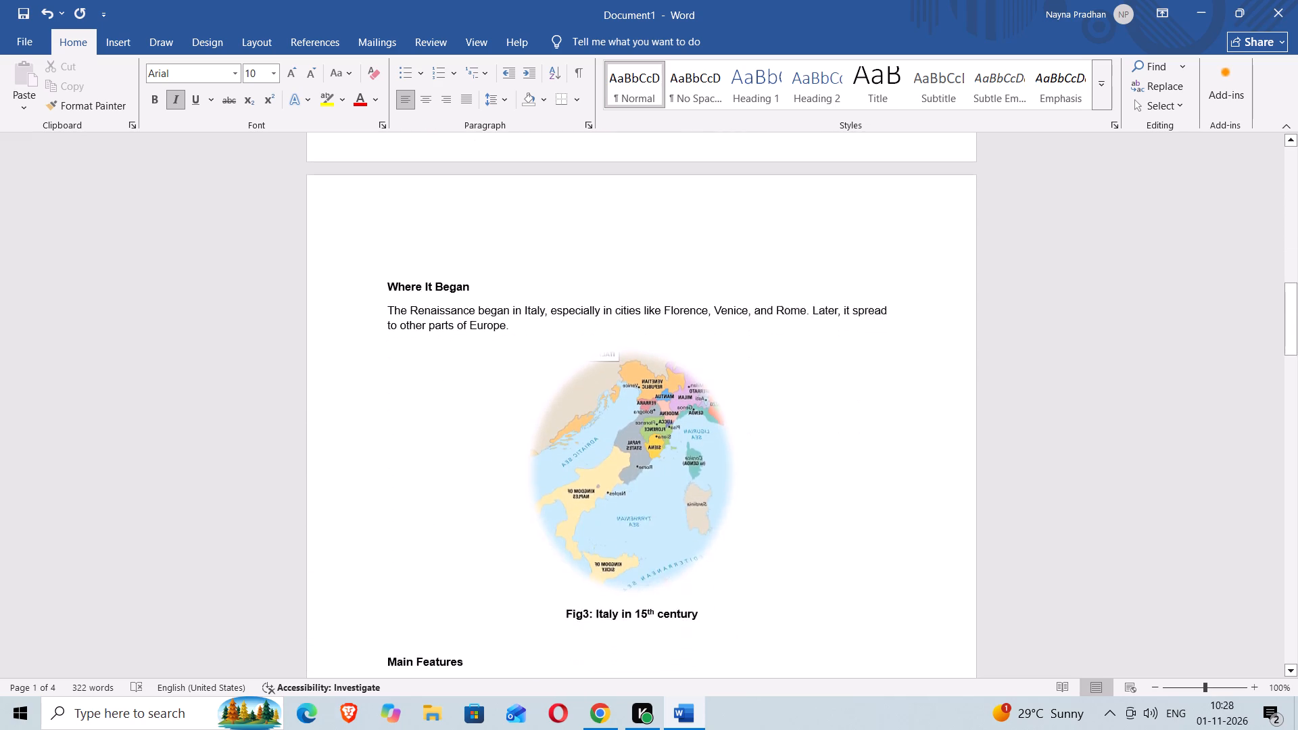
scroll(631, 414, down, 7)
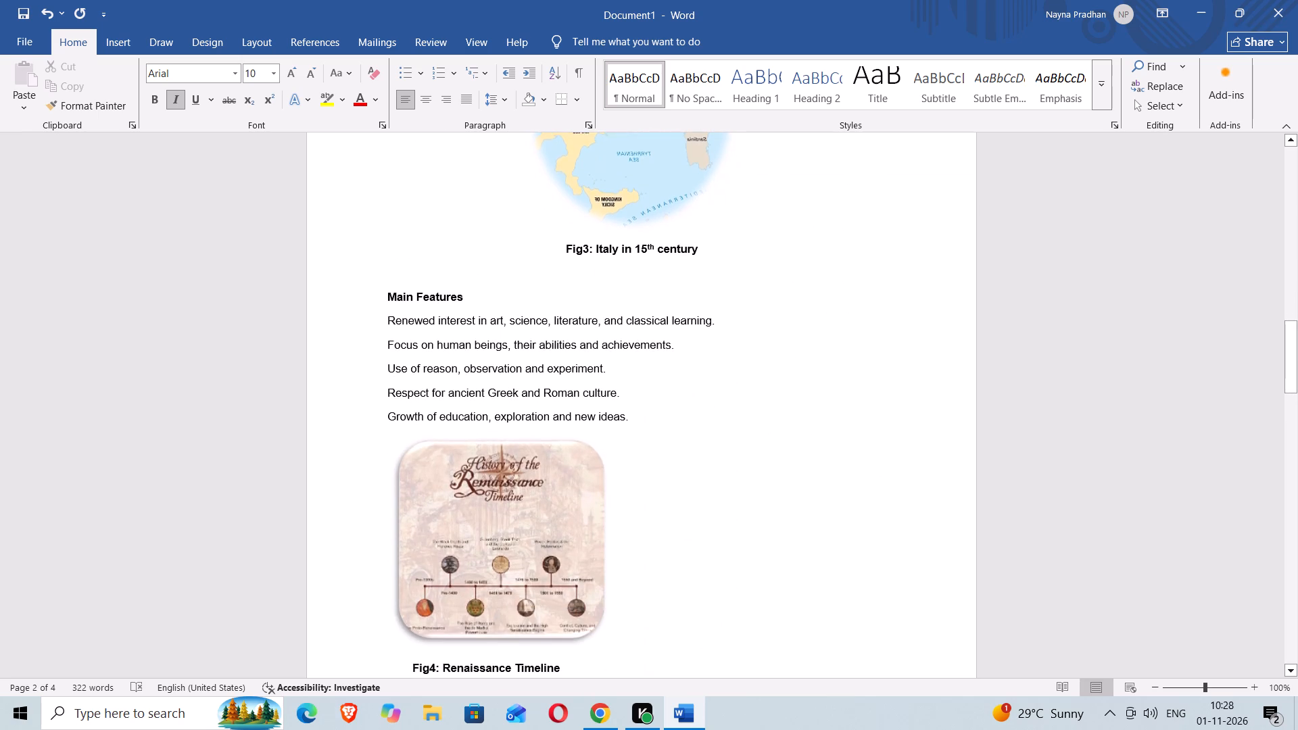
scroll(631, 414, down, 7)
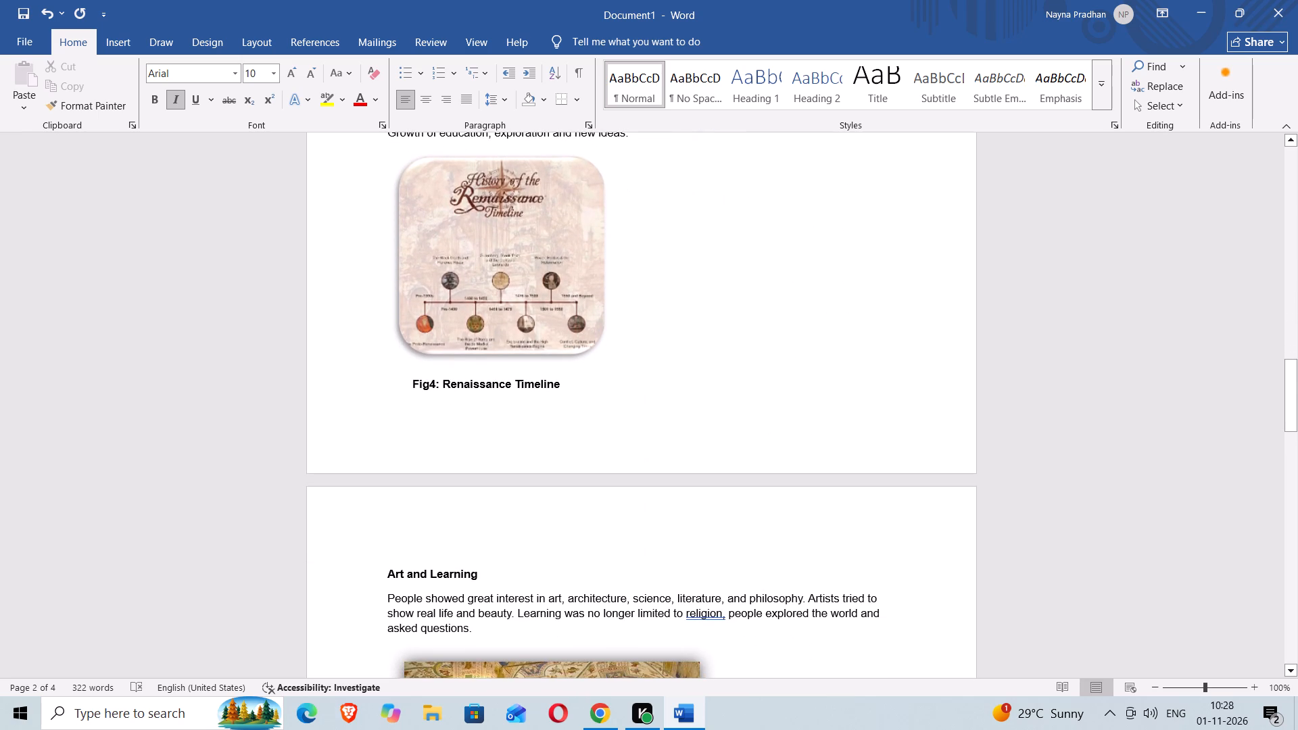
scroll(631, 414, down, 8)
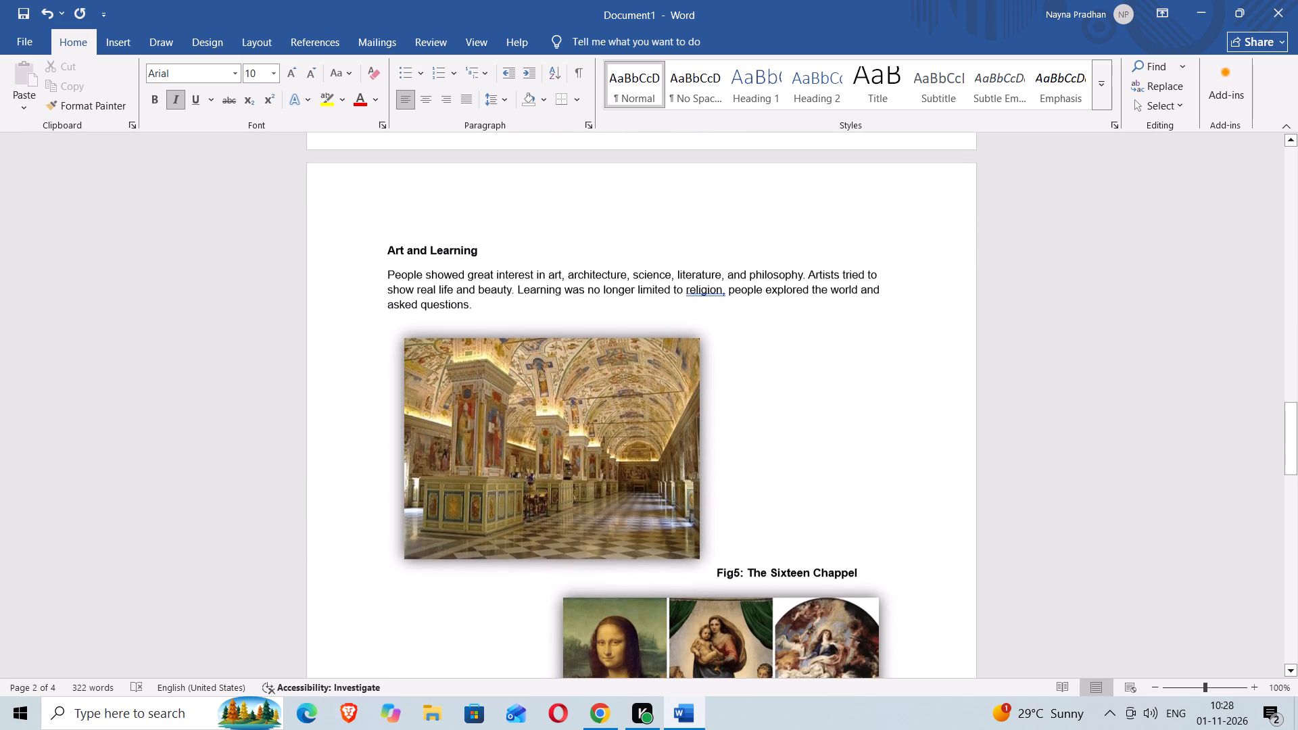
scroll(631, 414, down, 4)
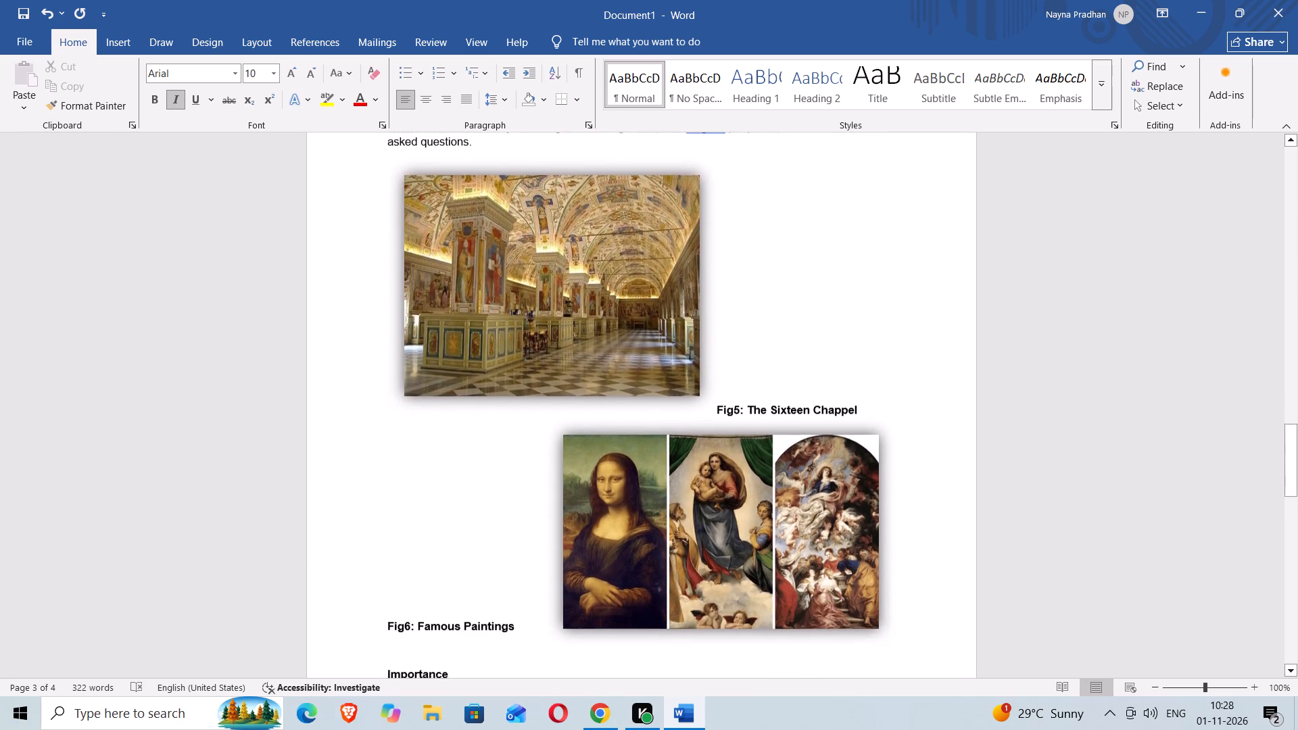
scroll(631, 414, down, 6)
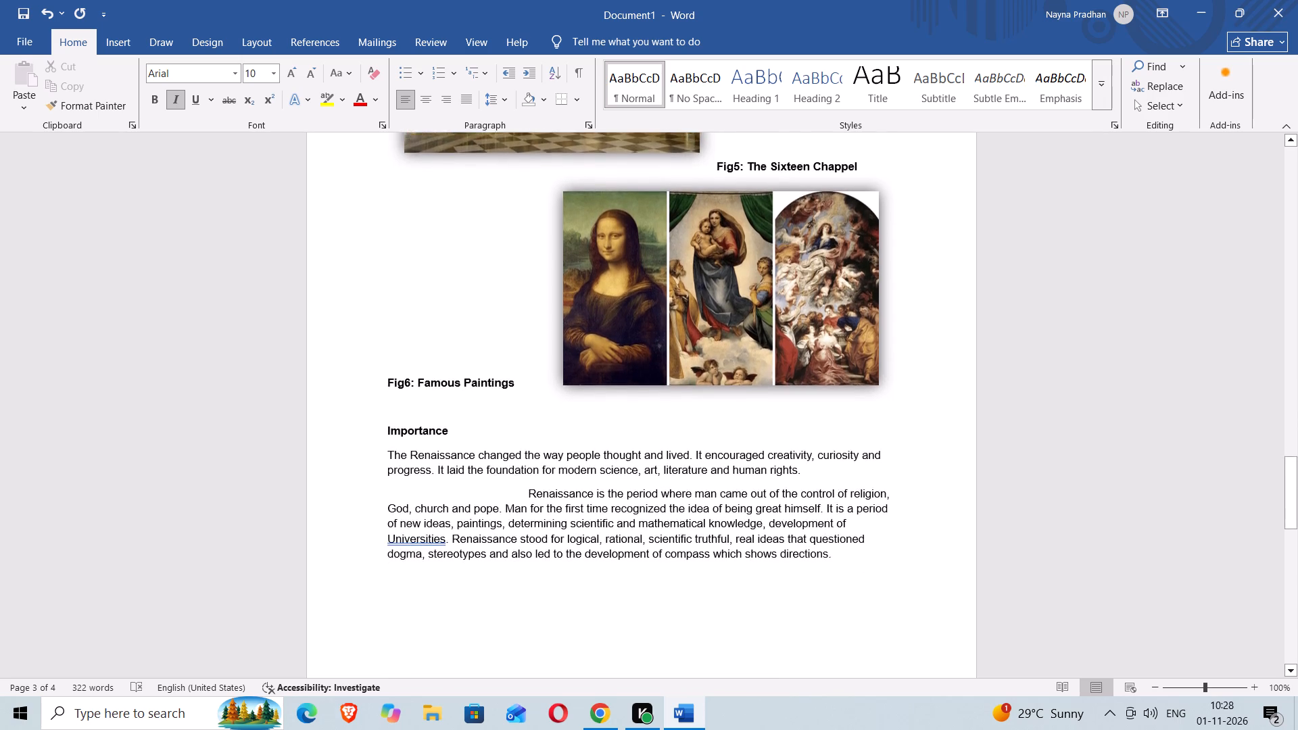
scroll(631, 414, down, 12)
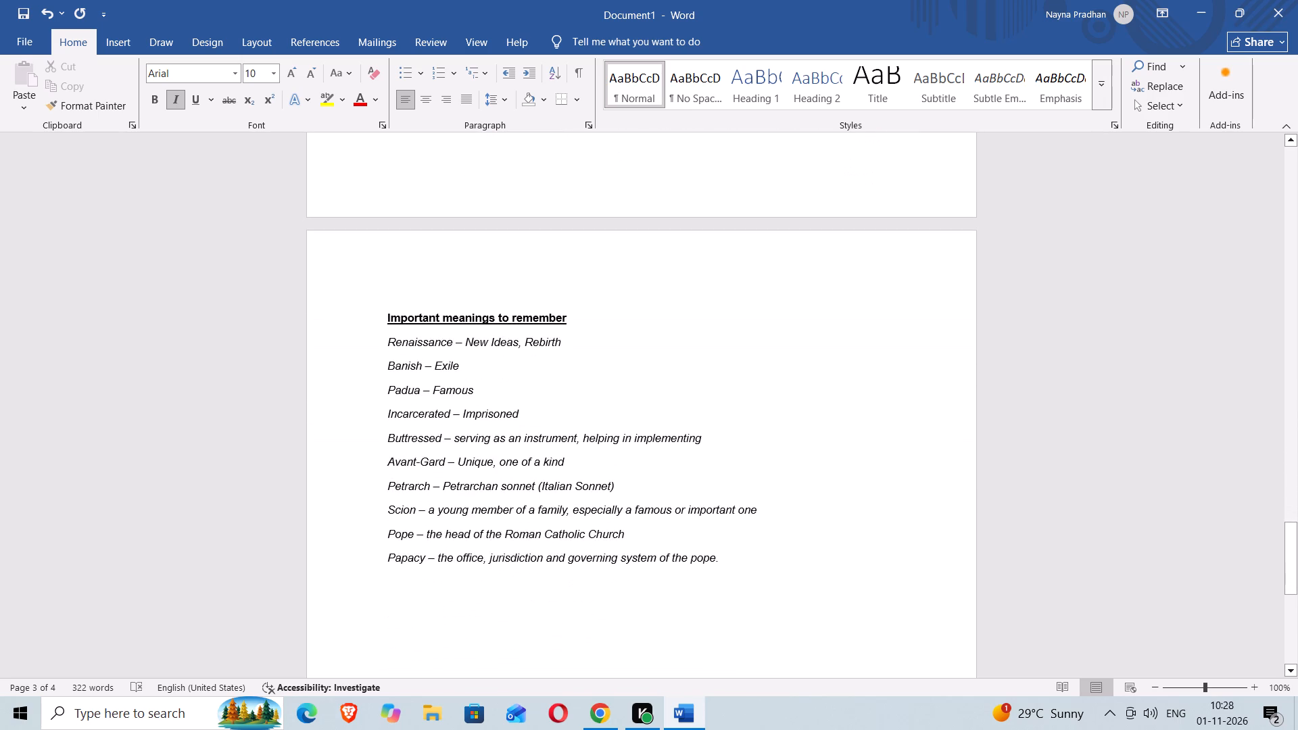
Change "Universities" to lowercase "universities" in the last paragraph of the Importance section.
scroll(631, 414, up, 5)
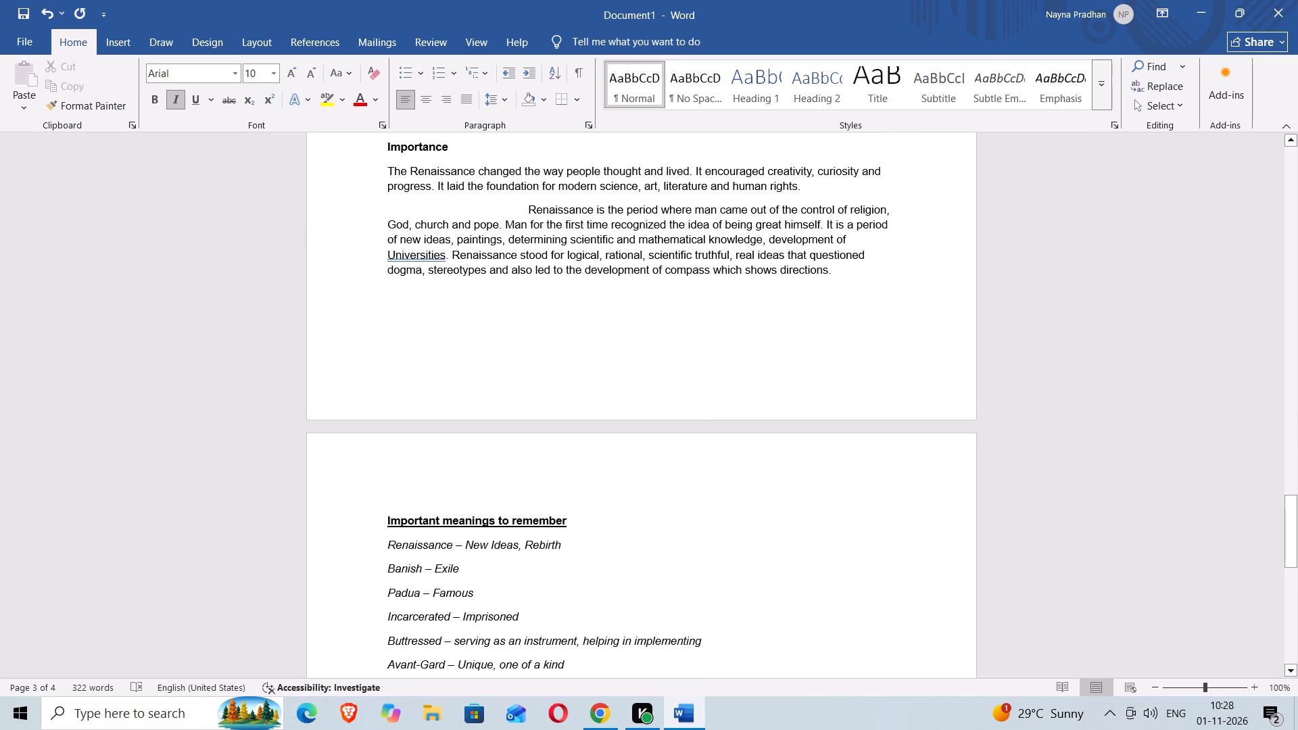
click(446, 258)
key(space)
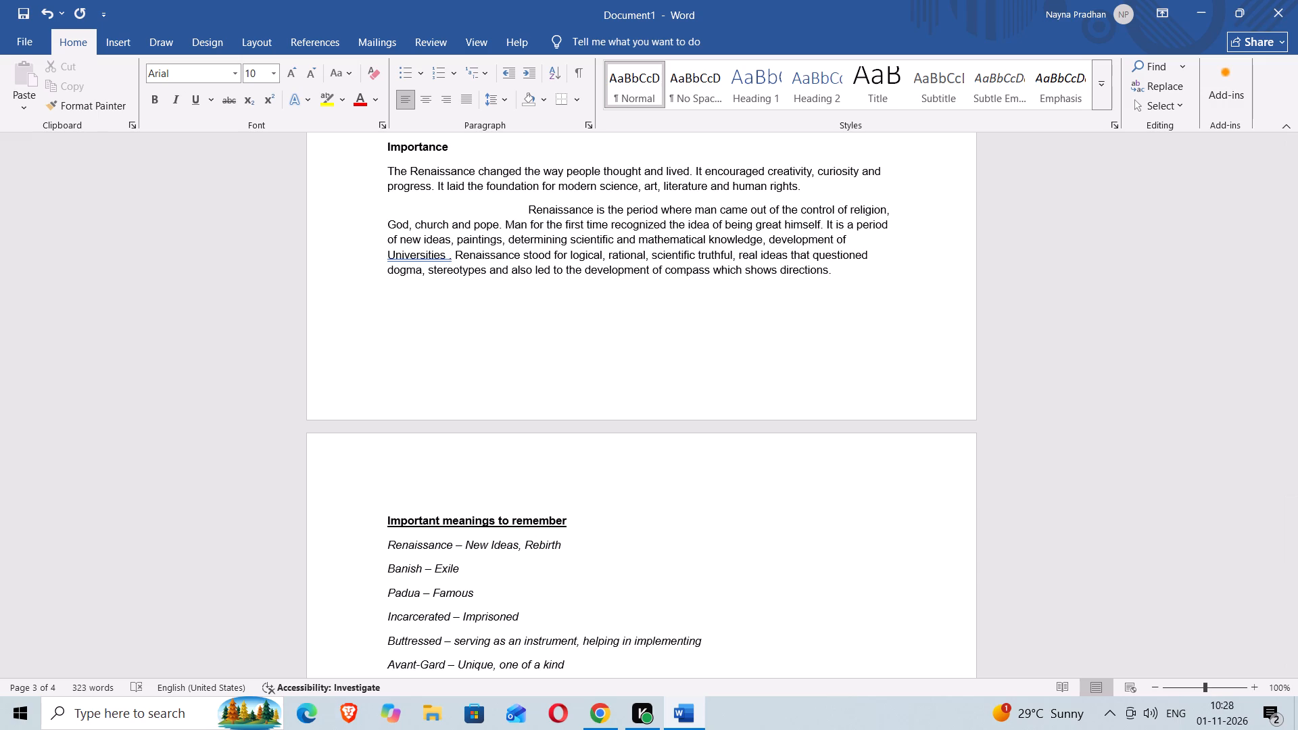
key(BackSpace)
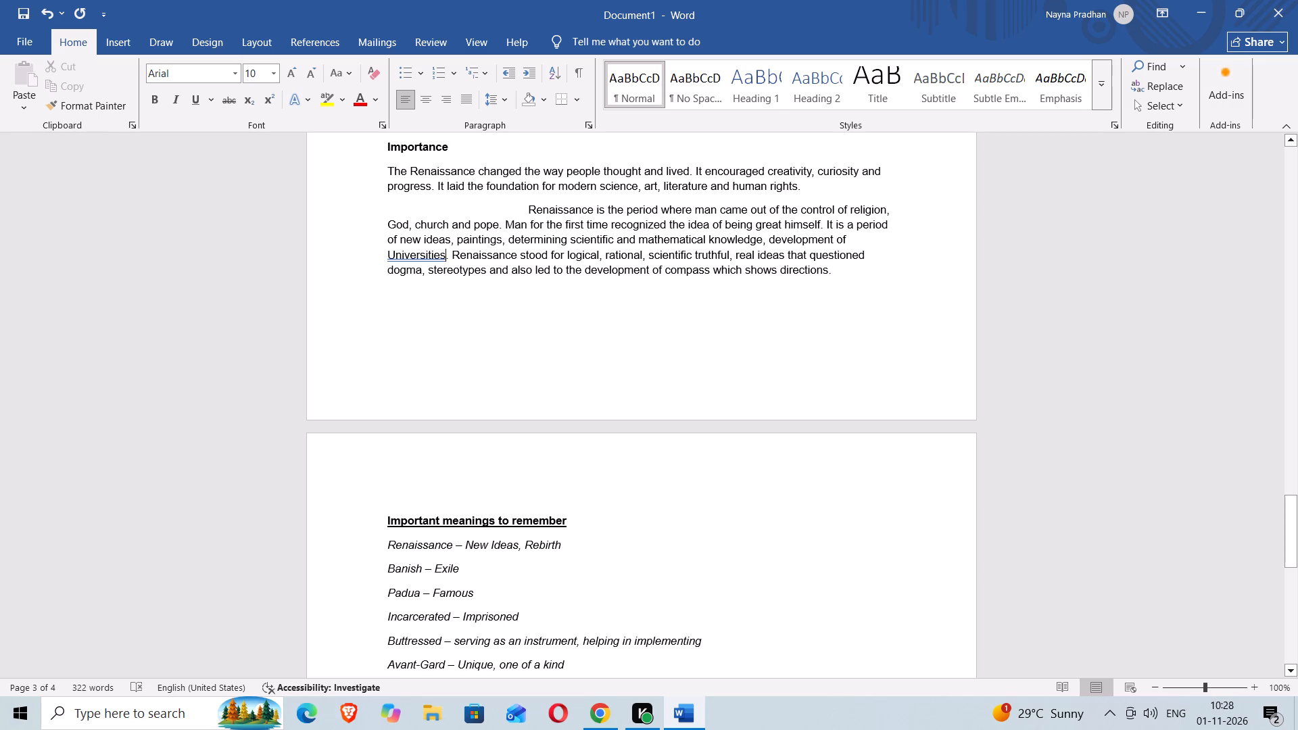
click(395, 255)
key(BackSpace)
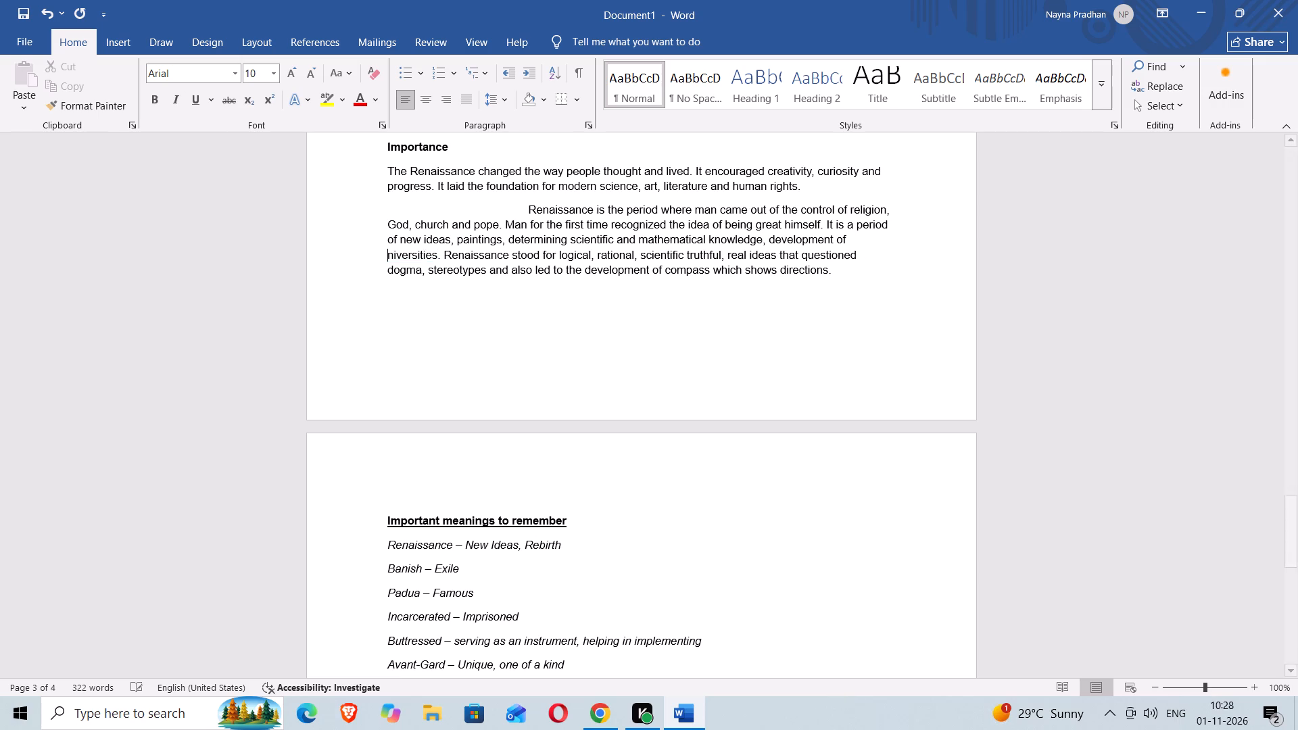
key(u)
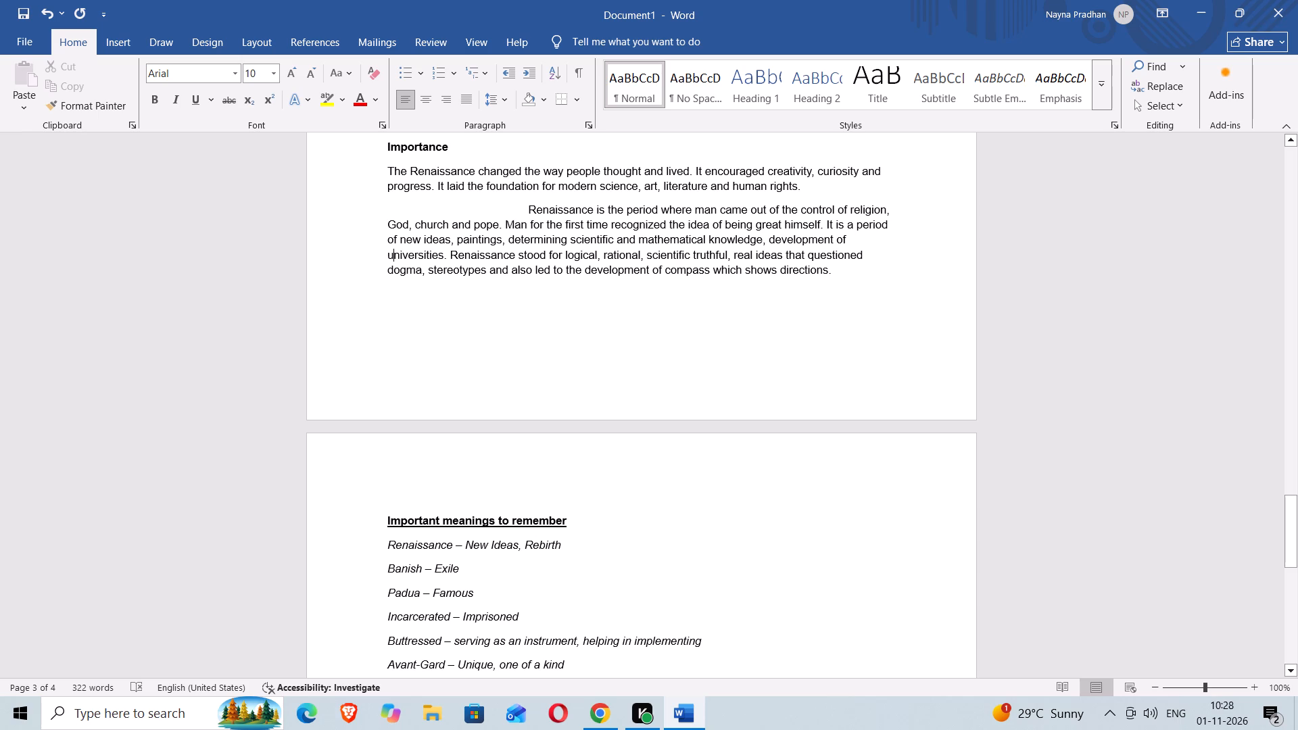
click(831, 270)
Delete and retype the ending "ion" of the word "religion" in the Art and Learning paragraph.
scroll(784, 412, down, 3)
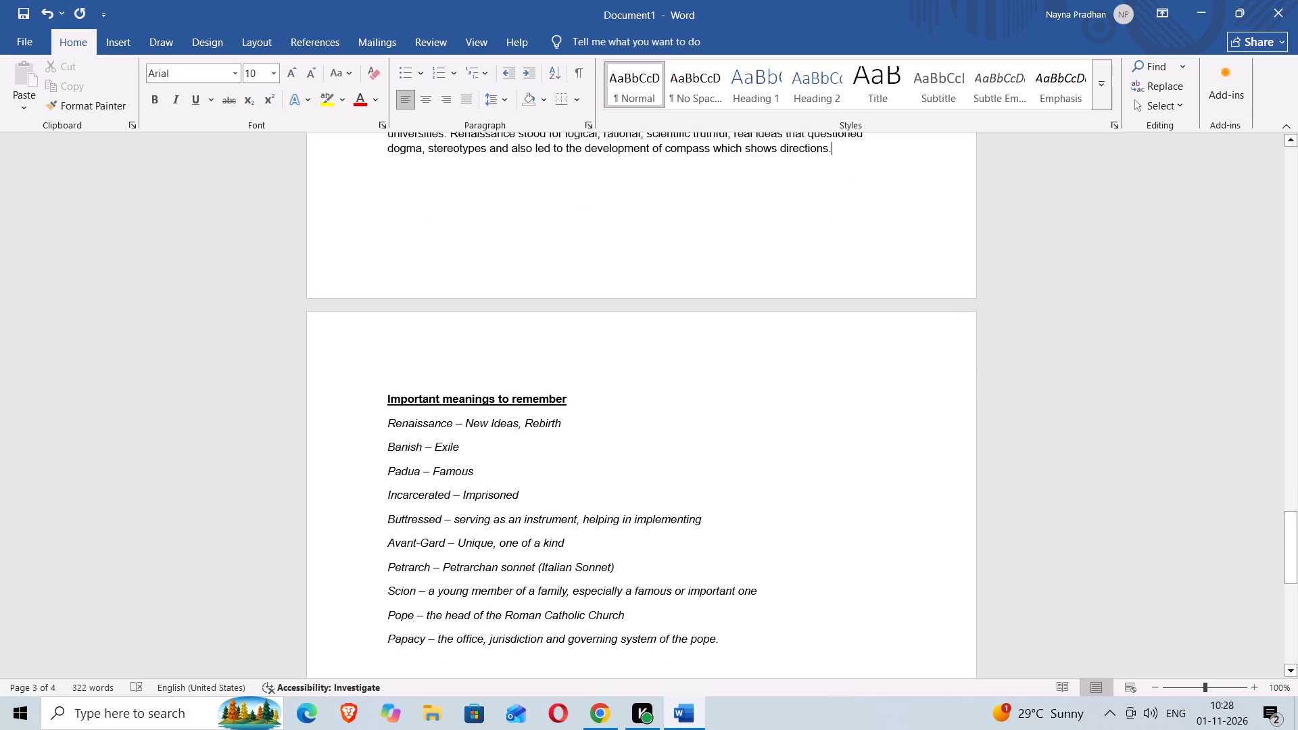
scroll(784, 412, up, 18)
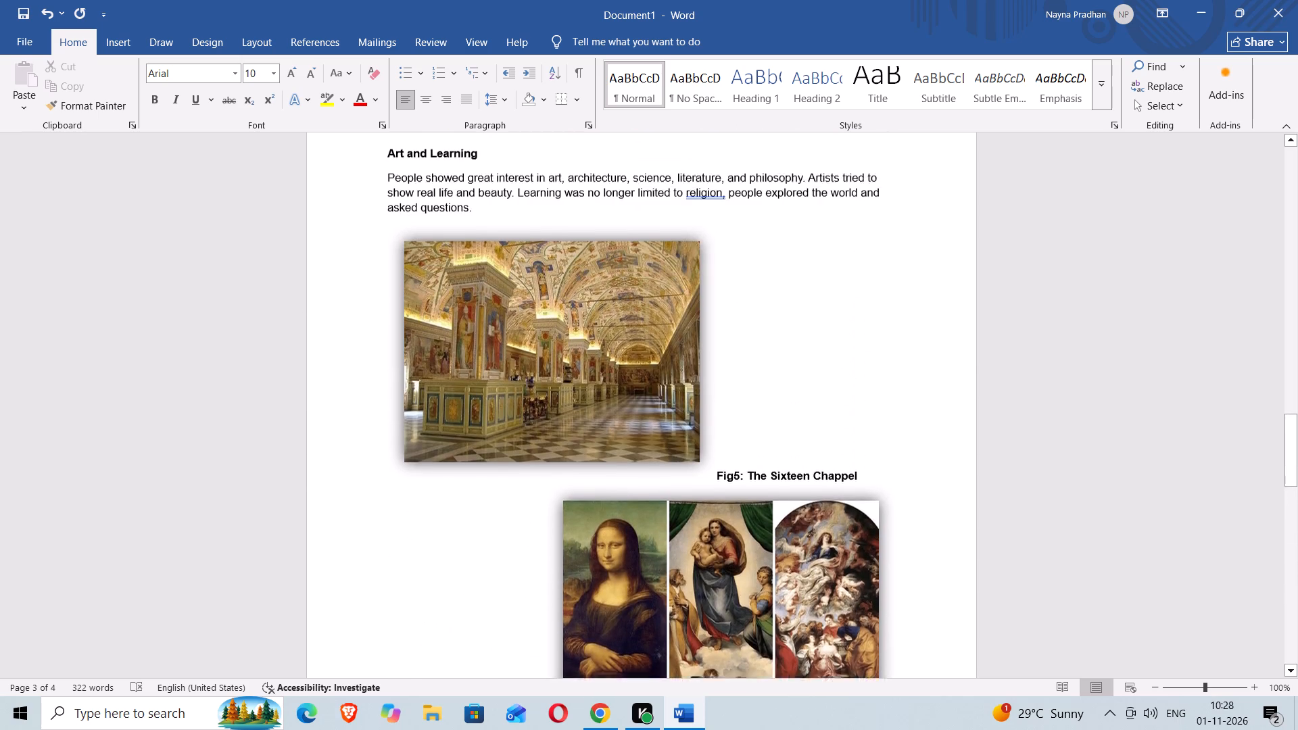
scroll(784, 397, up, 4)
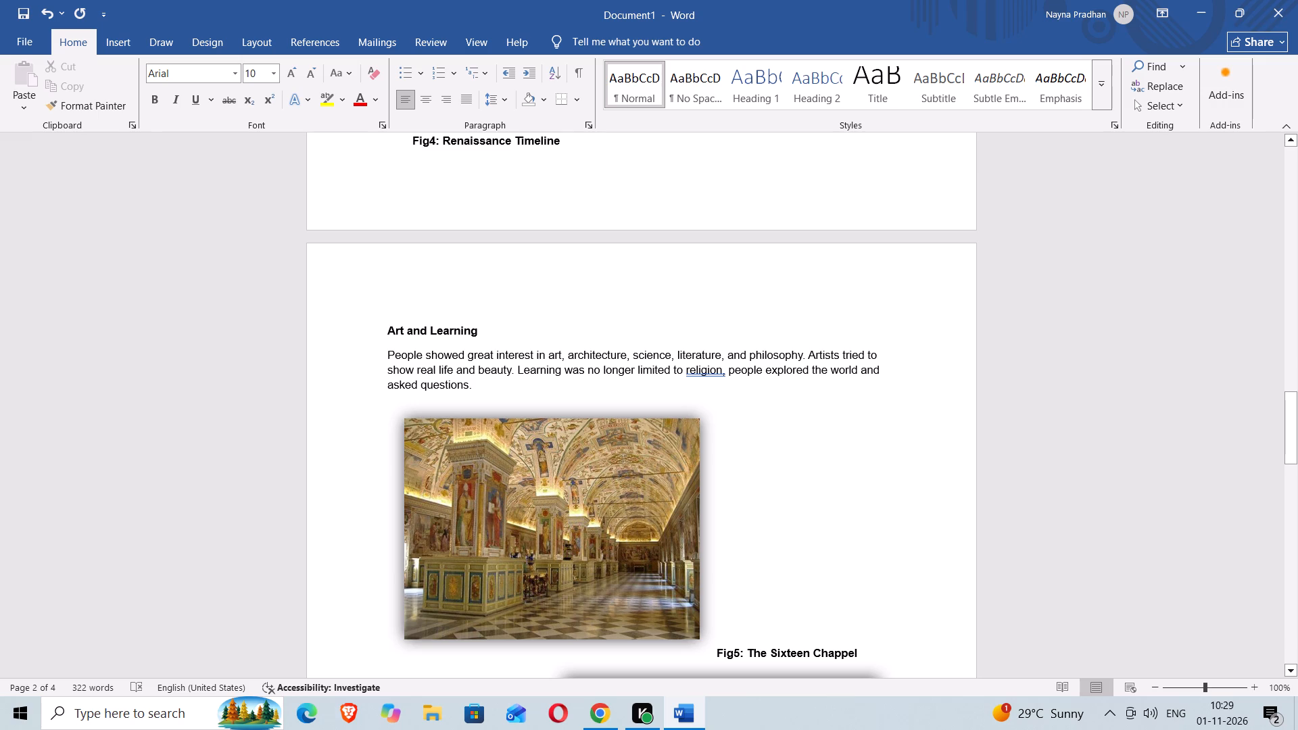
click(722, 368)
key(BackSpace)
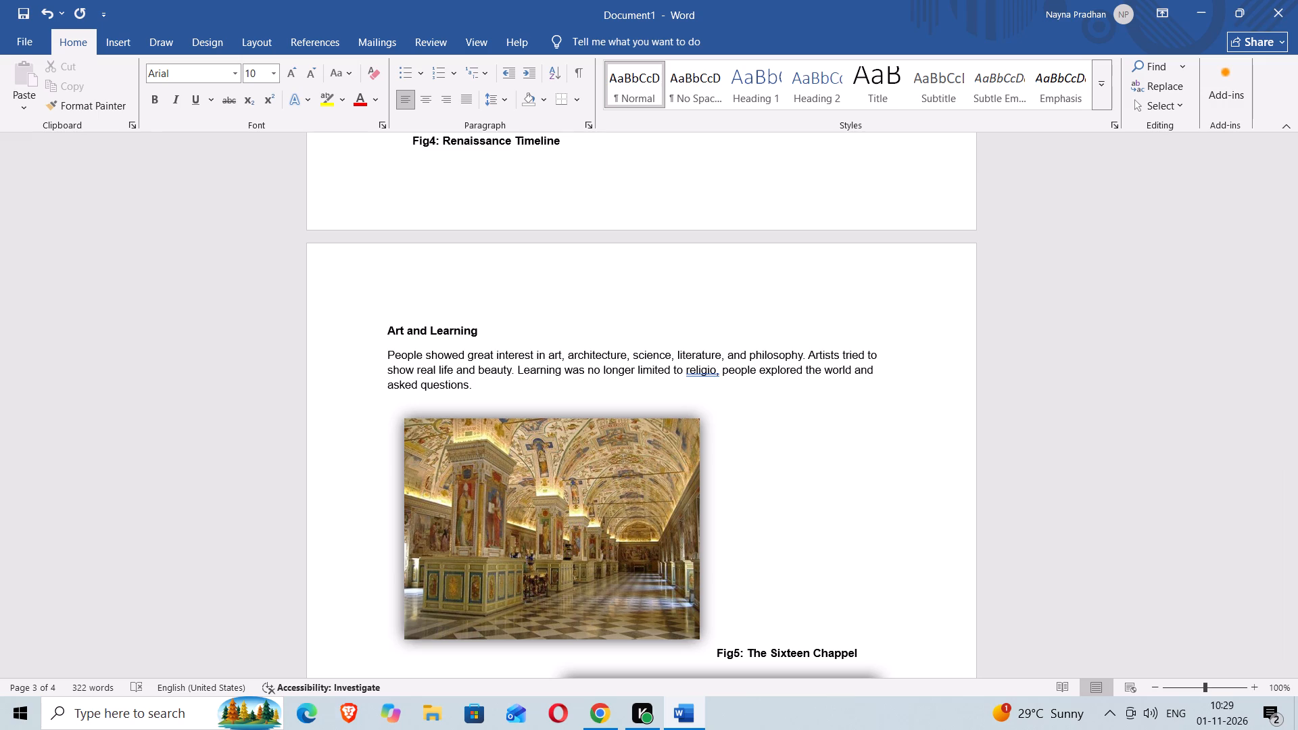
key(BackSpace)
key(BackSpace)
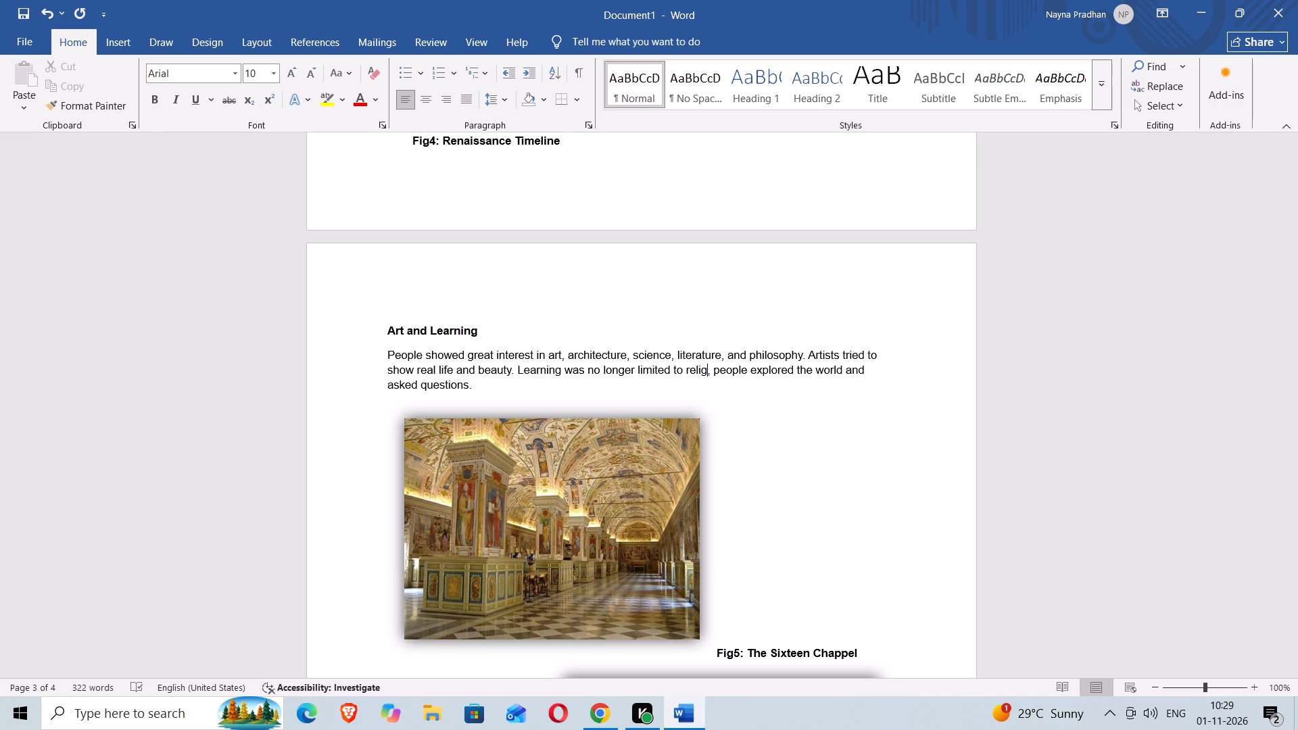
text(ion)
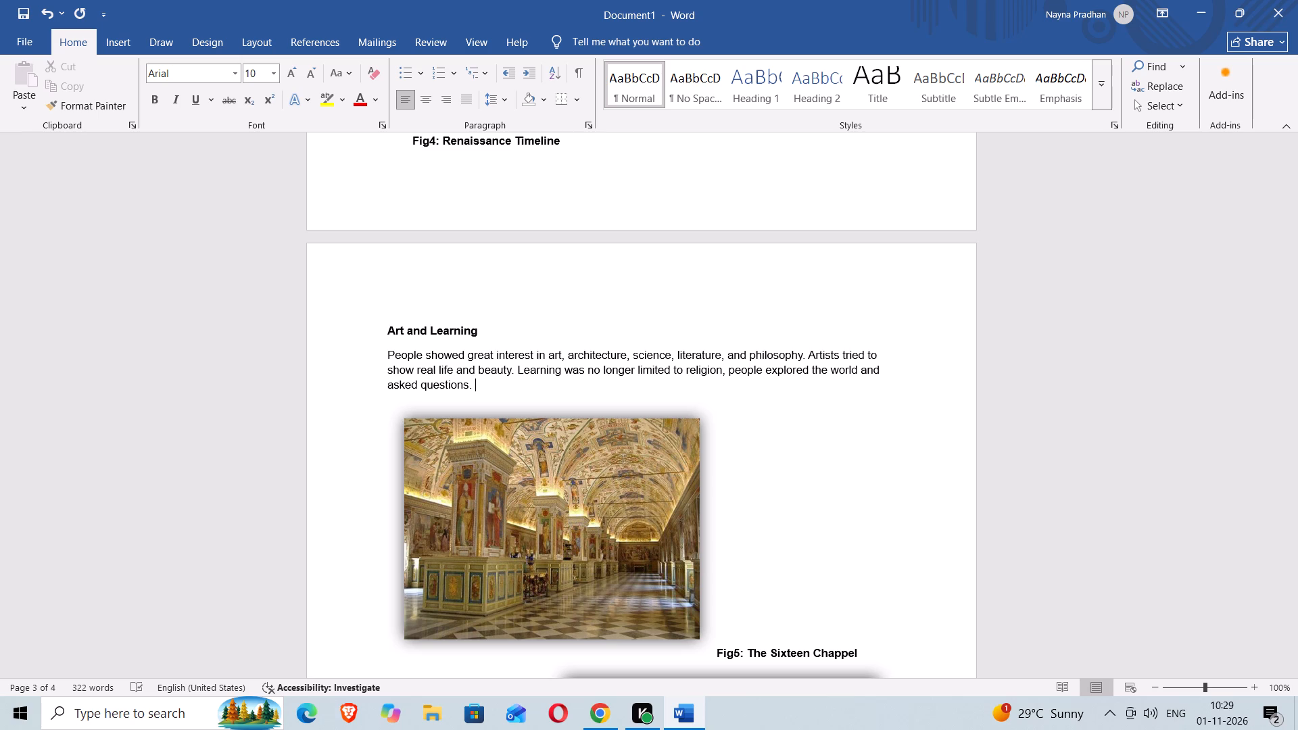
Review the document from the Art and Learning figures through the Importance section and meanings list, and back to the Main Features section.
scroll(781, 243, down, 13)
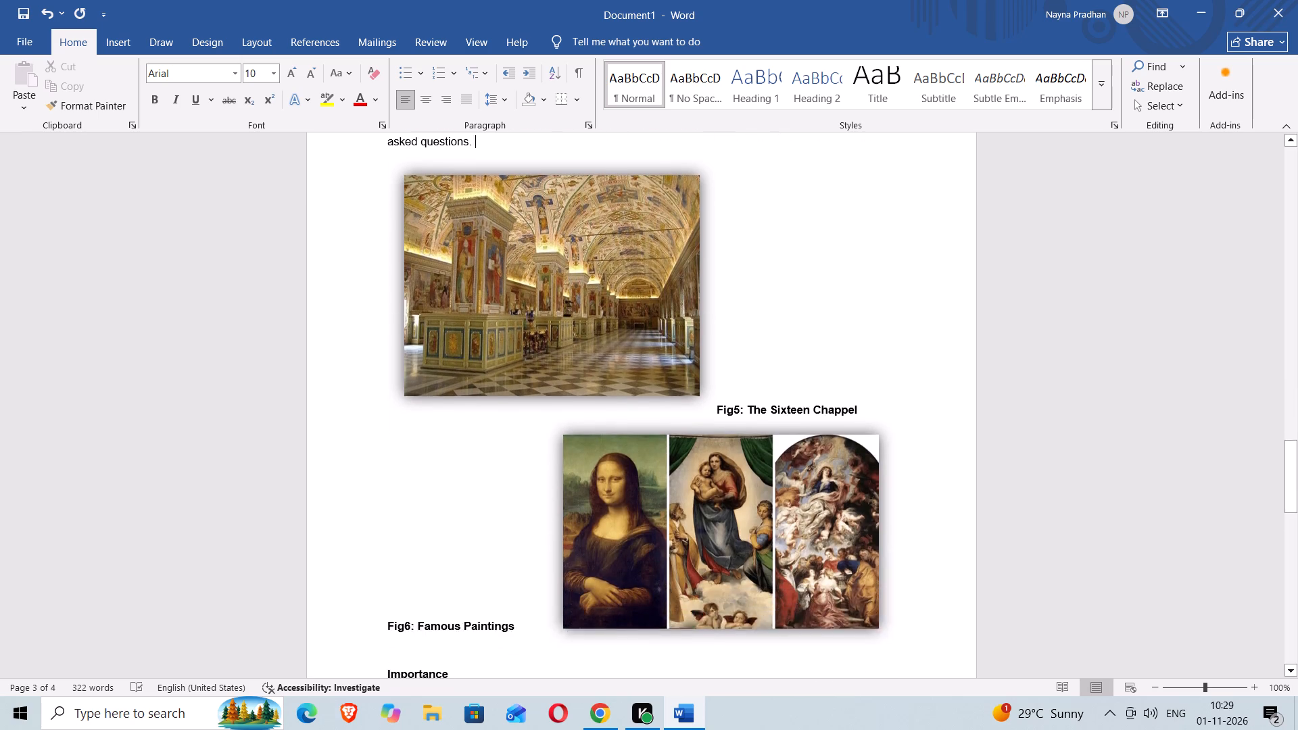
scroll(782, 242, down, 7)
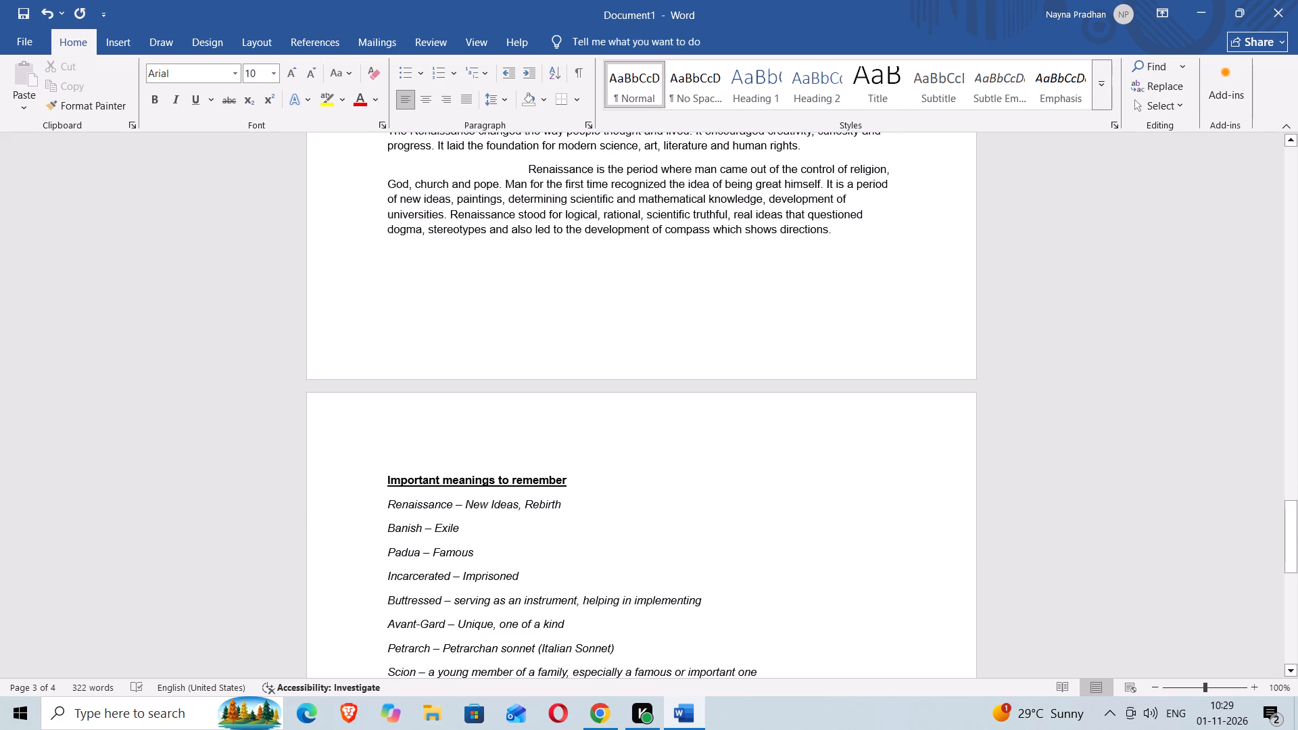
scroll(782, 242, down, 4)
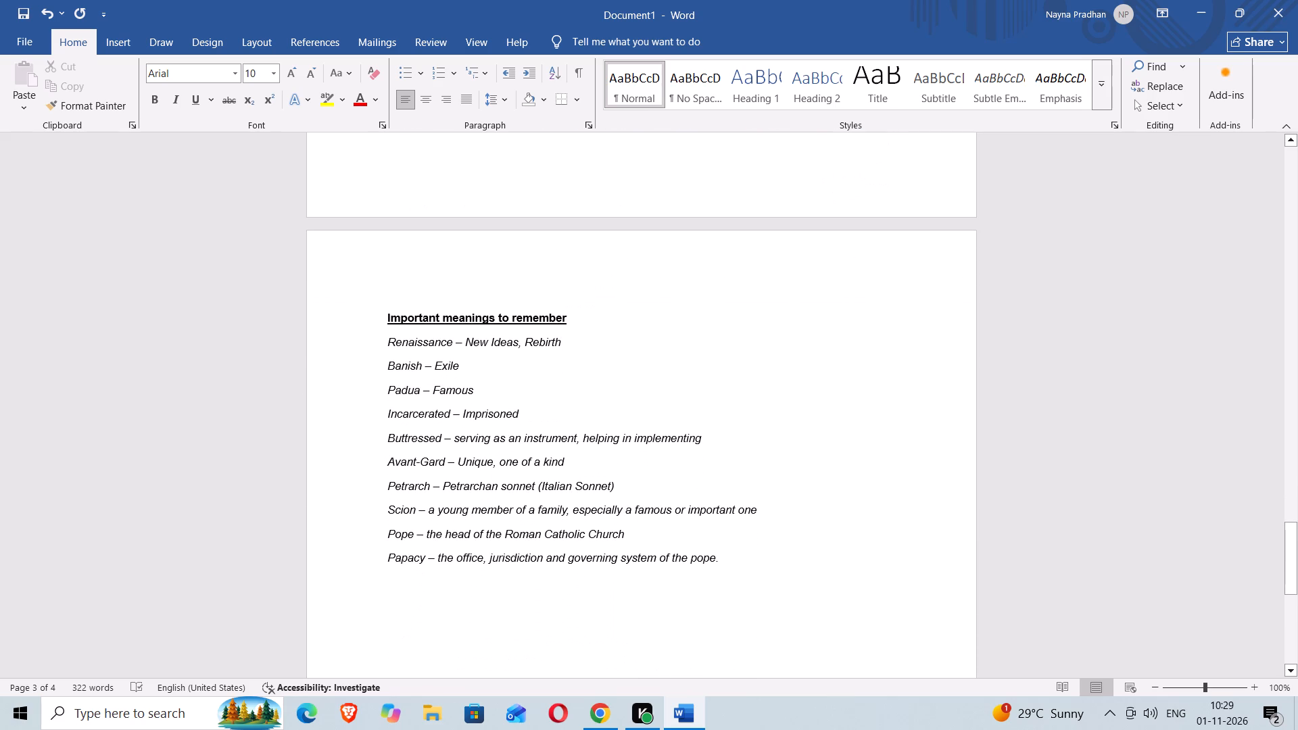
scroll(782, 242, up, 7)
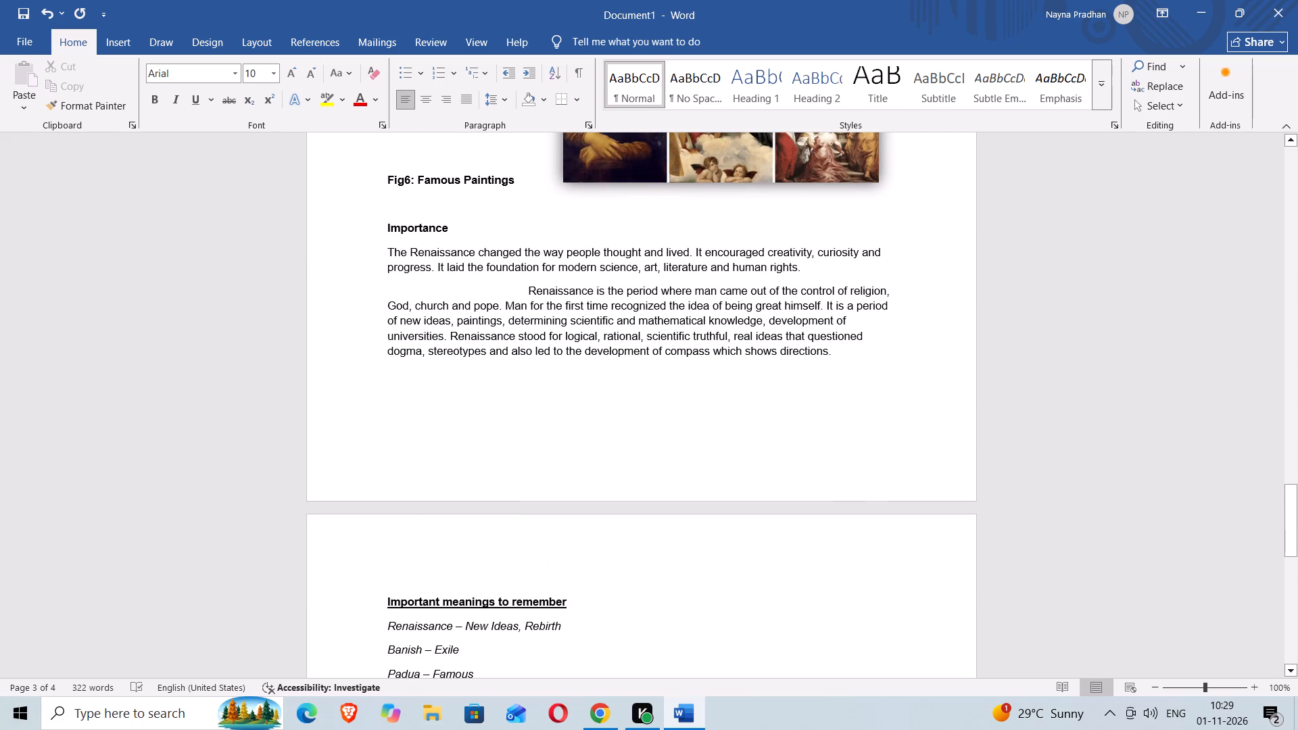
scroll(782, 242, down, 4)
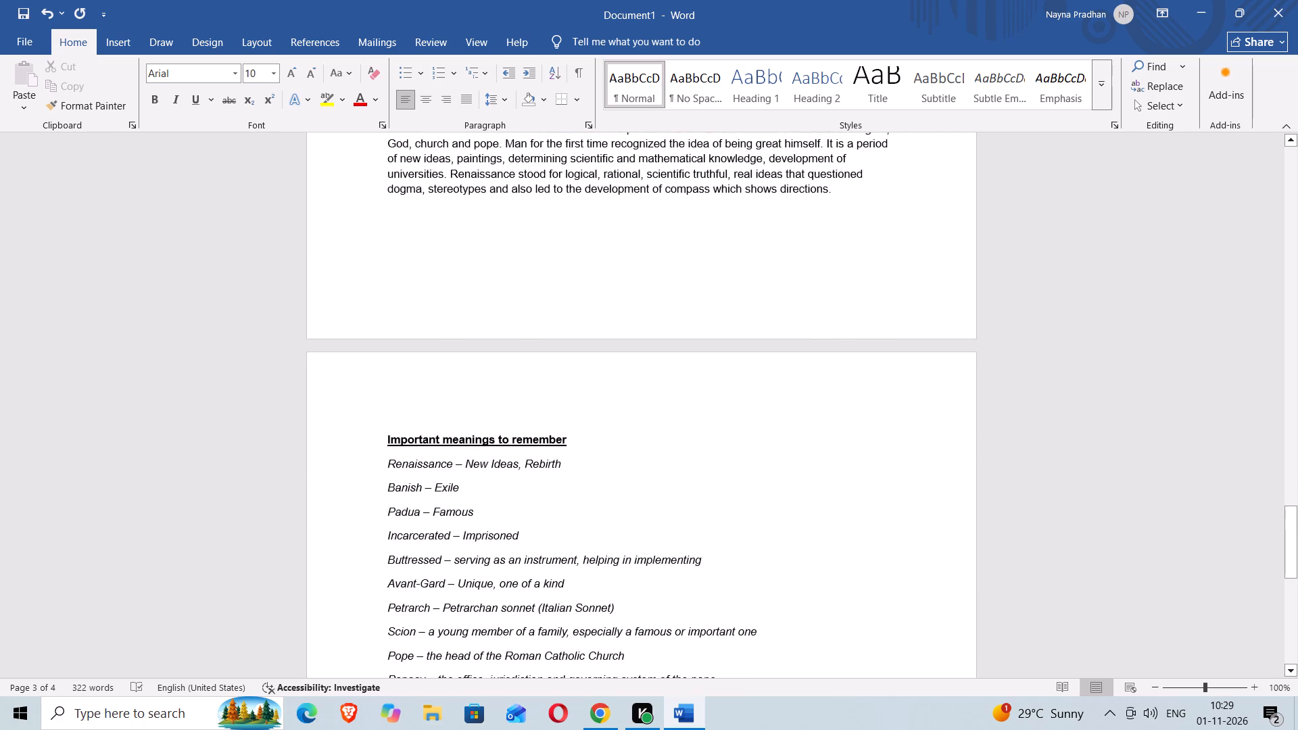
scroll(782, 242, down, 20)
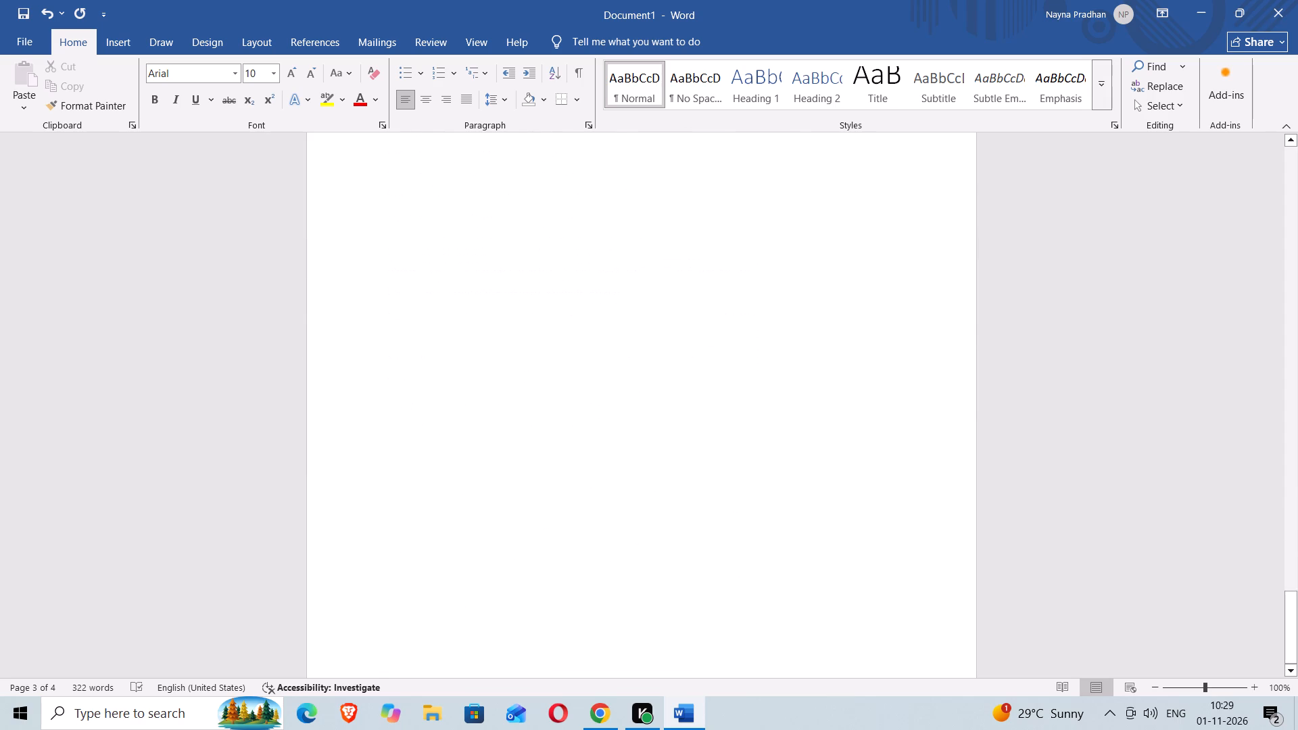
scroll(782, 242, down, 8)
scroll(782, 242, up, 20)
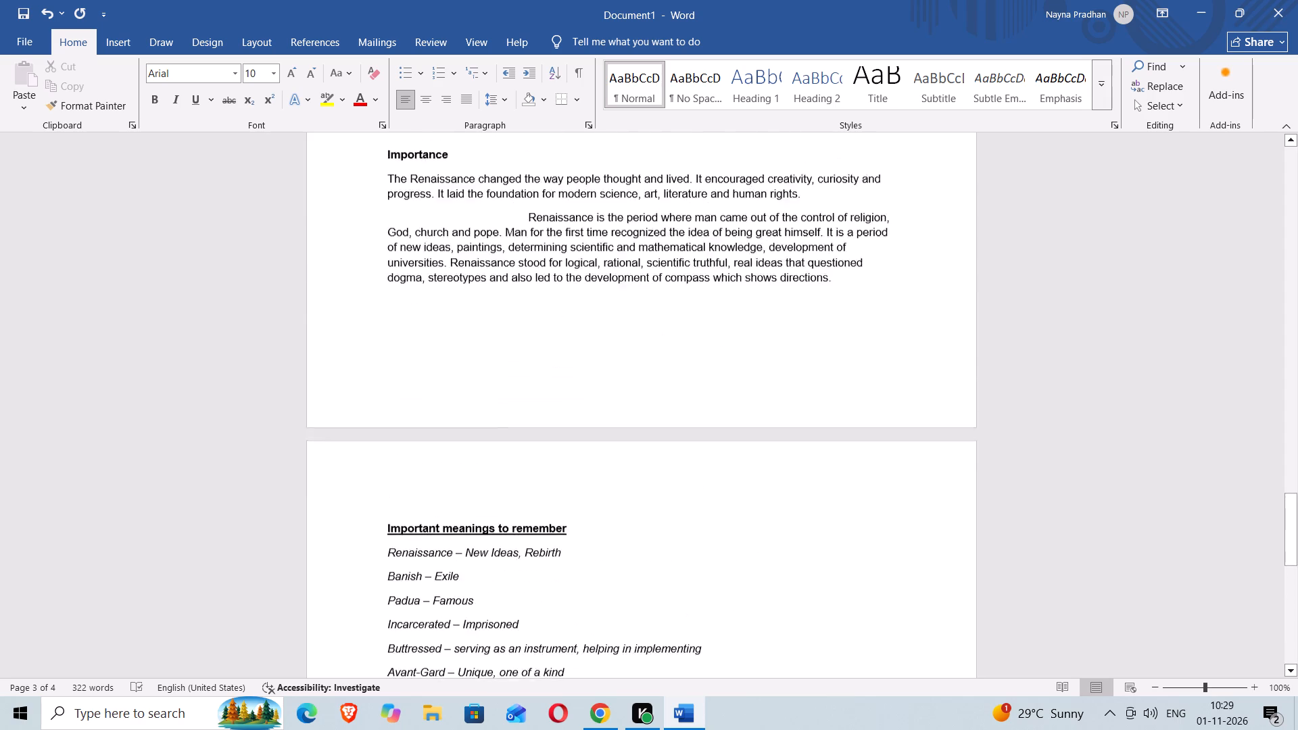
scroll(782, 242, up, 20)
scroll(782, 242, up, 12)
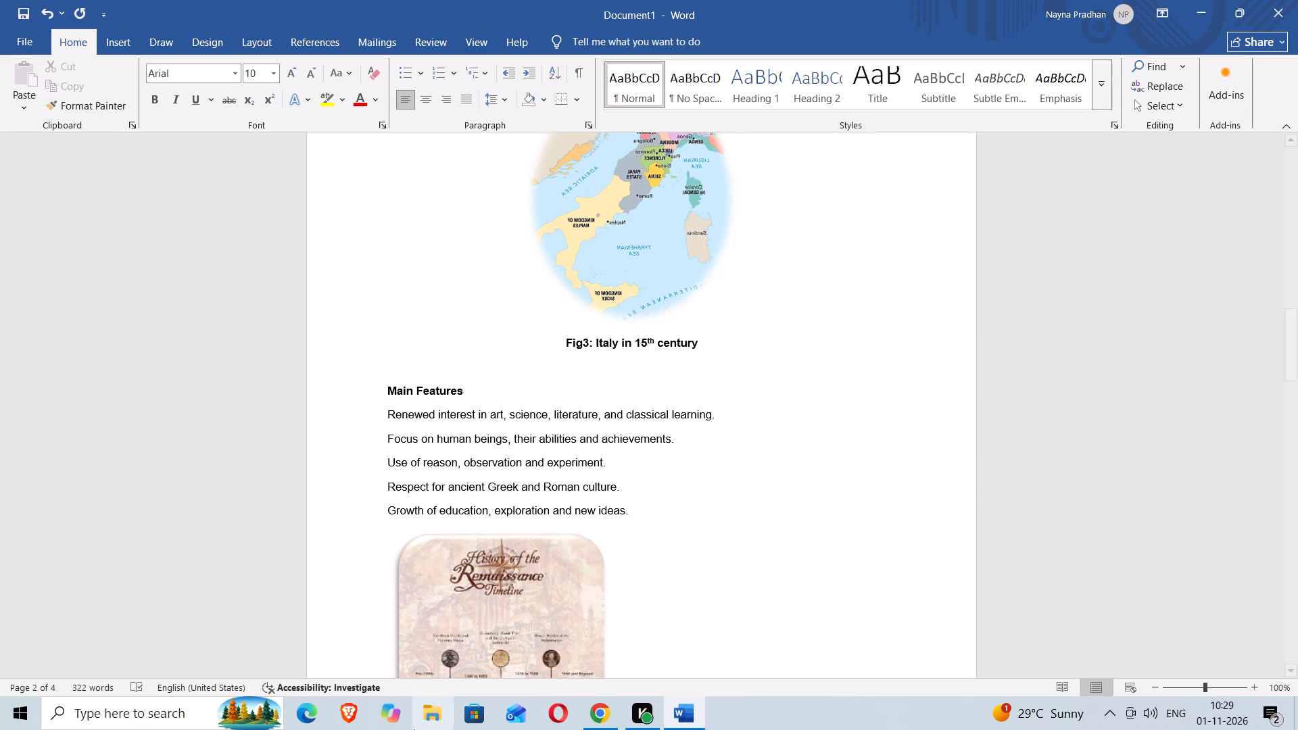
Start saving the document and clear the suggested file name.
key(ctrl+s)
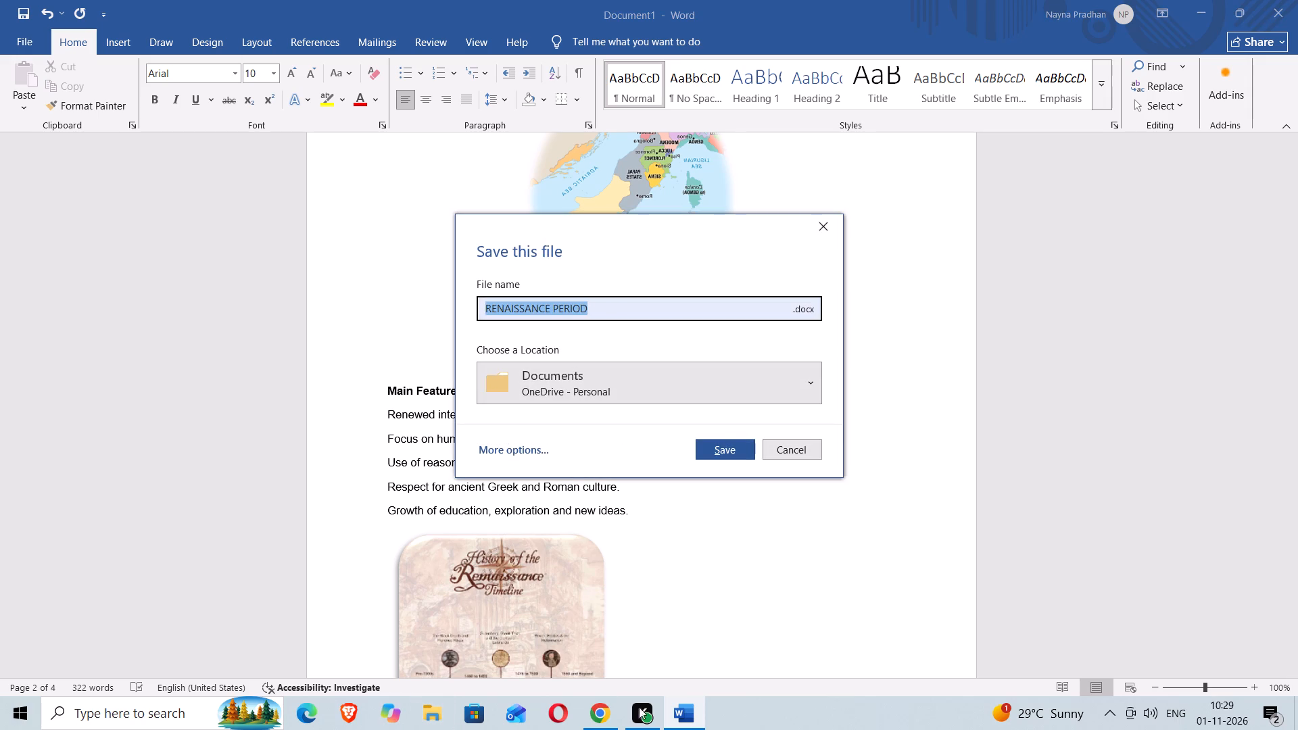
click(631, 303)
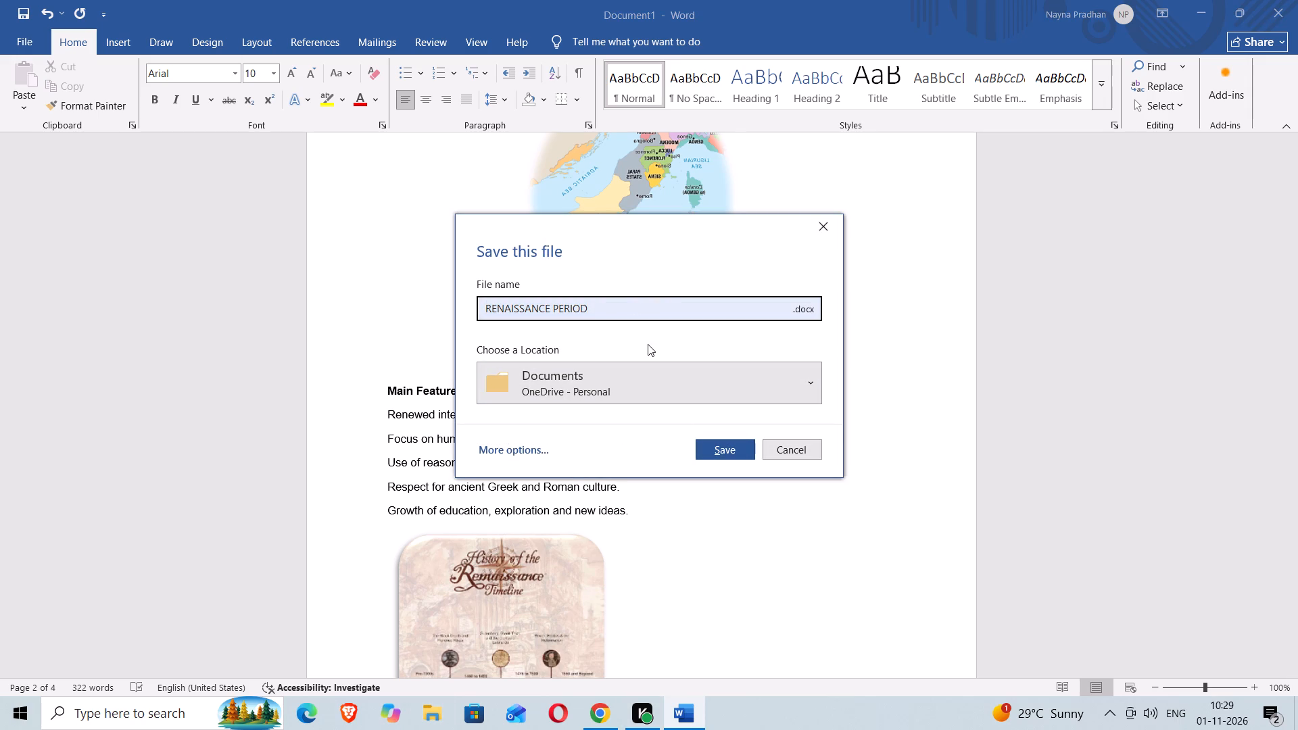
key(space)
key(BackSpace)
key(BackSpace)
key(BackSpace)
key(BackSpace)
key(BackSpace)
key(BackSpace)
key(BackSpace)
key(BackSpace)
key(BackSpace)
key(BackSpace)
key(BackSpace)
key(BackSpace)
key(BackSpace)
key(BackSpace)
key(BackSpace)
key(BackSpace)
key(BackSpace)
key(BackSpace)
key(BackSpace)
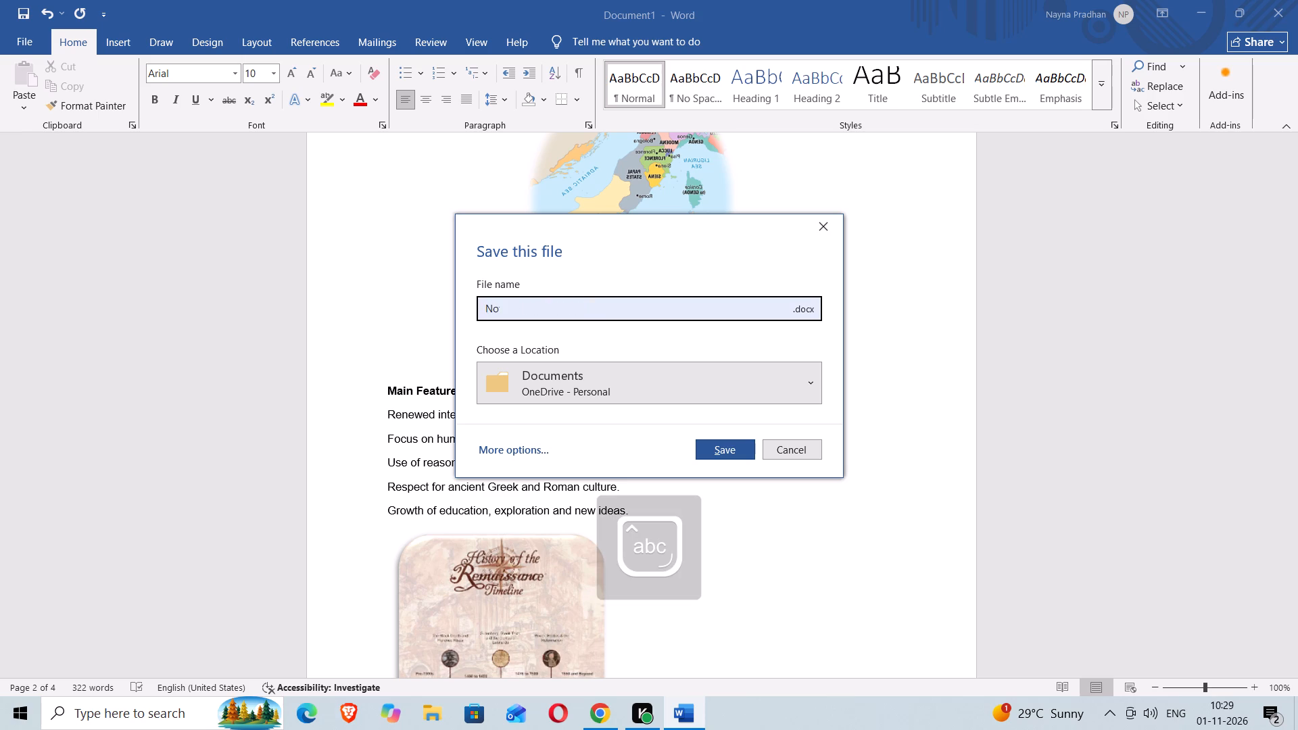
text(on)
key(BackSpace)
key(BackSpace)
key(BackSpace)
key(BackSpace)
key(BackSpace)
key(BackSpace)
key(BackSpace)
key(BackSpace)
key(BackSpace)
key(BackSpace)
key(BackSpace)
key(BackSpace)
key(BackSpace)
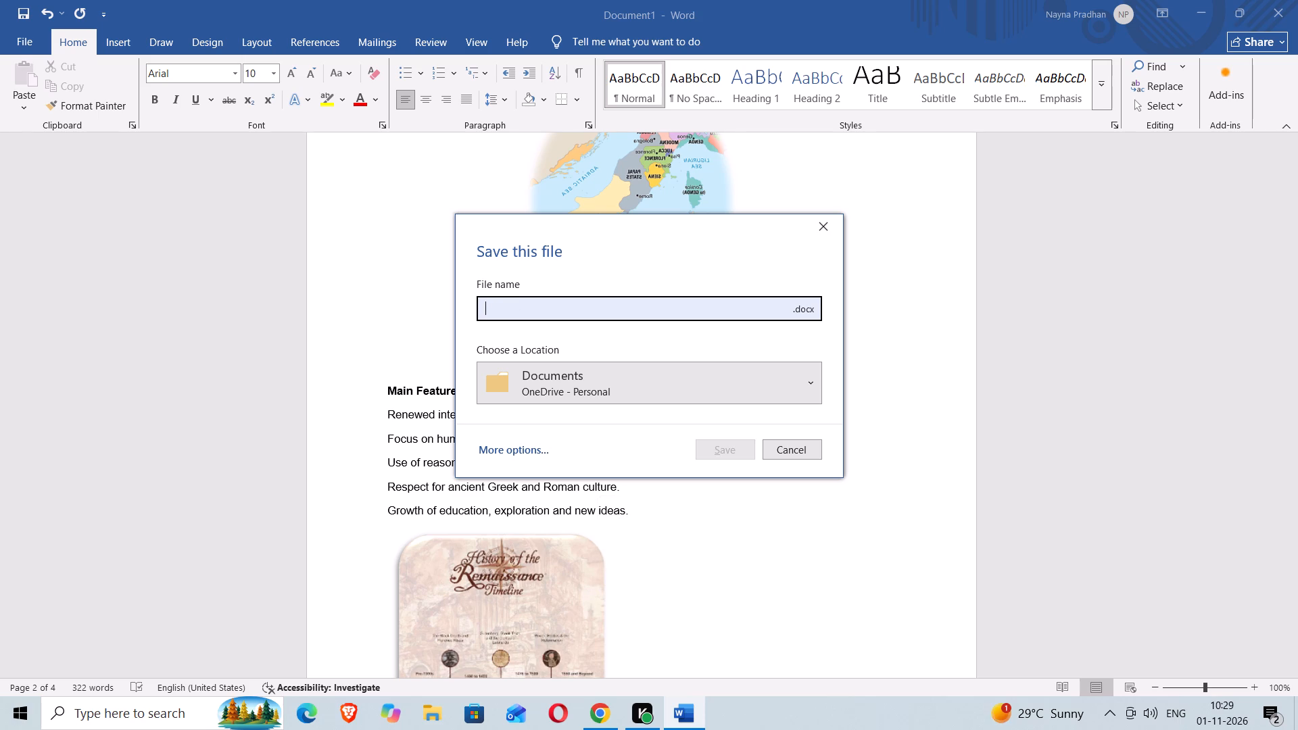
Name the file "Key points on Renaissance (cc4)" and save it in the OneDrive Documents folder.
text(ey)
key(space)
text(points)
key(space)
text(obn)
key(space)
key(BackSpace)
key(BackSpace)
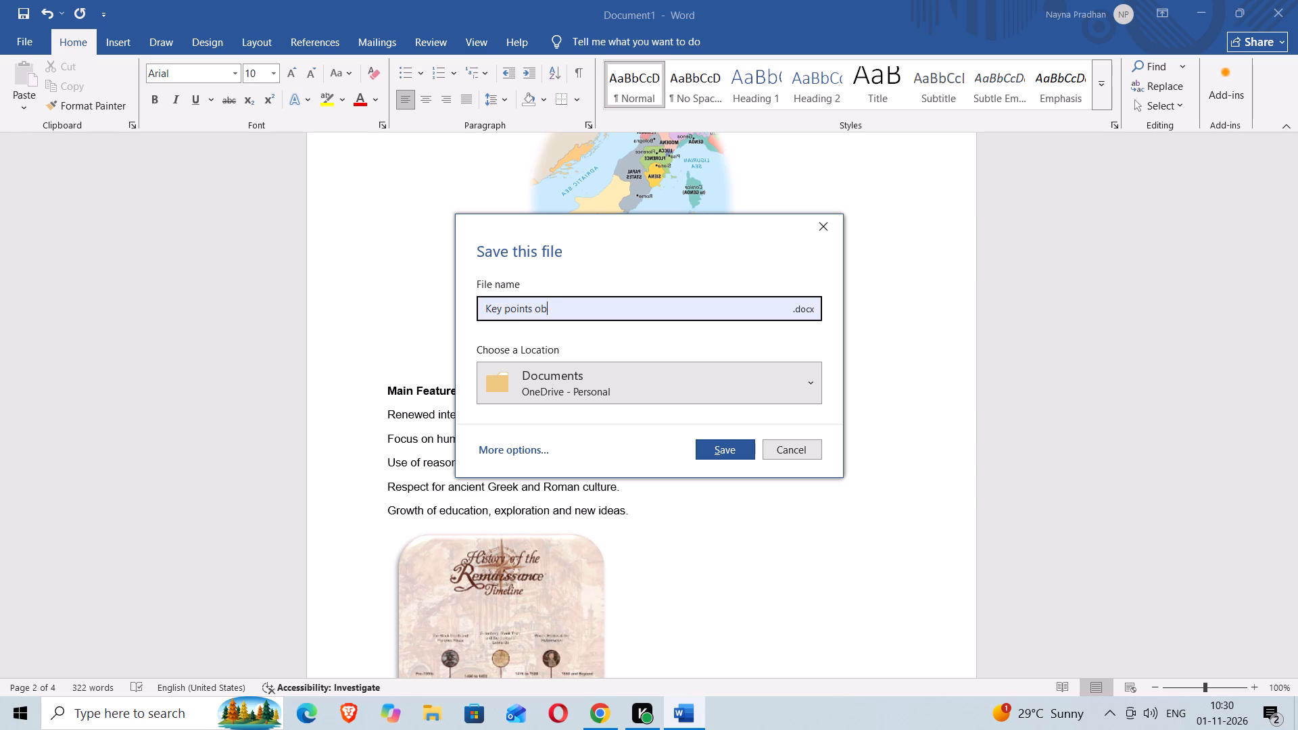
key(BackSpace)
text(n)
key(space)
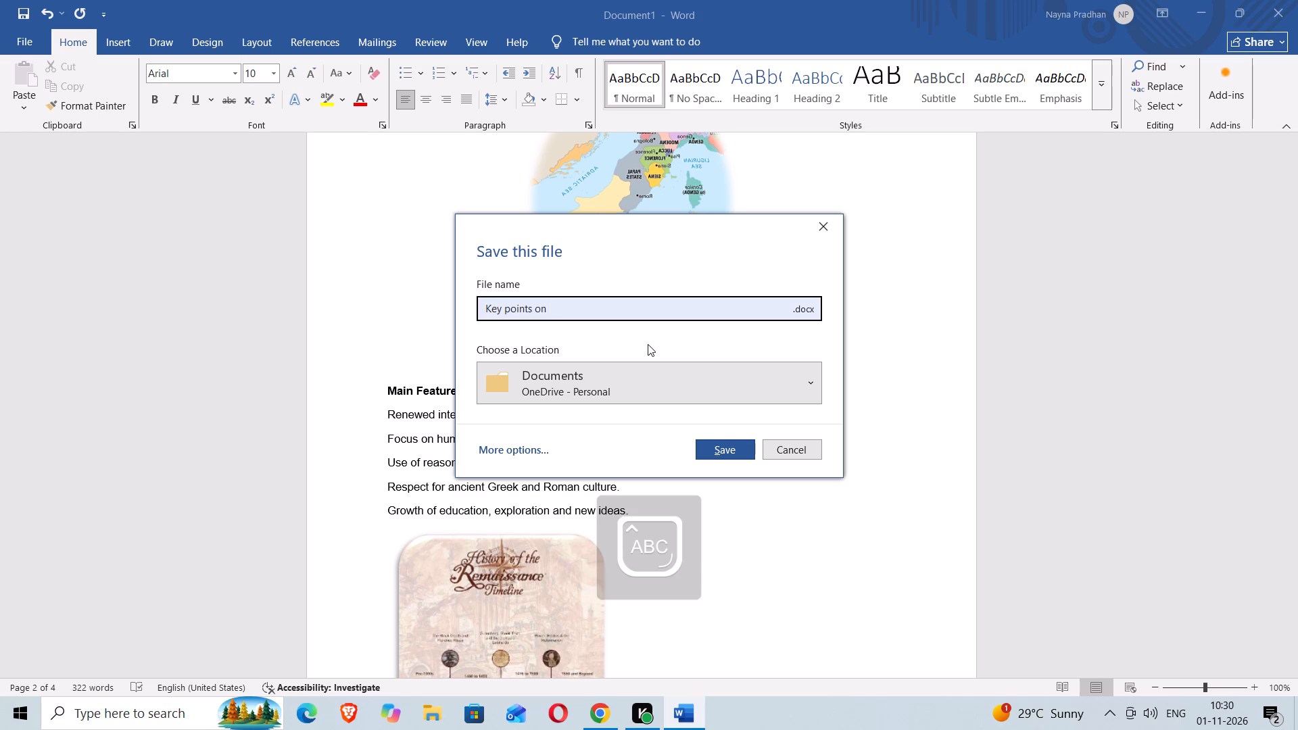
text(naissance)
key(space)
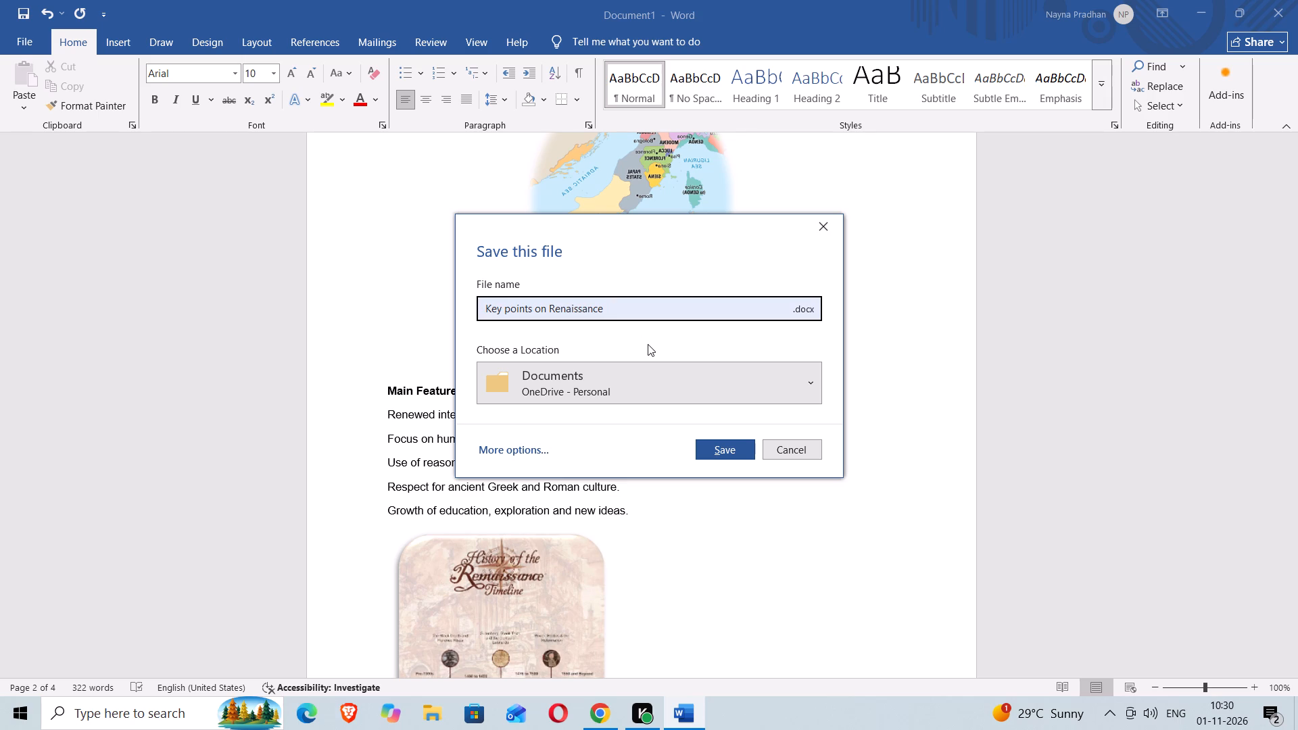
key(shift+parenleft)
text(cc)
key(4)
text())
key(space)
click(745, 439)
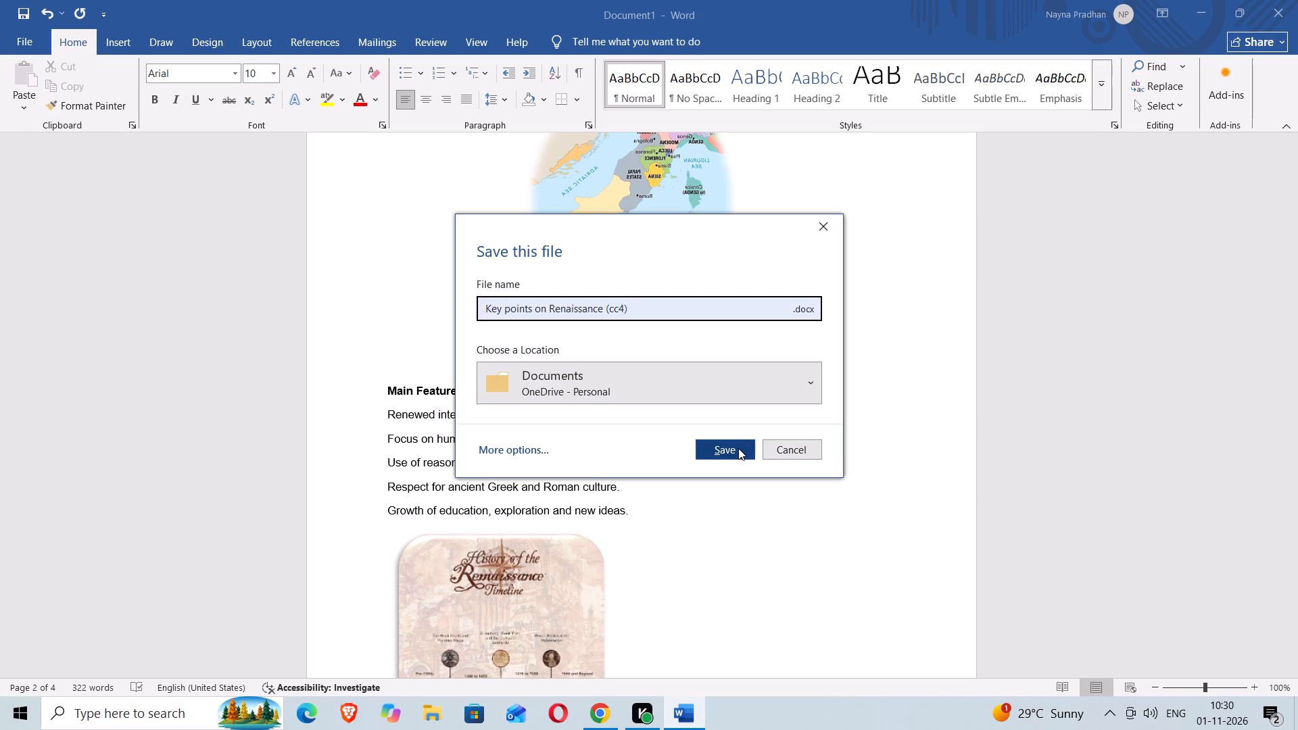
click(738, 448)
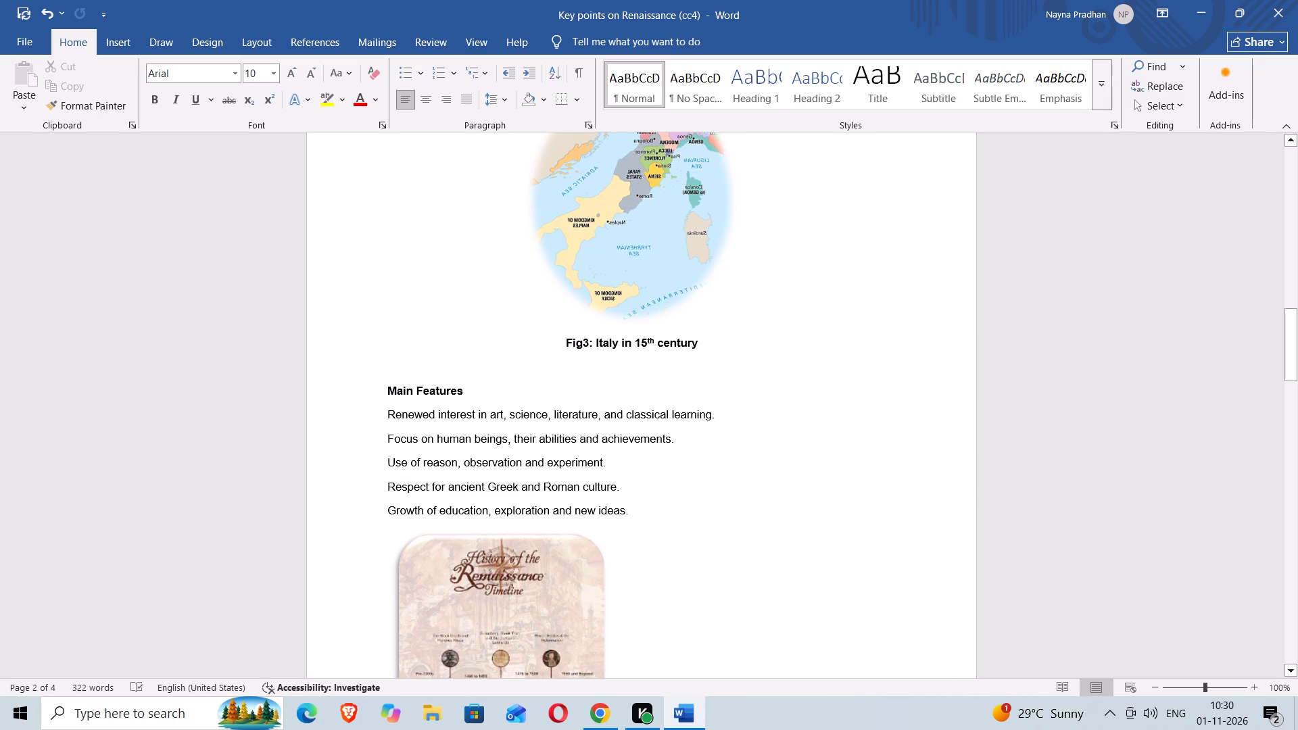
Close the saved Renaissance document.
click(1287, 3)
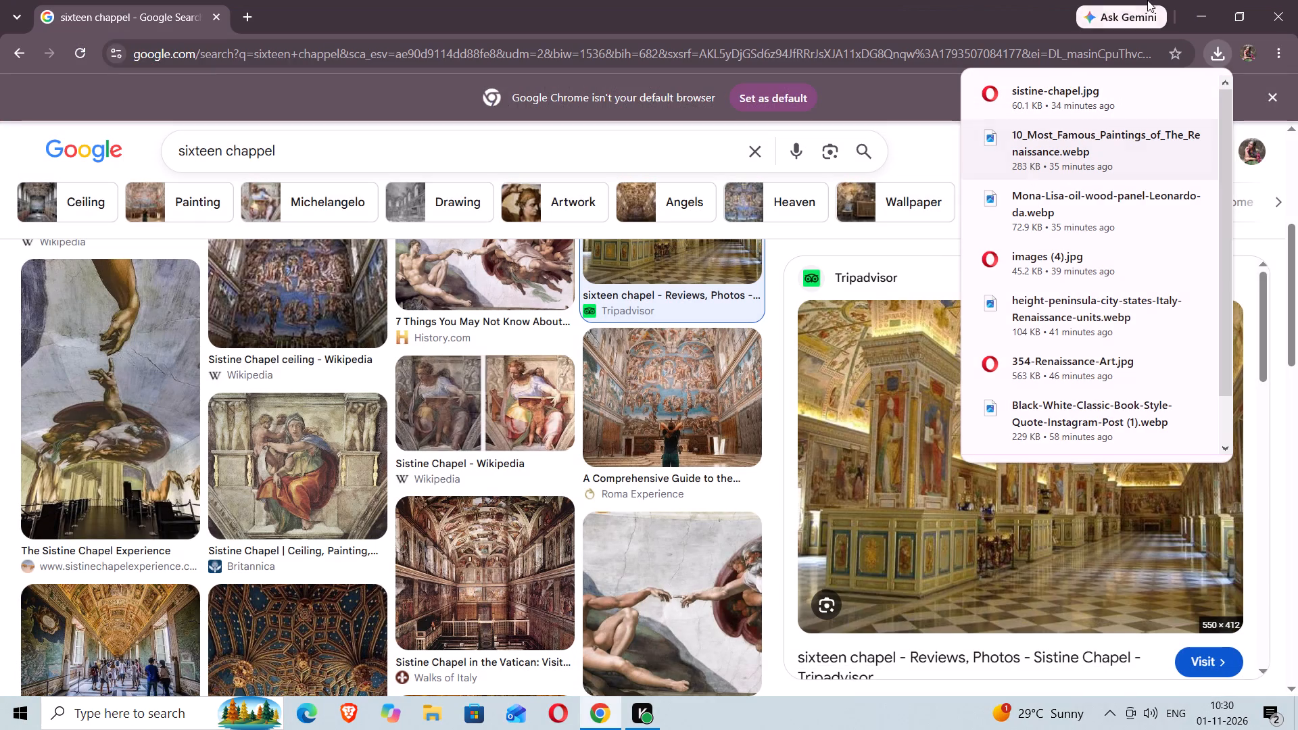